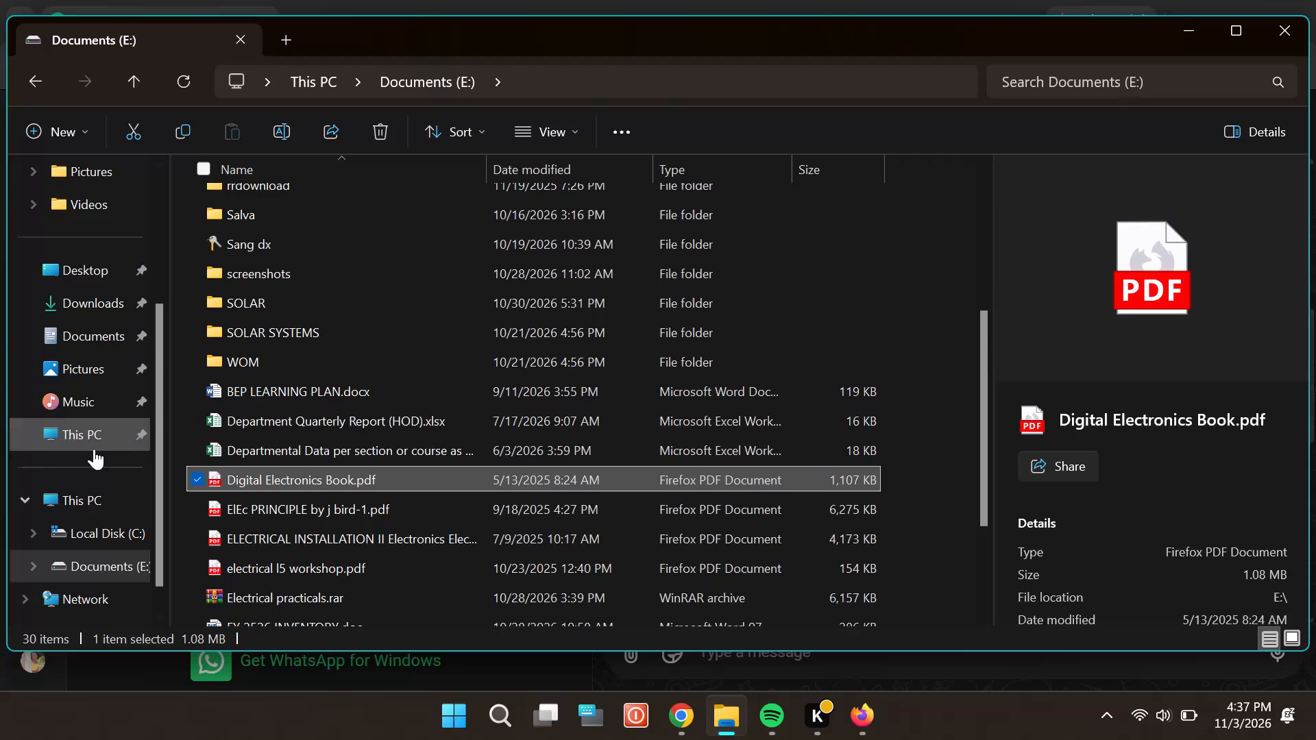
Open the Downloads folder in place of the Documents (E:) drive.
{"action": "left_click", "coordinate": [109, 303]}
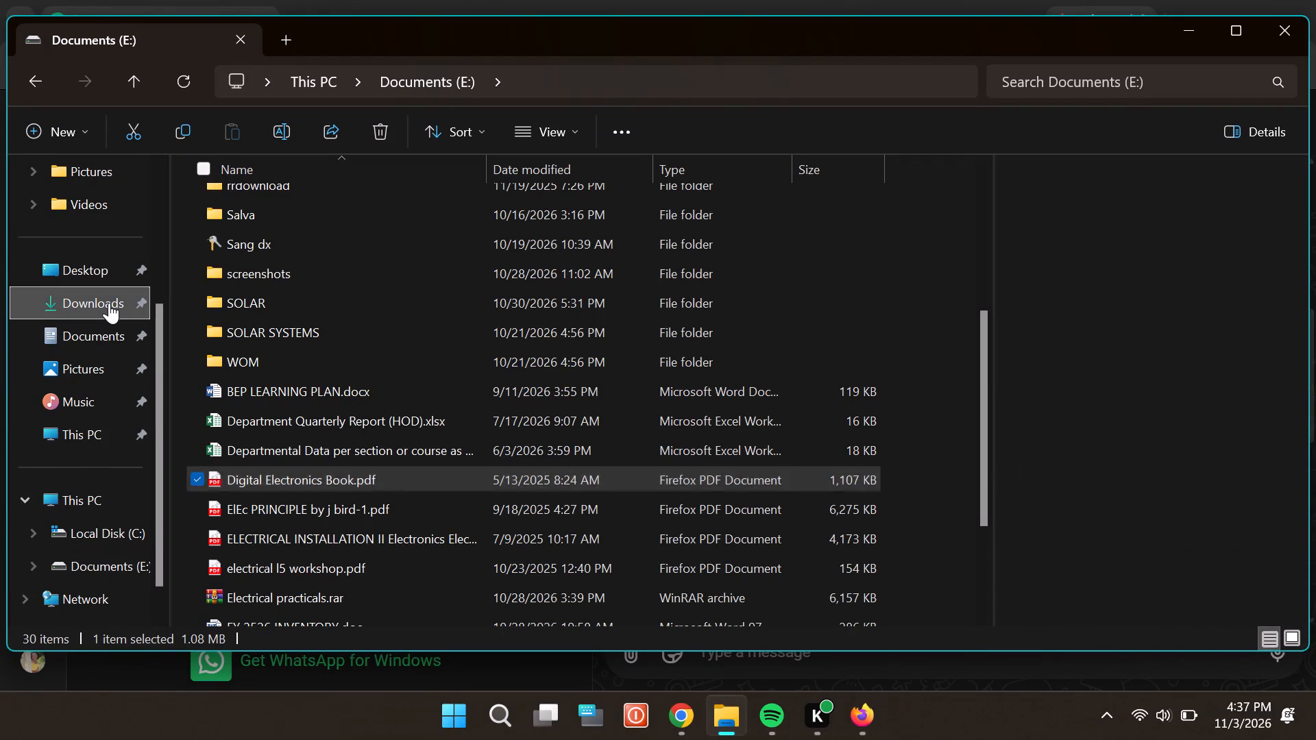
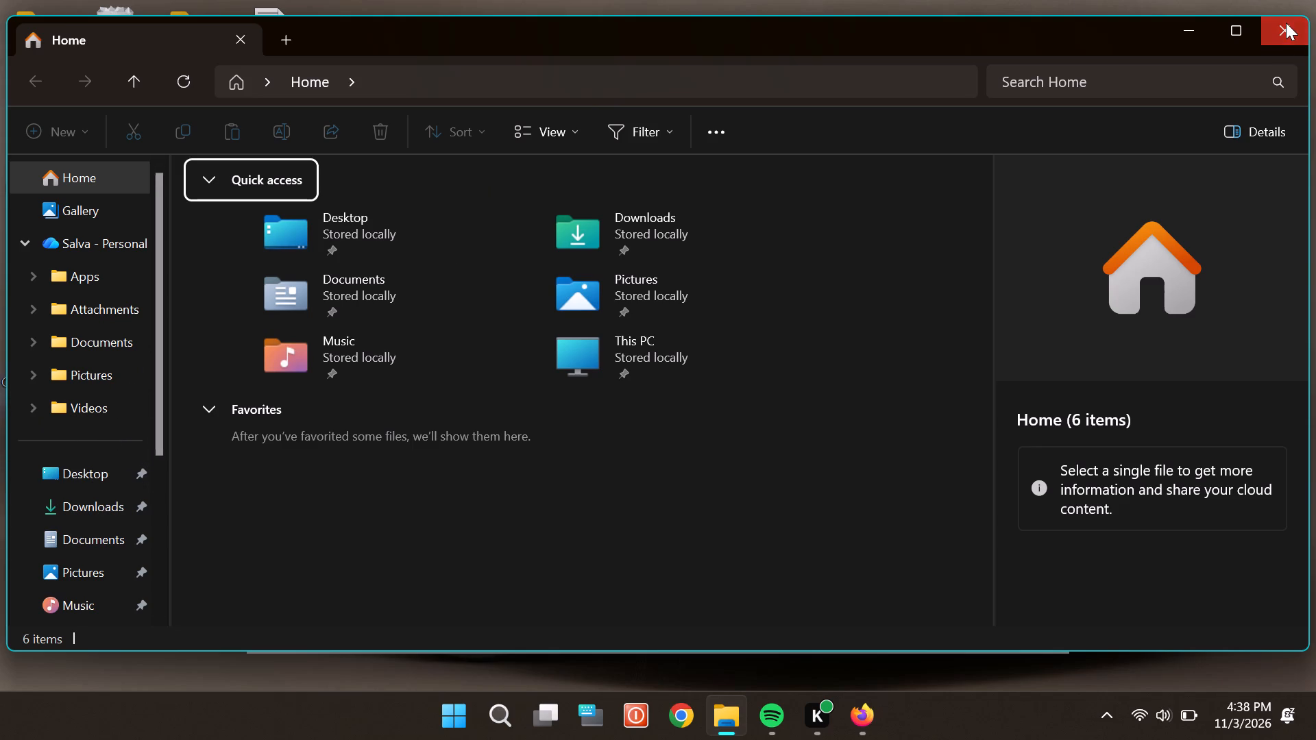
Bring up the list of item types that can be newly created on the desktop.
{"action": "left_click", "coordinate": [1195, 86]}
{"action": "right_click", "coordinate": [1195, 86]}
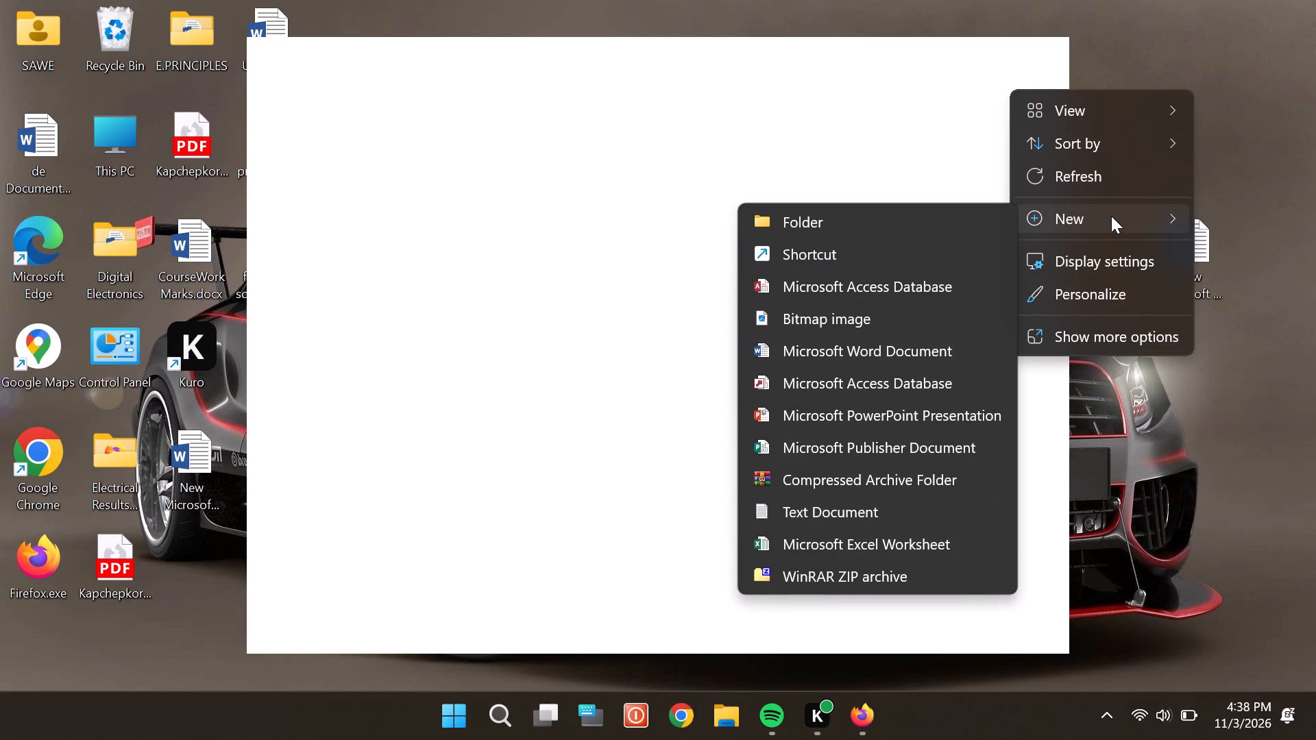
Create a new folder on the desktop named "formative nov 2026".
{"action": "left_click", "coordinate": [877, 224]}
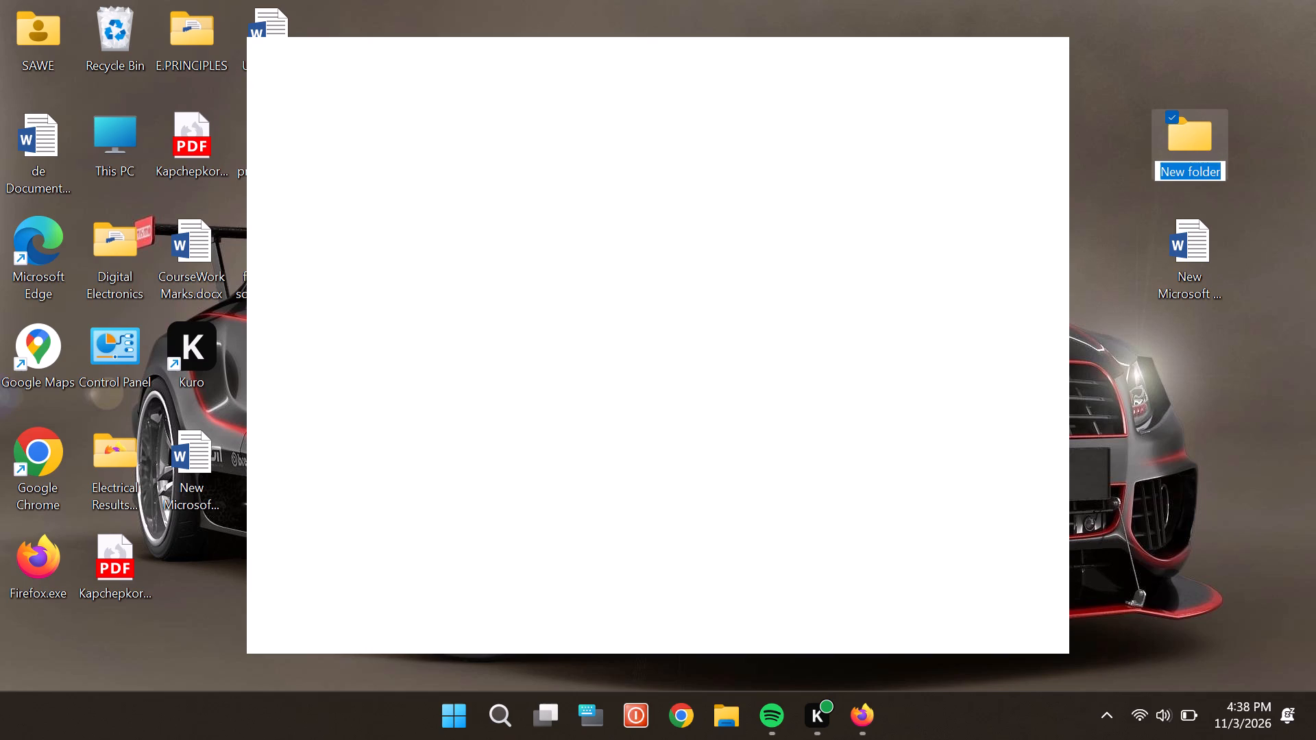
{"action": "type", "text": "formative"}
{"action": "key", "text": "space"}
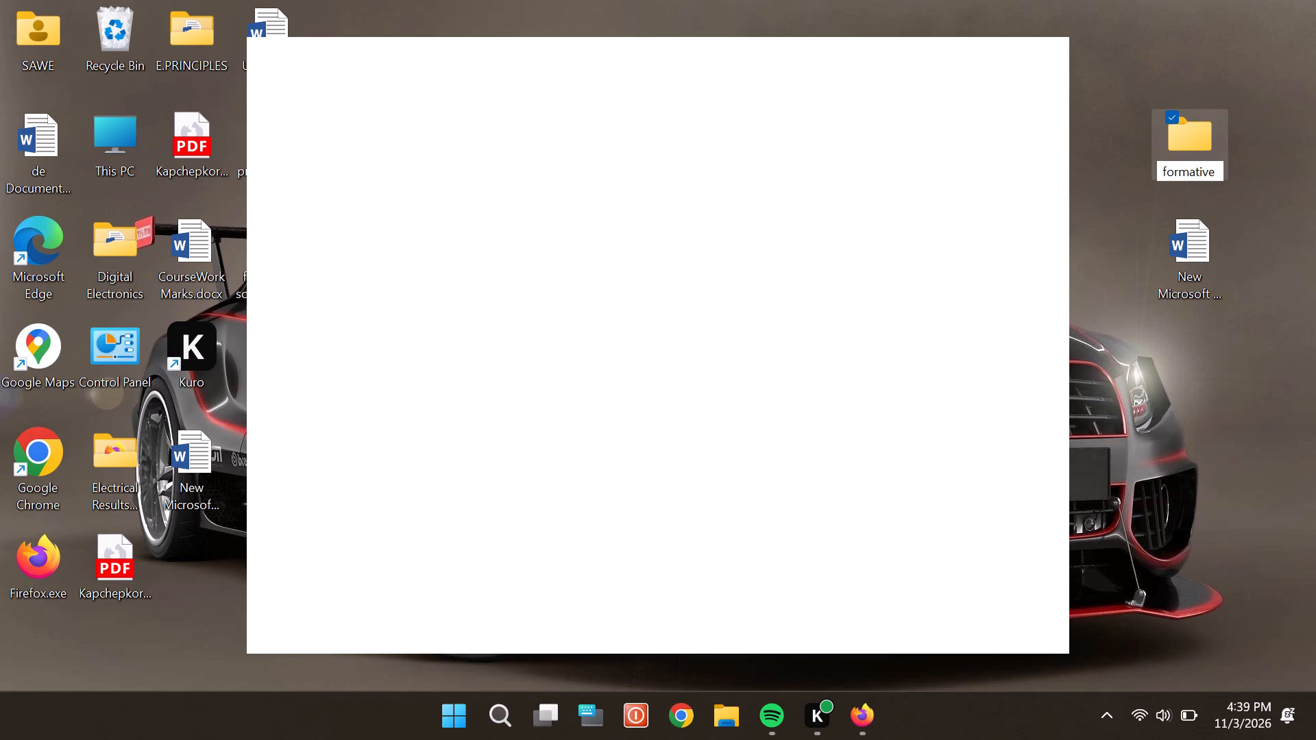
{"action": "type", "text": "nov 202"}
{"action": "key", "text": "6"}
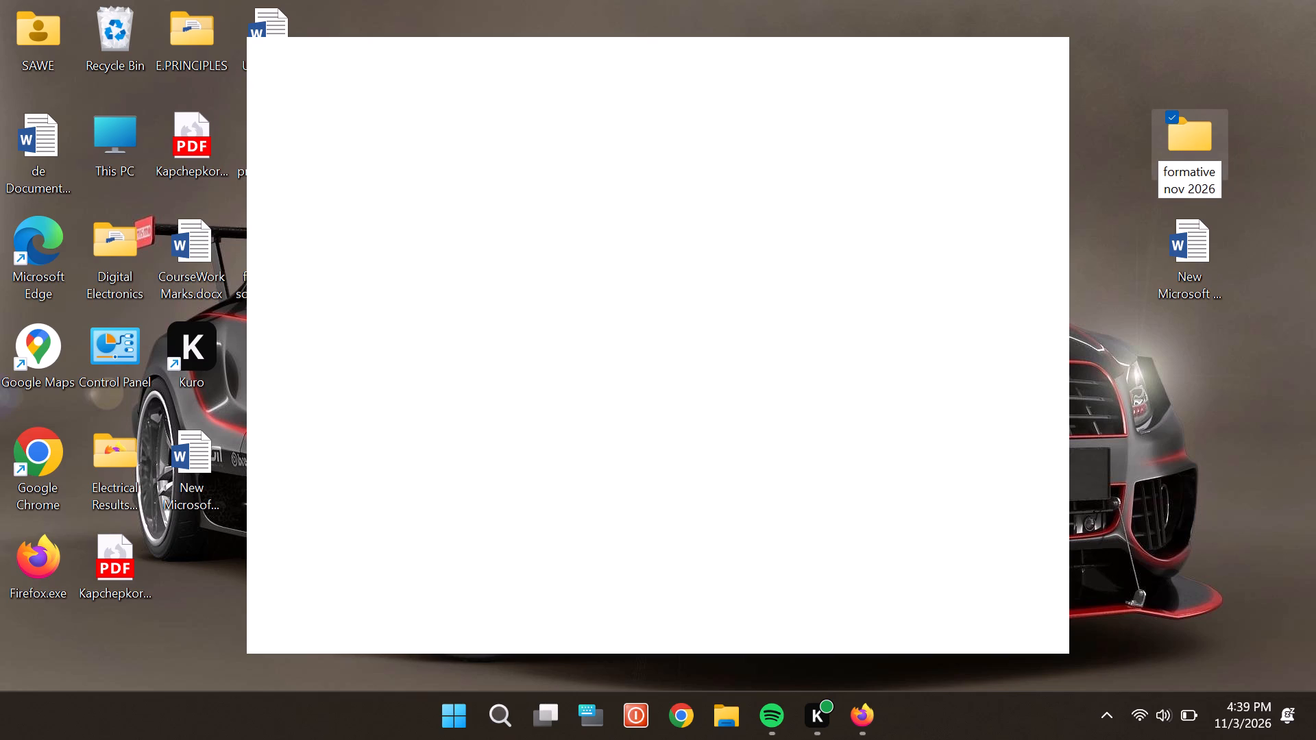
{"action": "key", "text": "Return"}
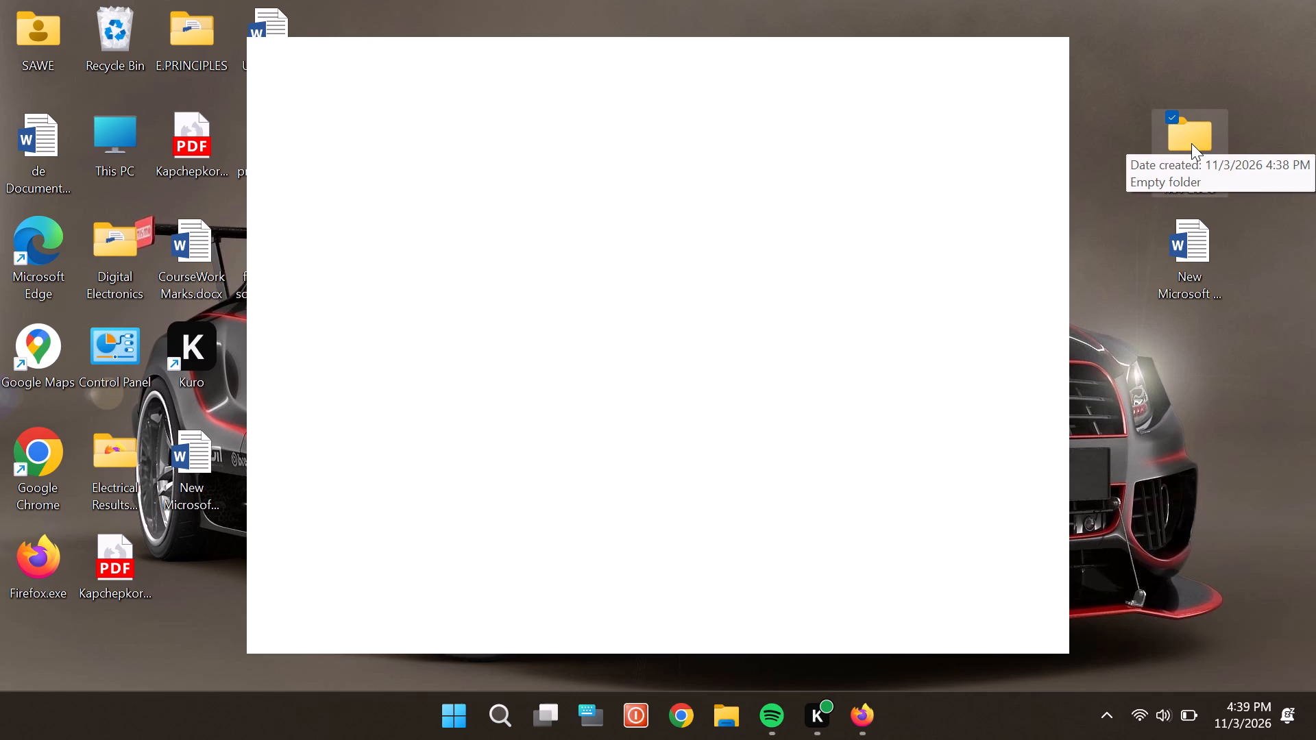
Move all files from the Downloads folder into the "formative nov 2026" folder on the desktop.
{"action": "left_click", "coordinate": [724, 712]}
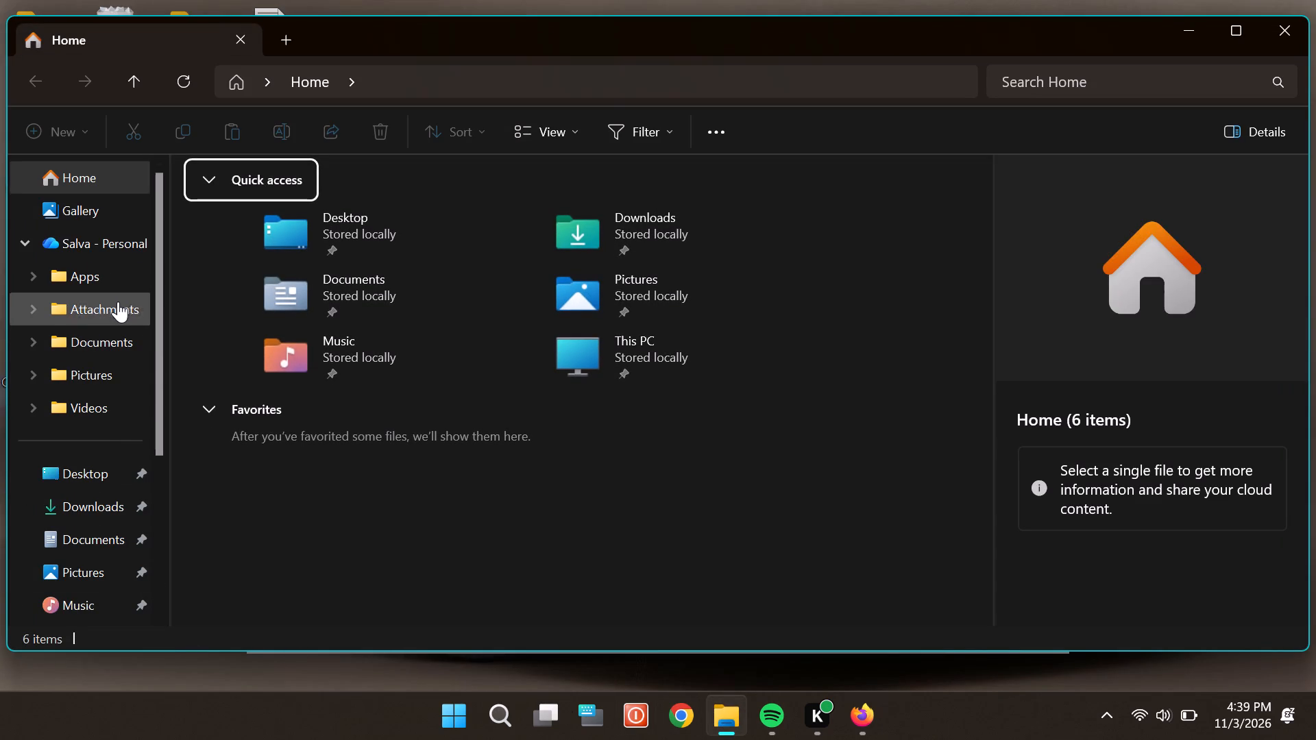
{"action": "left_click", "coordinate": [112, 508]}
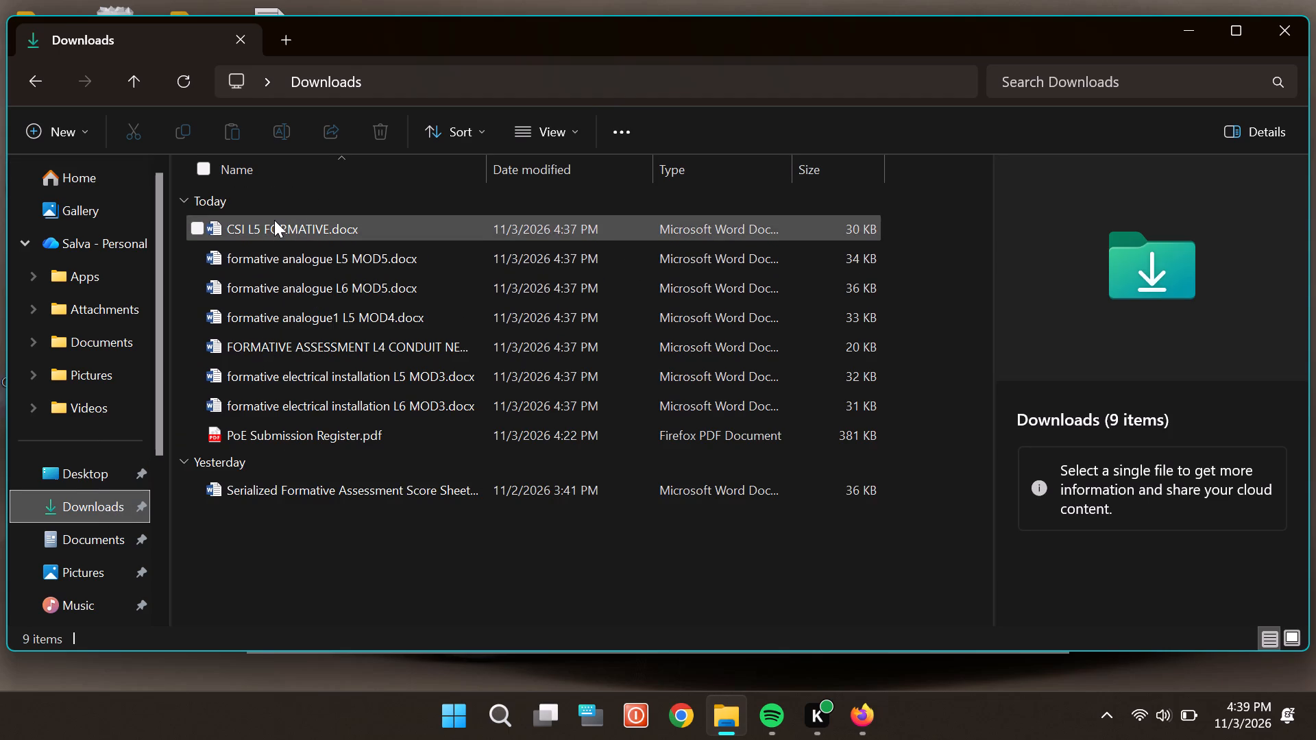
{"action": "left_click", "coordinate": [198, 224]}
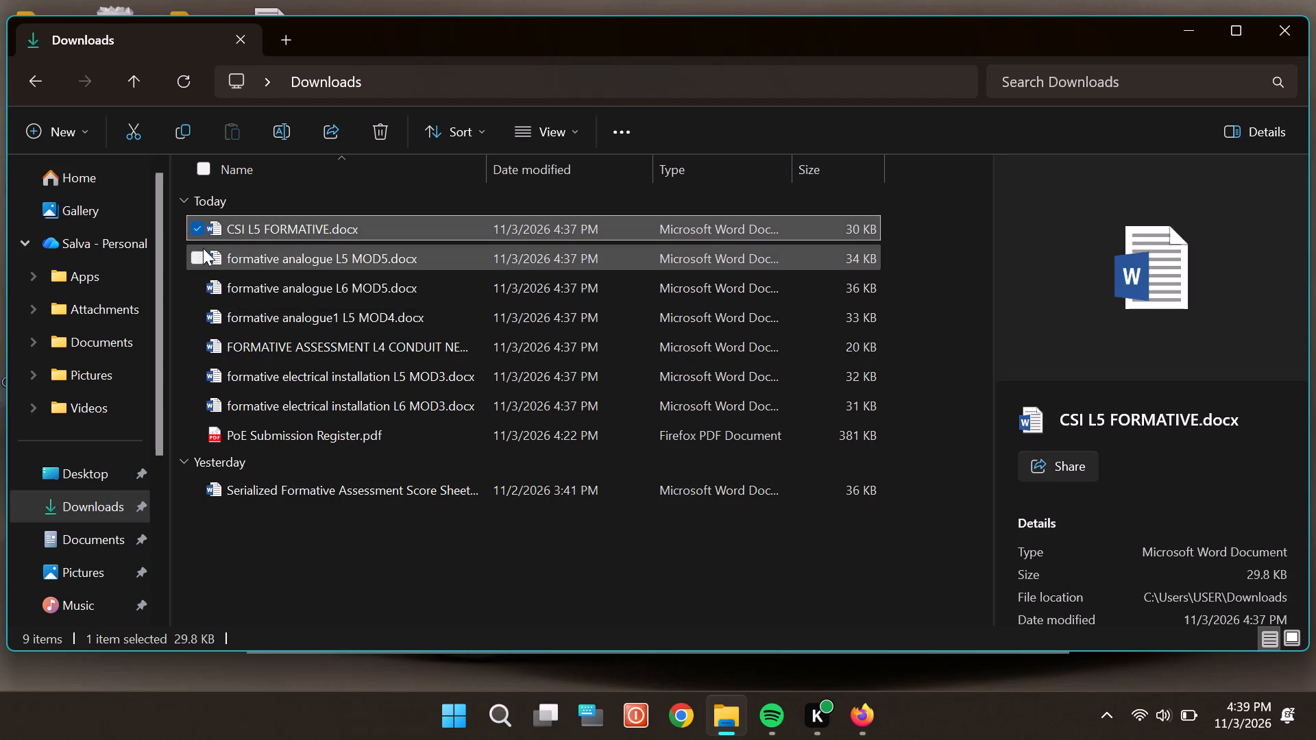
{"action": "left_click", "coordinate": [202, 173], "text": "shift"}
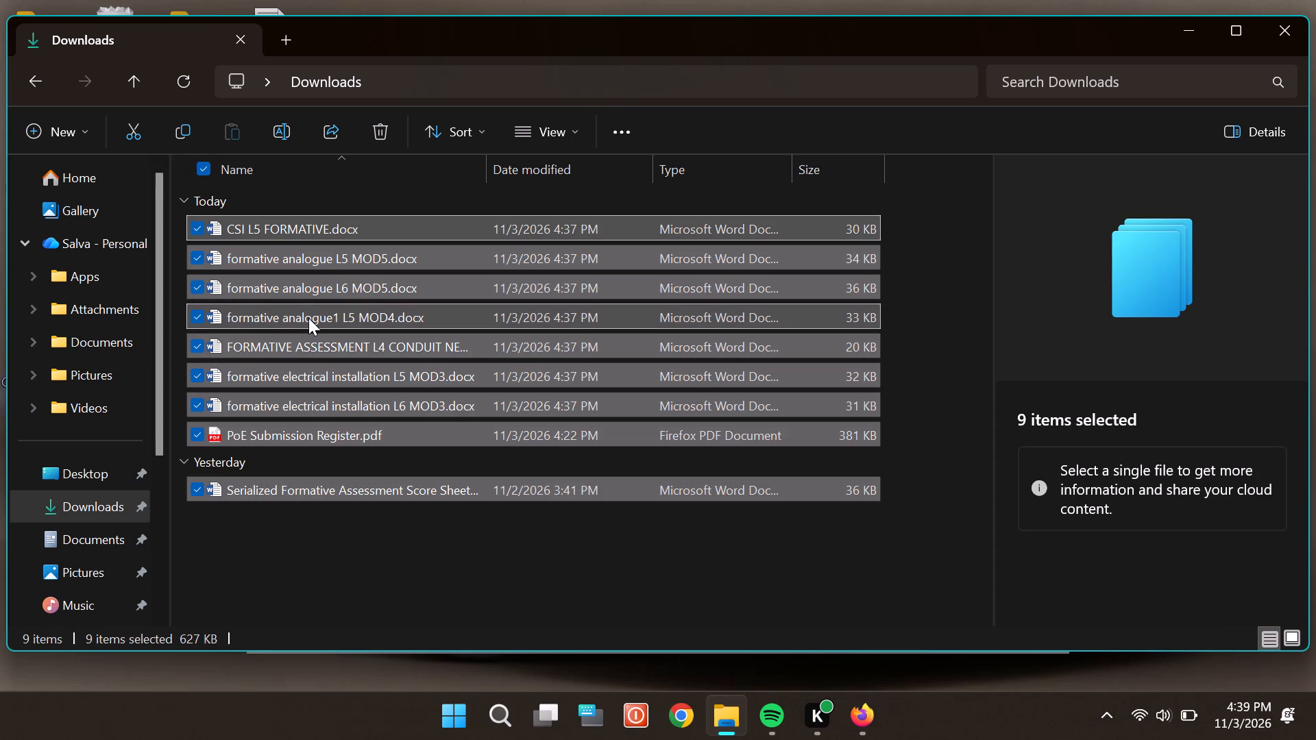
{"action": "key", "text": "ctrl+x"}
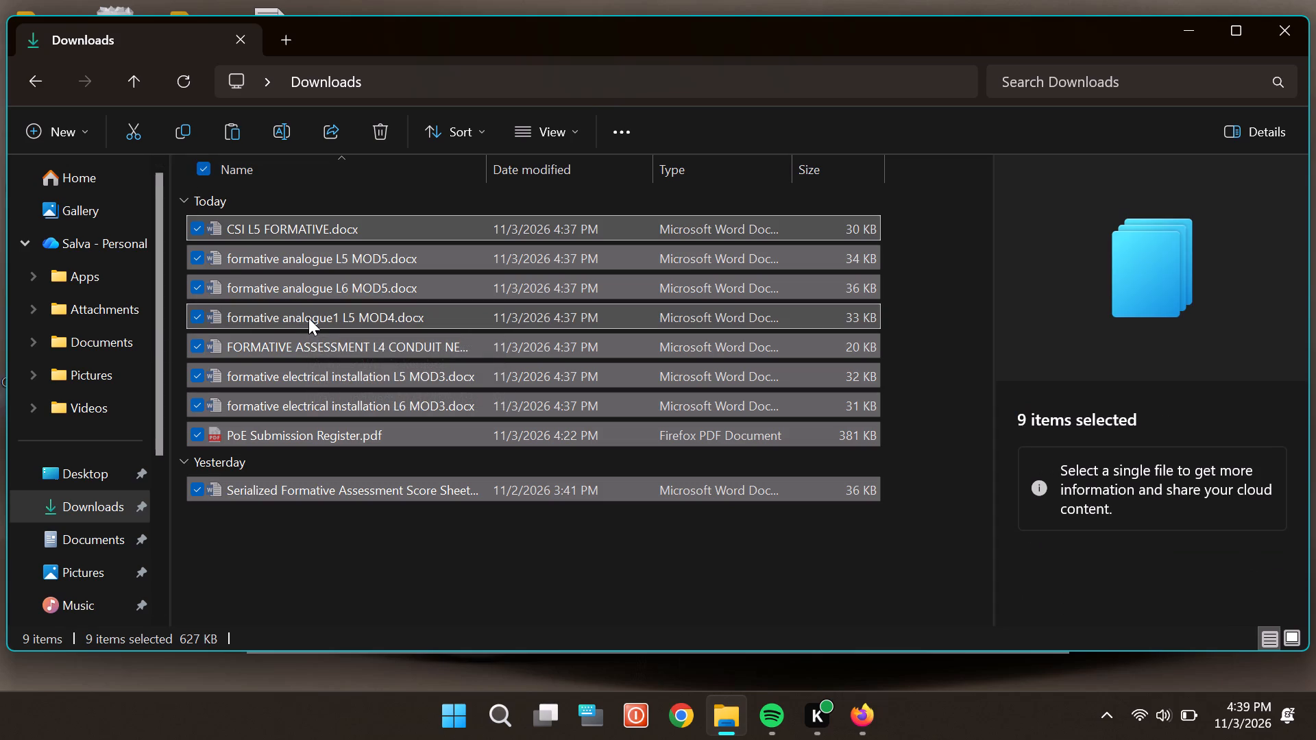
{"action": "scroll", "coordinate": [84, 559], "scroll_direction": "down", "scroll_amount": 3}
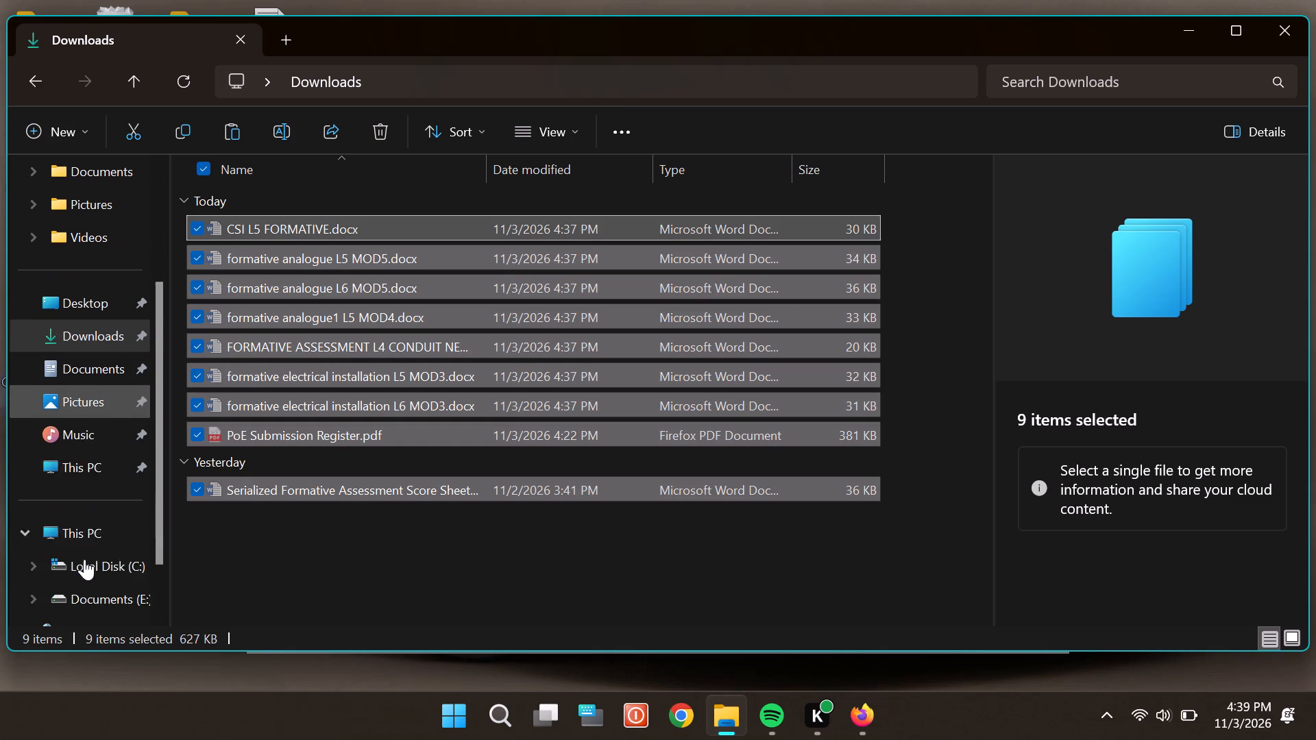
{"action": "scroll", "coordinate": [84, 559], "scroll_direction": "down", "scroll_amount": 2}
{"action": "scroll", "coordinate": [84, 559], "scroll_direction": "up", "scroll_amount": 2}
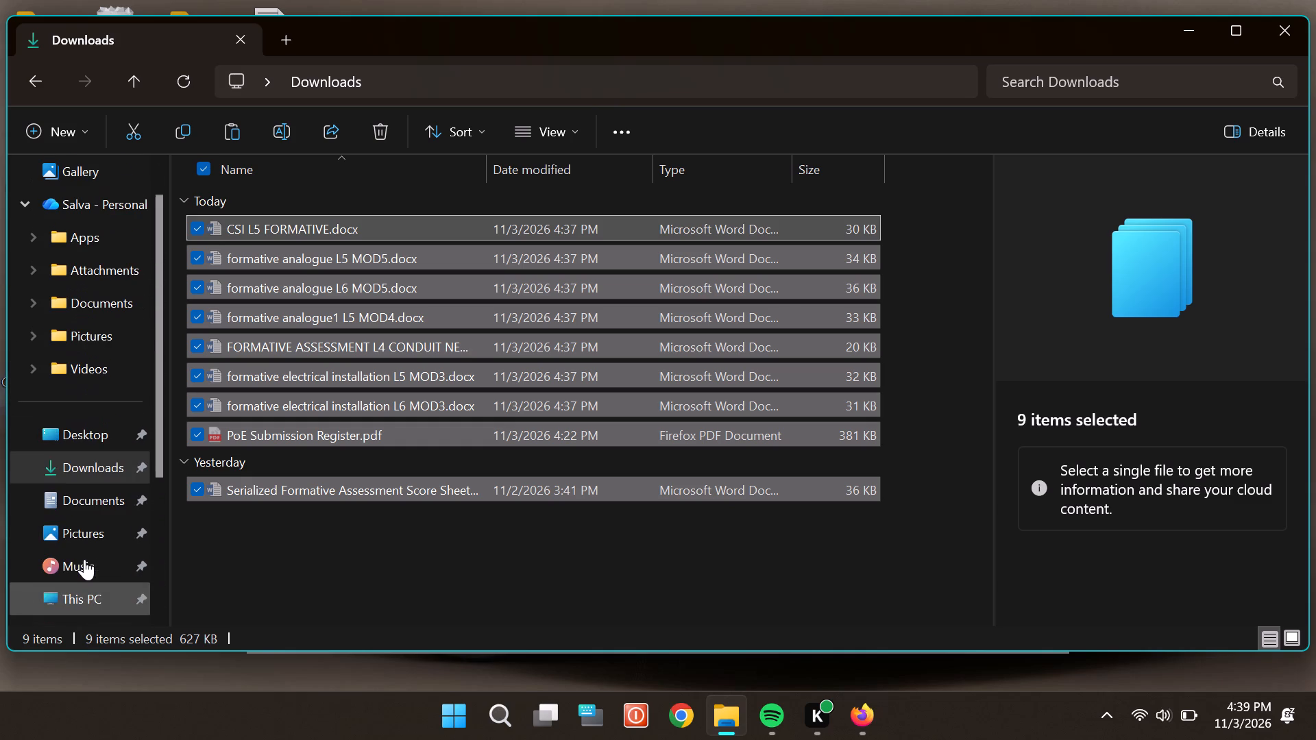
{"action": "scroll", "coordinate": [84, 559], "scroll_direction": "up", "scroll_amount": 1}
{"action": "left_click", "coordinate": [76, 441]}
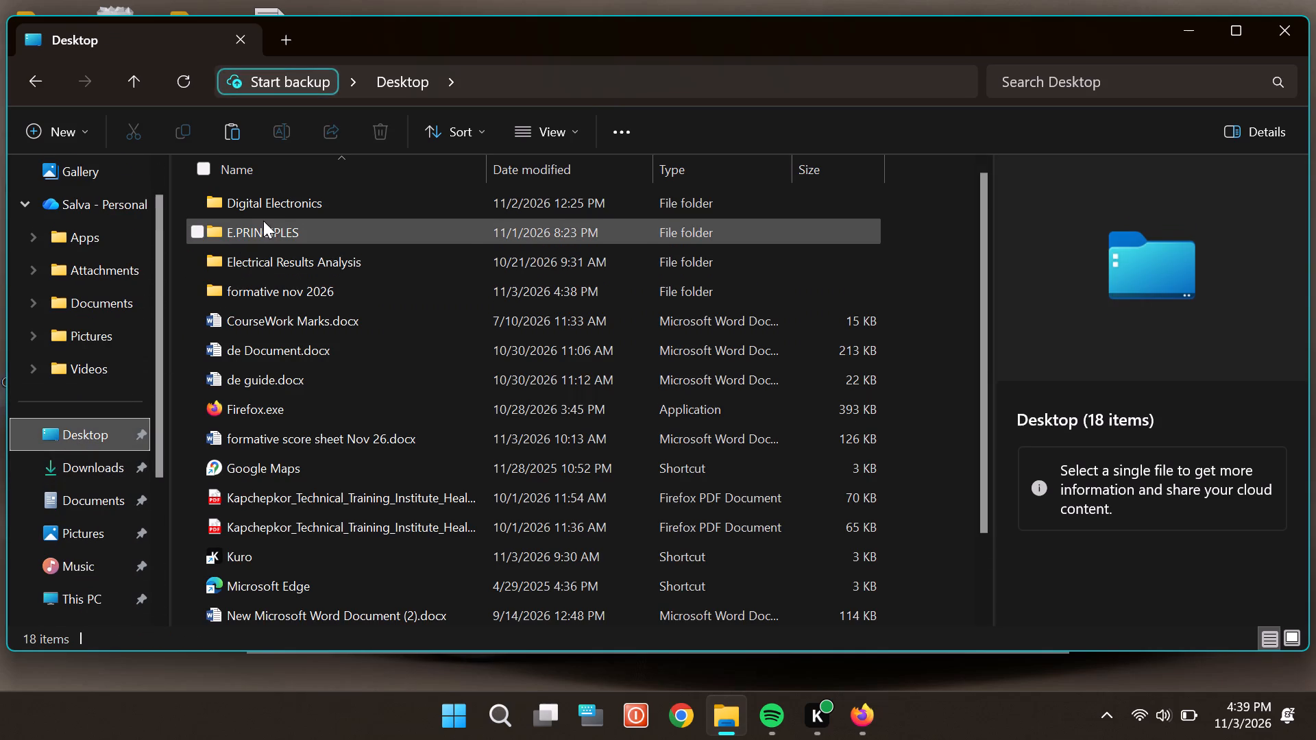
{"action": "left_click", "coordinate": [273, 282]}
{"action": "double_click", "coordinate": [273, 282]}
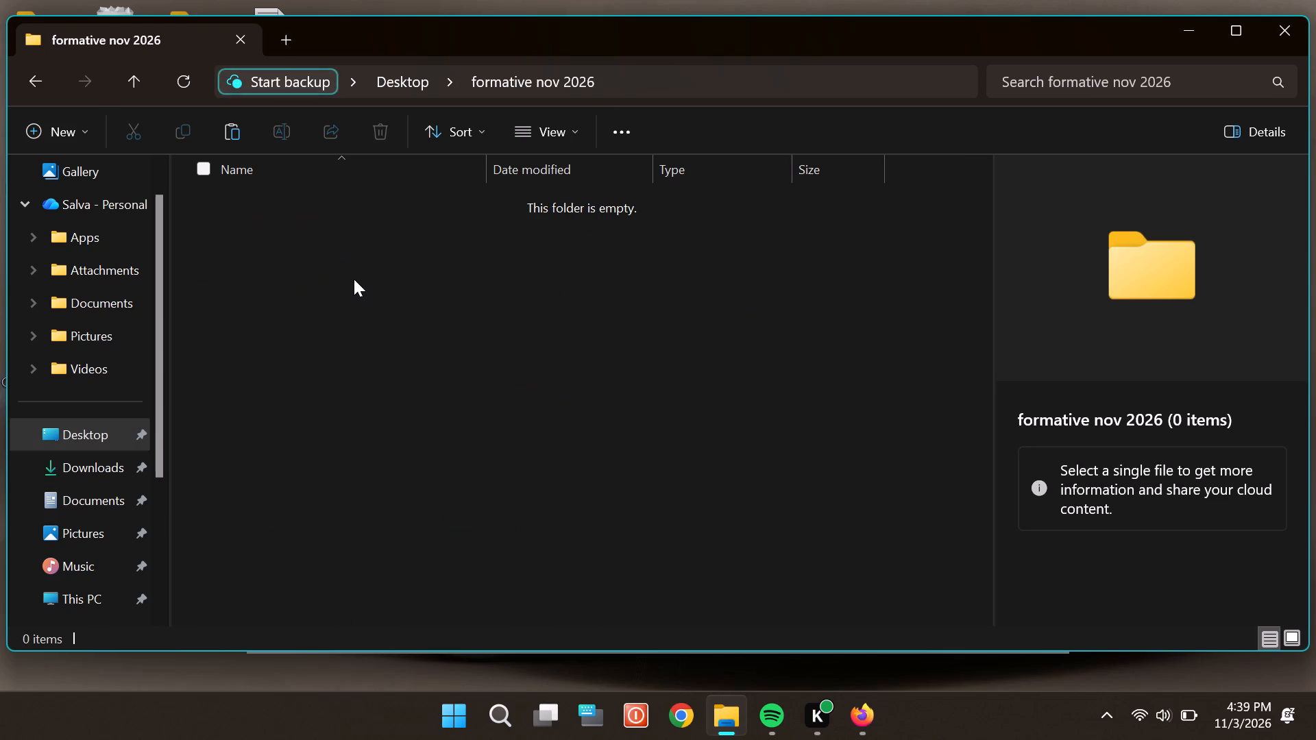
{"action": "key", "text": "ctrl+v"}
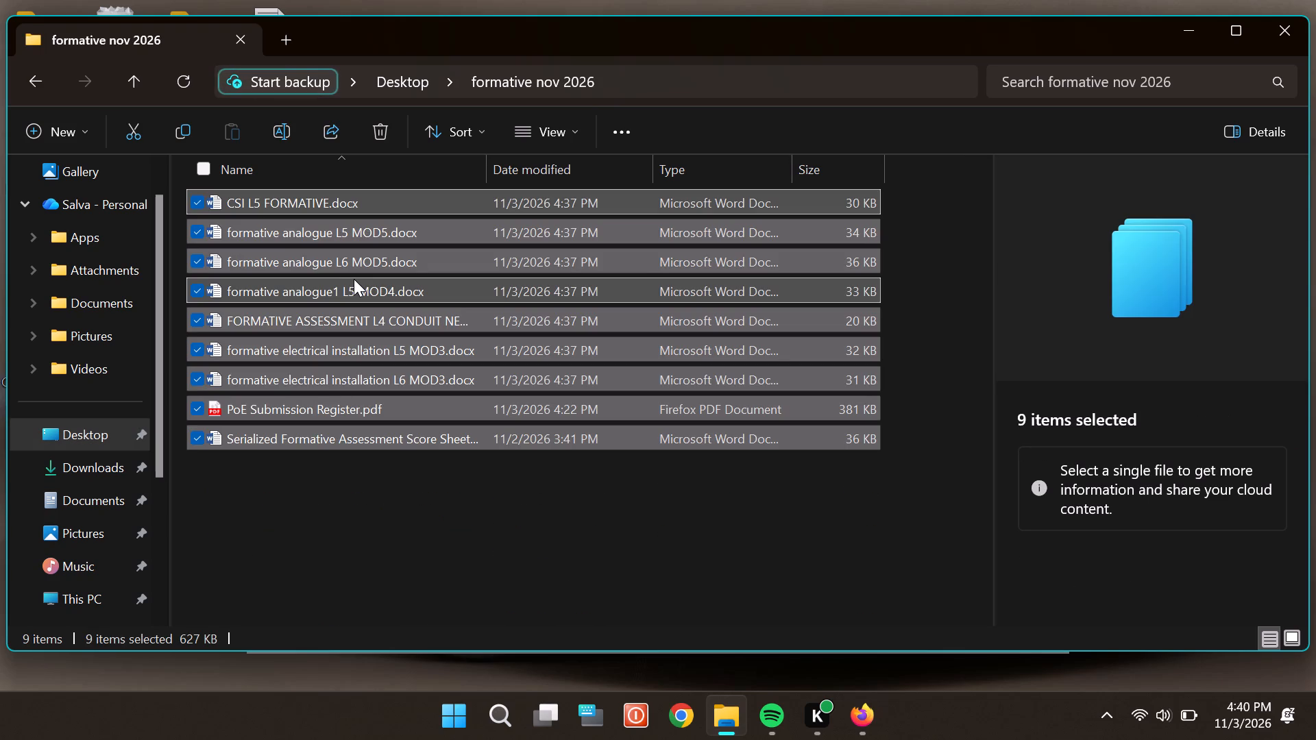
{"action": "left_click", "coordinate": [394, 530]}
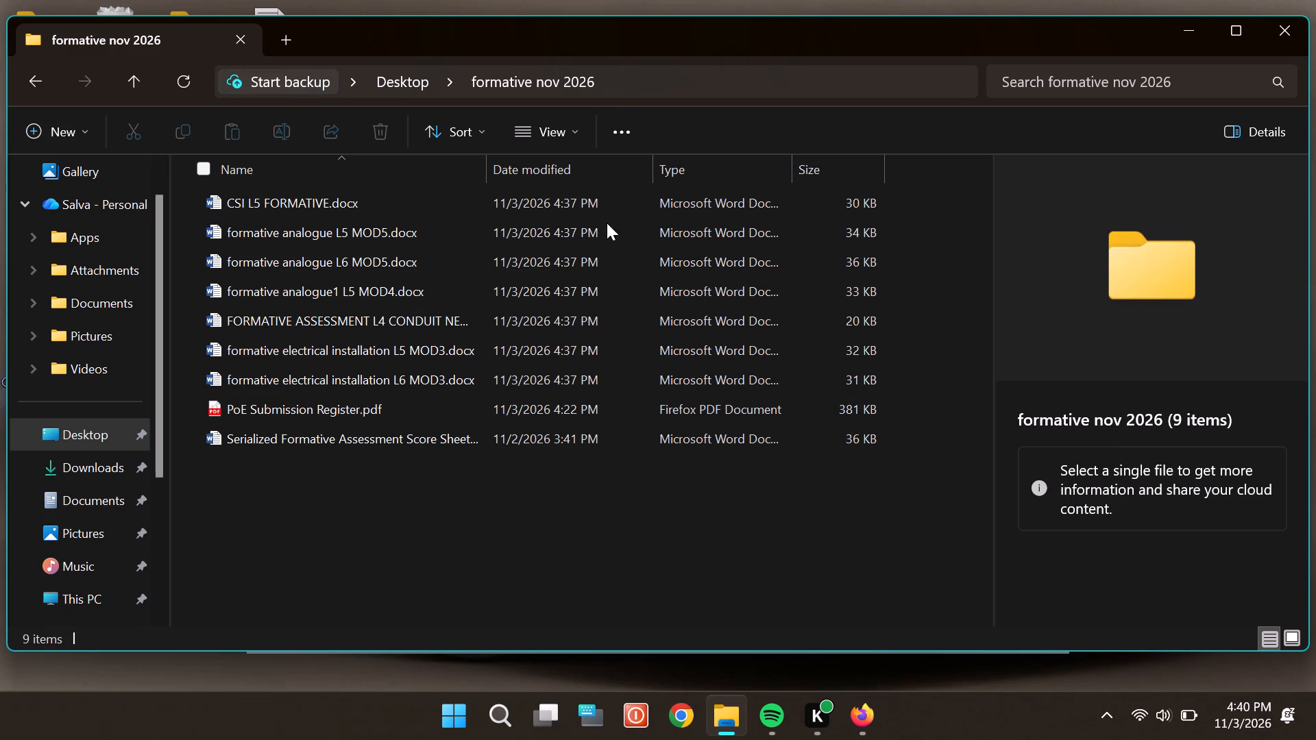
Open CSI L5 FORMATIVE.docx from the new folder and enable it for editing.
{"action": "double_click", "coordinate": [385, 203]}
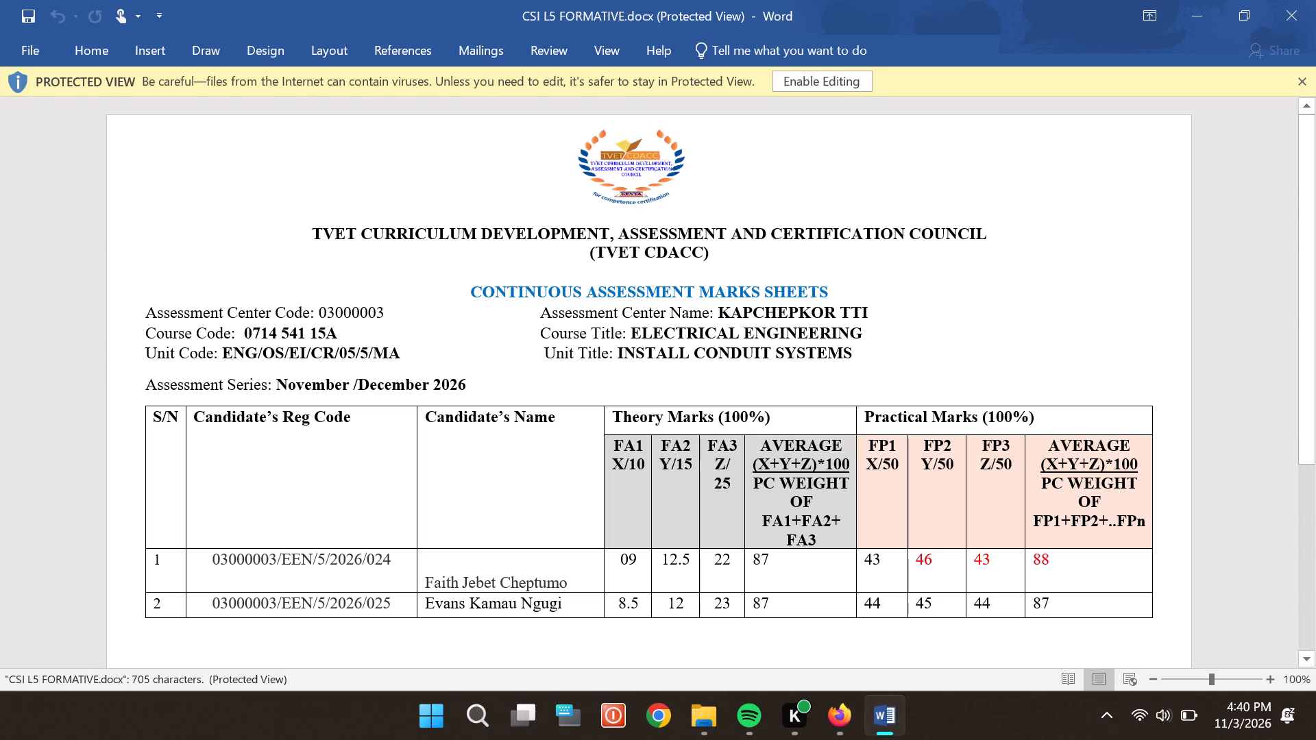
{"action": "left_click", "coordinate": [829, 88]}
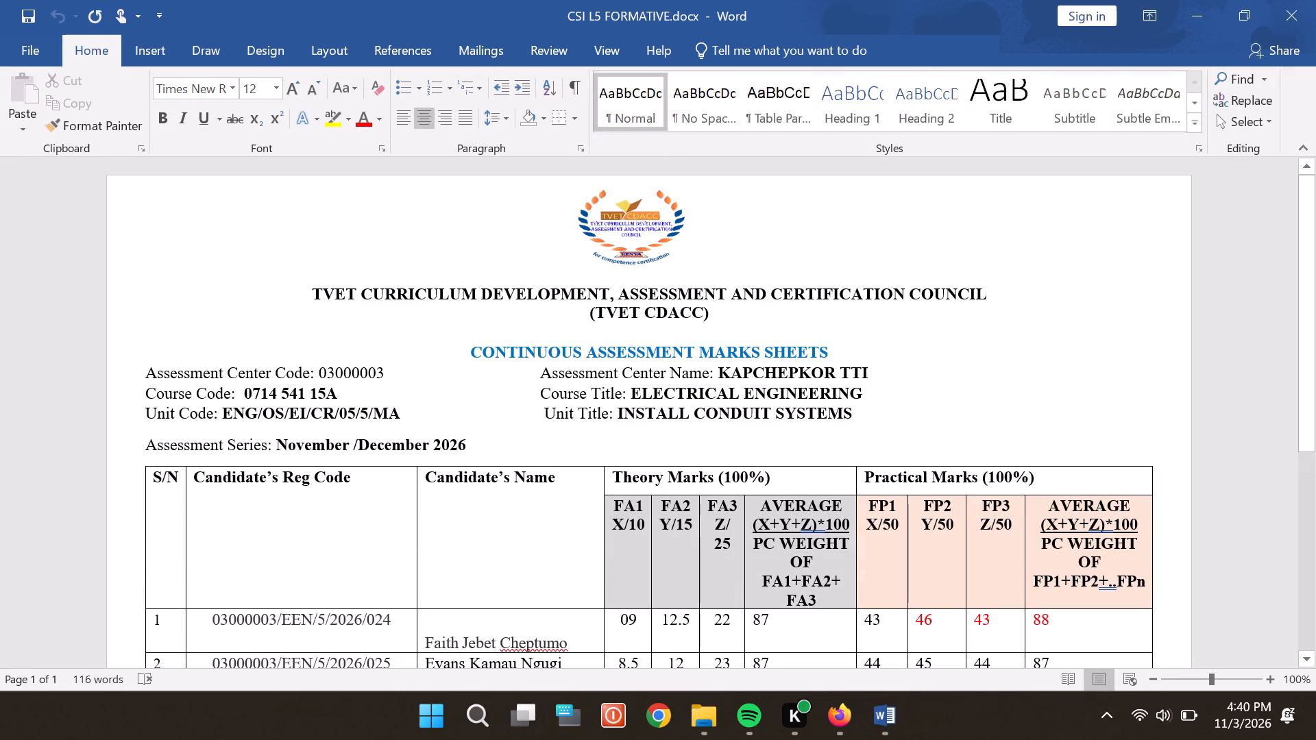
Replace the word CONDUIT in the unit title with TRUNKING.
{"action": "left_click", "coordinate": [696, 414]}
{"action": "left_click_drag", "start_coordinate": [696, 414], "coordinate": [759, 415]}
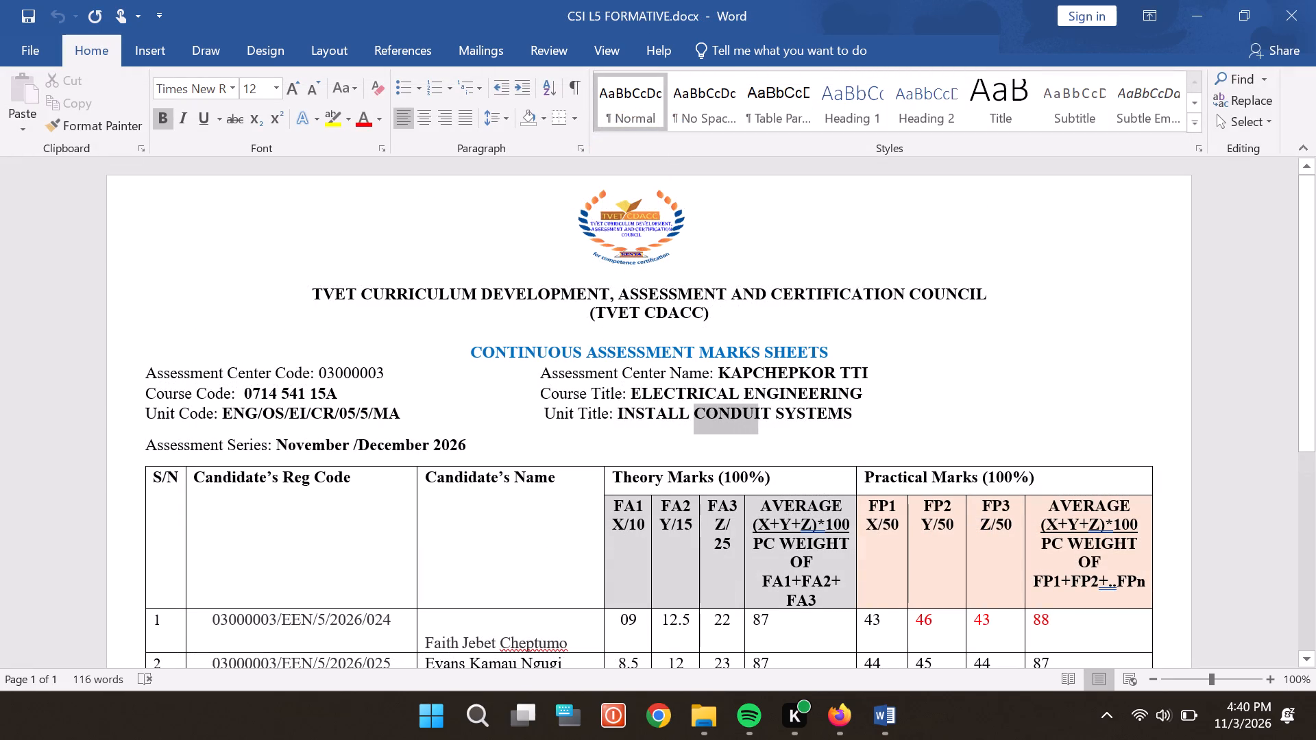
{"action": "left_click_drag", "start_coordinate": [759, 415], "coordinate": [766, 415]}
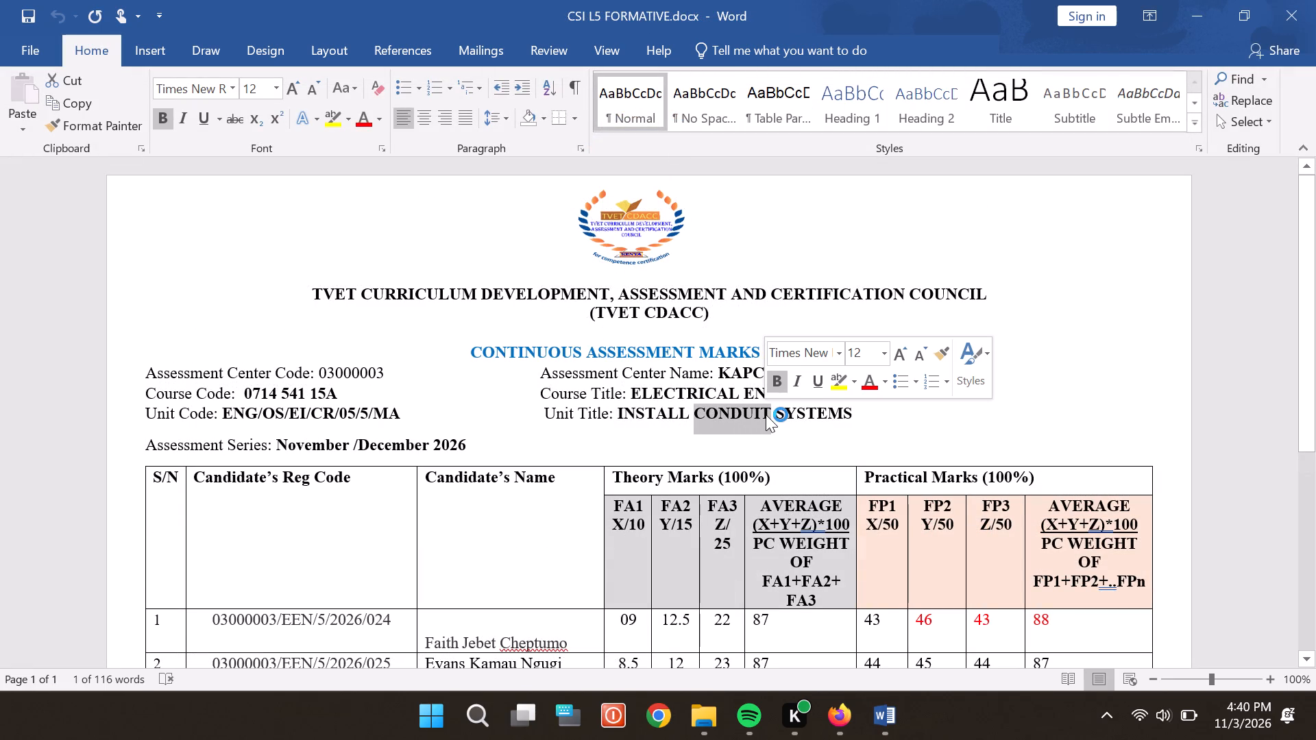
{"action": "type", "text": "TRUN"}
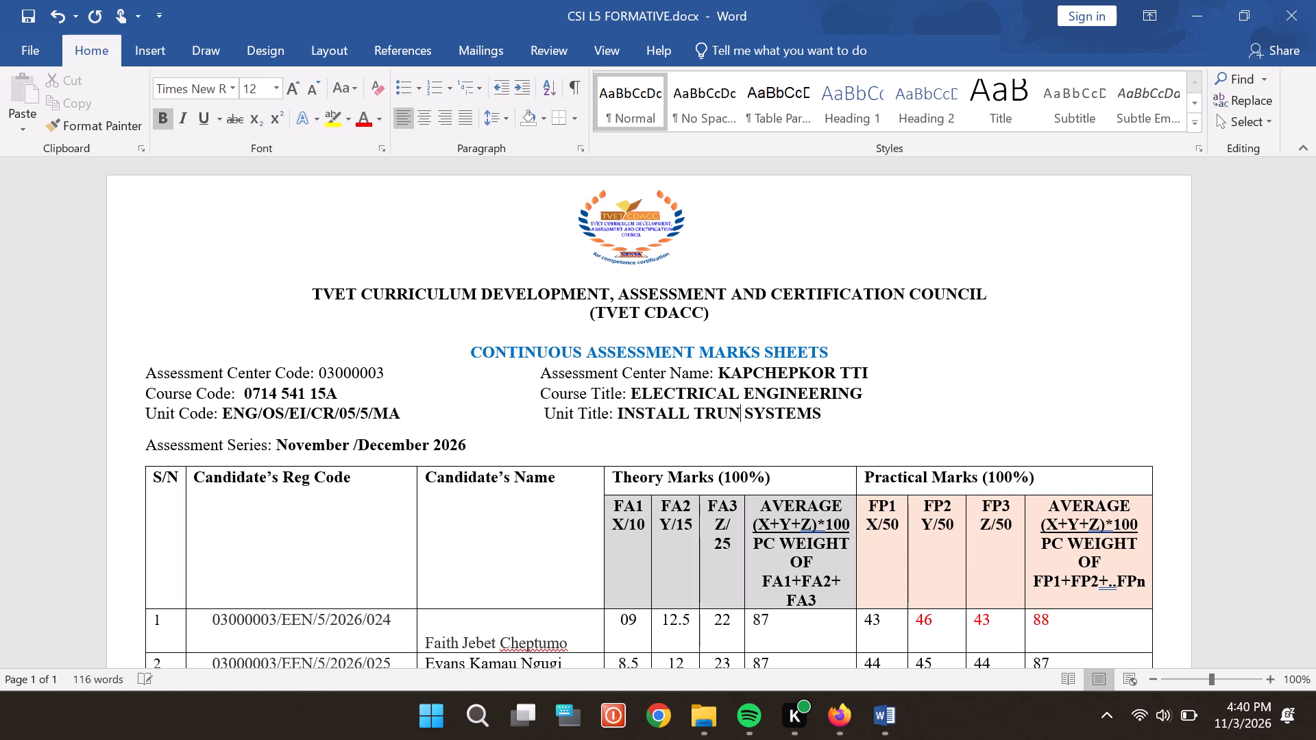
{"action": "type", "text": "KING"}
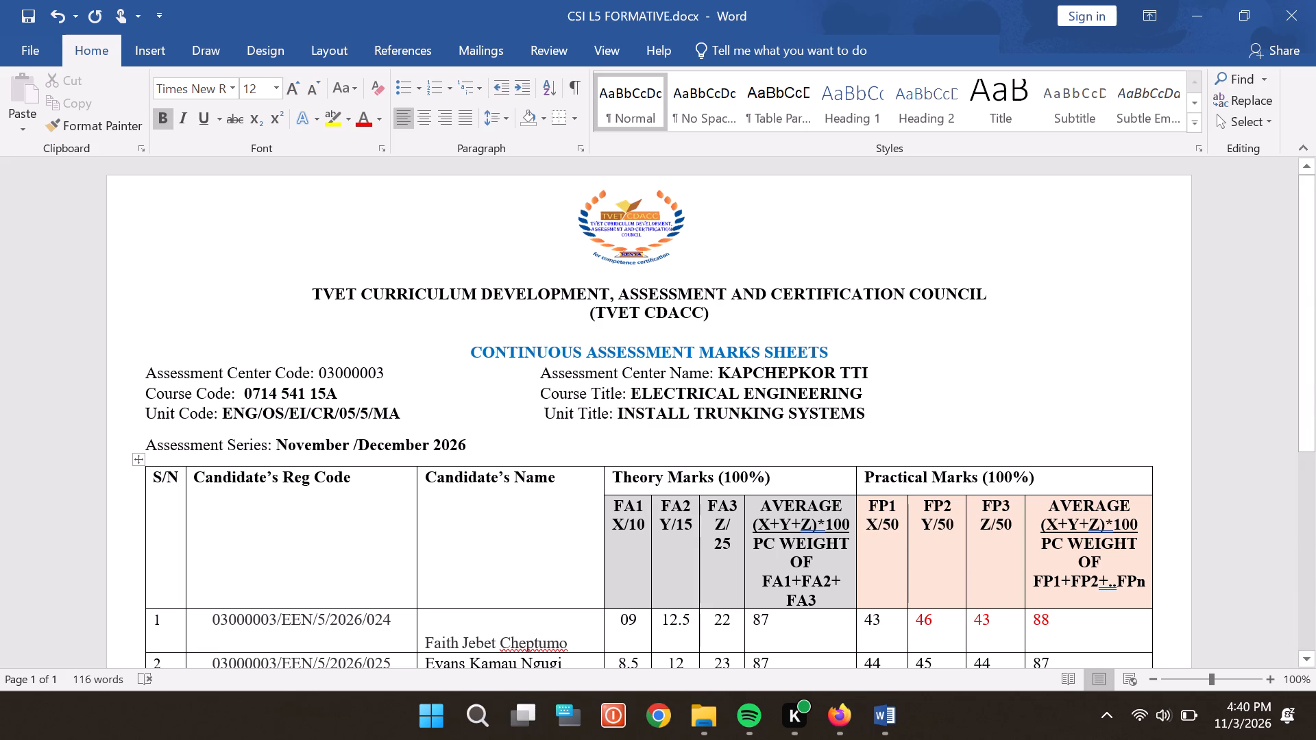
Clear the first candidate's practical marks: the average, FP3, FP2 and FP1 cells.
{"action": "scroll", "coordinate": [452, 453], "scroll_direction": "down", "scroll_amount": 3}
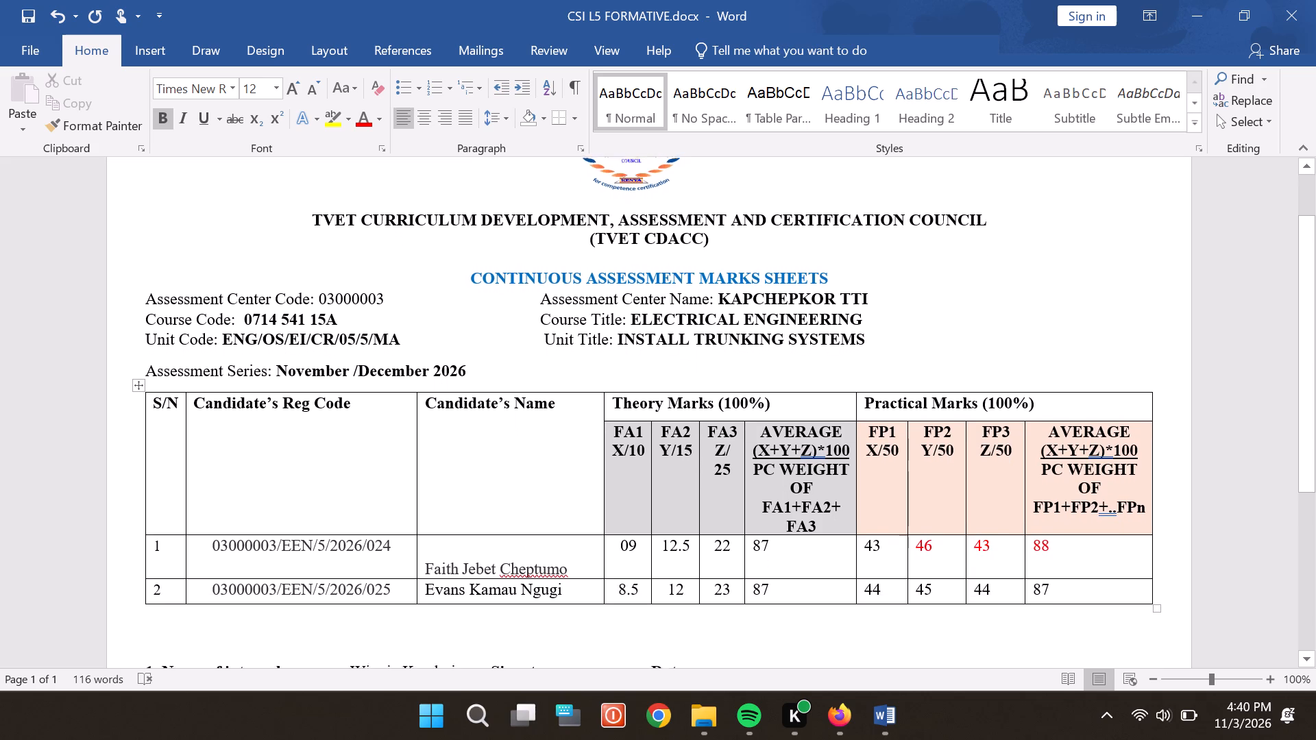
{"action": "scroll", "coordinate": [452, 453], "scroll_direction": "down", "scroll_amount": 2}
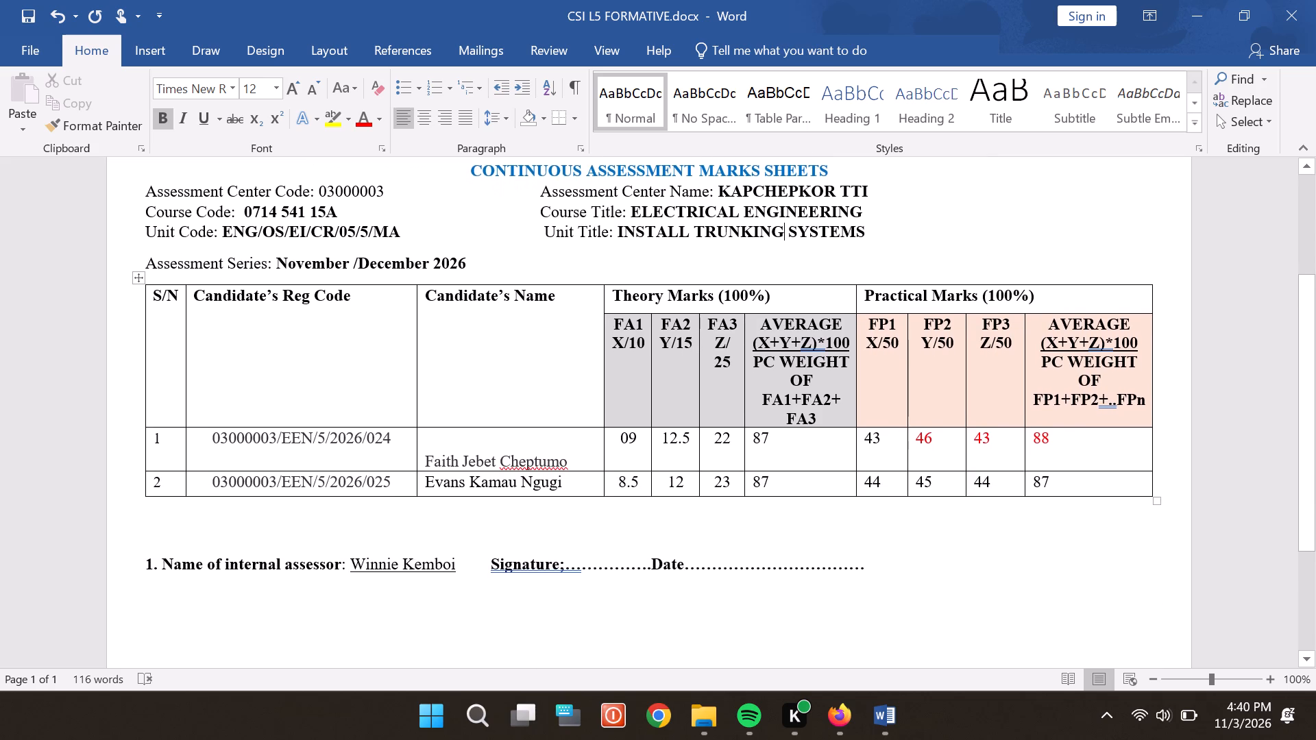
{"action": "scroll", "coordinate": [452, 453], "scroll_direction": "down", "scroll_amount": 1}
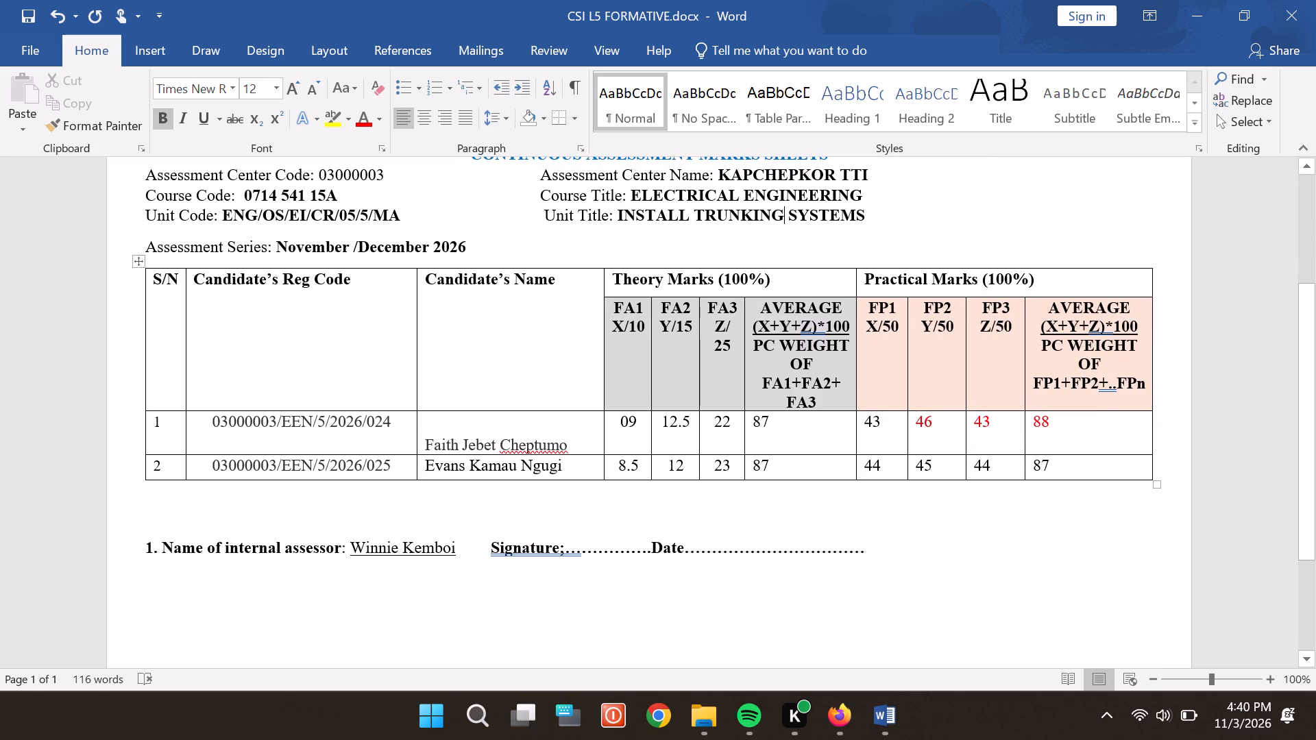
{"action": "left_click", "coordinate": [1054, 420]}
{"action": "key", "text": "BackSpace"}
{"action": "key", "text": "BackSpace"}
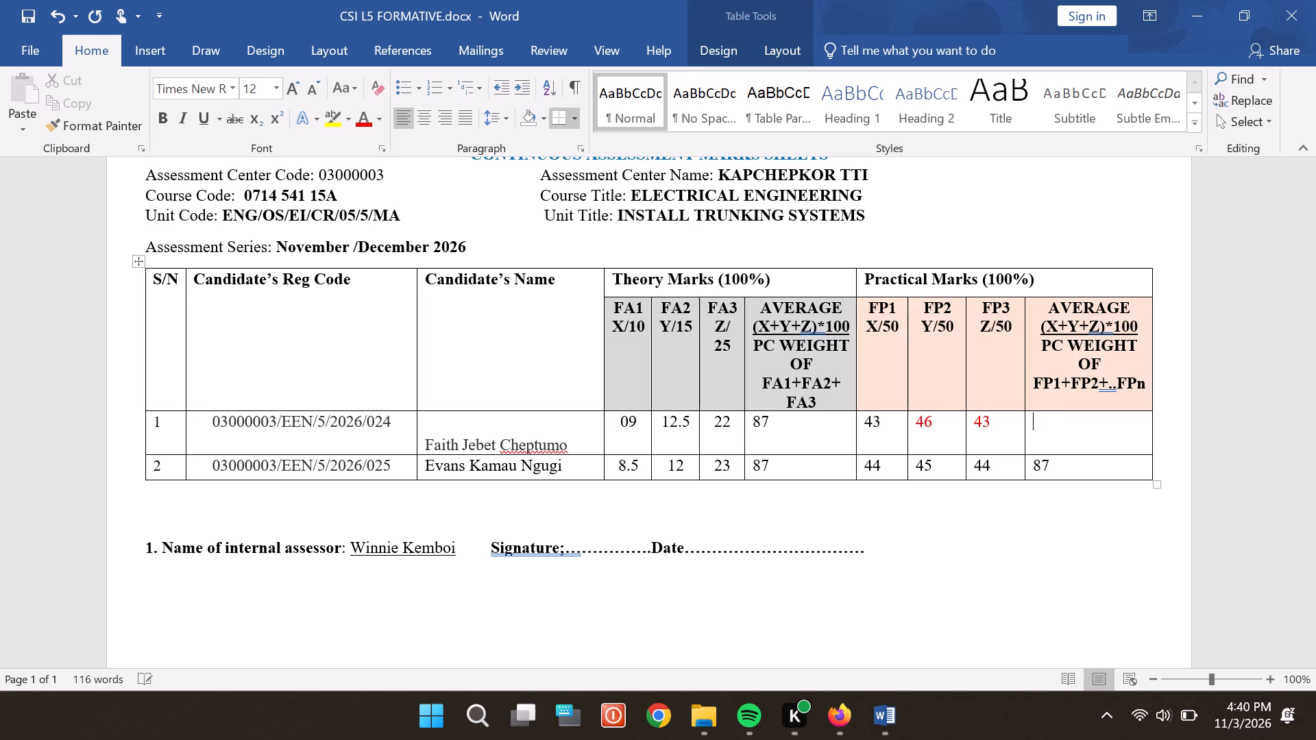
{"action": "key", "text": "Left"}
{"action": "key", "text": "BackSpace"}
{"action": "key", "text": "BackSpace"}
{"action": "key", "text": "Left"}
{"action": "key", "text": "BackSpace"}
{"action": "key", "text": "BackSpace"}
{"action": "key", "text": "Left"}
{"action": "key", "text": "BackSpace"}
{"action": "key", "text": "BackSpace"}
Clear the first candidate's theory marks: the average, FA3, FA2 and FA1 cells.
{"action": "key", "text": "Left"}
{"action": "key", "text": "BackSpace"}
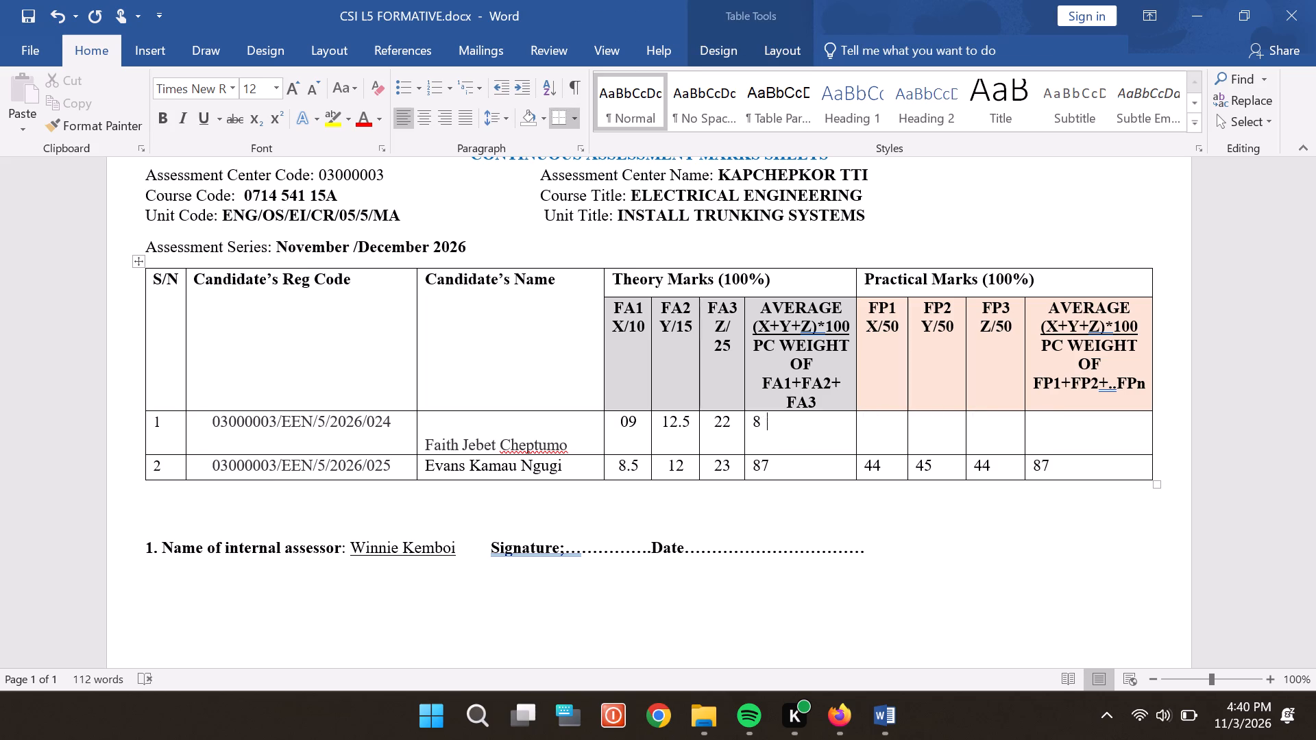
{"action": "key", "text": "BackSpace"}
{"action": "key", "text": "Left"}
{"action": "key", "text": "BackSpace"}
{"action": "key", "text": "BackSpace"}
{"action": "key", "text": "Left"}
{"action": "key", "text": "BackSpace"}
{"action": "key", "text": "BackSpace"}
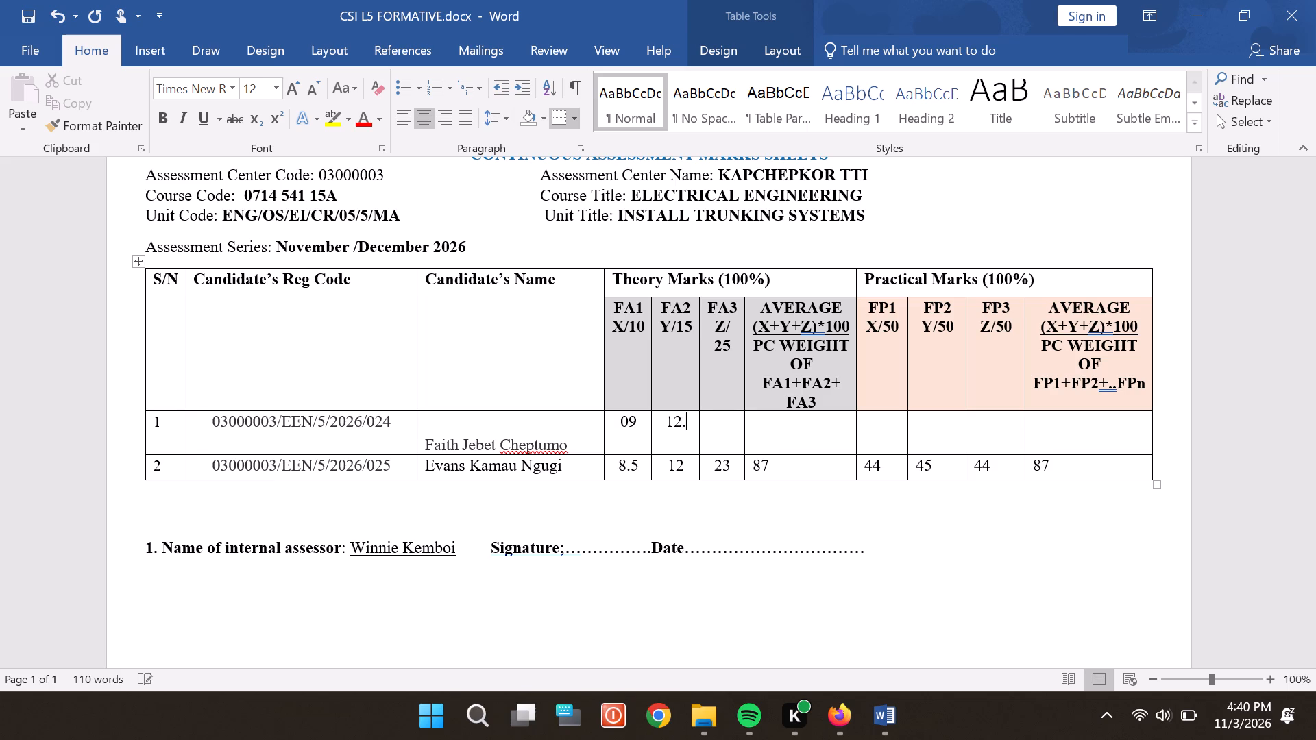
{"action": "key", "text": "BackSpace"}
{"action": "key", "text": "BackSpace"}
{"action": "key", "text": "Left"}
{"action": "key", "text": "BackSpace"}
{"action": "key", "text": "BackSpace"}
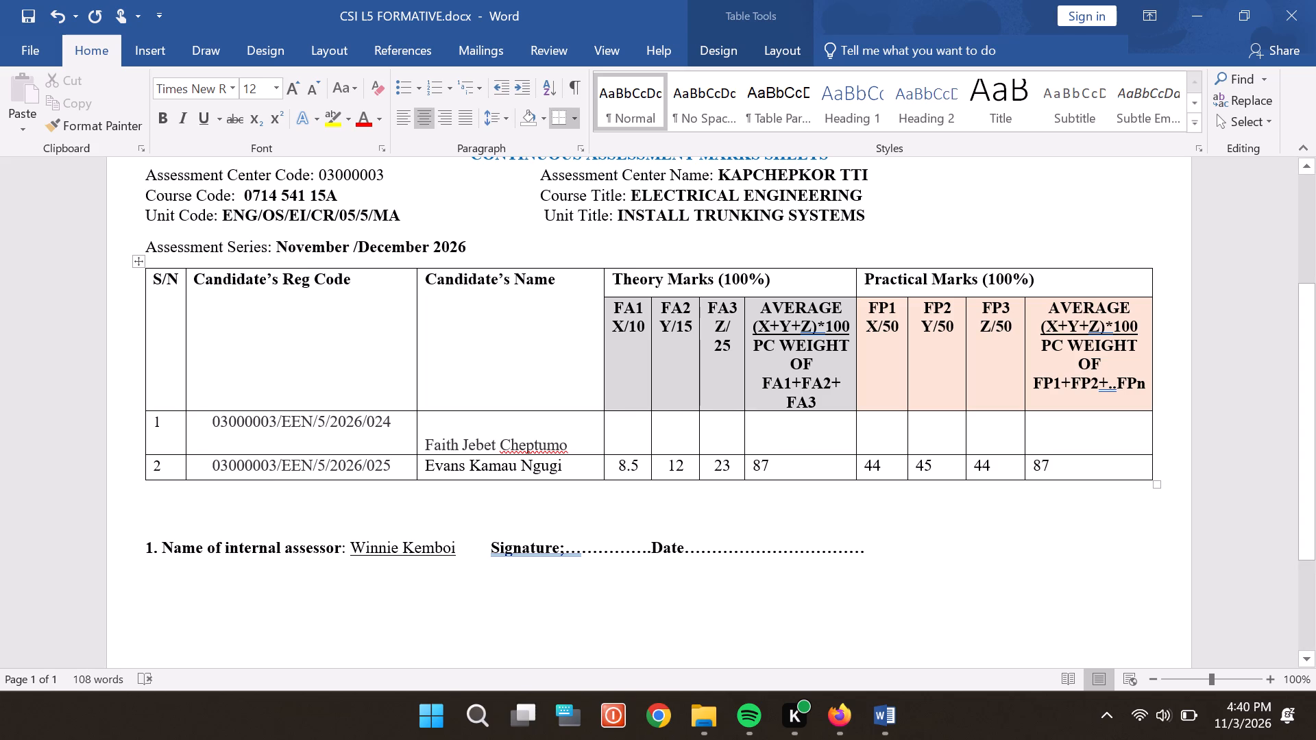
Clear the second candidate's practical marks: the average, FP3, FP2 and FP1 cells.
{"action": "left_click", "coordinate": [1060, 467]}
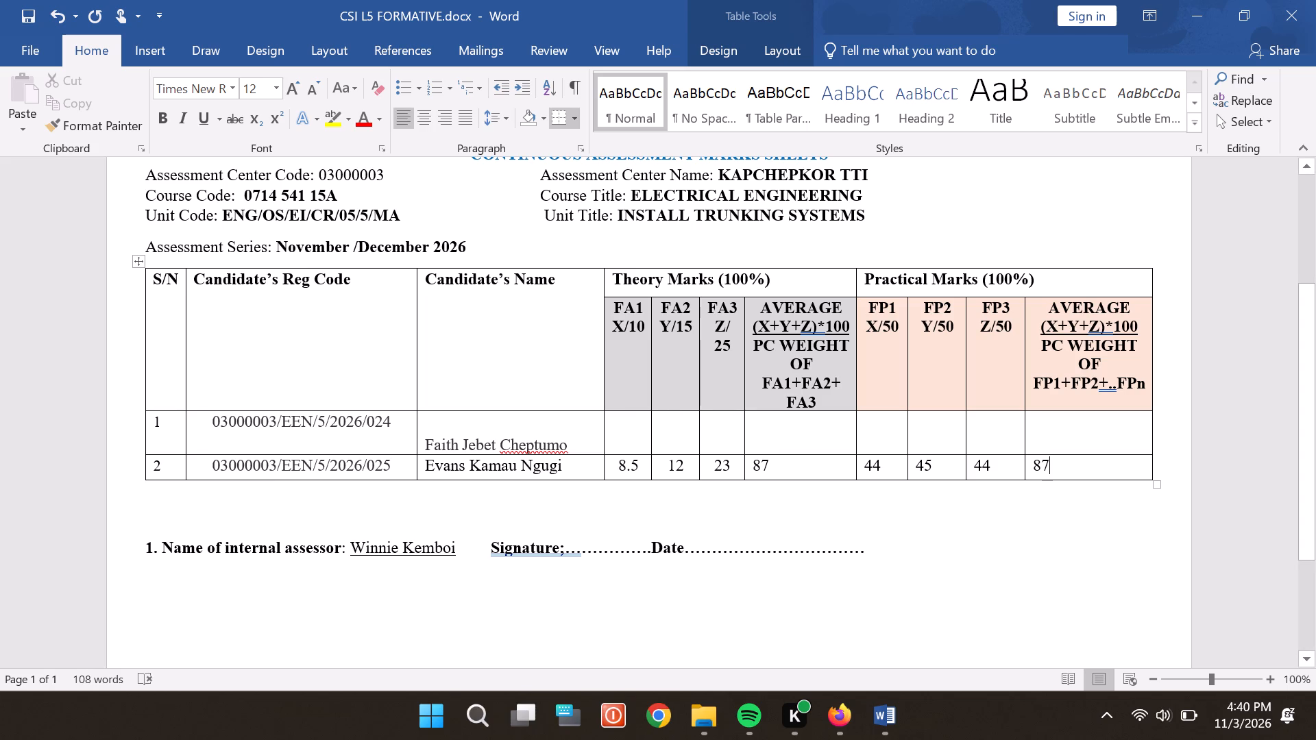
{"action": "key", "text": "BackSpace"}
{"action": "key", "text": "BackSpace"}
{"action": "key", "text": "Left"}
{"action": "key", "text": "BackSpace"}
{"action": "key", "text": "BackSpace"}
{"action": "key", "text": "Left"}
{"action": "key", "text": "BackSpace"}
{"action": "key", "text": "BackSpace"}
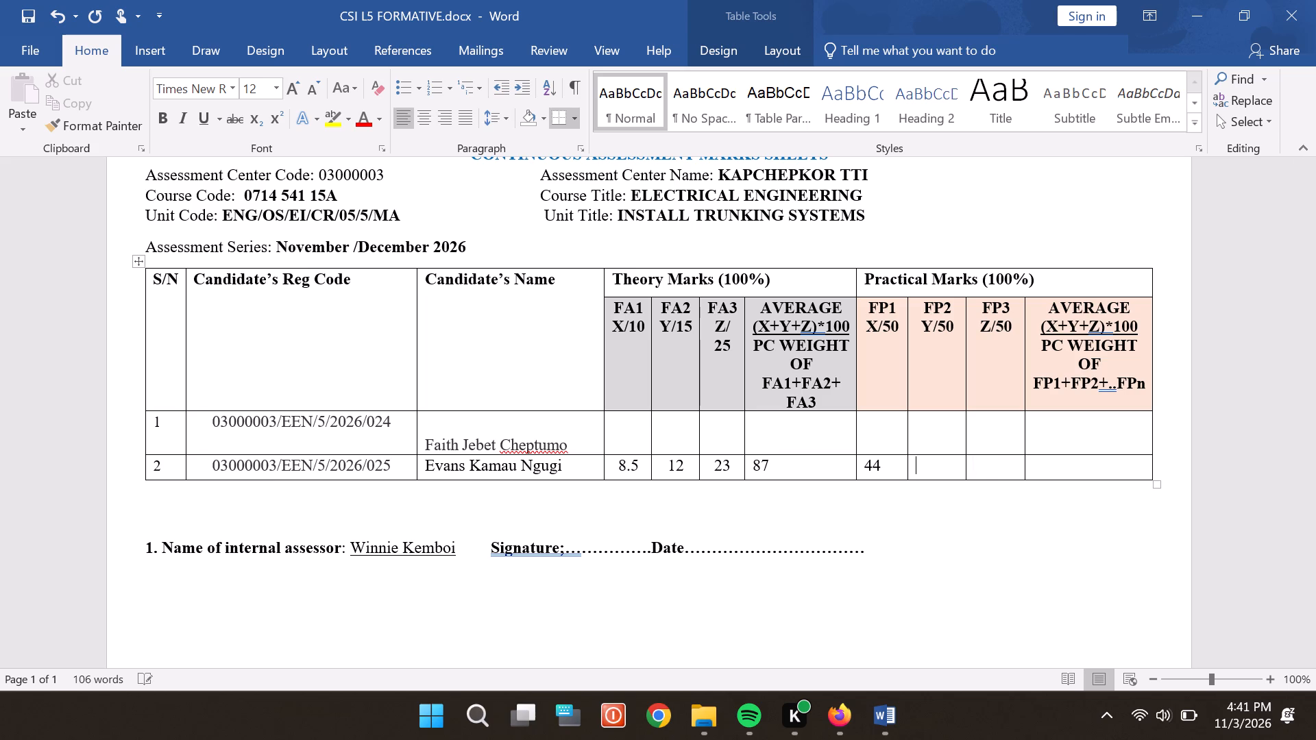
{"action": "key", "text": "Left"}
{"action": "key", "text": "BackSpace"}
{"action": "key", "text": "BackSpace"}
Clear the second candidate's theory marks: the average, FA3, FA2 and FA1 cells.
{"action": "key", "text": "Left"}
{"action": "key", "text": "BackSpace"}
{"action": "key", "text": "BackSpace"}
{"action": "key", "text": "Left"}
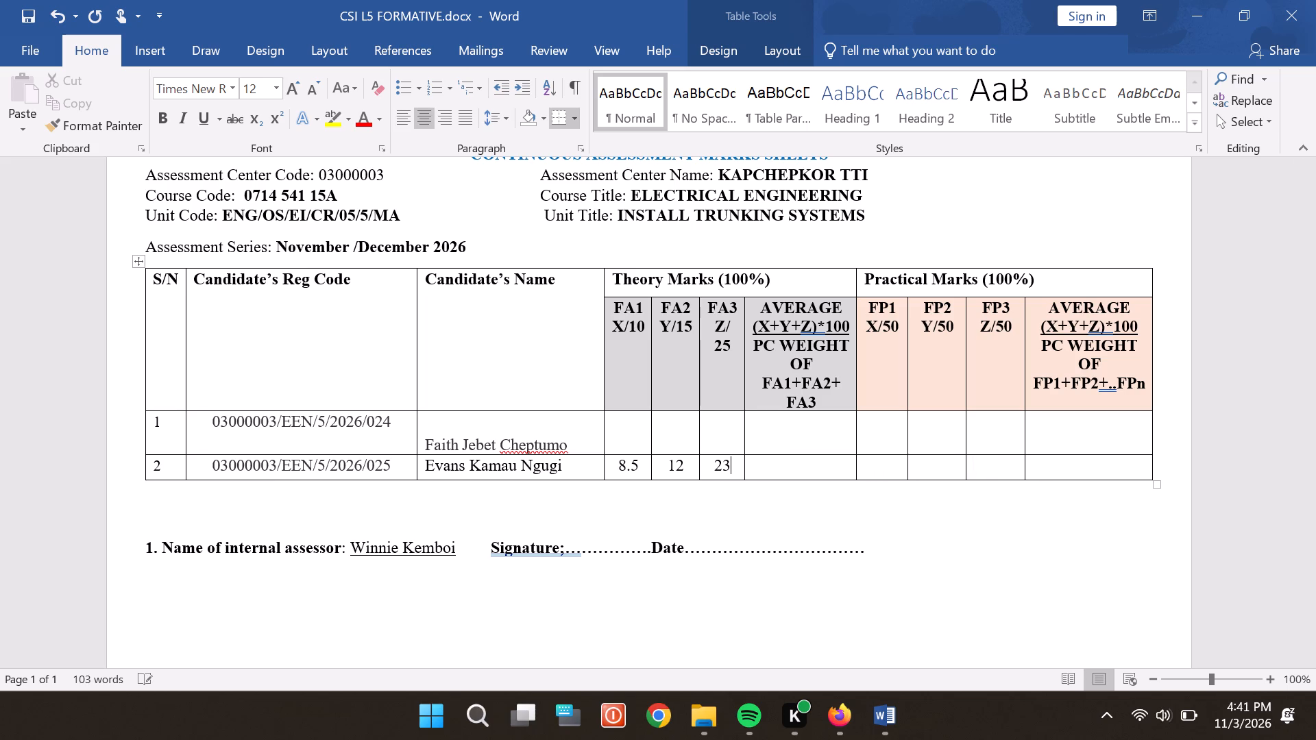
{"action": "key", "text": "BackSpace"}
{"action": "key", "text": "BackSpace"}
{"action": "key", "text": "Left"}
{"action": "key", "text": "BackSpace"}
{"action": "key", "text": "BackSpace"}
{"action": "key", "text": "Left"}
{"action": "key", "text": "BackSpace"}
{"action": "key", "text": "BackSpace"}
{"action": "key", "text": "BackSpace"}
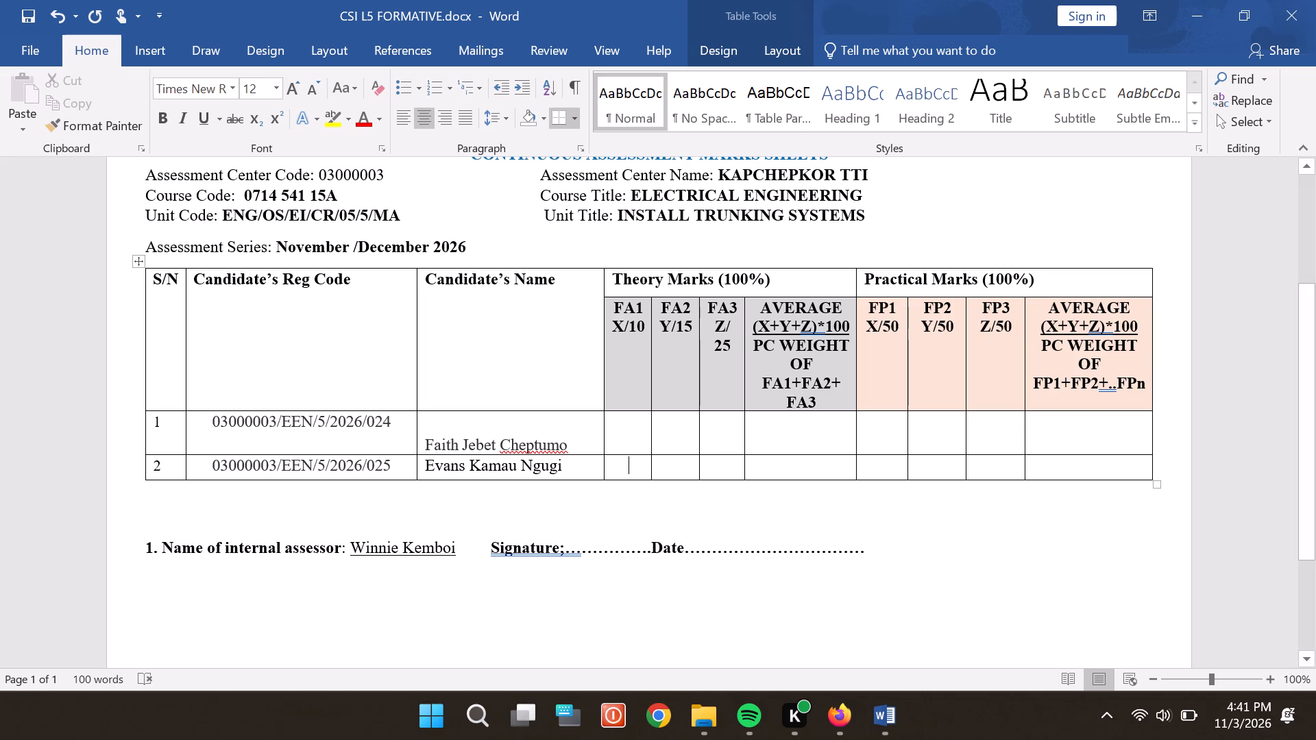
Replace the internal assessor's name below the marks table with the new assessor's name.
{"action": "left_click_drag", "start_coordinate": [350, 547], "coordinate": [442, 547]}
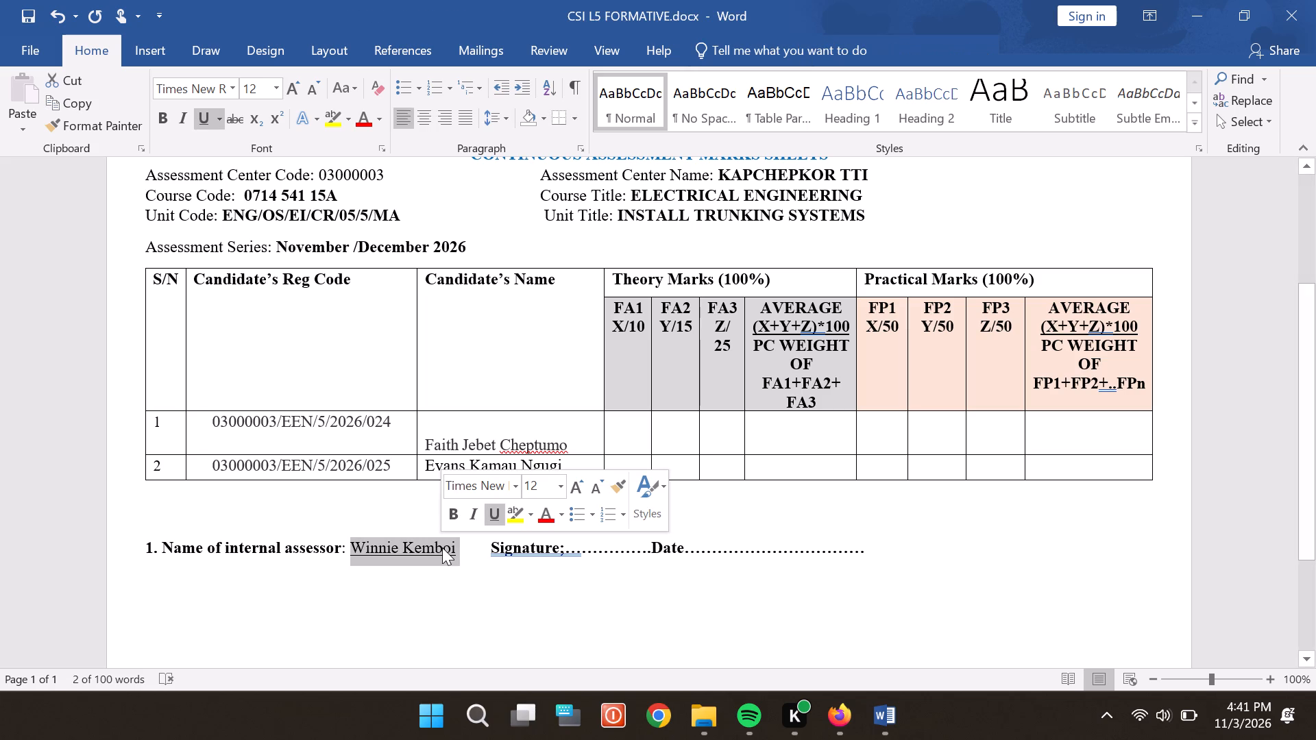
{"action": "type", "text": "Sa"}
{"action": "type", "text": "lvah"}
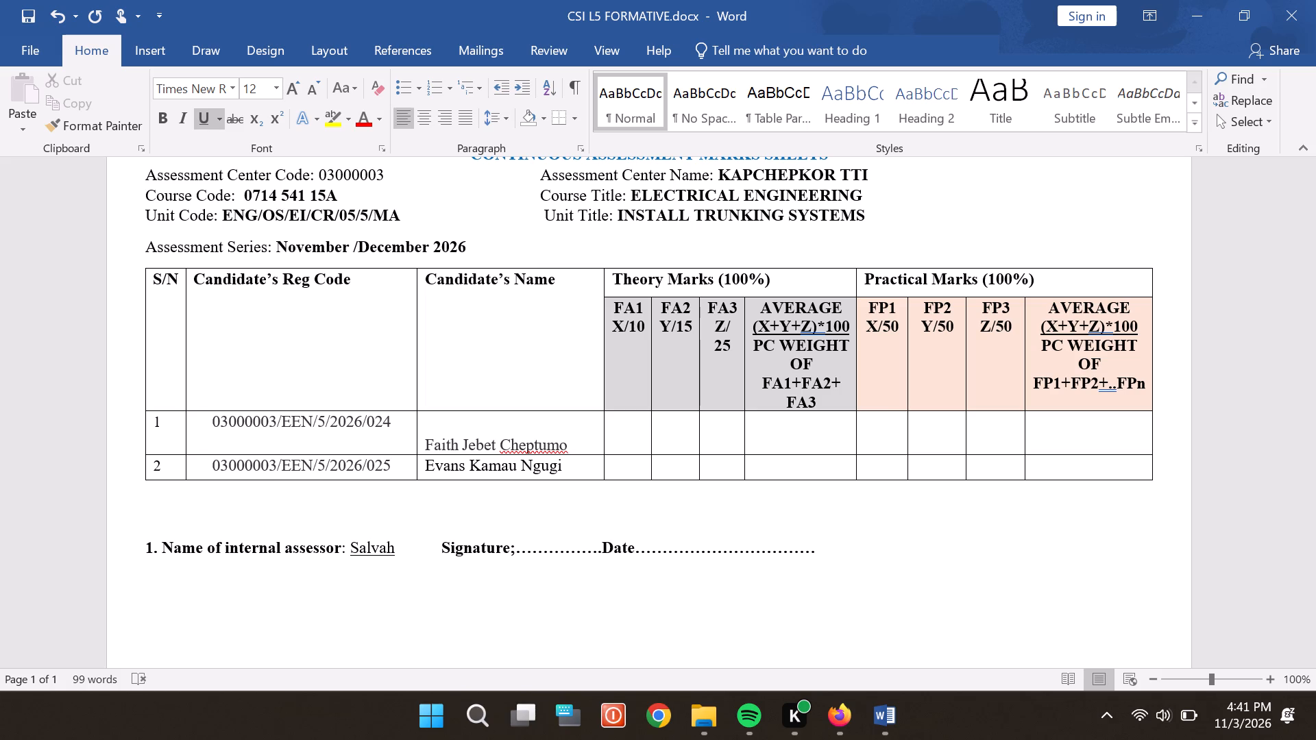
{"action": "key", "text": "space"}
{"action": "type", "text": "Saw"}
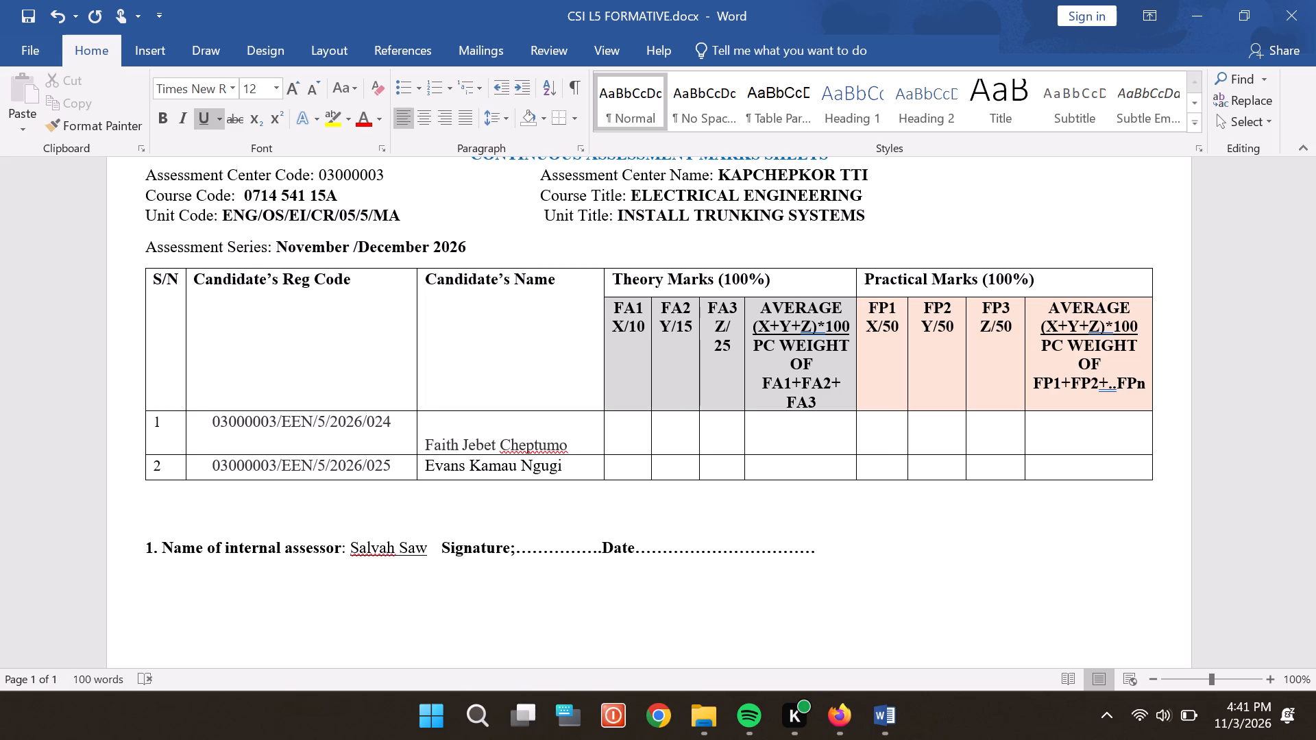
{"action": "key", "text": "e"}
Enter the date 3/11/2026 on the dotted Date line beside the internal assessor's signature.
{"action": "left_click", "coordinate": [651, 548]}
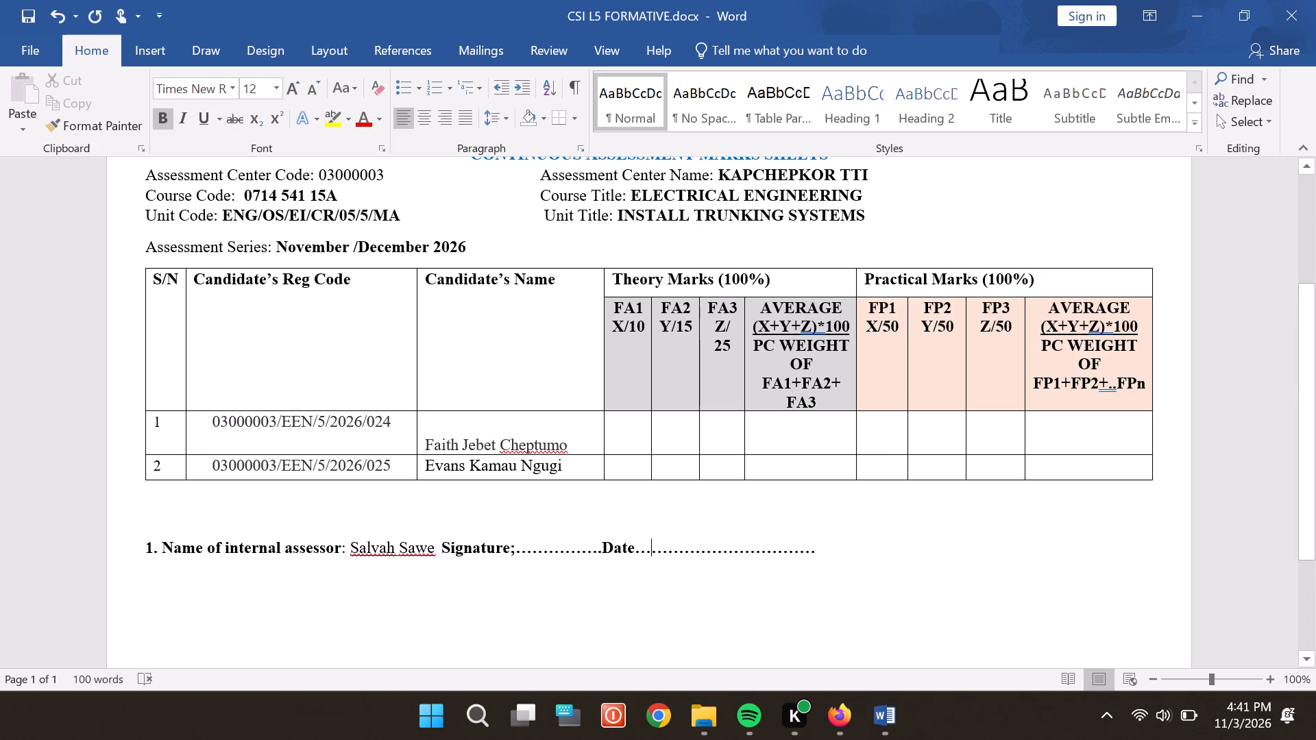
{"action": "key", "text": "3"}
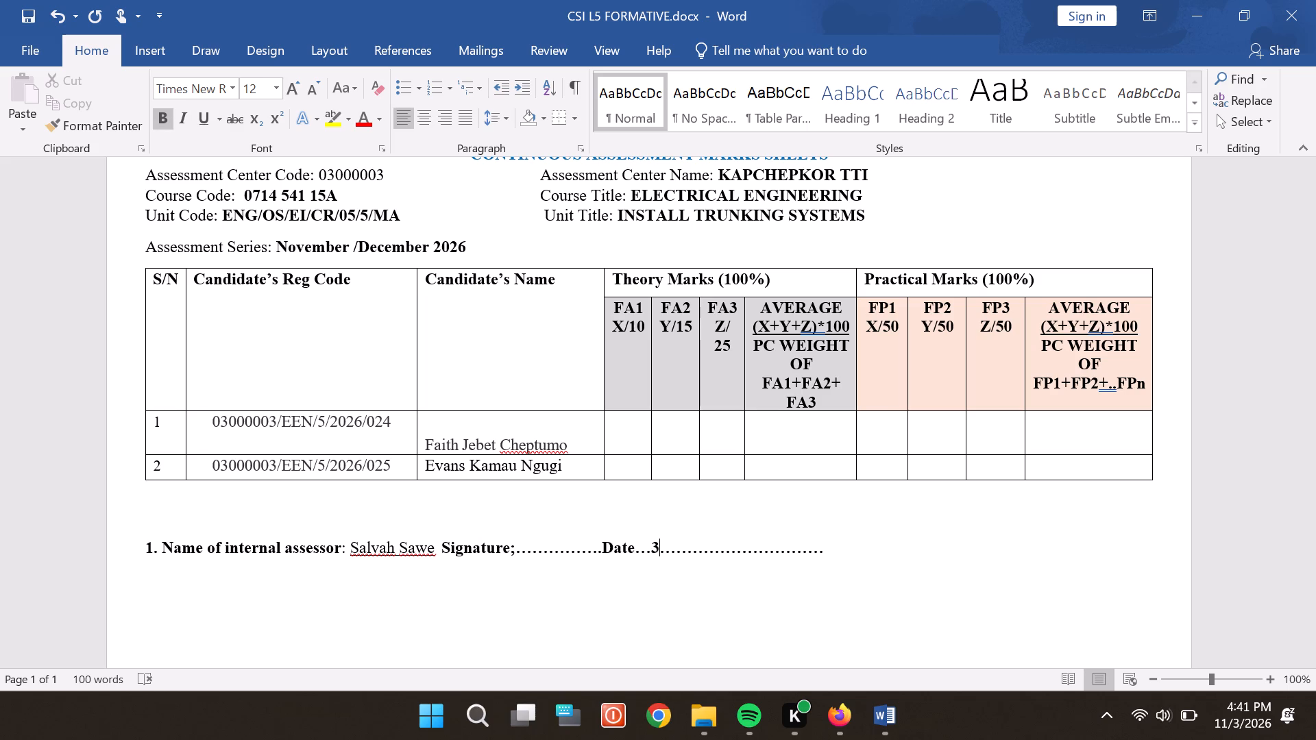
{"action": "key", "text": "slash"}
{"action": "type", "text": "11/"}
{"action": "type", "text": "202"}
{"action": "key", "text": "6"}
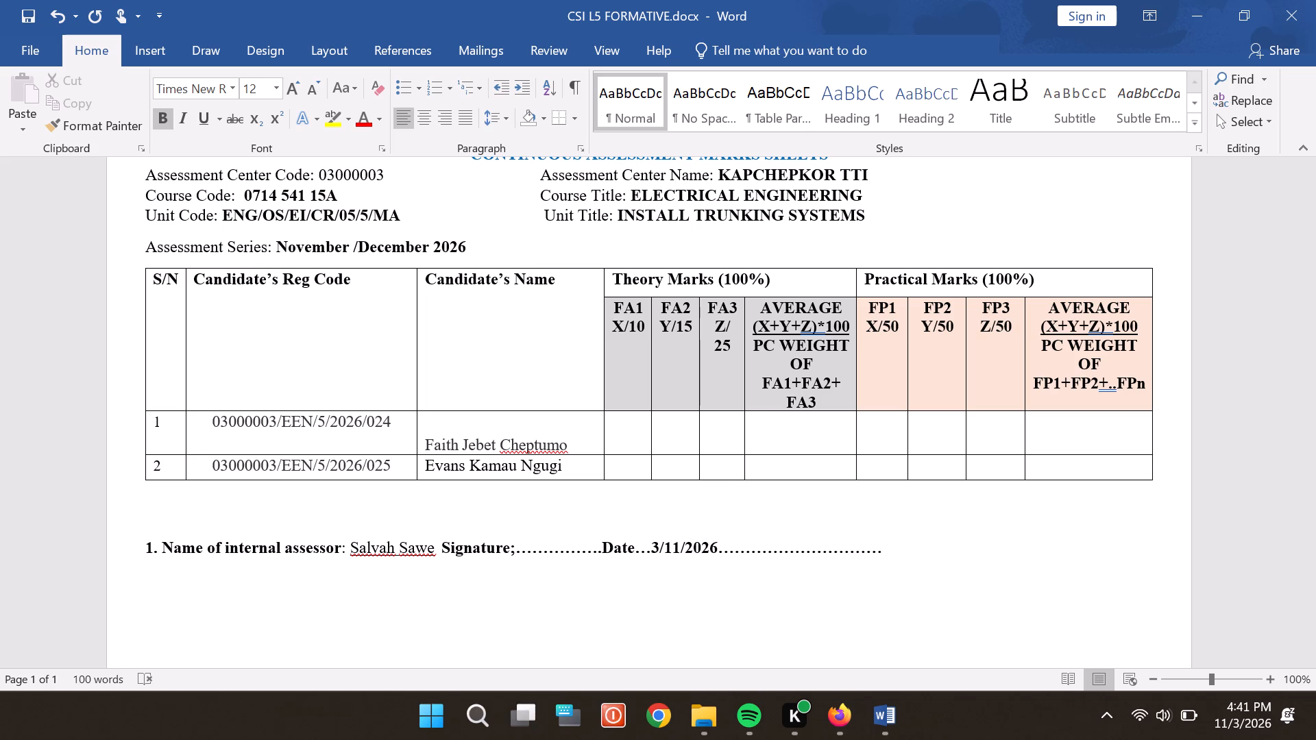
Save the CSI L5 FORMATIVE marks sheet, check the page over and close the document.
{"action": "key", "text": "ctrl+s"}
{"action": "scroll", "coordinate": [651, 548], "scroll_direction": "down", "scroll_amount": 9}
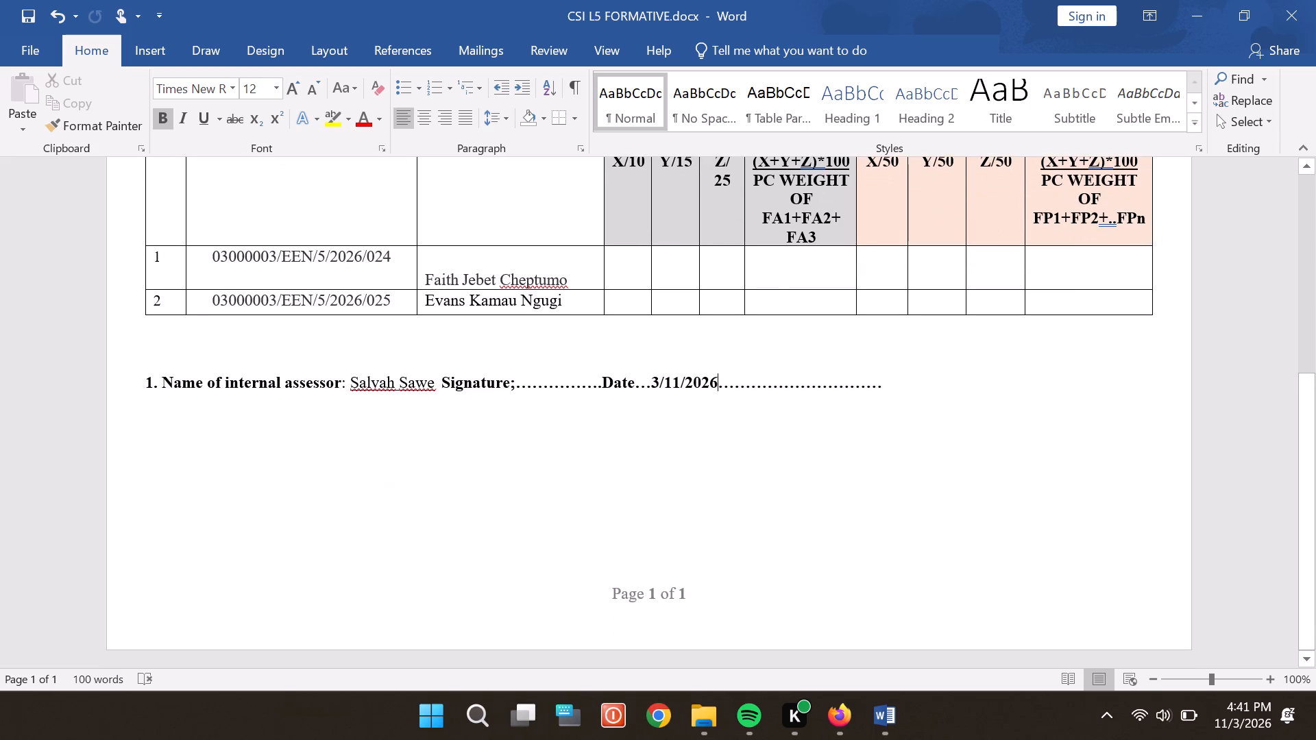
{"action": "scroll", "coordinate": [651, 548], "scroll_direction": "up", "scroll_amount": 6}
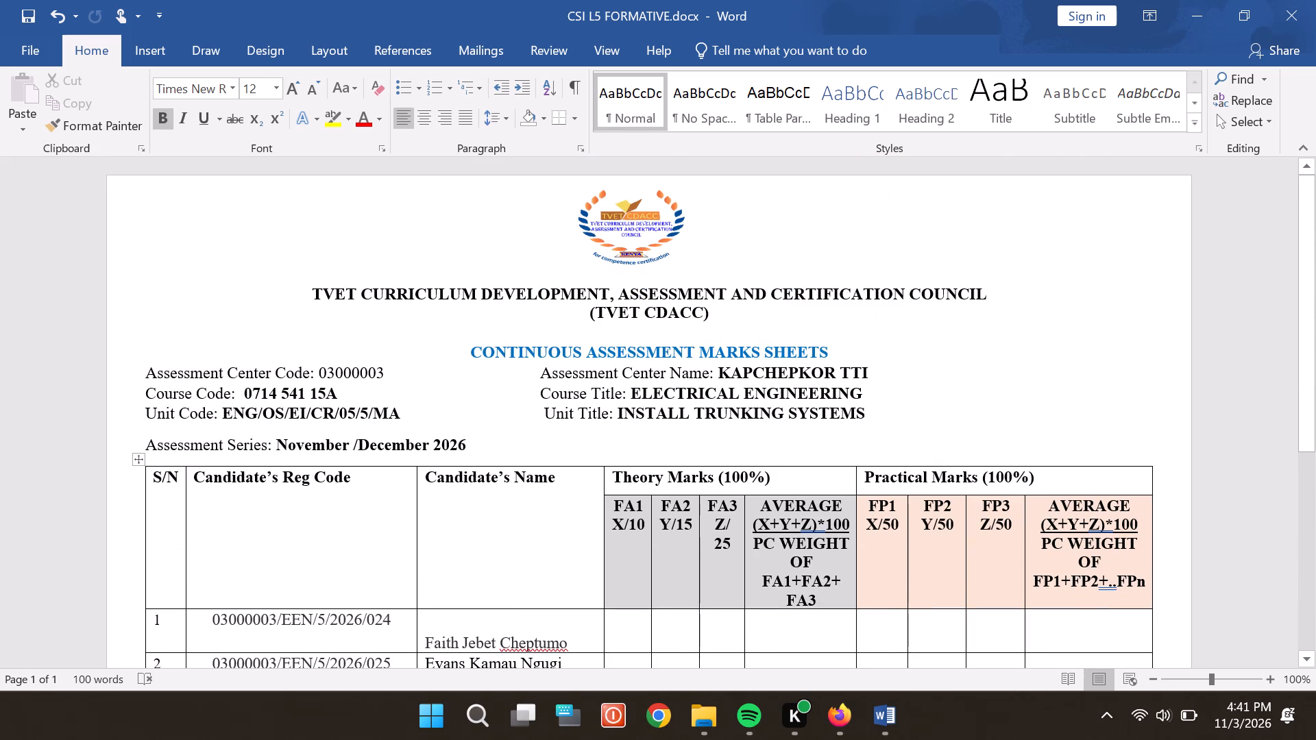
{"action": "left_click", "coordinate": [1293, 17]}
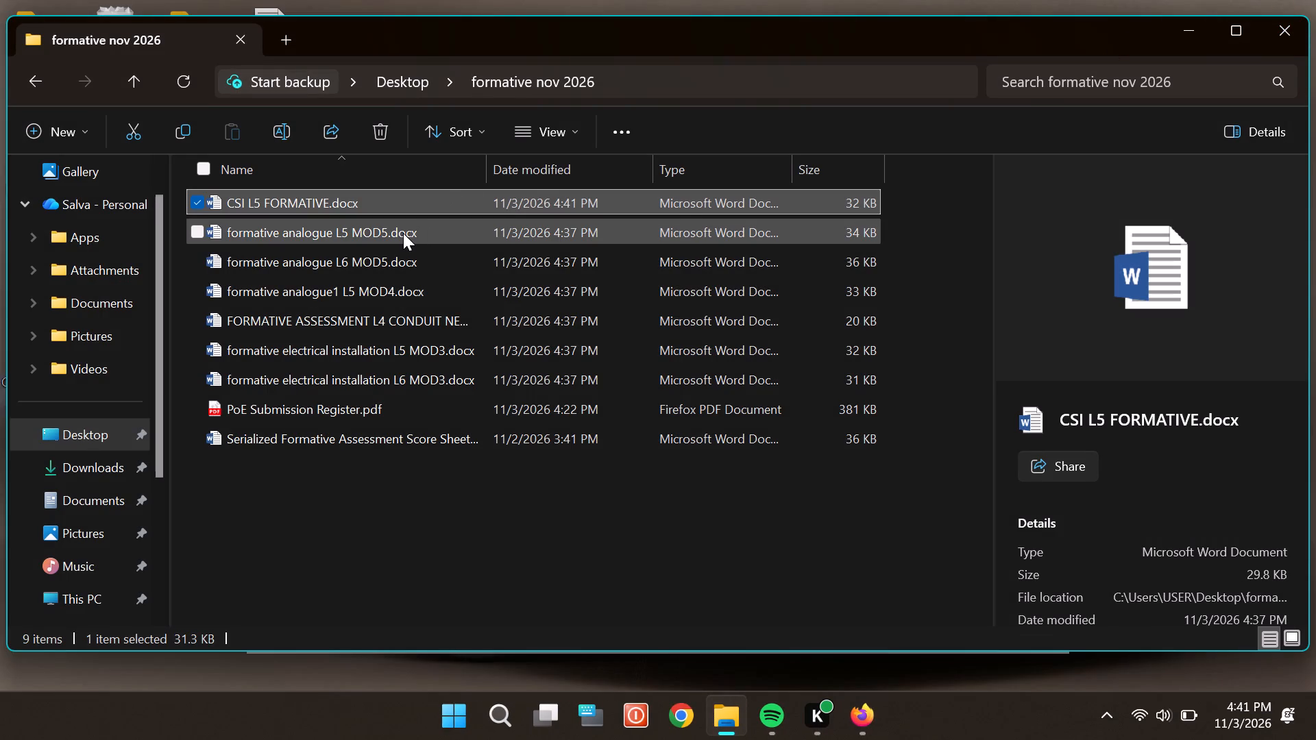
Open formative analogue L5 MOD5.docx from the formative nov 2026 folder.
{"action": "double_click", "coordinate": [403, 233]}
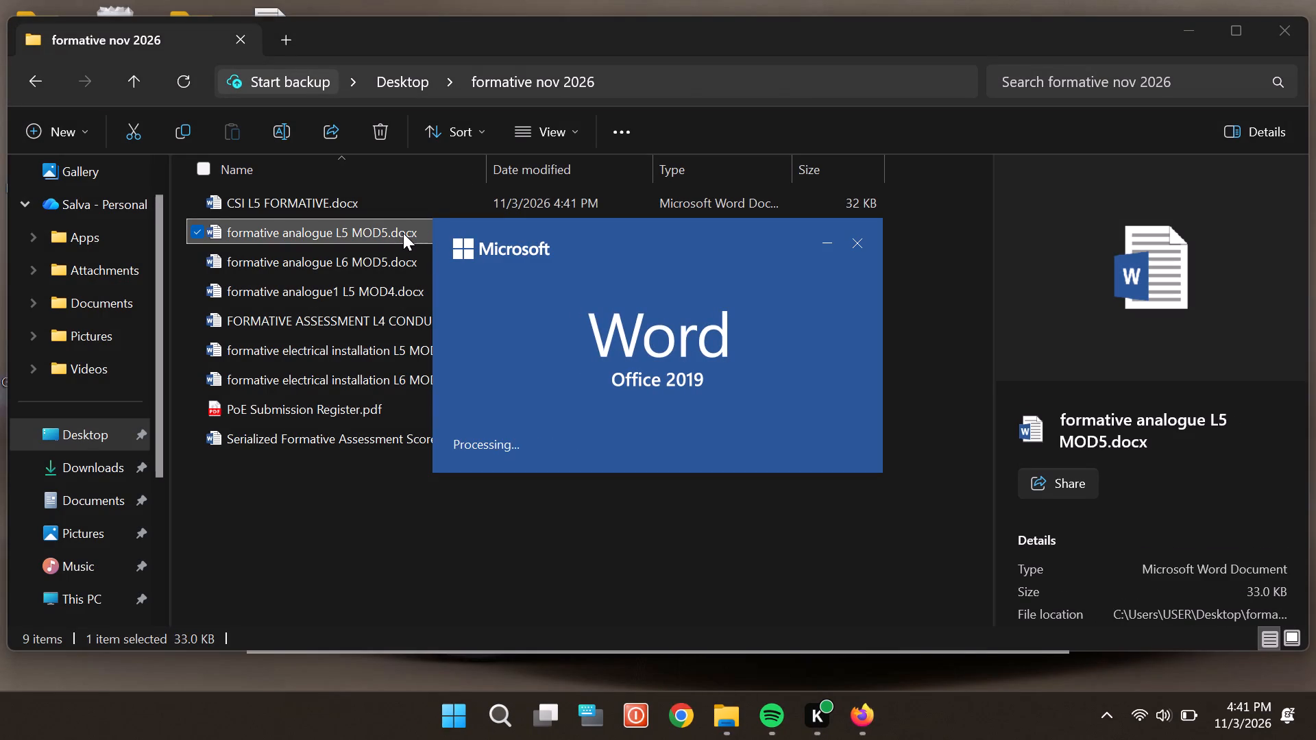
{"action": "left_click", "coordinate": [825, 87]}
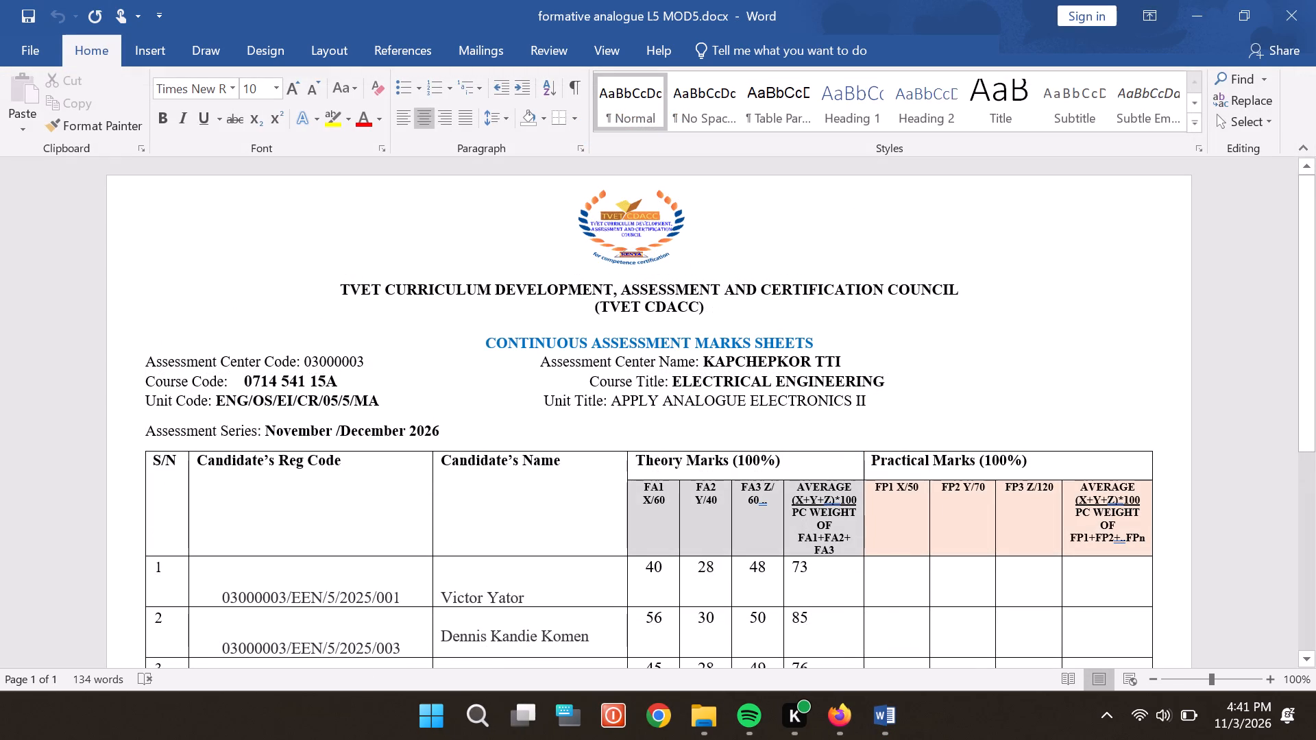
Replace the word ANALOGUE in the unit title with DIGITAL.
{"action": "left_click", "coordinate": [666, 401]}
{"action": "left_click_drag", "start_coordinate": [666, 401], "coordinate": [782, 398]}
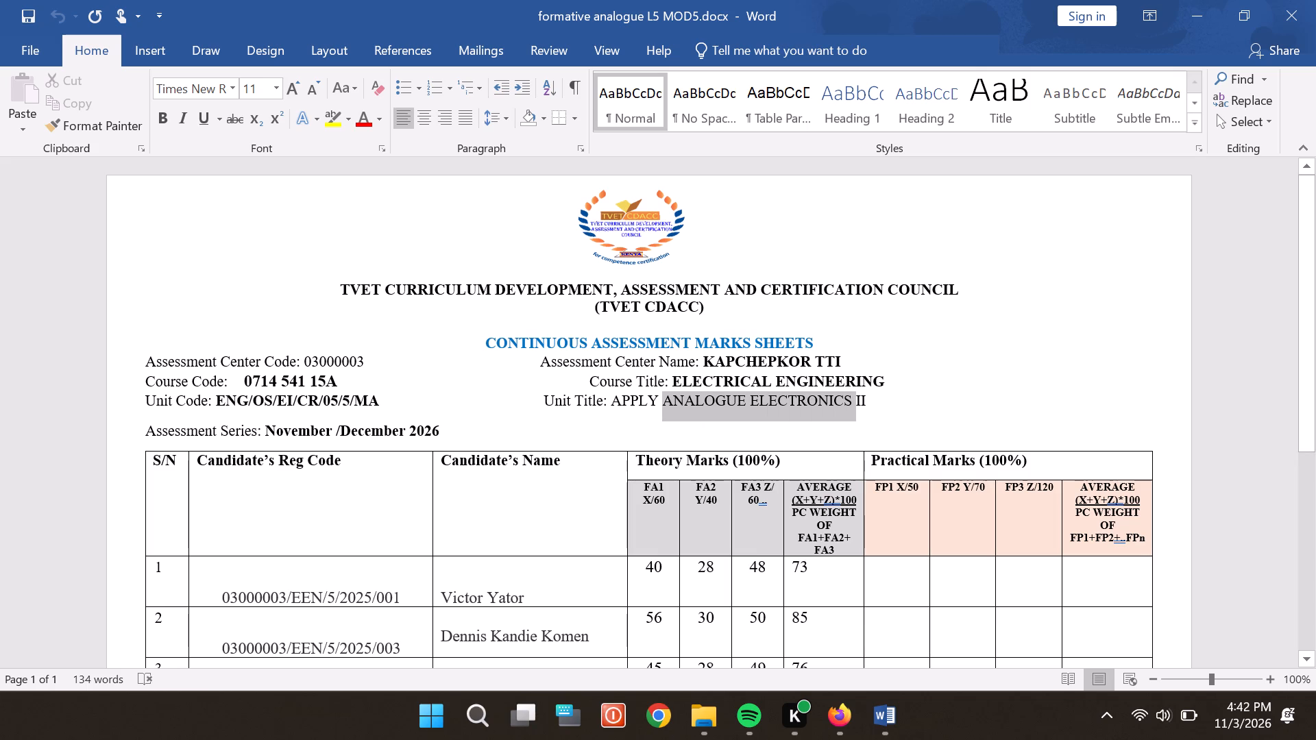
{"action": "left_click_drag", "start_coordinate": [782, 398], "coordinate": [745, 399]}
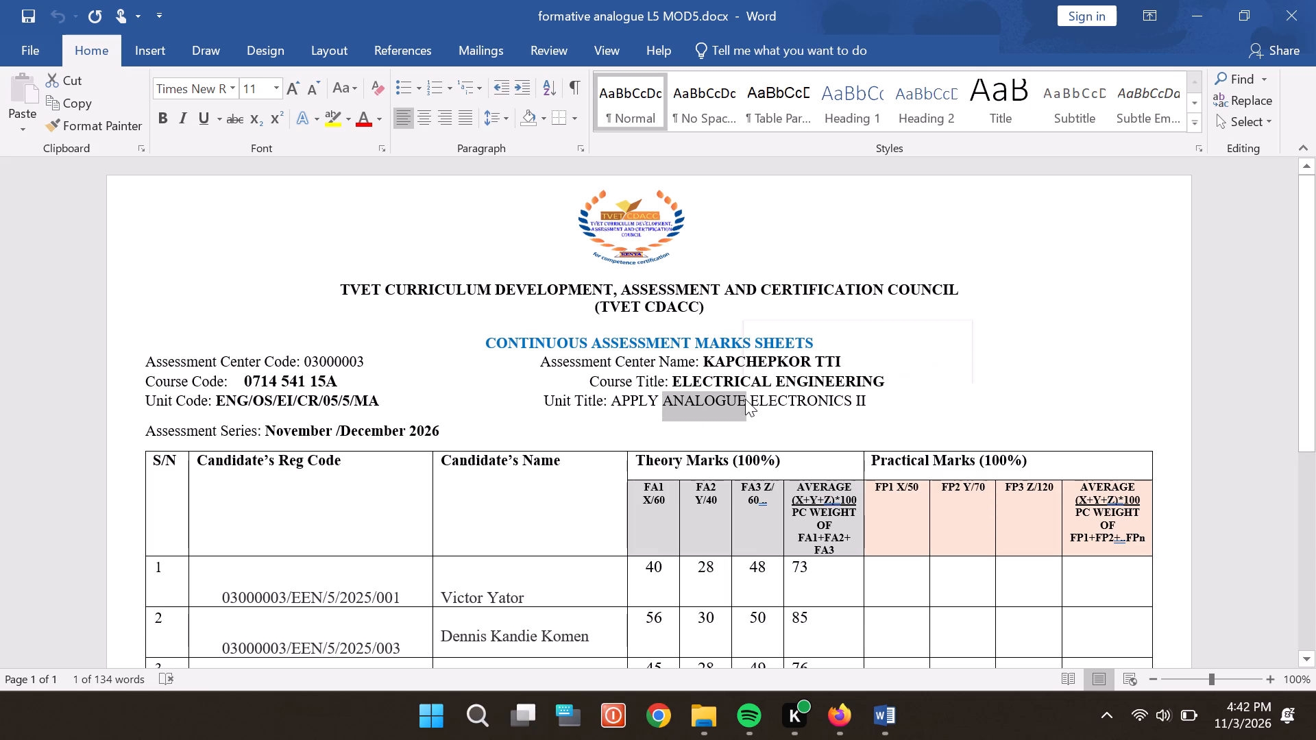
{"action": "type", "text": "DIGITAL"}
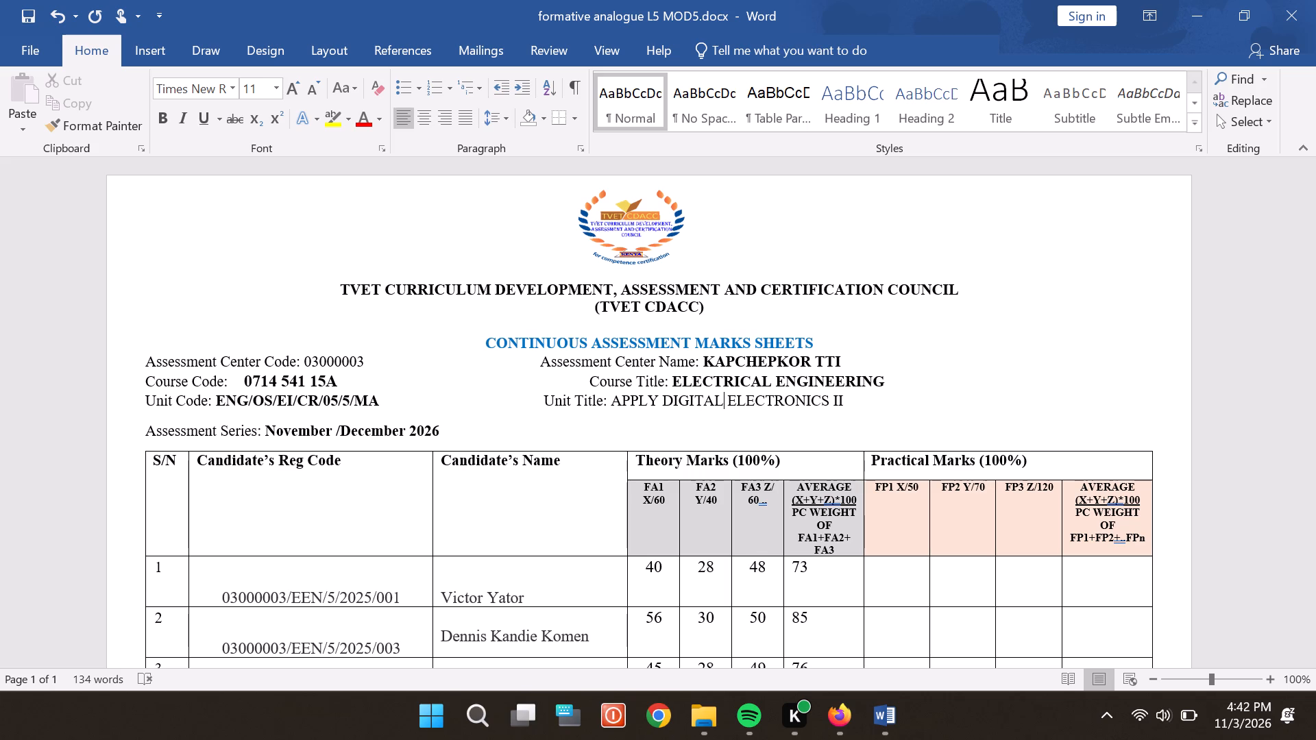
Clear the first candidate's theory average, FA3 and FA2 marks.
{"action": "scroll", "coordinate": [745, 399], "scroll_direction": "down", "scroll_amount": 4}
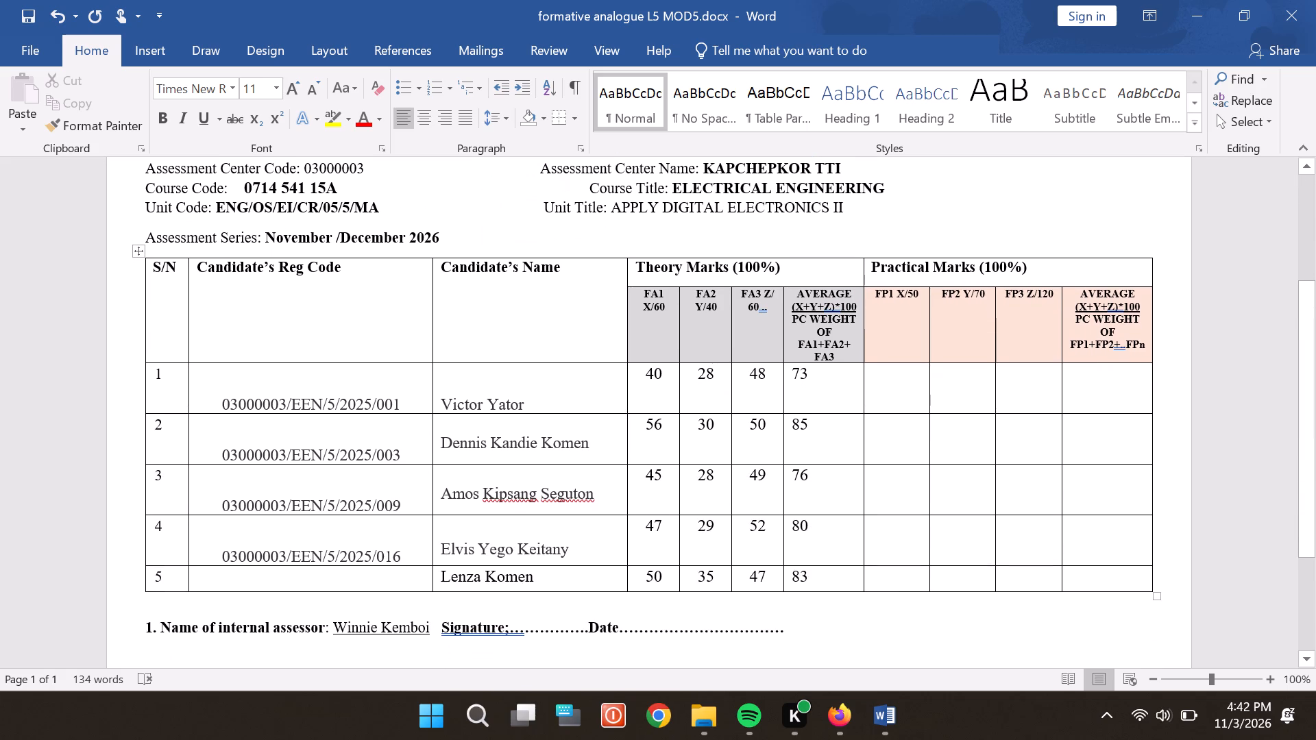
{"action": "left_click", "coordinate": [818, 377]}
{"action": "key", "text": "BackSpace"}
{"action": "key", "text": "BackSpace"}
{"action": "key", "text": "Left"}
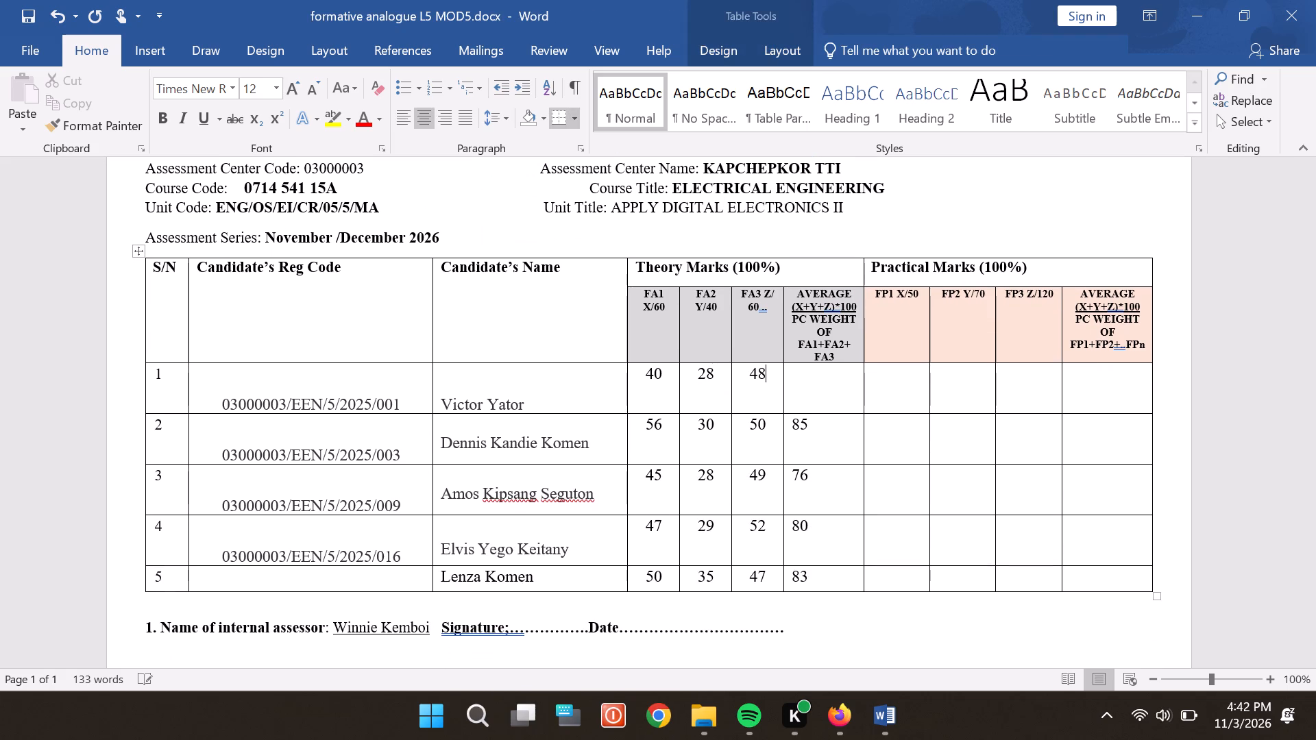
{"action": "key", "text": "BackSpace"}
{"action": "key", "text": "BackSpace"}
{"action": "key", "text": "Left"}
{"action": "key", "text": "BackSpace"}
{"action": "key", "text": "BackSpace"}
Clear the first candidate's FA1 theory mark.
{"action": "key", "text": "Left"}
{"action": "right_click", "coordinate": [818, 377]}
{"action": "key", "text": "BackSpace"}
{"action": "key", "text": "BackSpace"}
{"action": "key", "text": "BackSpace"}
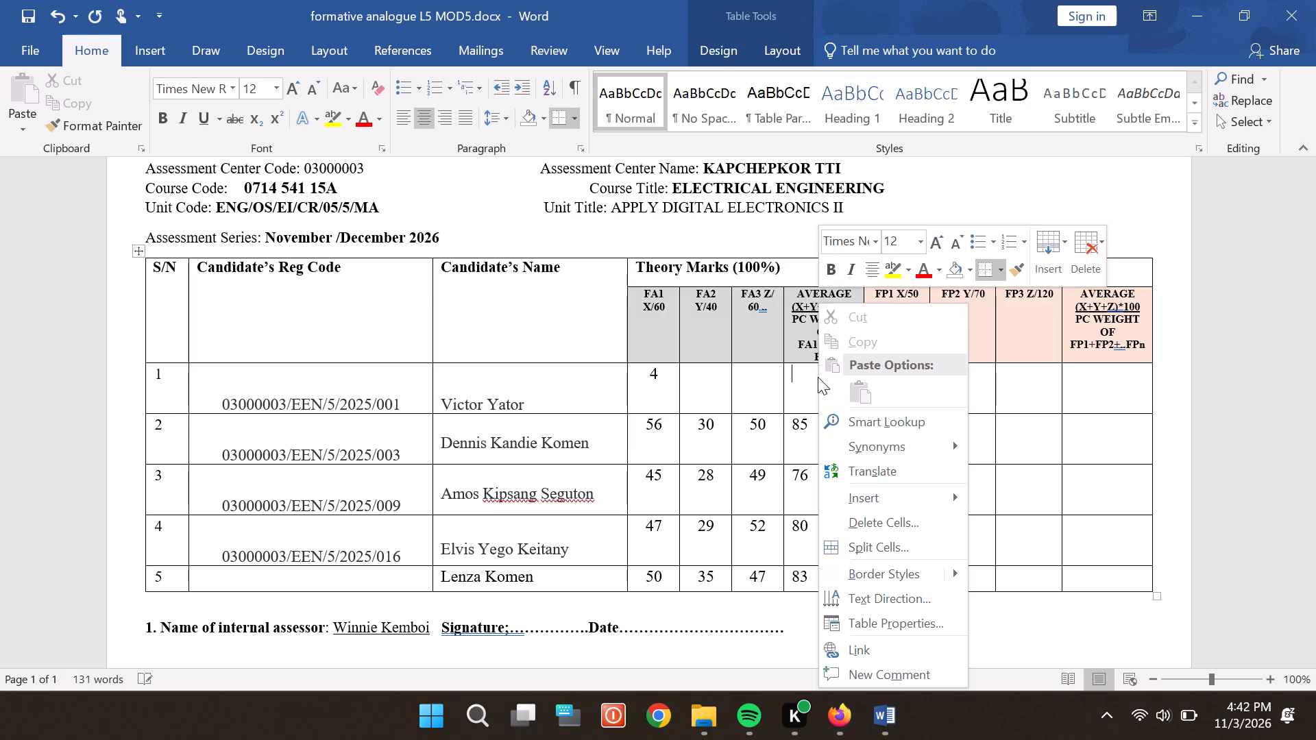
{"action": "left_click", "coordinate": [707, 383]}
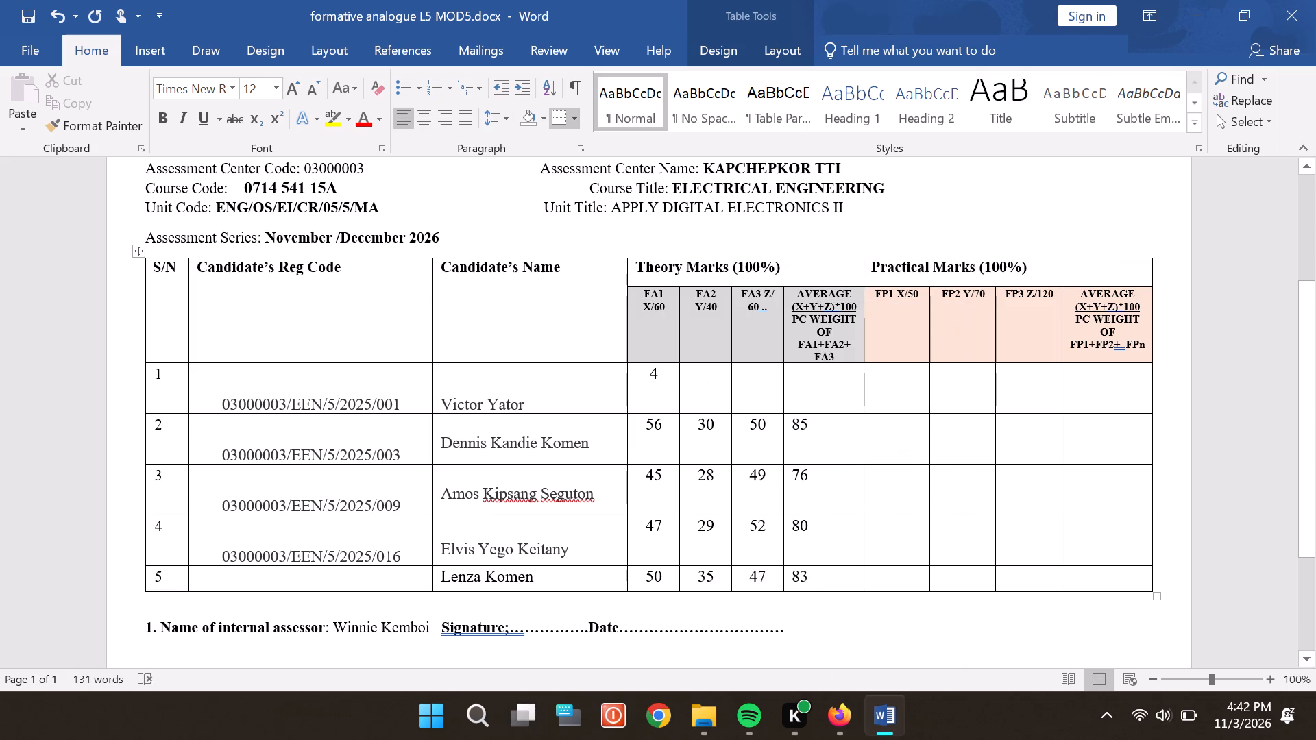
{"action": "key", "text": "BackSpace"}
{"action": "key", "text": "BackSpace"}
{"action": "left_click", "coordinate": [663, 382]}
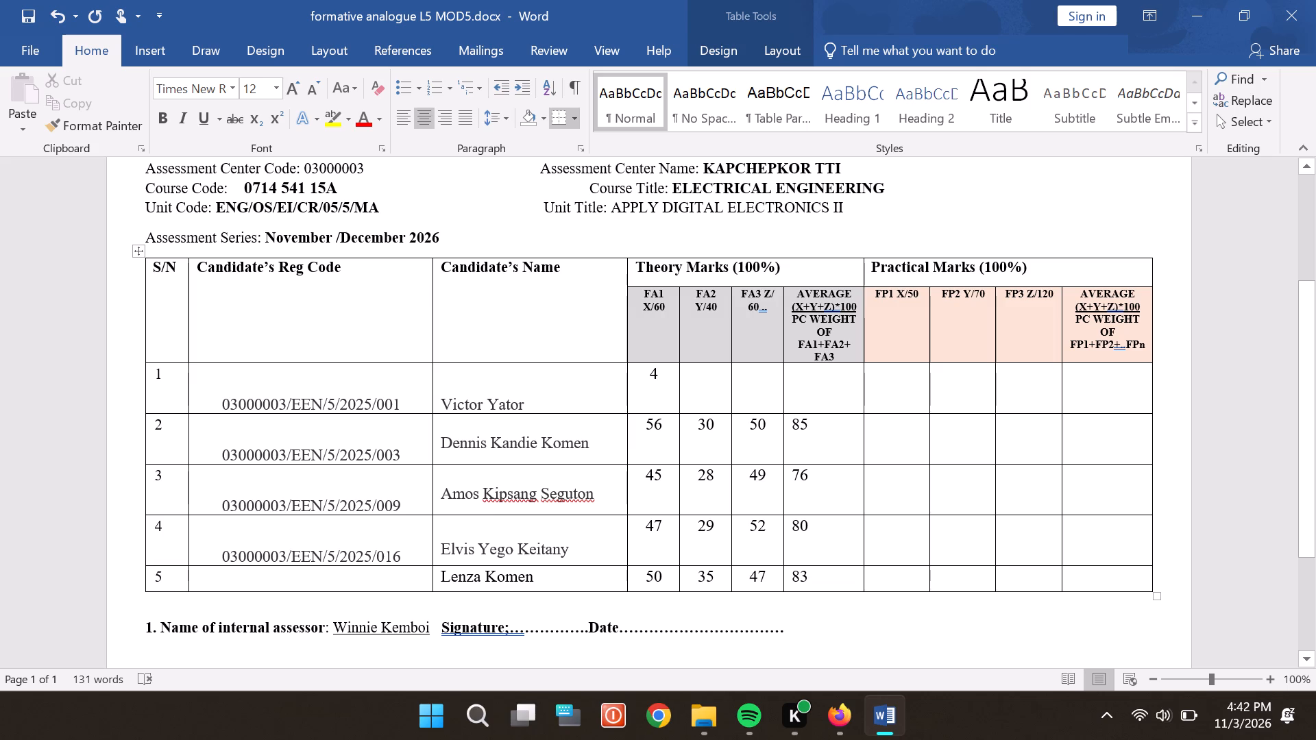
{"action": "key", "text": "BackSpace"}
{"action": "key", "text": "Left"}
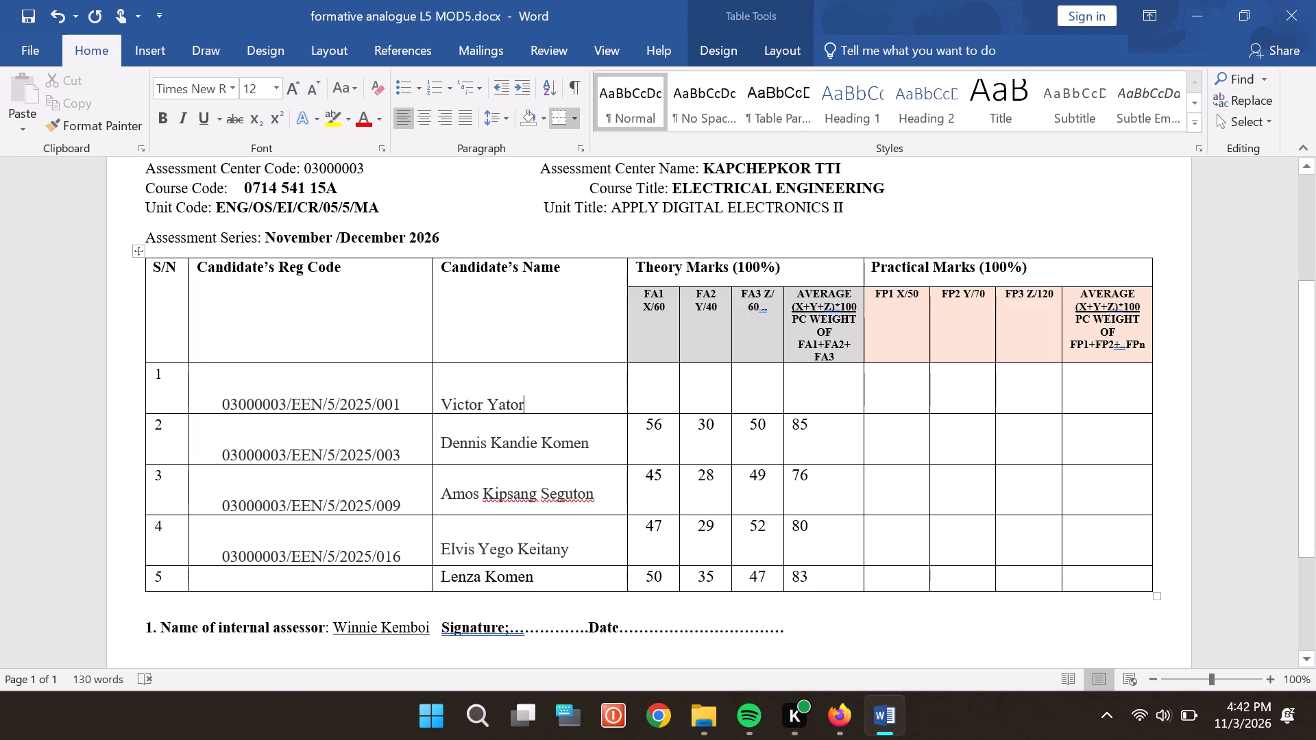
Clear the second candidate's theory marks: the average, FA3, FA2 and FA1 cells.
{"action": "left_click", "coordinate": [818, 425]}
{"action": "key", "text": "BackSpace"}
{"action": "key", "text": "BackSpace"}
{"action": "key", "text": "Left"}
{"action": "key", "text": "BackSpace"}
{"action": "key", "text": "BackSpace"}
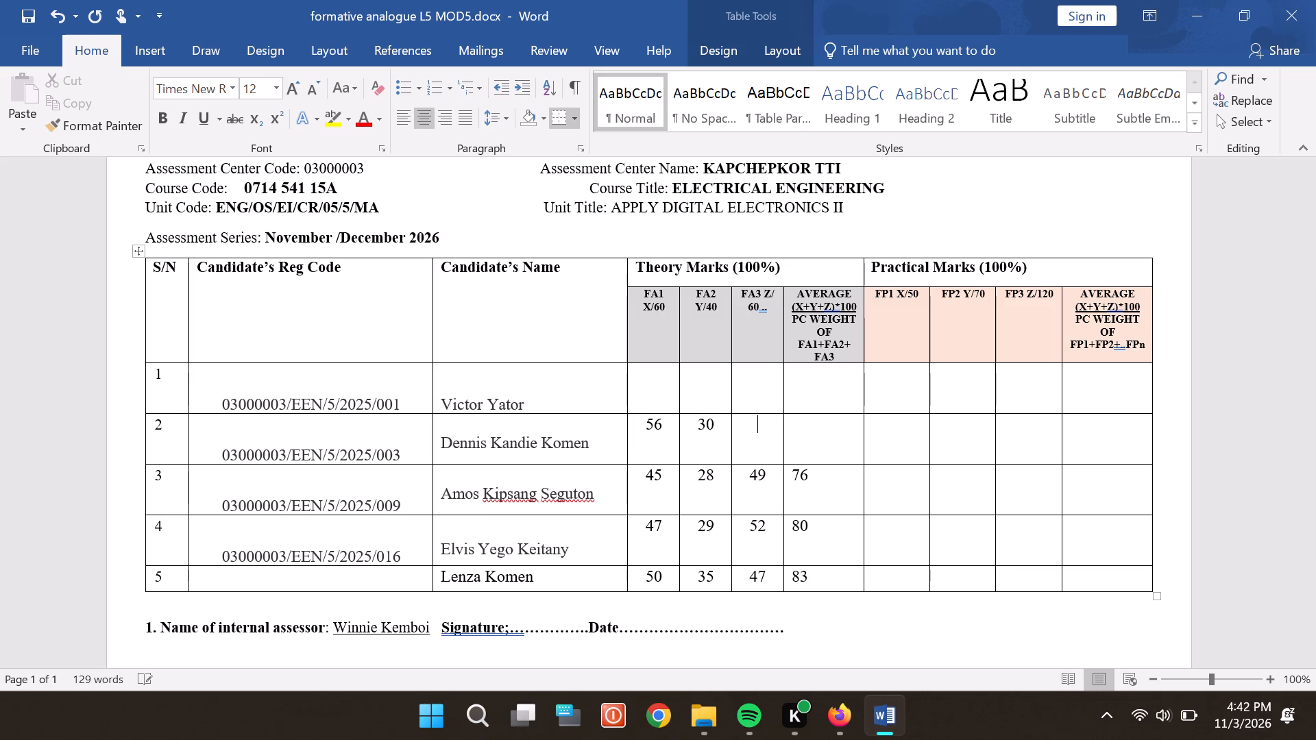
{"action": "key", "text": "Left"}
{"action": "key", "text": "BackSpace"}
{"action": "key", "text": "BackSpace"}
{"action": "key", "text": "Left"}
{"action": "key", "text": "BackSpace"}
{"action": "key", "text": "BackSpace"}
Clear the third candidate's theory marks: the average, FA3, FA2 and FA1 cells.
{"action": "key", "text": "Down"}
{"action": "key", "text": "Right"}
{"action": "key", "text": "Right"}
{"action": "key", "text": "Right"}
{"action": "key", "text": "Right"}
{"action": "key", "text": "Right"}
{"action": "key", "text": "Right"}
{"action": "key", "text": "Right"}
{"action": "key", "text": "Right"}
{"action": "key", "text": "Right"}
{"action": "key", "text": "Right"}
{"action": "key", "text": "Right"}
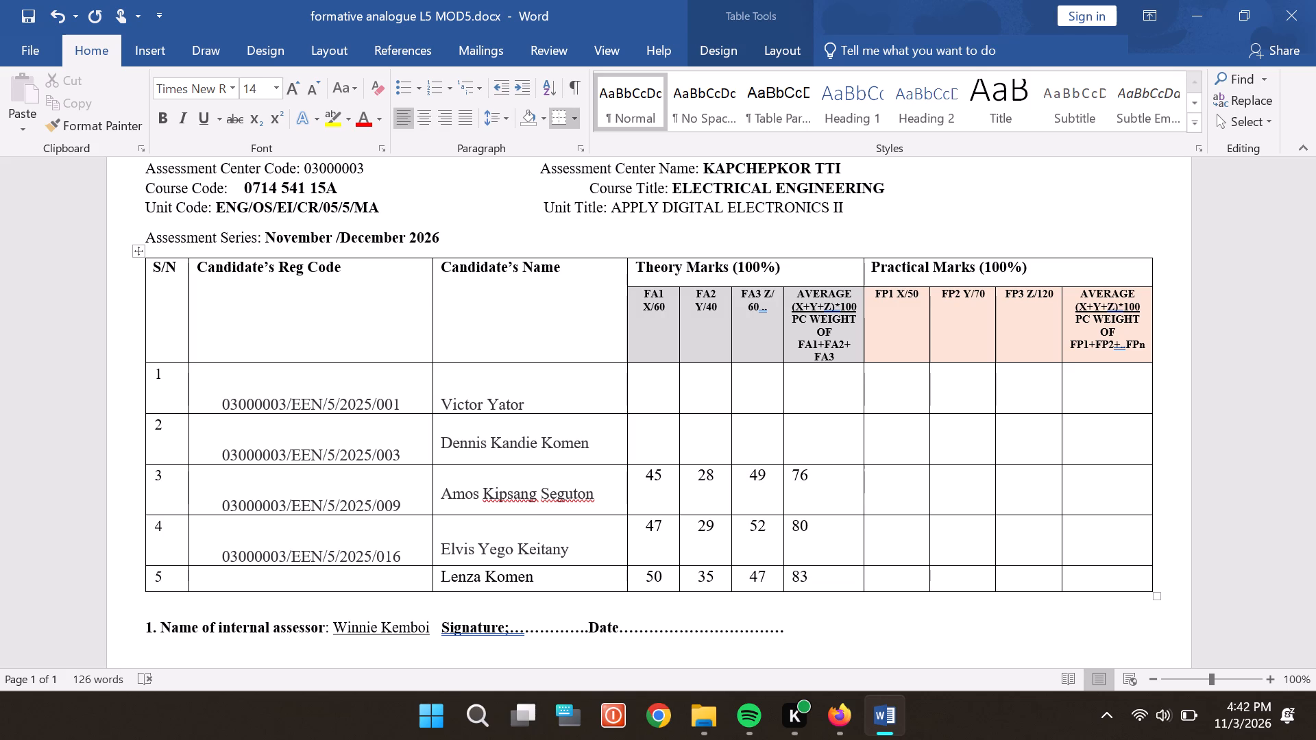
{"action": "key", "text": "Left"}
{"action": "key", "text": "BackSpace"}
{"action": "key", "text": "BackSpace"}
{"action": "key", "text": "Left"}
{"action": "key", "text": "BackSpace"}
{"action": "key", "text": "BackSpace"}
{"action": "key", "text": "Left"}
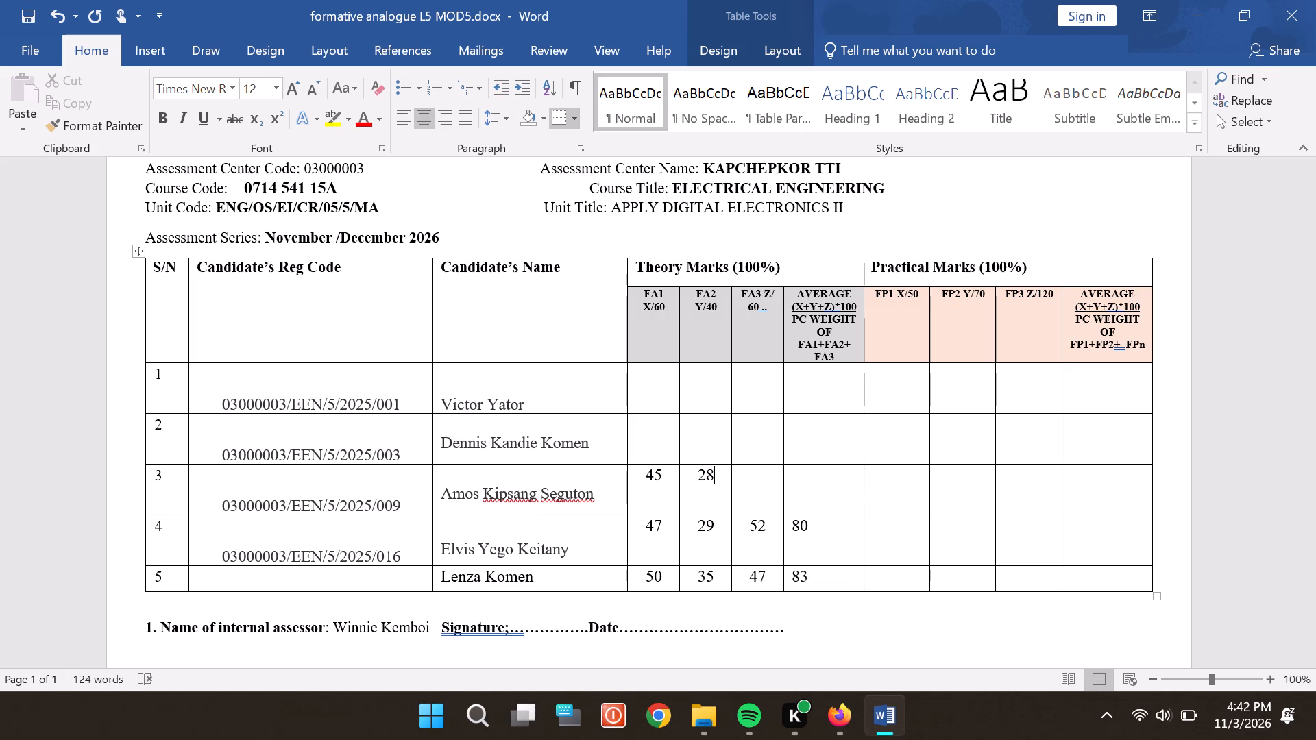
{"action": "key", "text": "BackSpace"}
{"action": "key", "text": "BackSpace"}
{"action": "key", "text": "Left"}
{"action": "key", "text": "BackSpace"}
{"action": "key", "text": "BackSpace"}
Clear the fourth candidate's theory marks: the average, FA3, FA2 and FA1 cells.
{"action": "key", "text": "Right"}
{"action": "key", "text": "Right"}
{"action": "key", "text": "Right"}
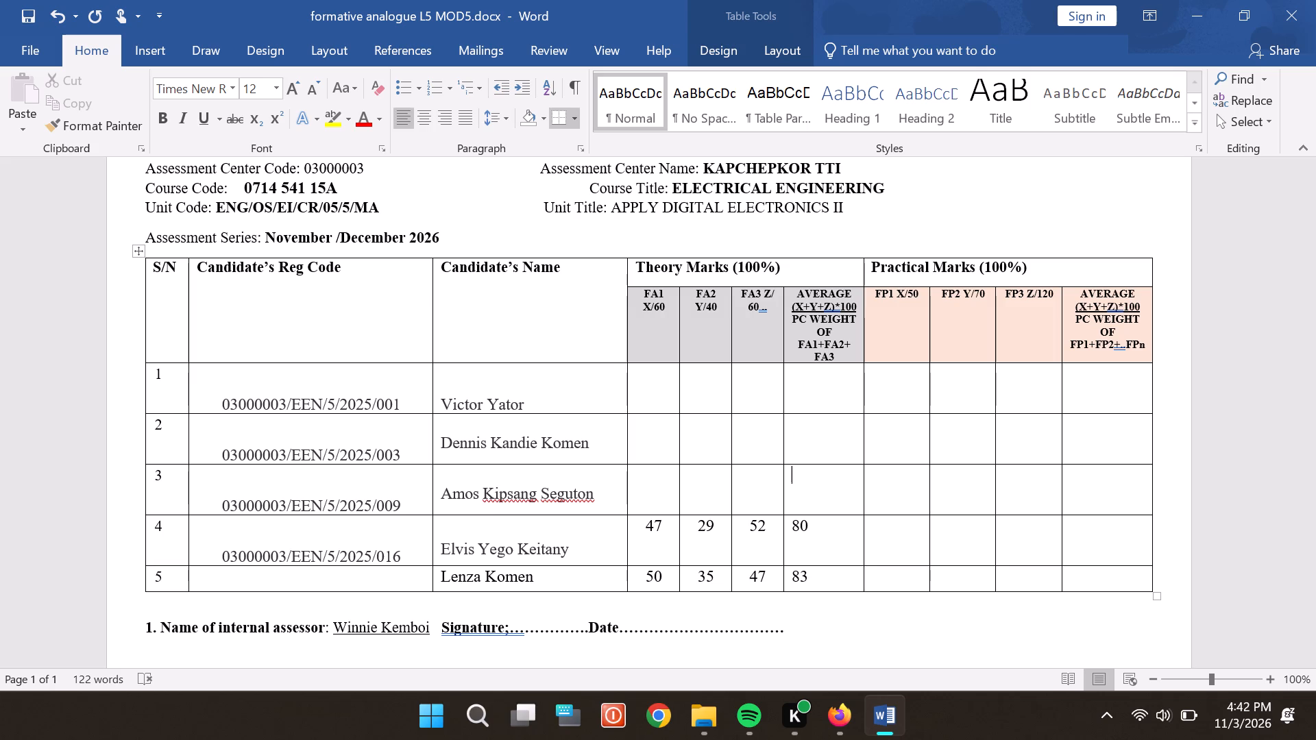
{"action": "key", "text": "Down"}
{"action": "key", "text": "Right"}
{"action": "key", "text": "Right"}
{"action": "key", "text": "BackSpace"}
{"action": "key", "text": "BackSpace"}
{"action": "key", "text": "Left"}
{"action": "key", "text": "BackSpace"}
{"action": "key", "text": "BackSpace"}
{"action": "key", "text": "Left"}
{"action": "key", "text": "BackSpace"}
{"action": "key", "text": "BackSpace"}
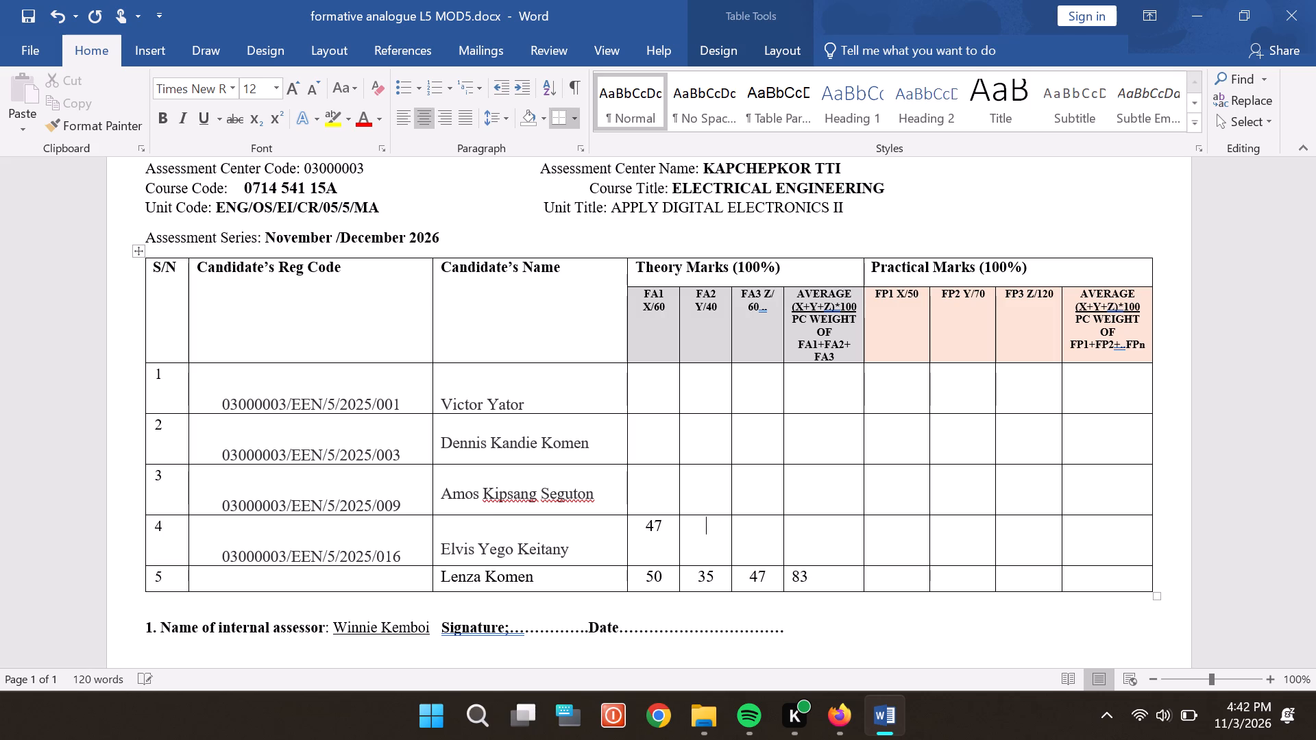
{"action": "key", "text": "Left"}
{"action": "key", "text": "BackSpace"}
{"action": "key", "text": "BackSpace"}
Clear the fifth candidate's theory marks: the average, FA3, FA2 and FA1 cells.
{"action": "key", "text": "Down"}
{"action": "key", "text": "Right"}
{"action": "key", "text": "Right"}
{"action": "key", "text": "Right"}
{"action": "key", "text": "Right"}
{"action": "key", "text": "Right"}
{"action": "key", "text": "Right"}
{"action": "key", "text": "Right"}
{"action": "key", "text": "Right"}
{"action": "key", "text": "Right"}
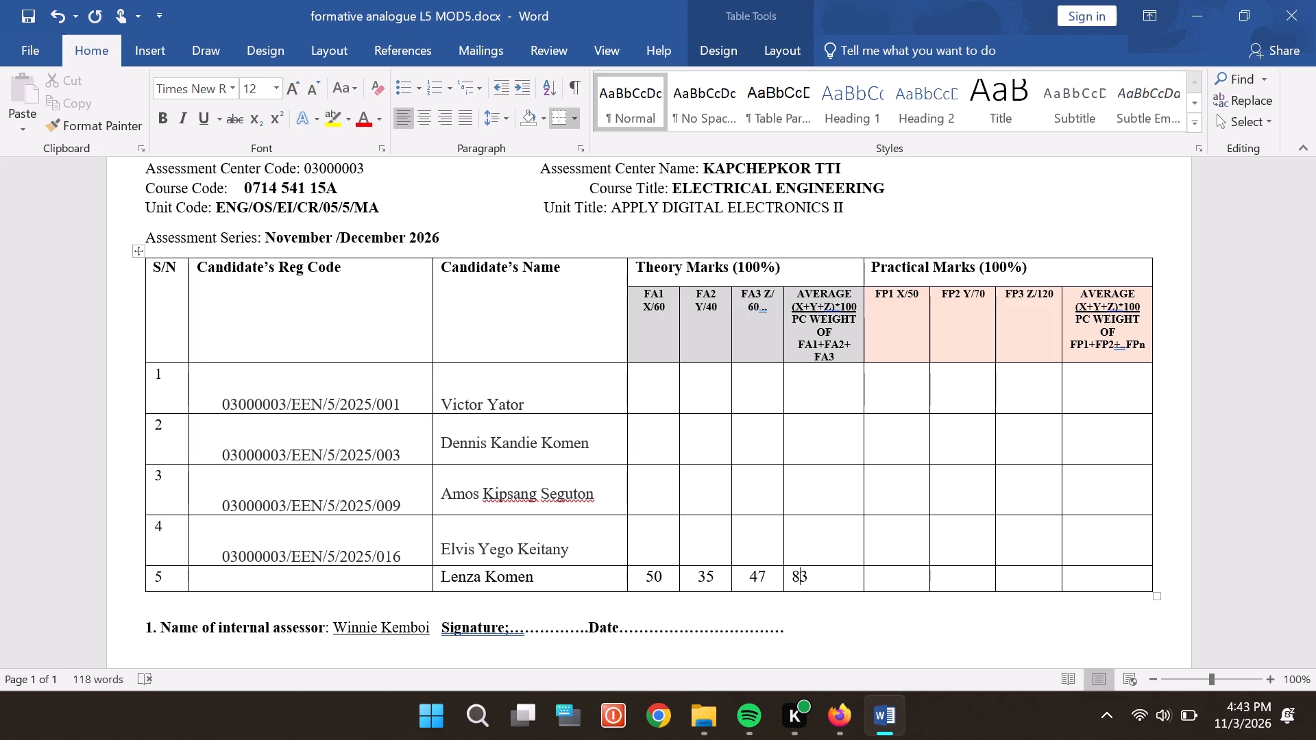
{"action": "key", "text": "Right"}
{"action": "key", "text": "BackSpace"}
{"action": "key", "text": "BackSpace"}
{"action": "key", "text": "Left"}
{"action": "key", "text": "BackSpace"}
{"action": "key", "text": "BackSpace"}
{"action": "key", "text": "Left"}
{"action": "key", "text": "BackSpace"}
{"action": "key", "text": "BackSpace"}
{"action": "key", "text": "Left"}
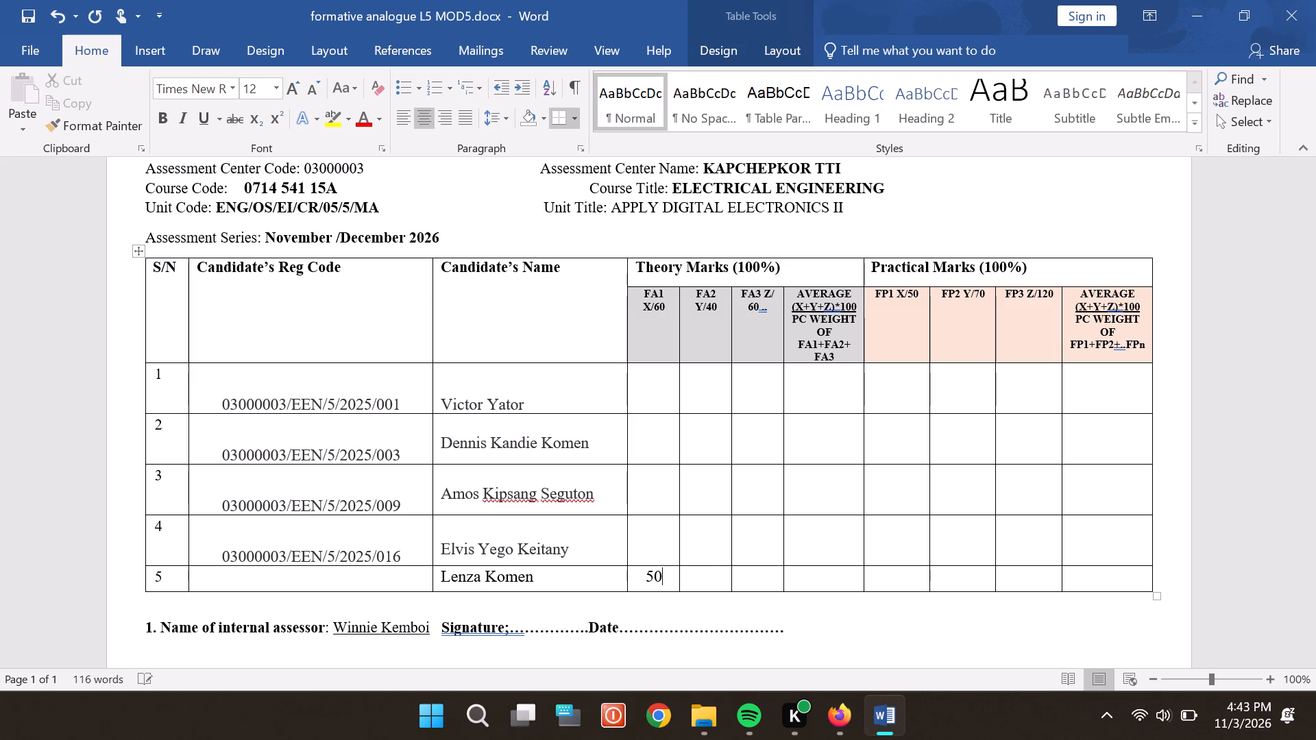
{"action": "key", "text": "BackSpace"}
{"action": "key", "text": "BackSpace"}
Replace the internal assessor's name below the marks table with the new assessor's name.
{"action": "scroll", "coordinate": [818, 425], "scroll_direction": "down", "scroll_amount": 1}
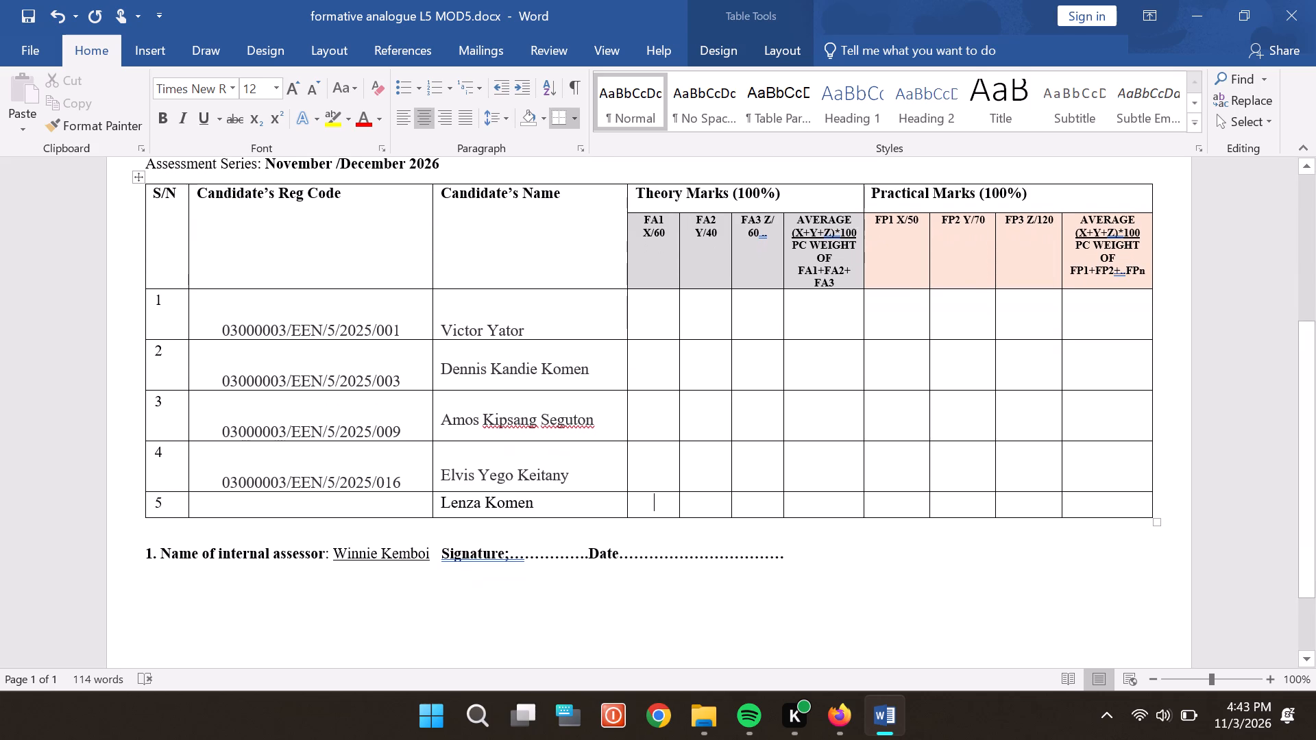
{"action": "left_click", "coordinate": [335, 550]}
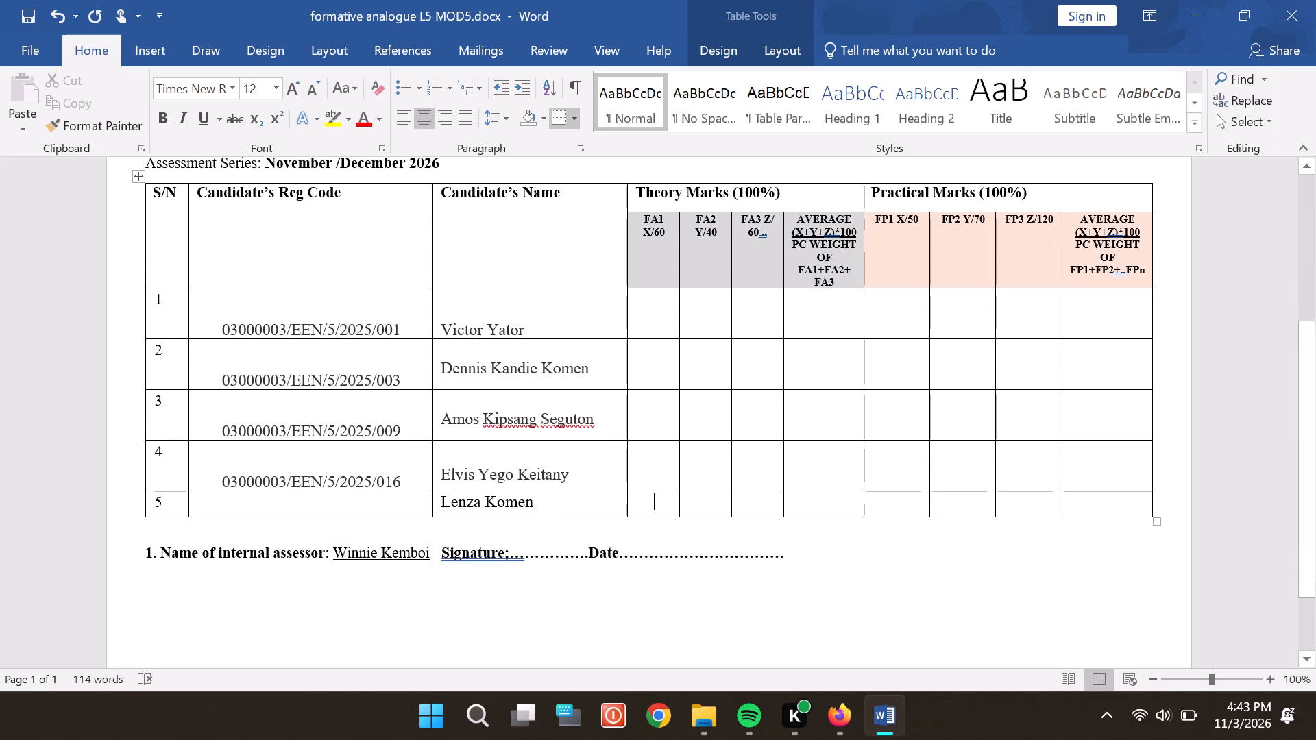
{"action": "left_click_drag", "start_coordinate": [335, 550], "coordinate": [425, 547]}
{"action": "key", "text": "ctrl+s"}
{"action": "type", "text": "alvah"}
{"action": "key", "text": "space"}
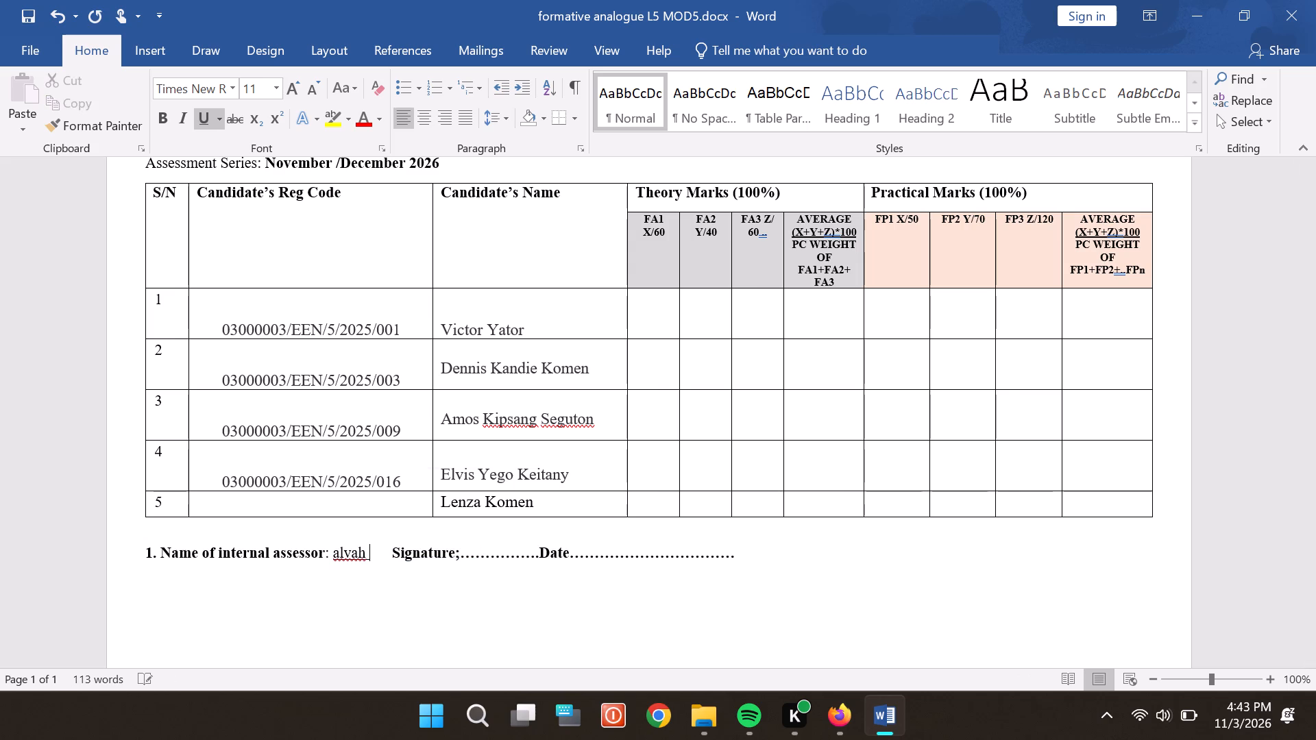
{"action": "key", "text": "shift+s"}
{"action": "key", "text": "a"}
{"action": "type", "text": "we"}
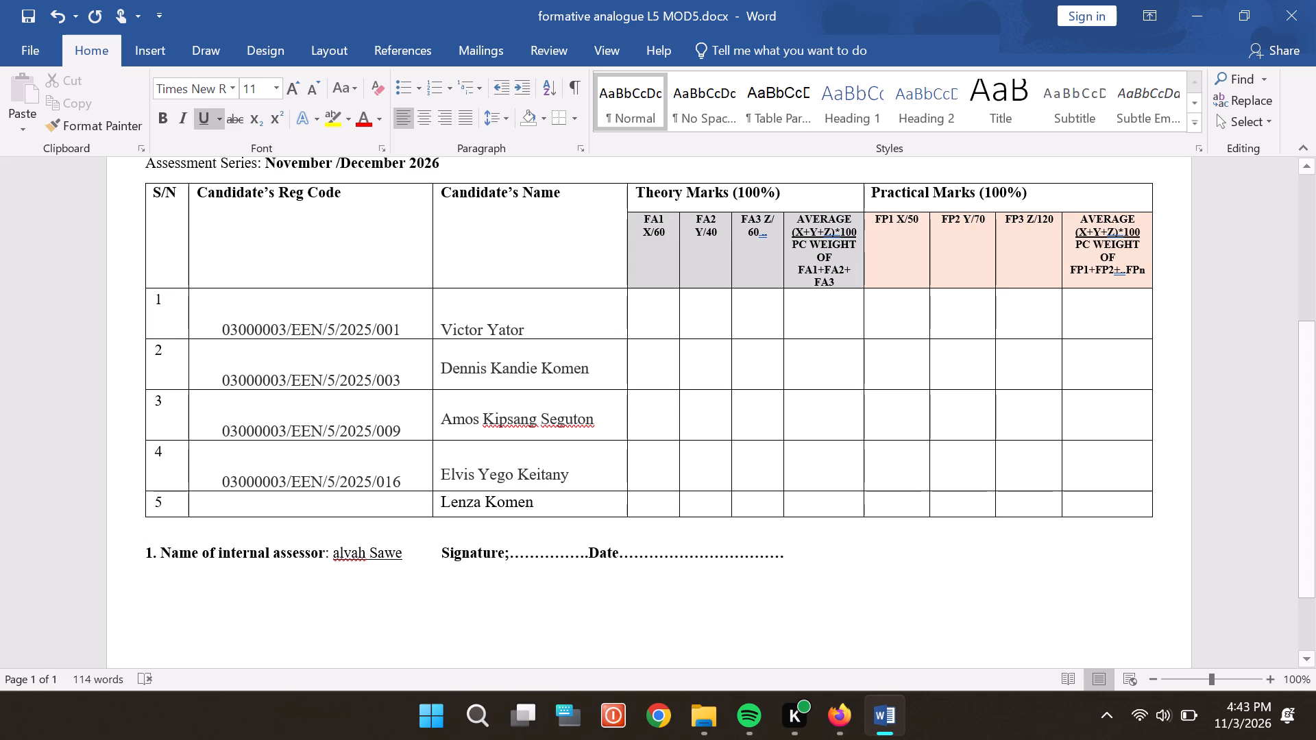
{"action": "left_click", "coordinate": [332, 554]}
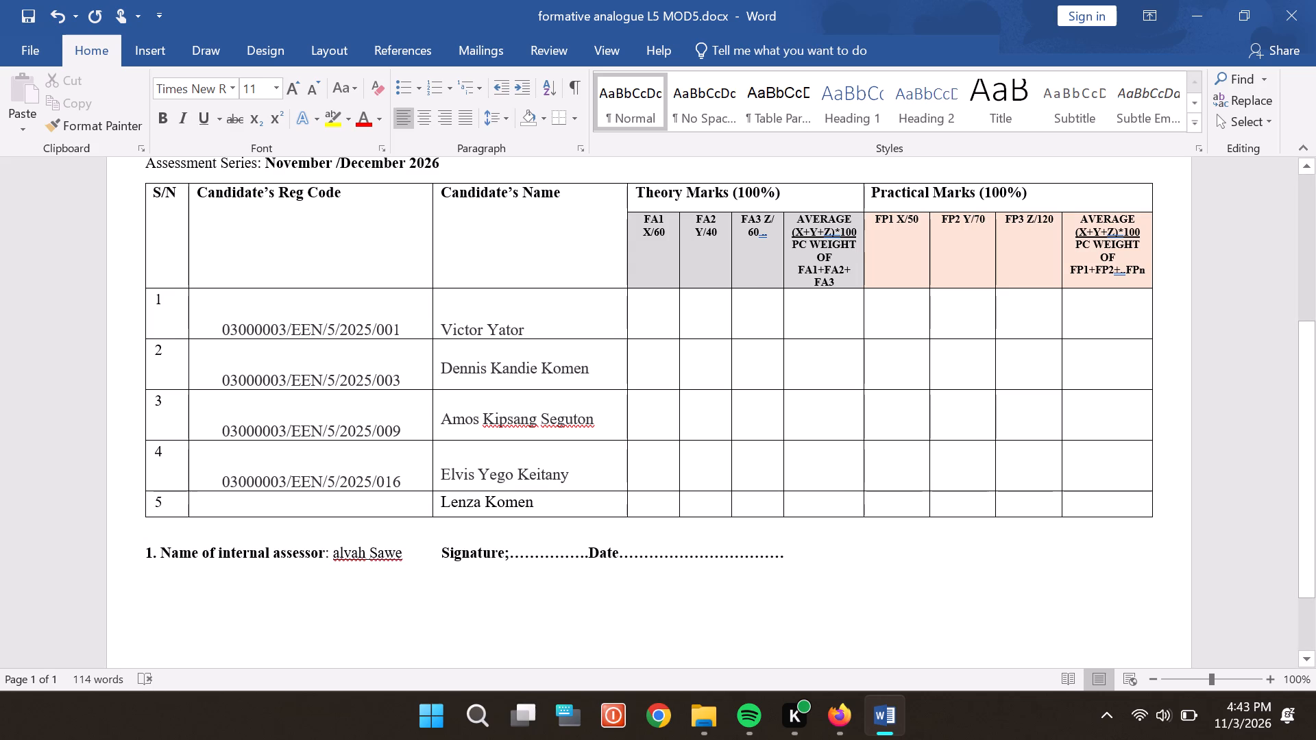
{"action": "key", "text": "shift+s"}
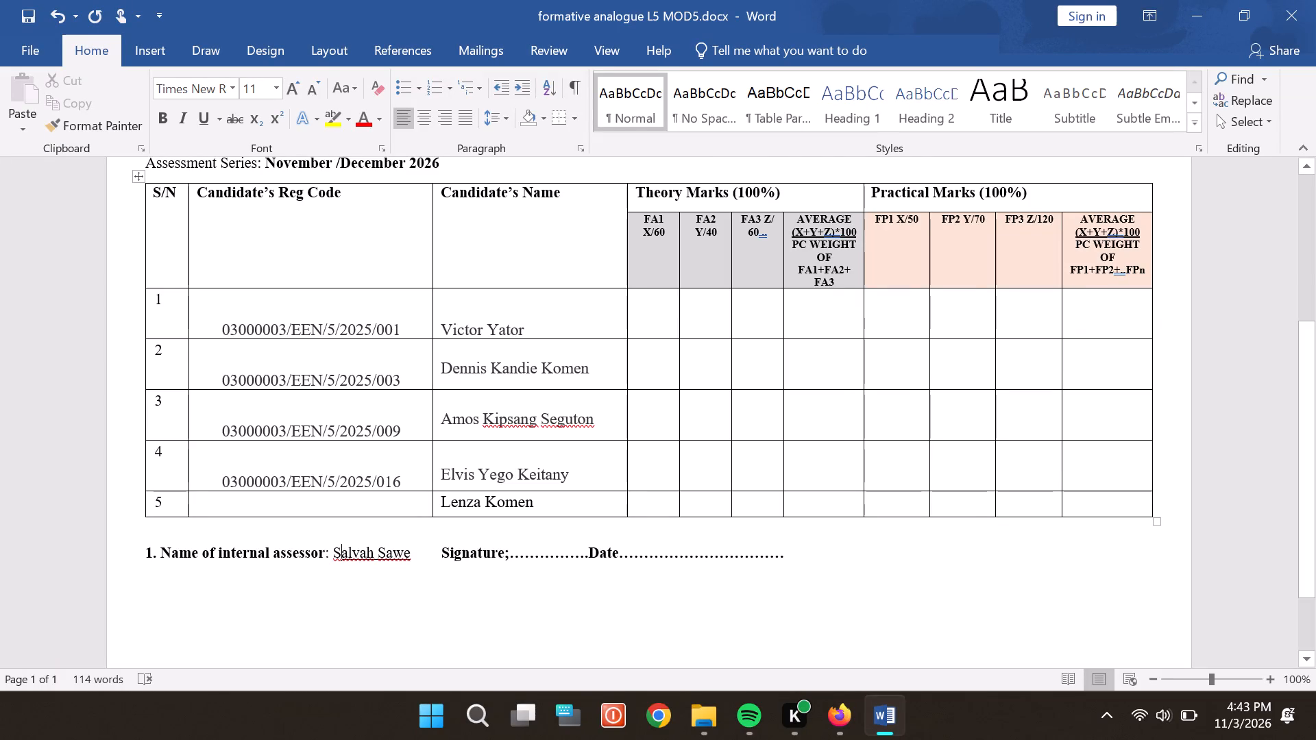
Save the digital electronics marks sheet and close the document.
{"action": "scroll", "coordinate": [641, 458], "scroll_direction": "up", "scroll_amount": 2}
{"action": "key", "text": "ctrl+s"}
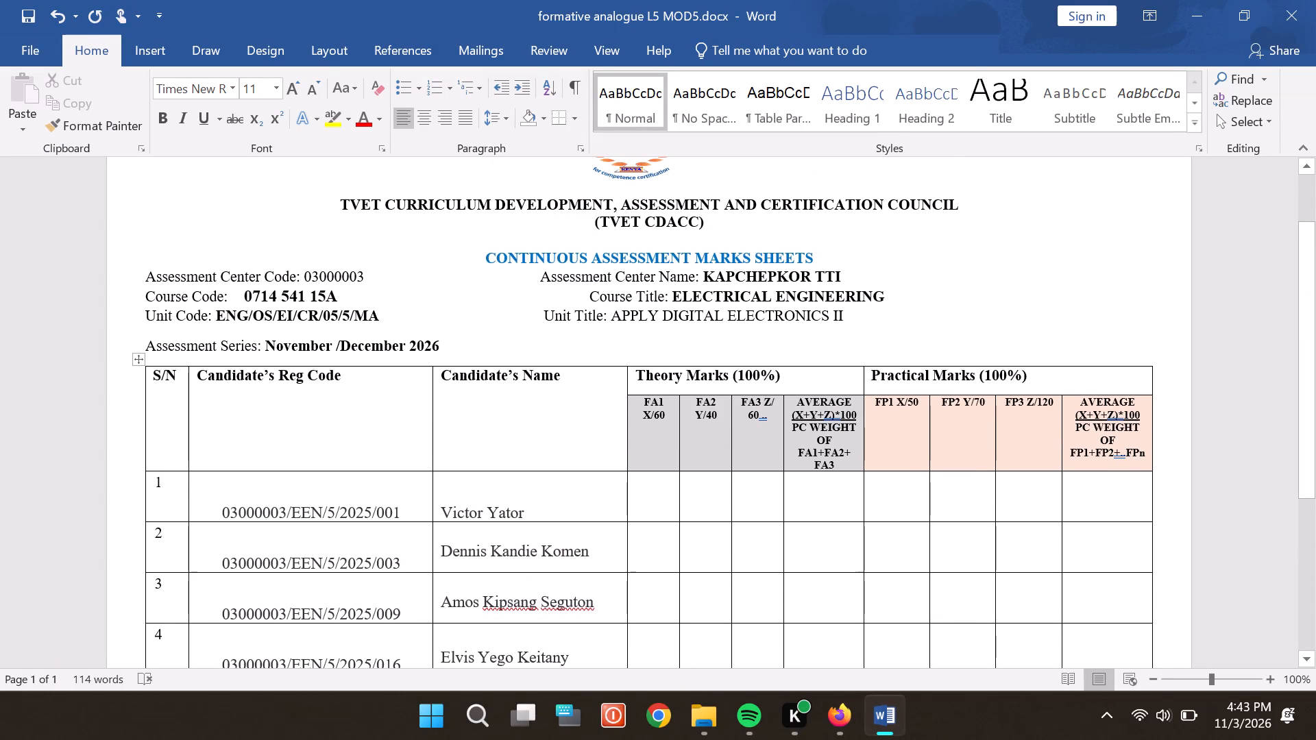
{"action": "left_click", "coordinate": [1295, 7]}
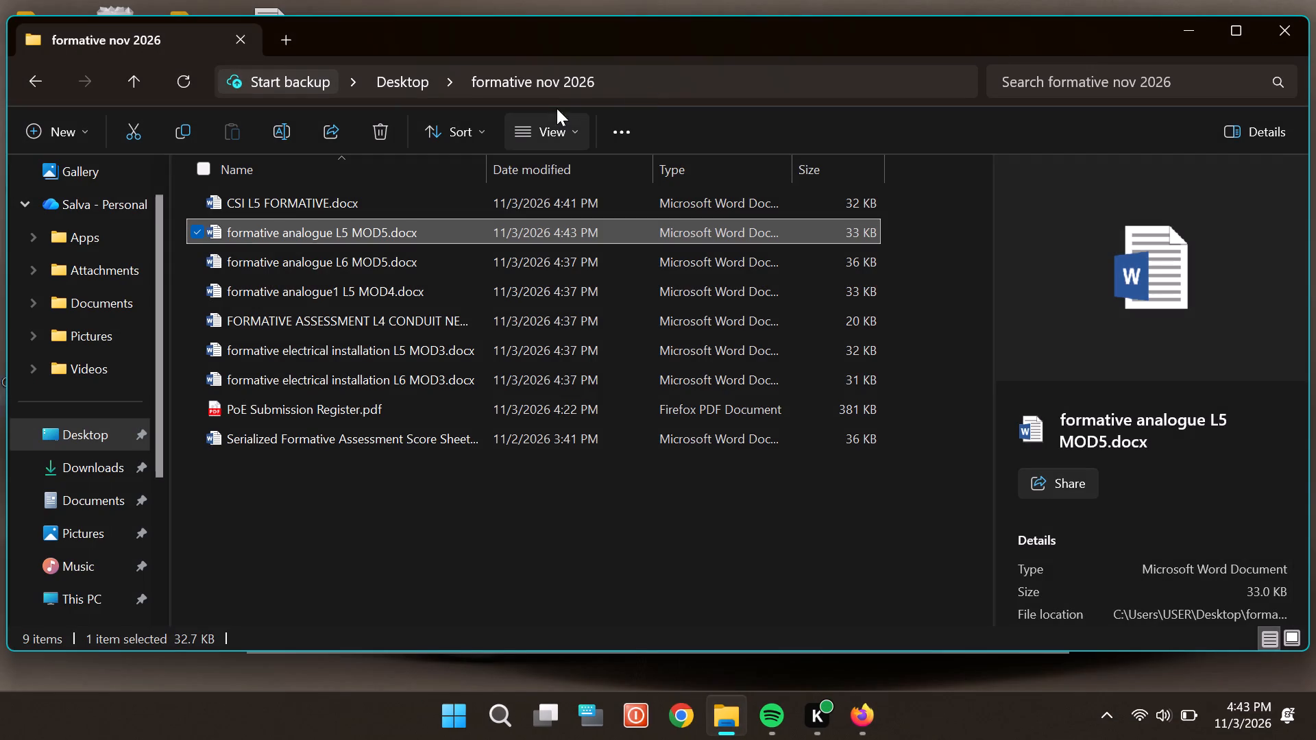
Rename the file CSI L5 FORMATIVE.docx as ITS L5 FORMATIVE.docx in the "formative nov 2026" folder.
{"action": "left_click", "coordinate": [244, 203]}
{"action": "left_click", "coordinate": [244, 203]}
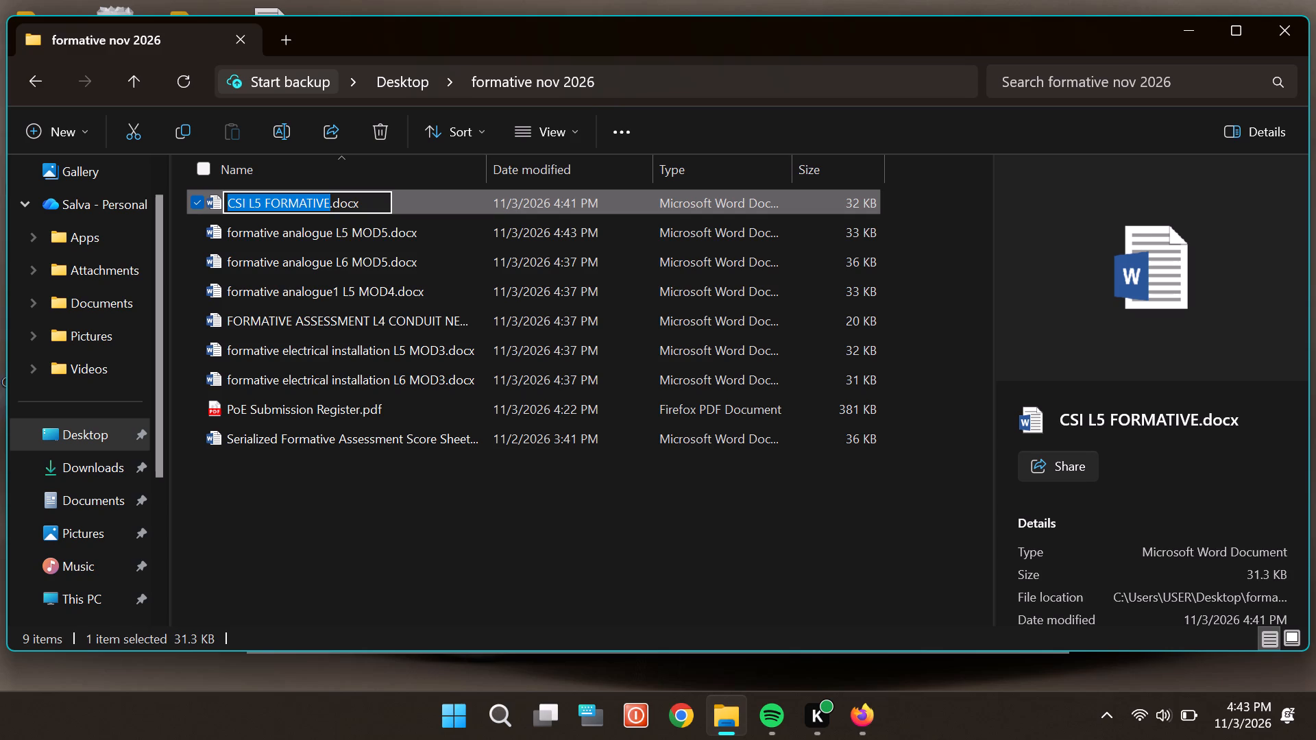
{"action": "left_click", "coordinate": [244, 203]}
{"action": "key", "text": "BackSpace"}
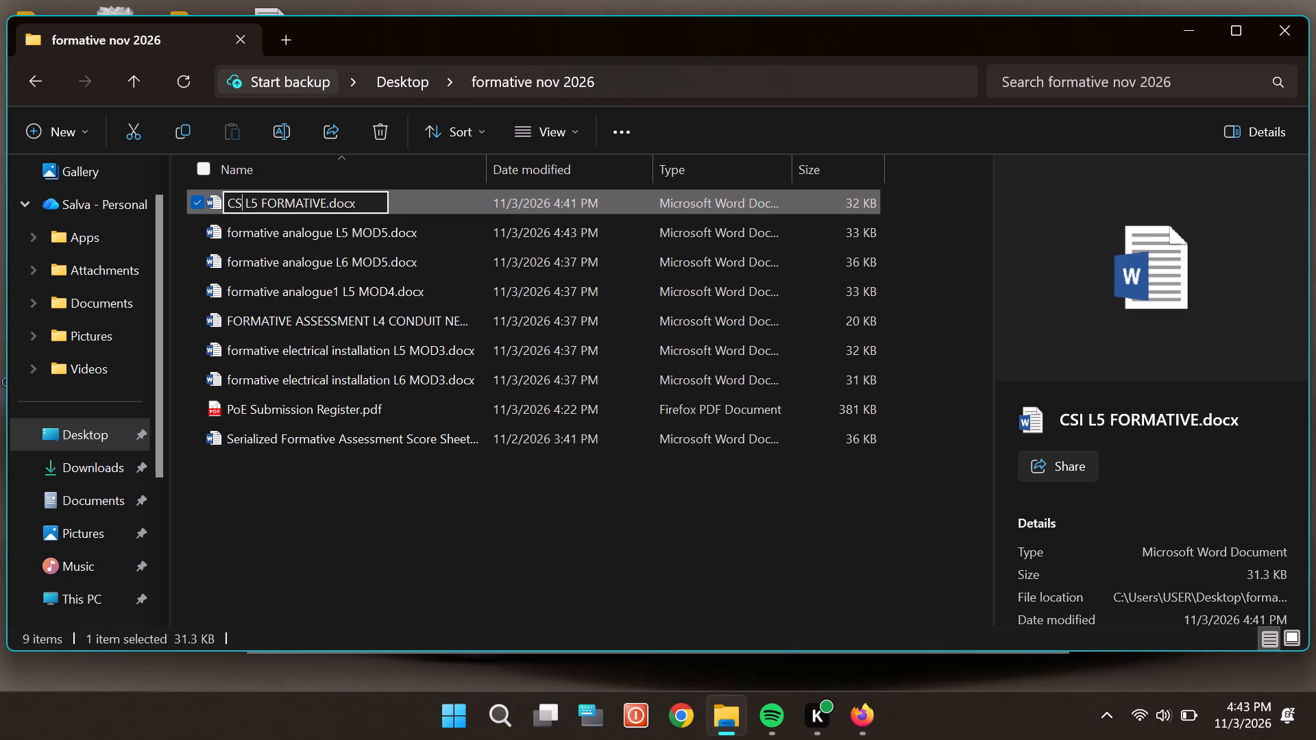
{"action": "key", "text": "BackSpace"}
{"action": "key", "text": "BackSpace"}
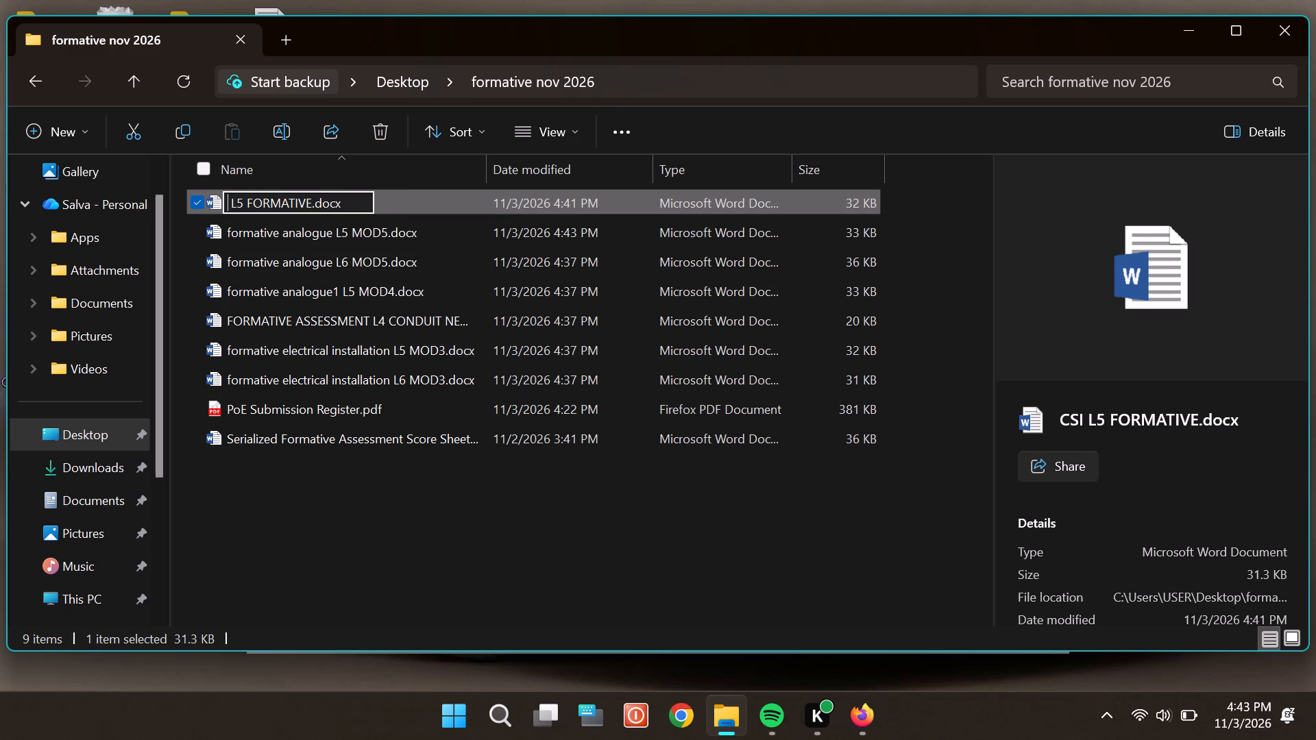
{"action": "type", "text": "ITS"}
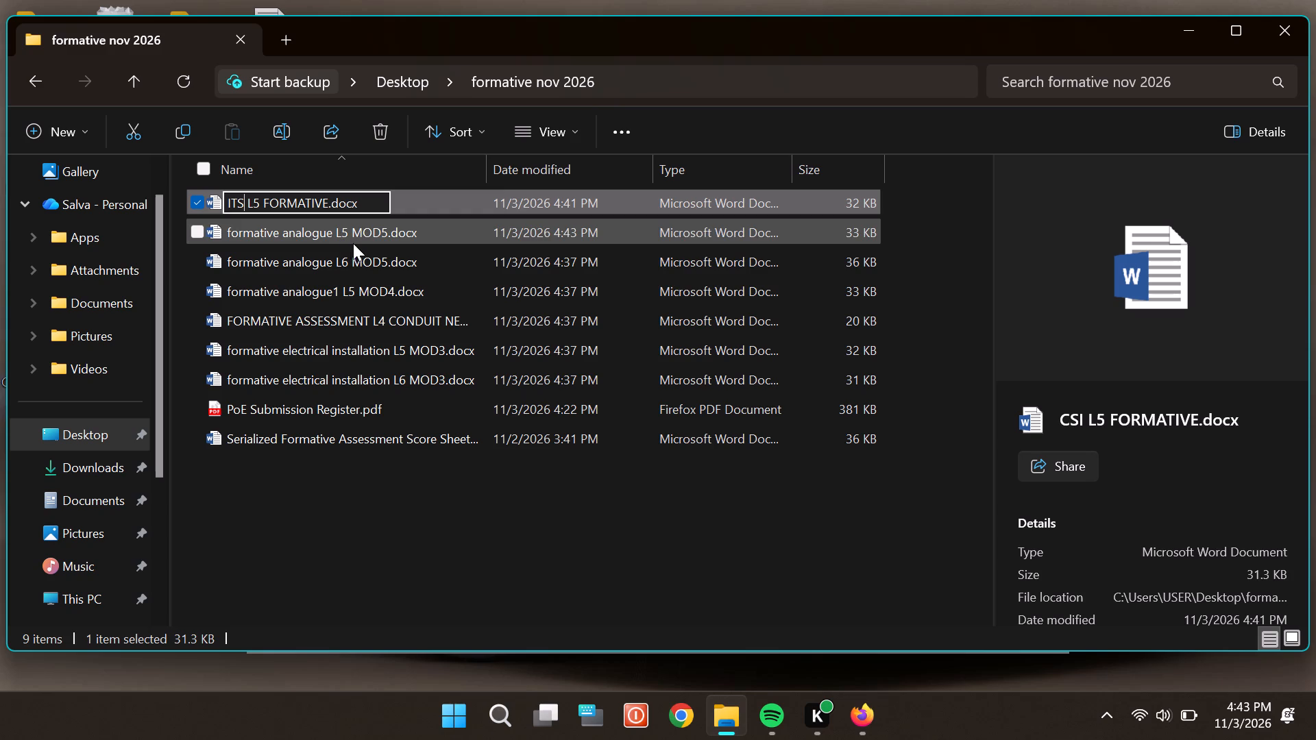
{"action": "left_click", "coordinate": [332, 238]}
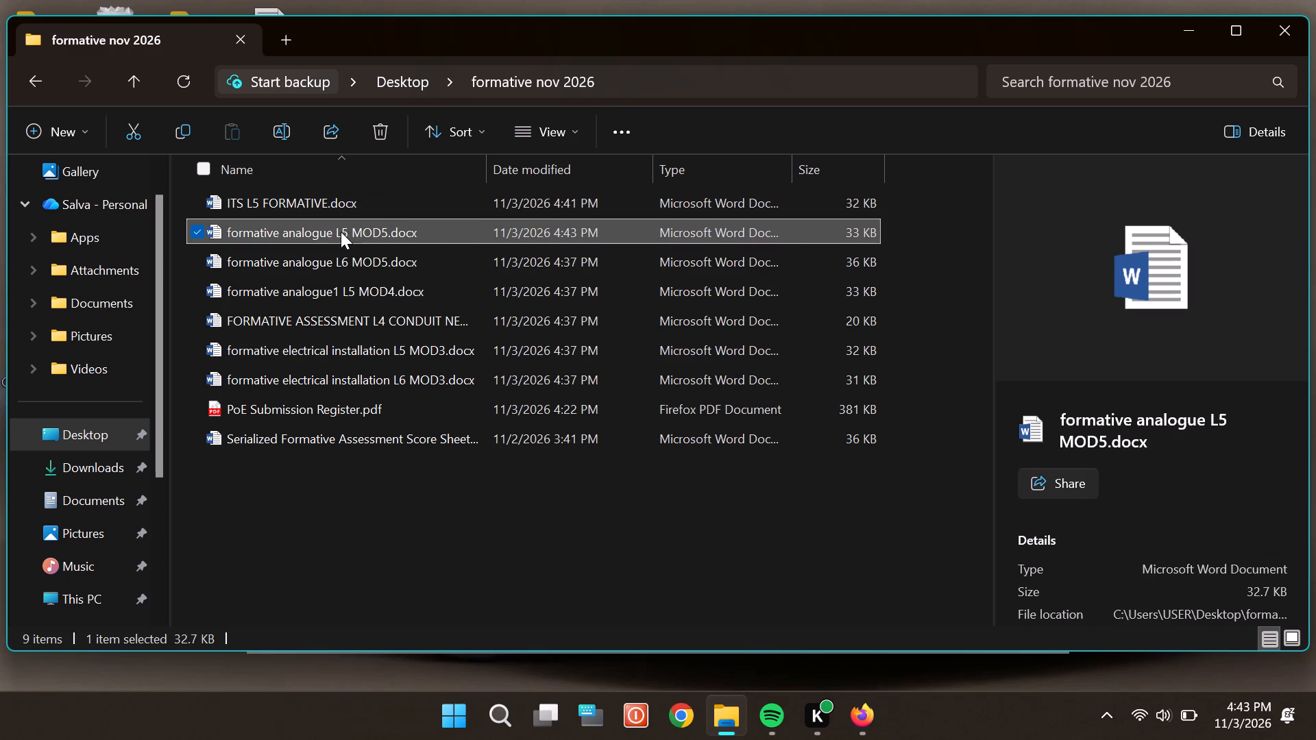
Rename the file formative analogue L5 MOD5.docx as formative Digital L5 MOD5.docx.
{"action": "left_click", "coordinate": [332, 234]}
{"action": "left_click", "coordinate": [332, 234]}
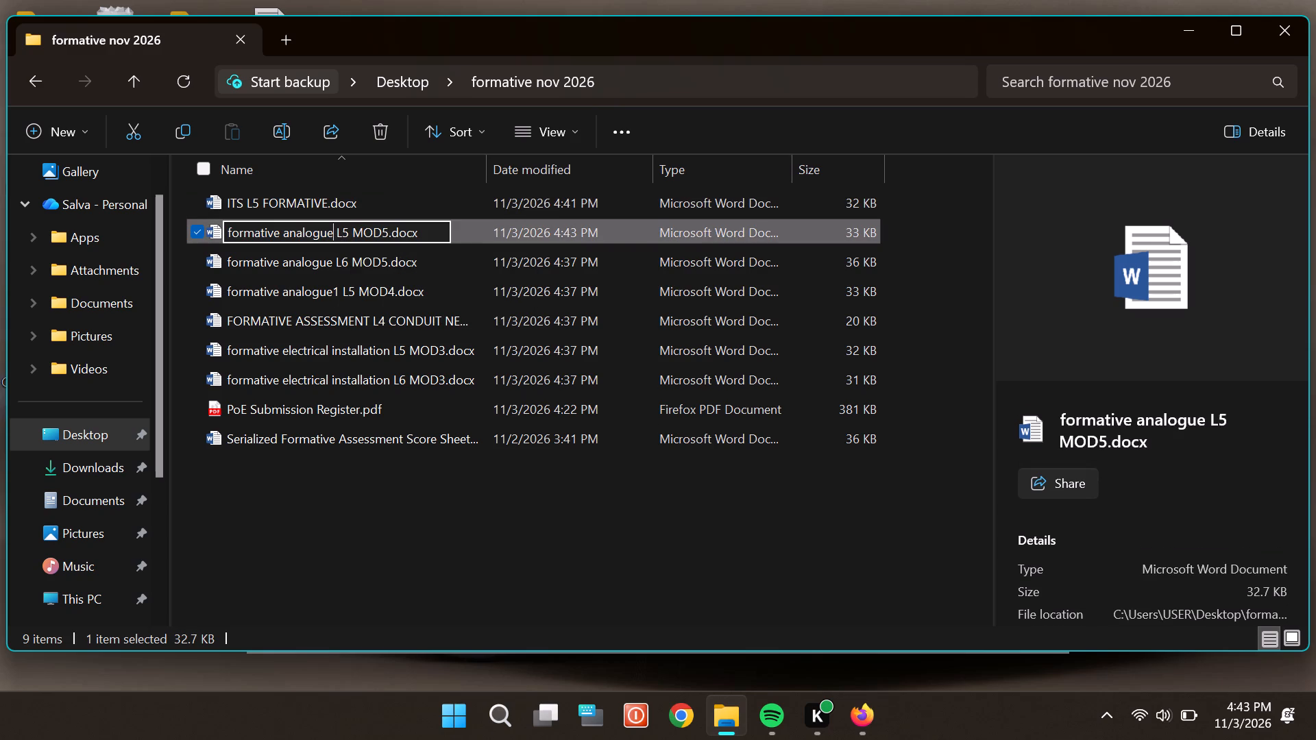
{"action": "key", "text": "BackSpace"}
{"action": "key", "text": "BackSpace"}
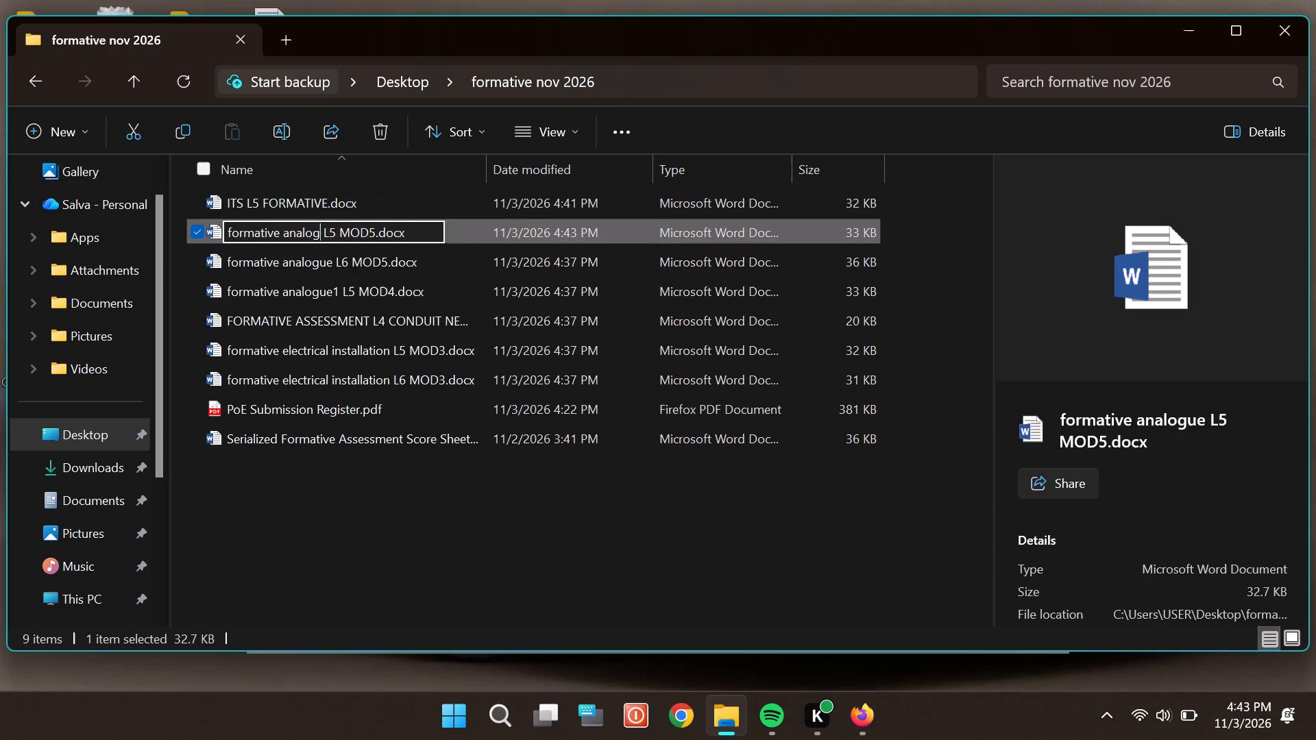
{"action": "key", "text": "BackSpace"}
{"action": "key", "text": "BackSpace"}
{"action": "key", "text": "BackSpace"}
{"action": "key", "text": "BackSpace"}
{"action": "key", "text": "BackSpace"}
{"action": "key", "text": "BackSpace"}
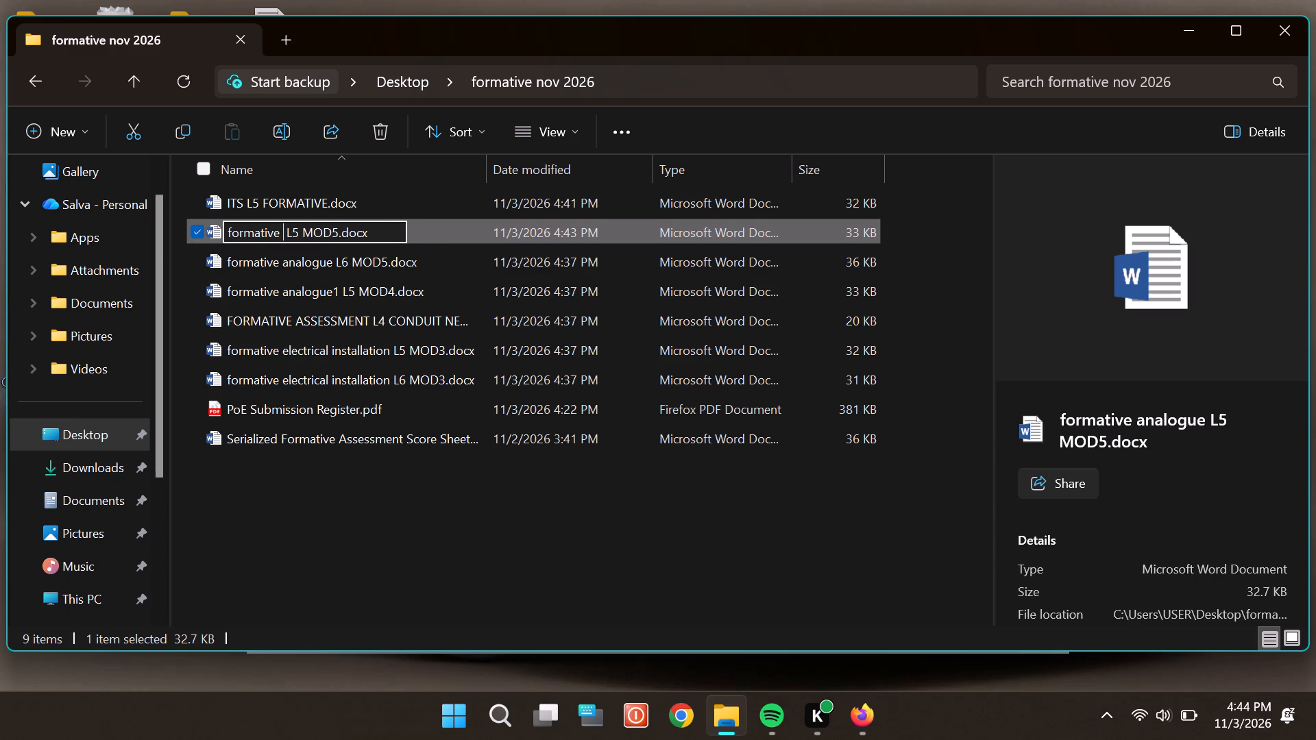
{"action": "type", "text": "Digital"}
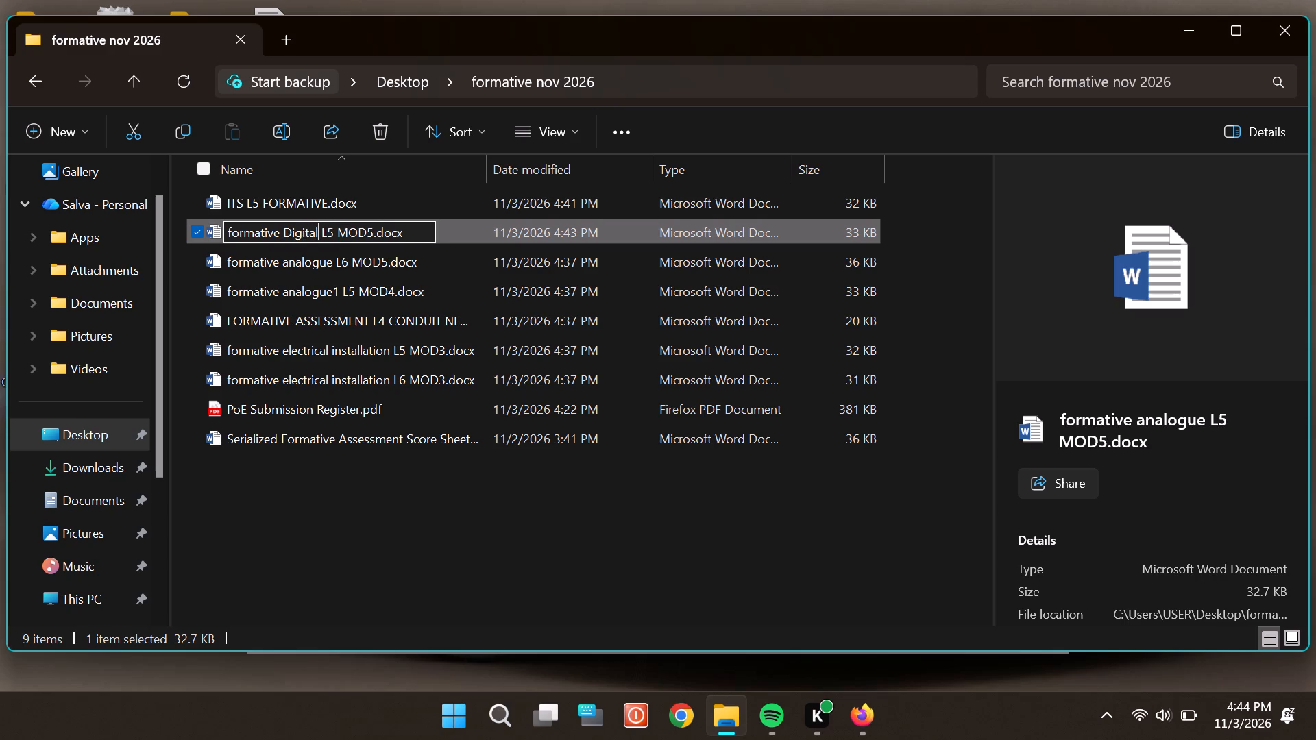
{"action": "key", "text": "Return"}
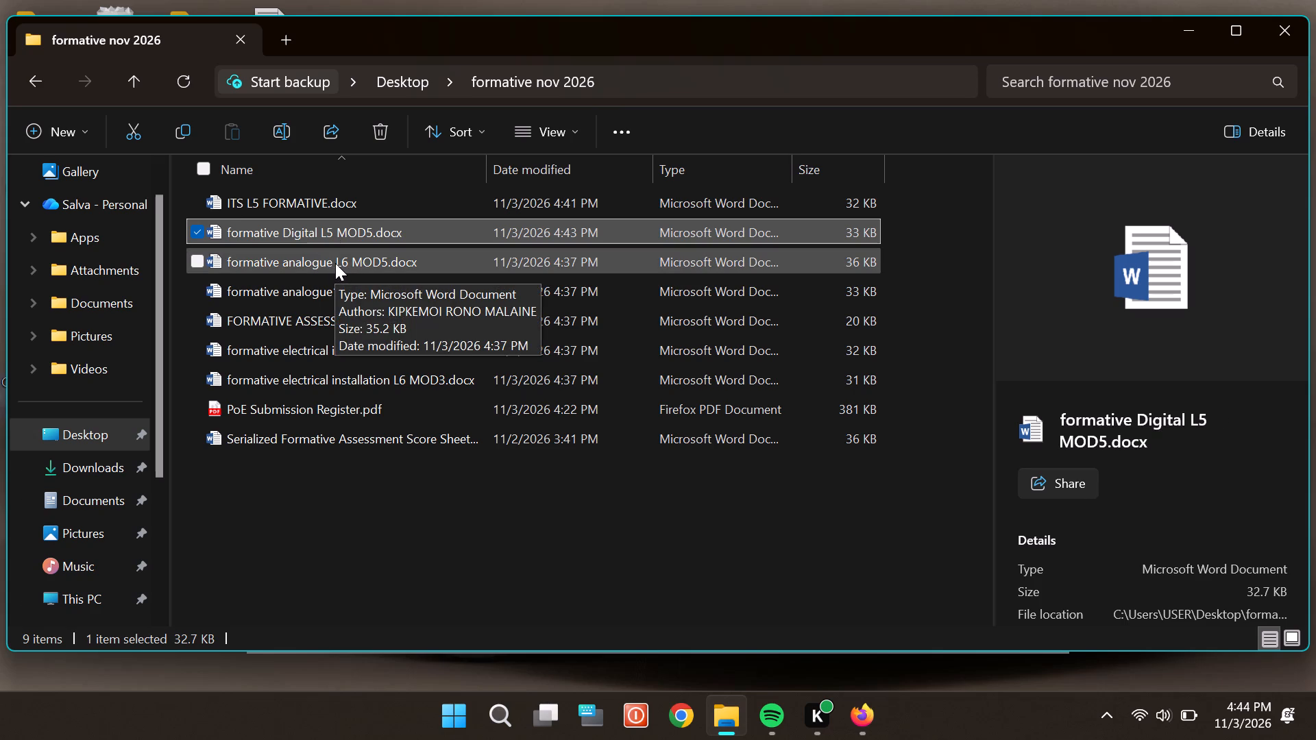
Rename the file formative analogue L6 MOD5.docx as formative Digital L6 MOD5.docx.
{"action": "left_click", "coordinate": [335, 263]}
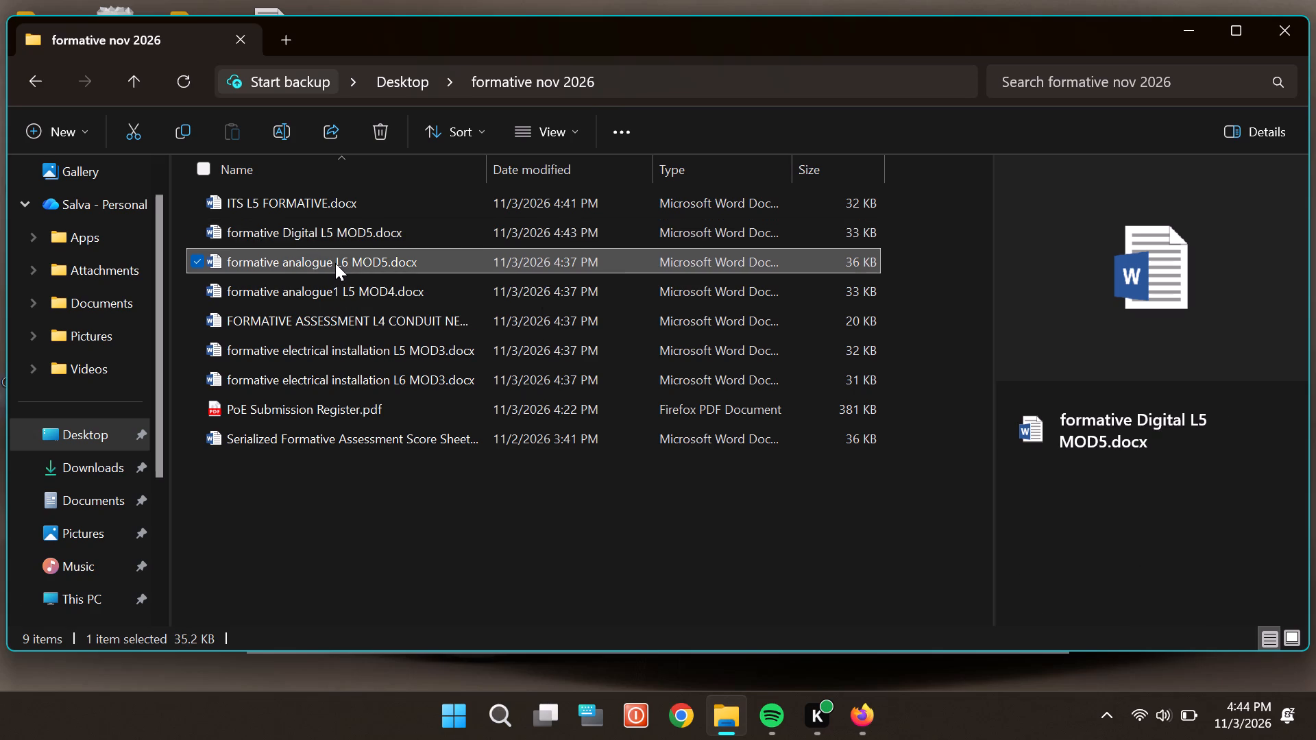
{"action": "left_click", "coordinate": [335, 263]}
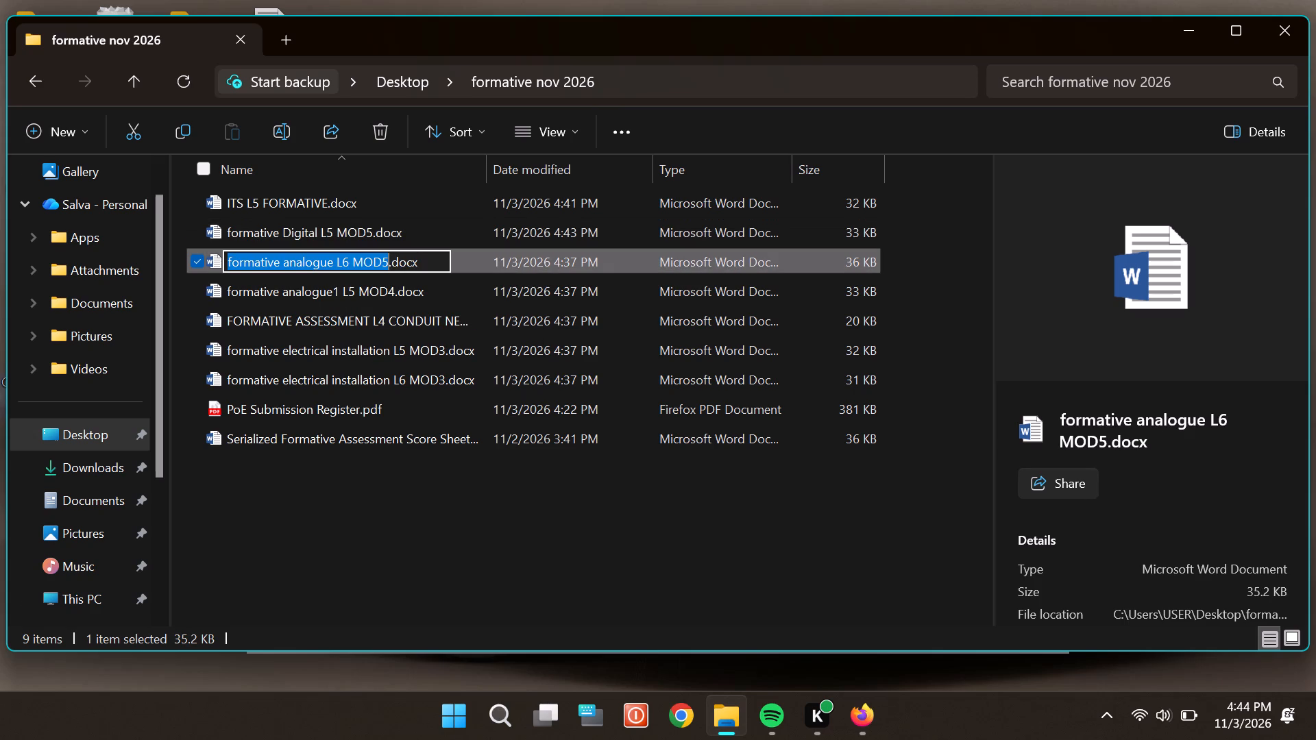
{"action": "left_click", "coordinate": [334, 262]}
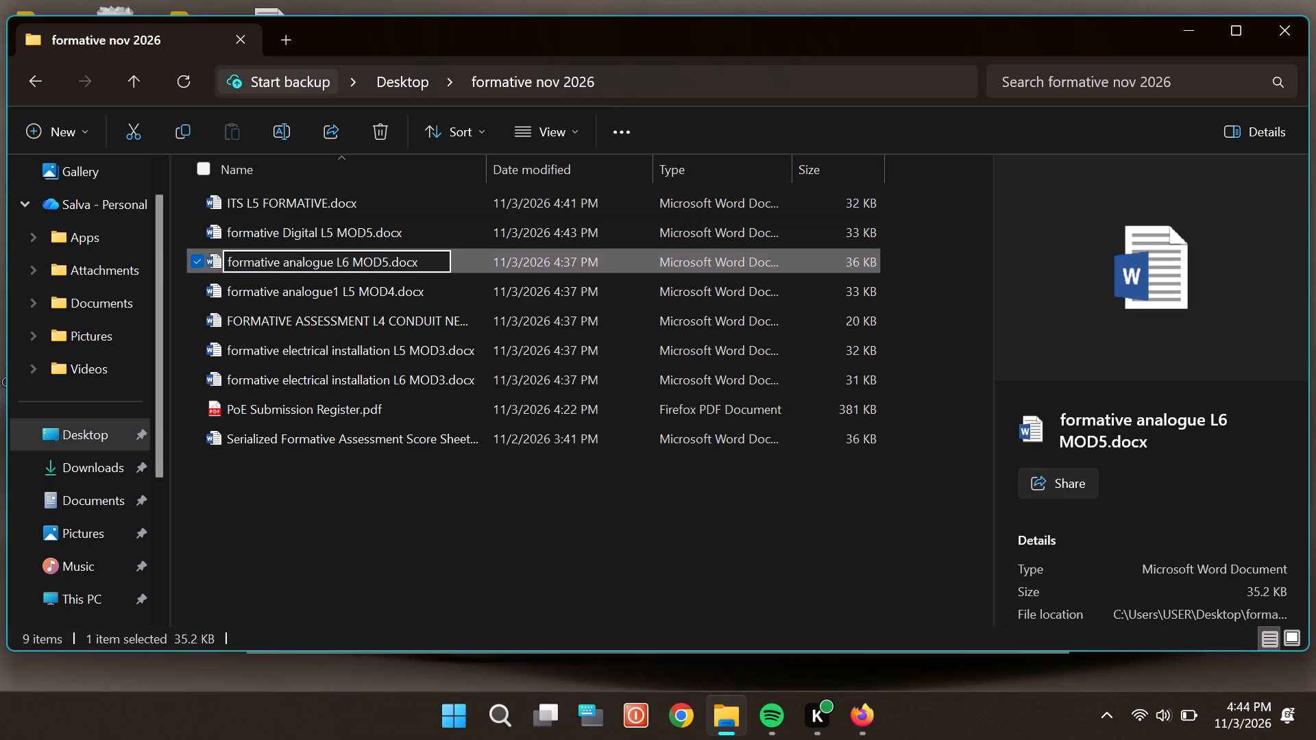
{"action": "key", "text": "BackSpace"}
{"action": "key", "text": "BackSpace"}
{"action": "key", "text": "BackSpace"}
{"action": "key", "text": "BackSpace"}
{"action": "key", "text": "BackSpace"}
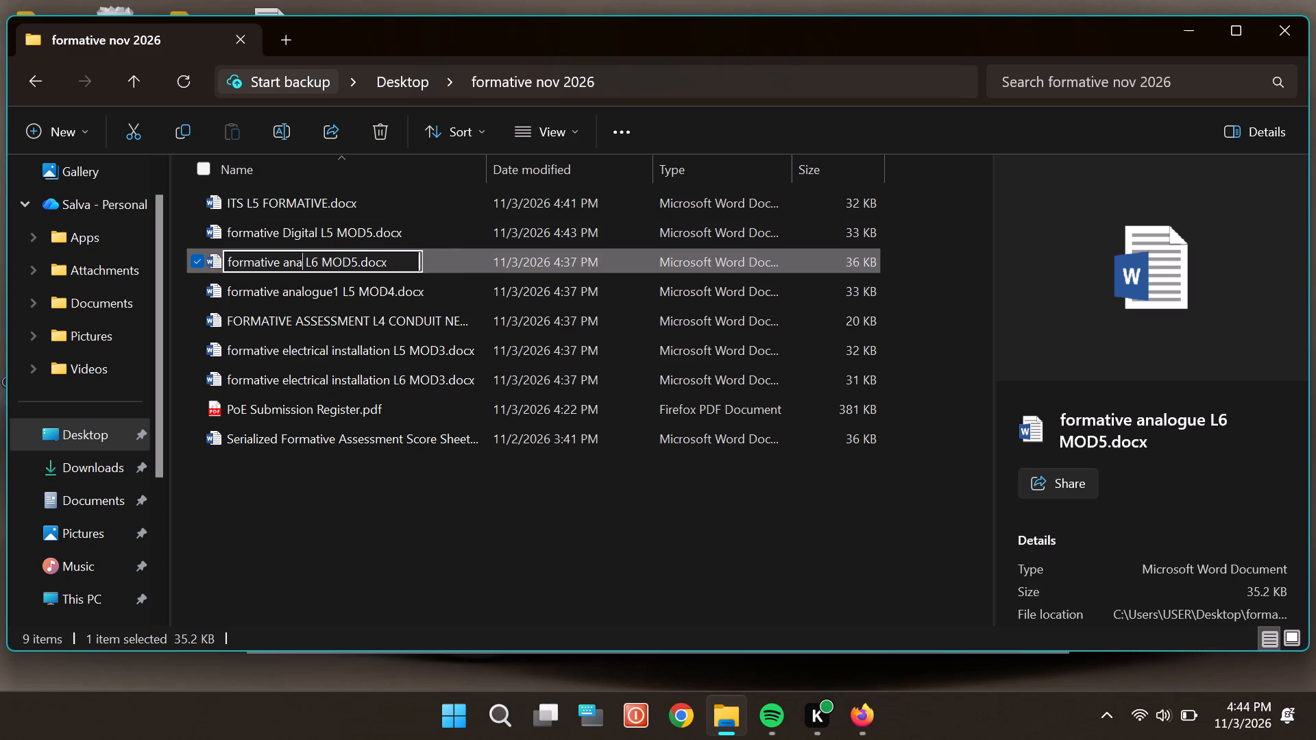
{"action": "key", "text": "BackSpace"}
{"action": "key", "text": "BackSpace"}
{"action": "key", "text": "BackSpace"}
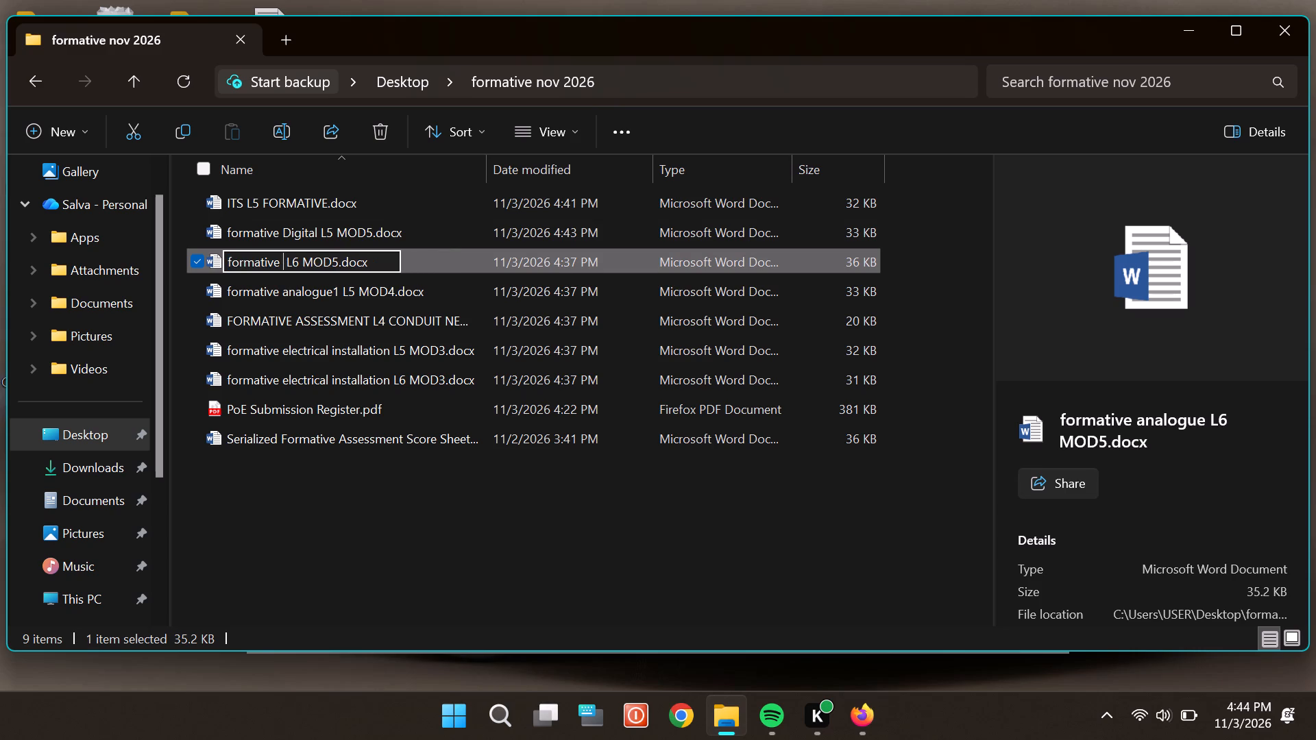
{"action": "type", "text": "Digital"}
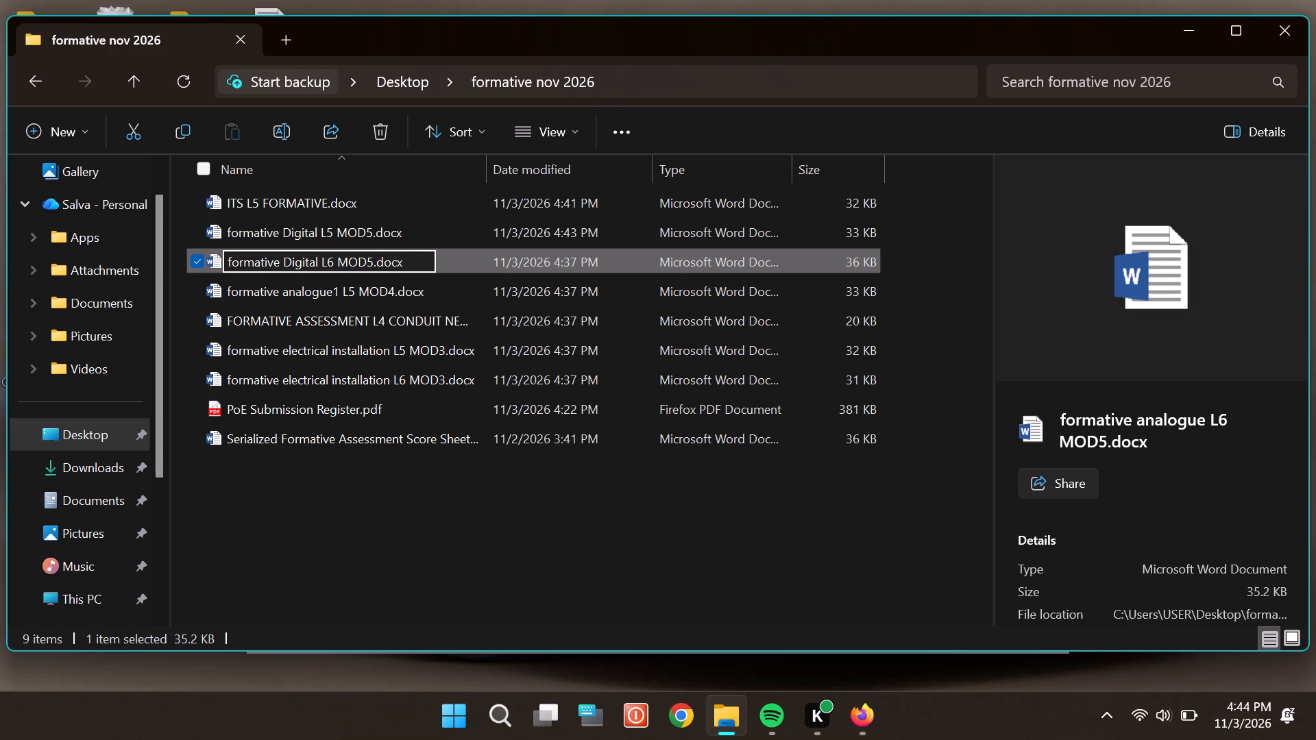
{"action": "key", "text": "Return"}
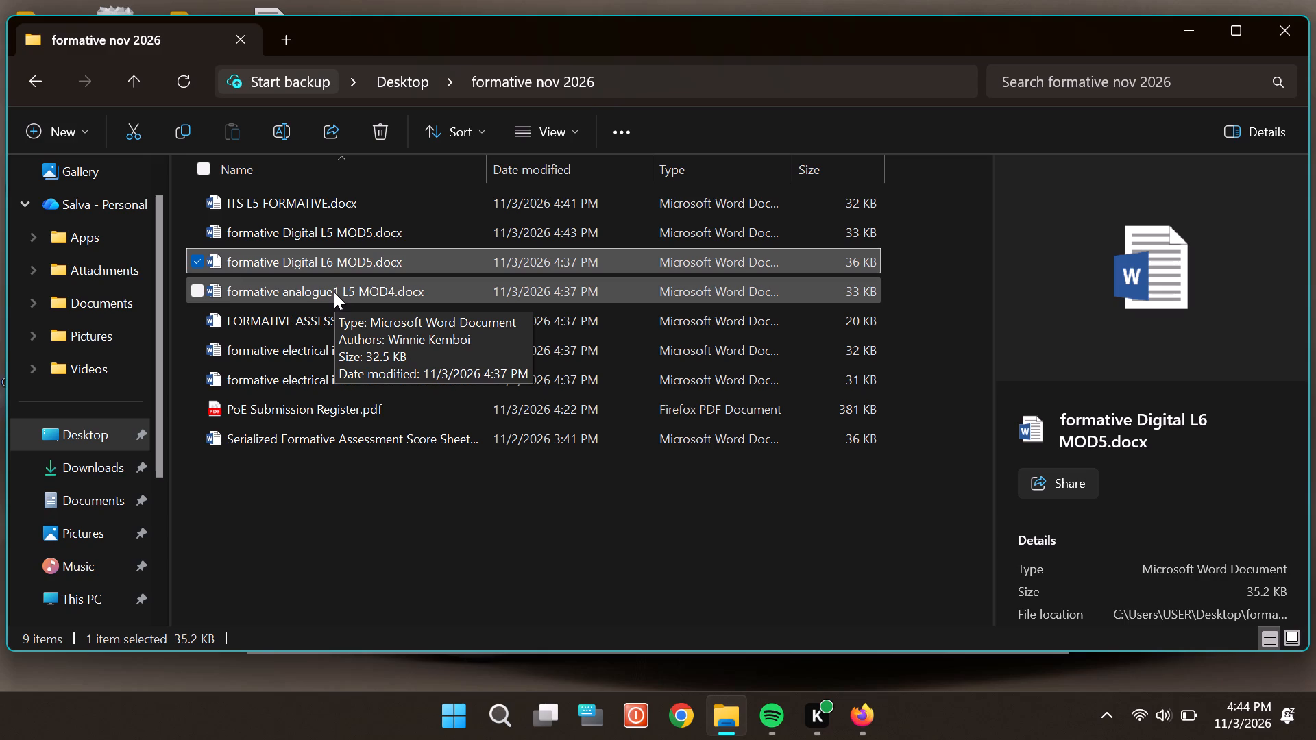
Rename the file formative analogue1 L5 MOD4.docx as formative Digital L5 MOD4.docx.
{"action": "left_click", "coordinate": [338, 295]}
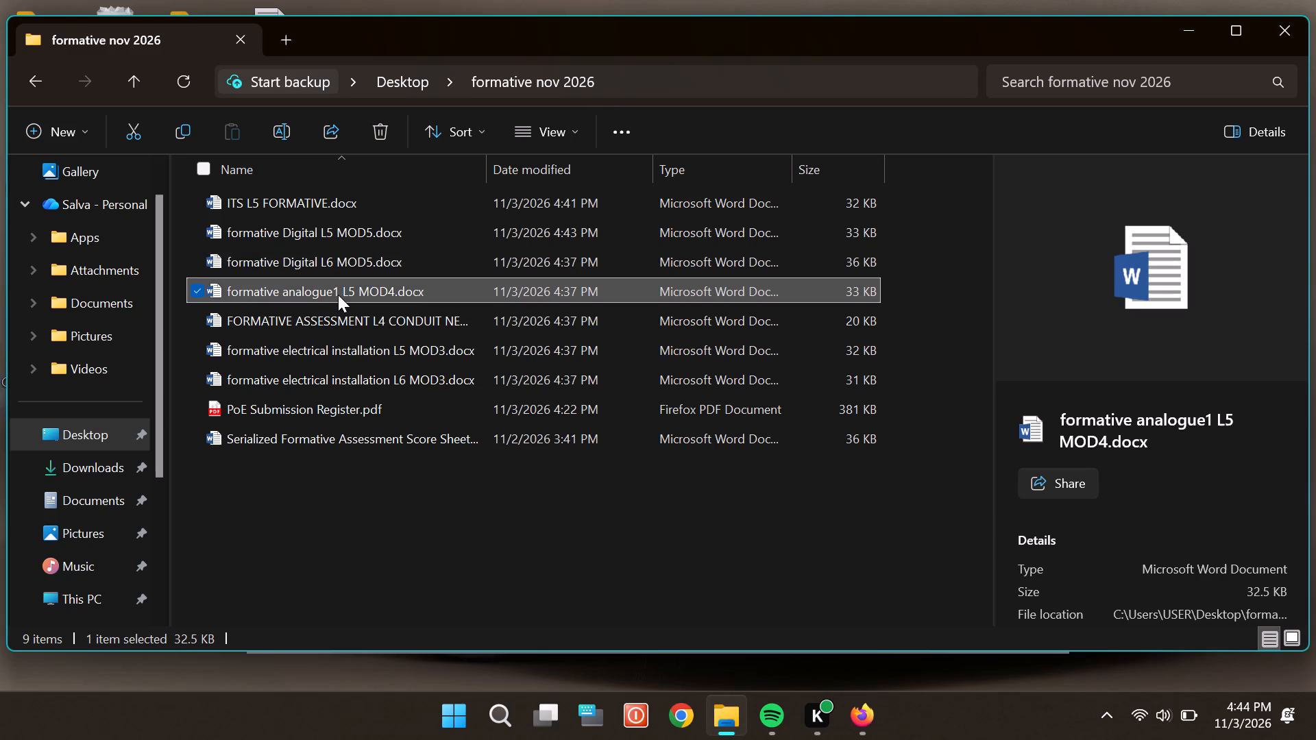
{"action": "left_click", "coordinate": [338, 295]}
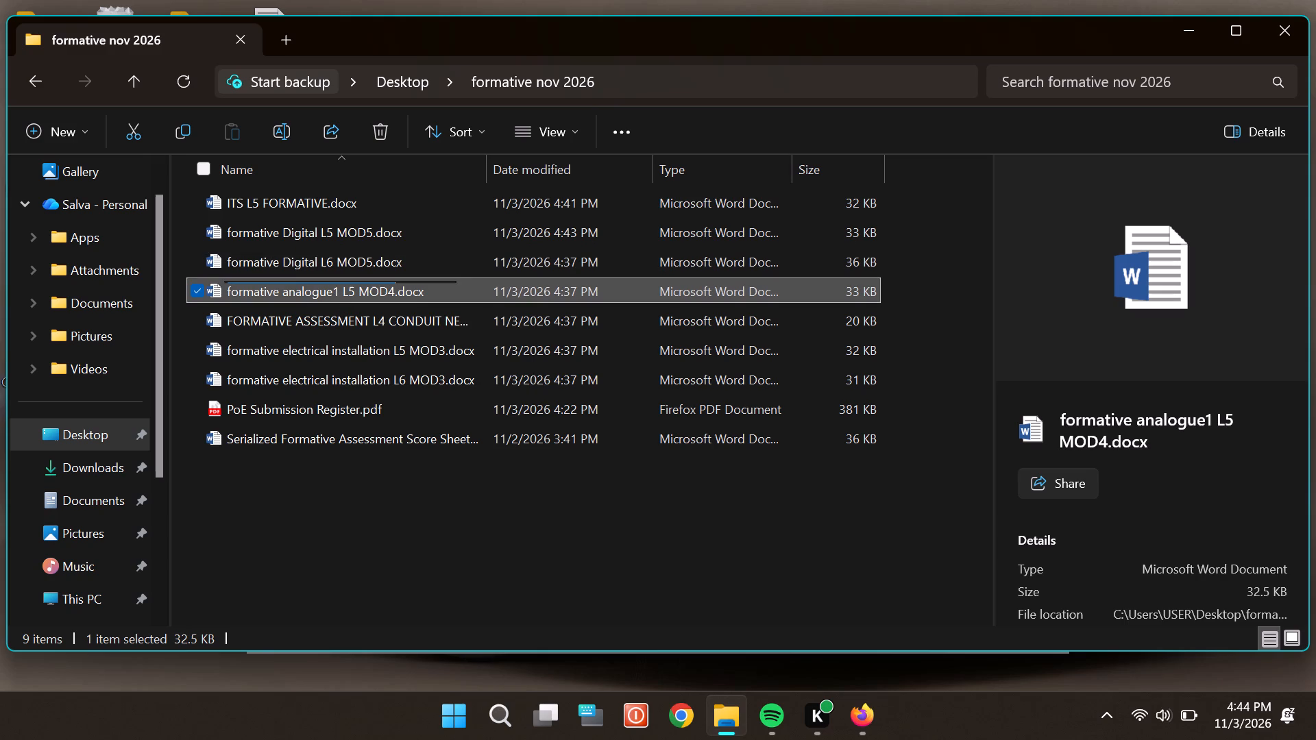
{"action": "left_click", "coordinate": [338, 295]}
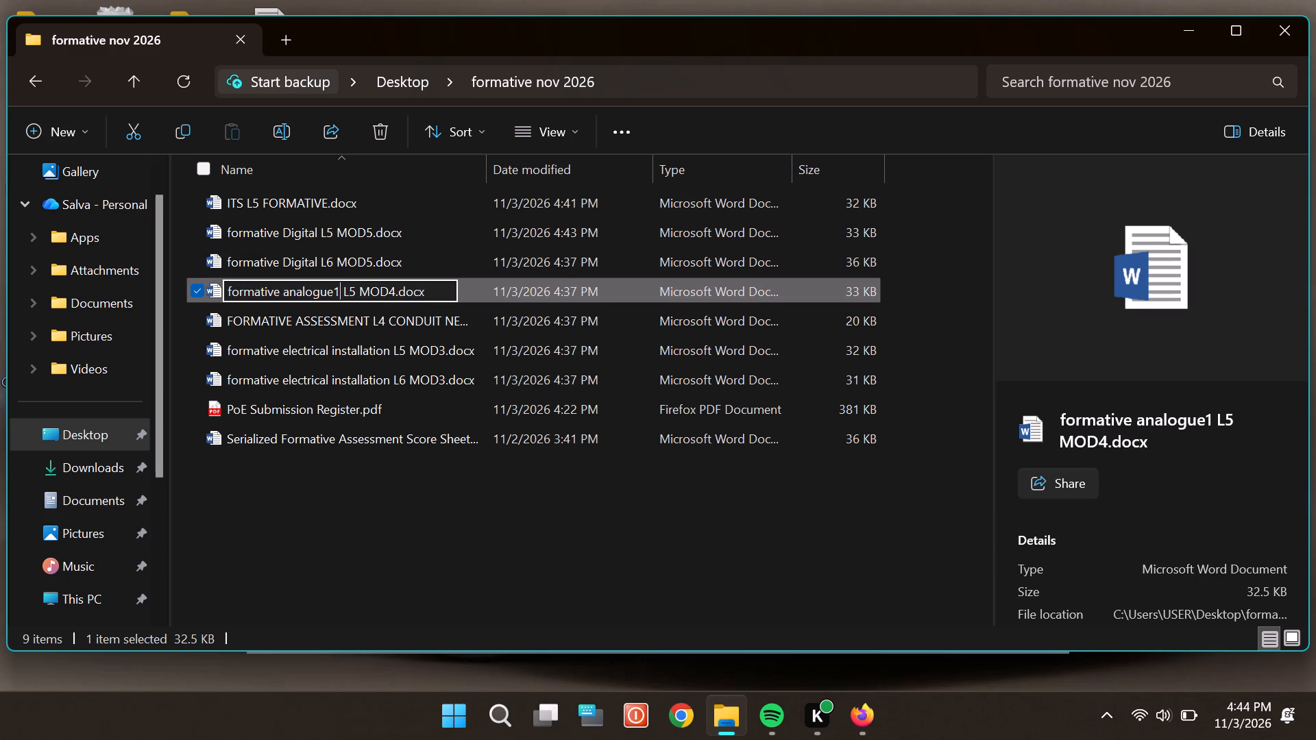
{"action": "key", "text": "BackSpace"}
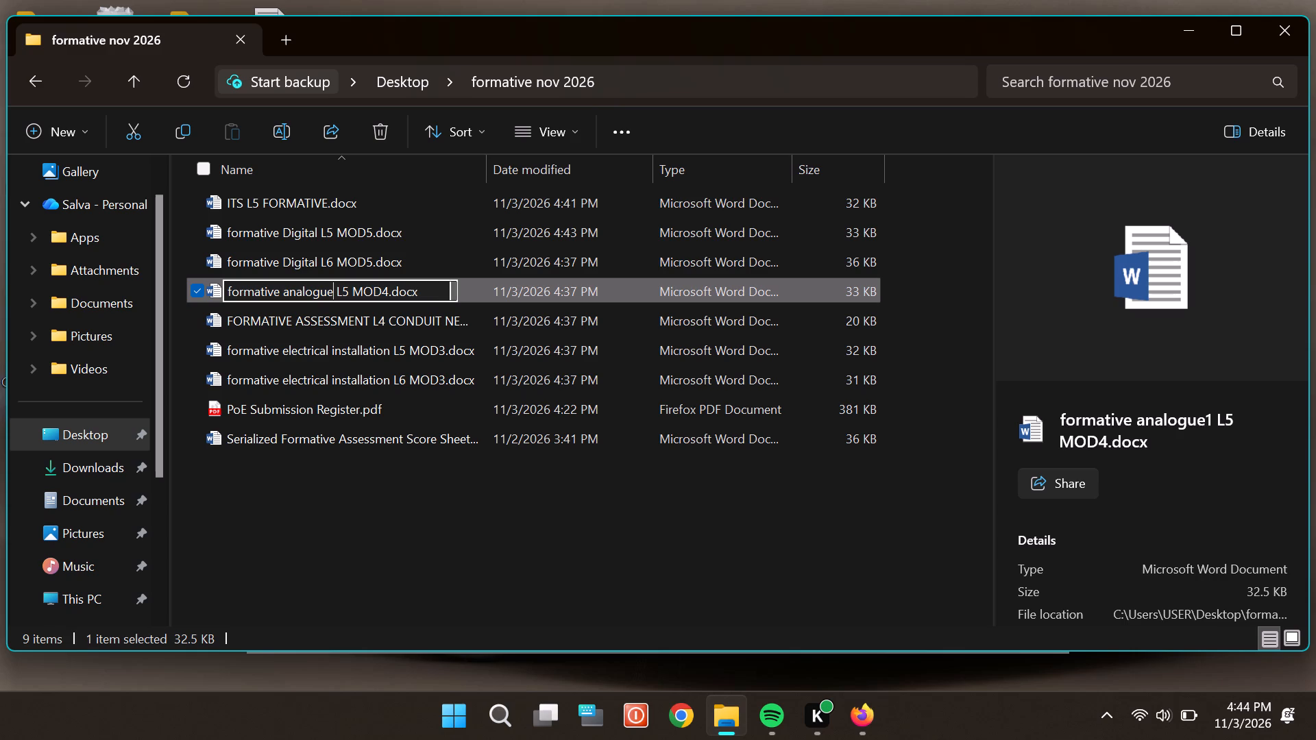
{"action": "key", "text": "BackSpace"}
{"action": "key", "text": "BackSpace"}
{"action": "key", "text": "BackSpace"}
{"action": "key", "text": "BackSpace"}
{"action": "key", "text": "BackSpace"}
{"action": "key", "text": "BackSpace"}
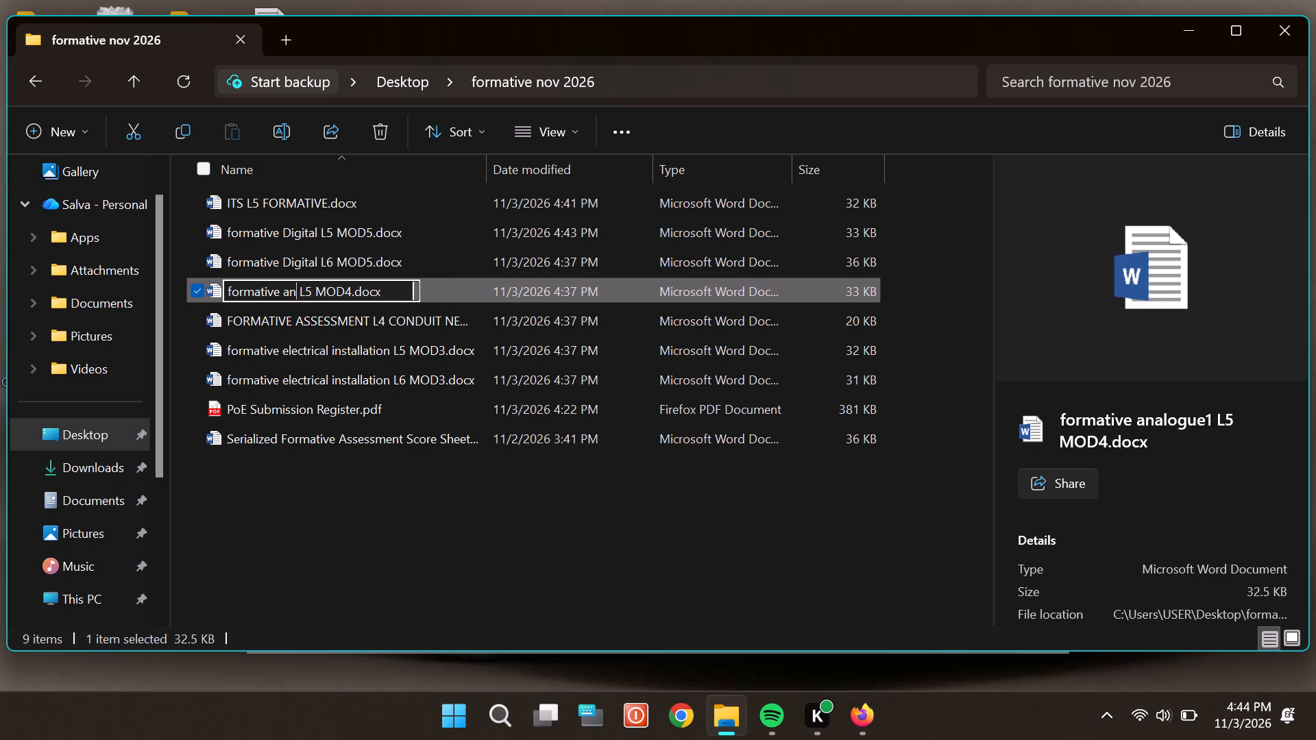
{"action": "key", "text": "BackSpace"}
{"action": "key", "text": "BackSpace"}
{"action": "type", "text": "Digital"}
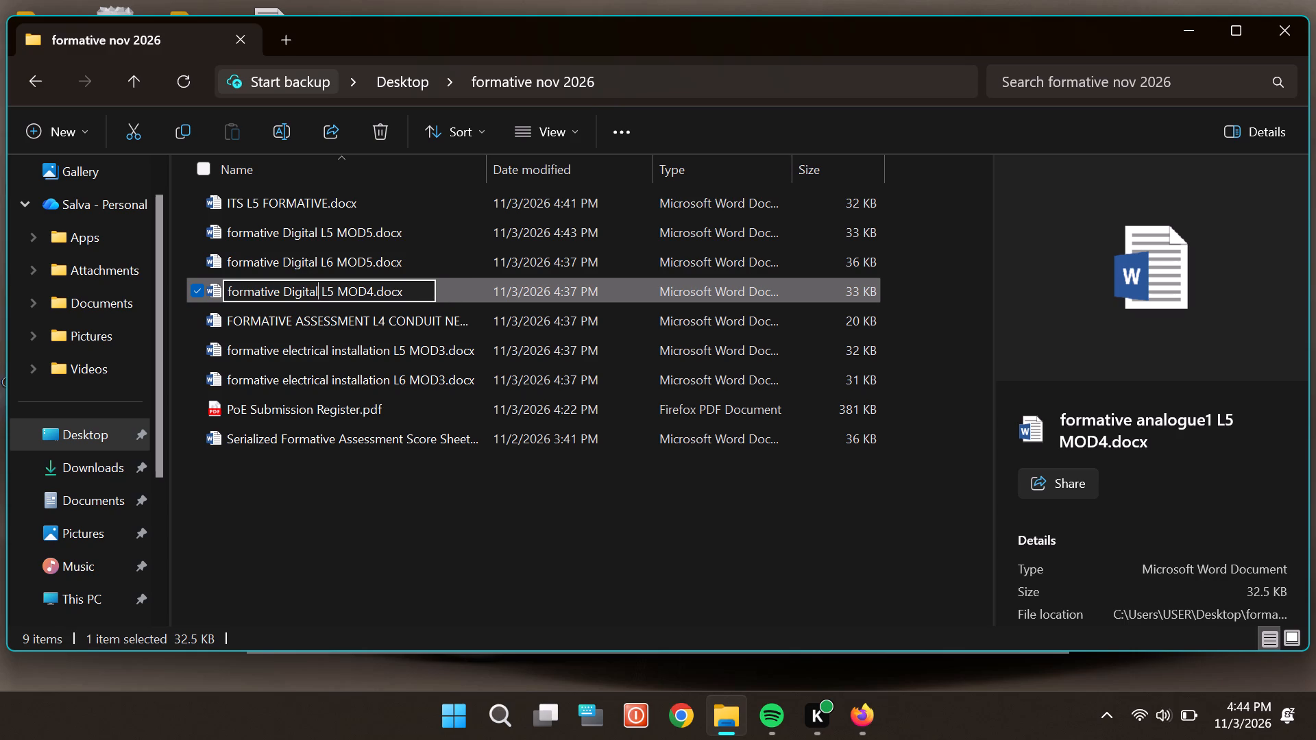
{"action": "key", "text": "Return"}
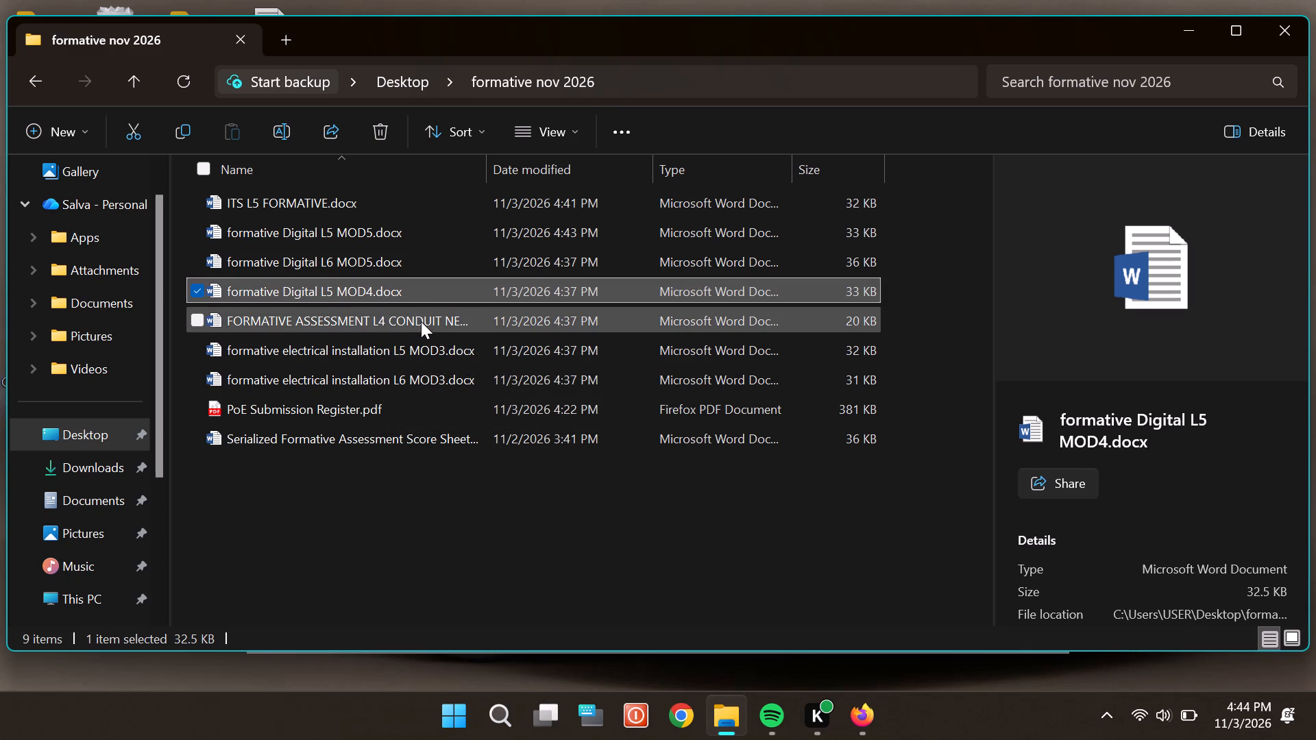
Open formative Digital L6 MOD5.docx in Word and enable editing.
{"action": "double_click", "coordinate": [399, 256]}
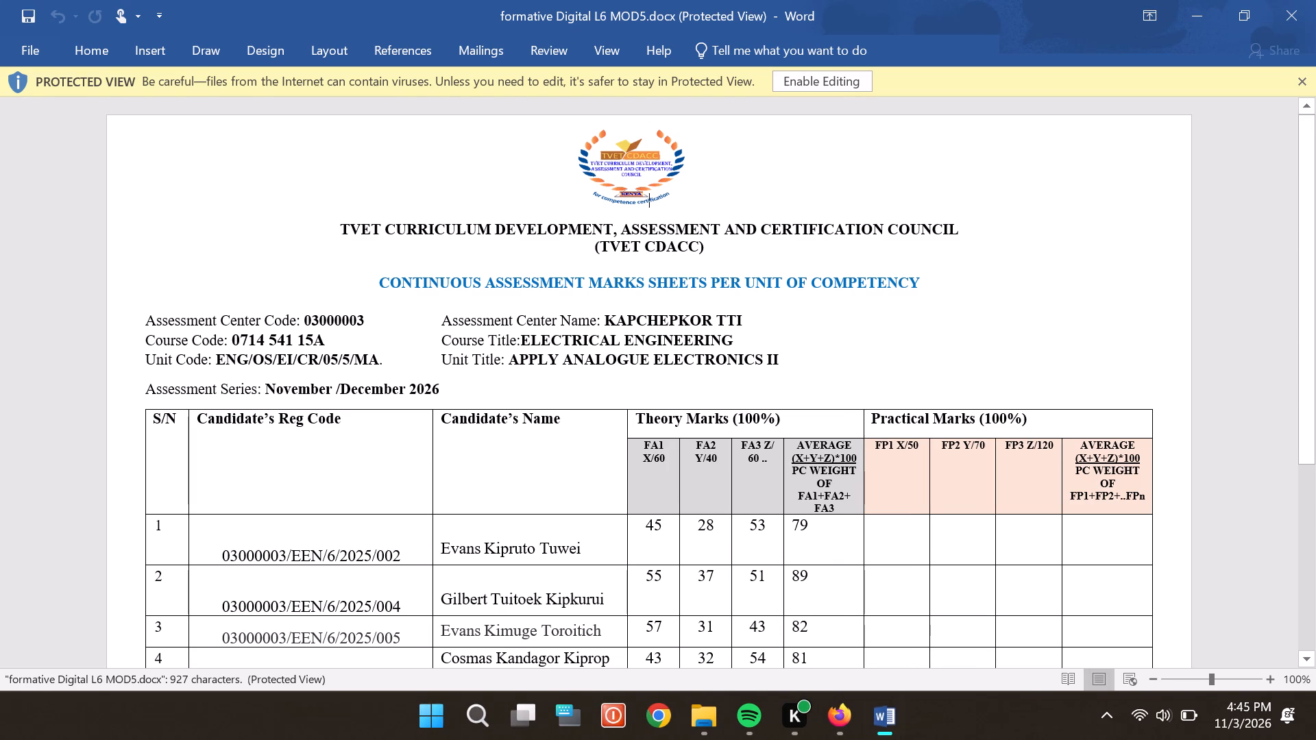
{"action": "left_click", "coordinate": [838, 77]}
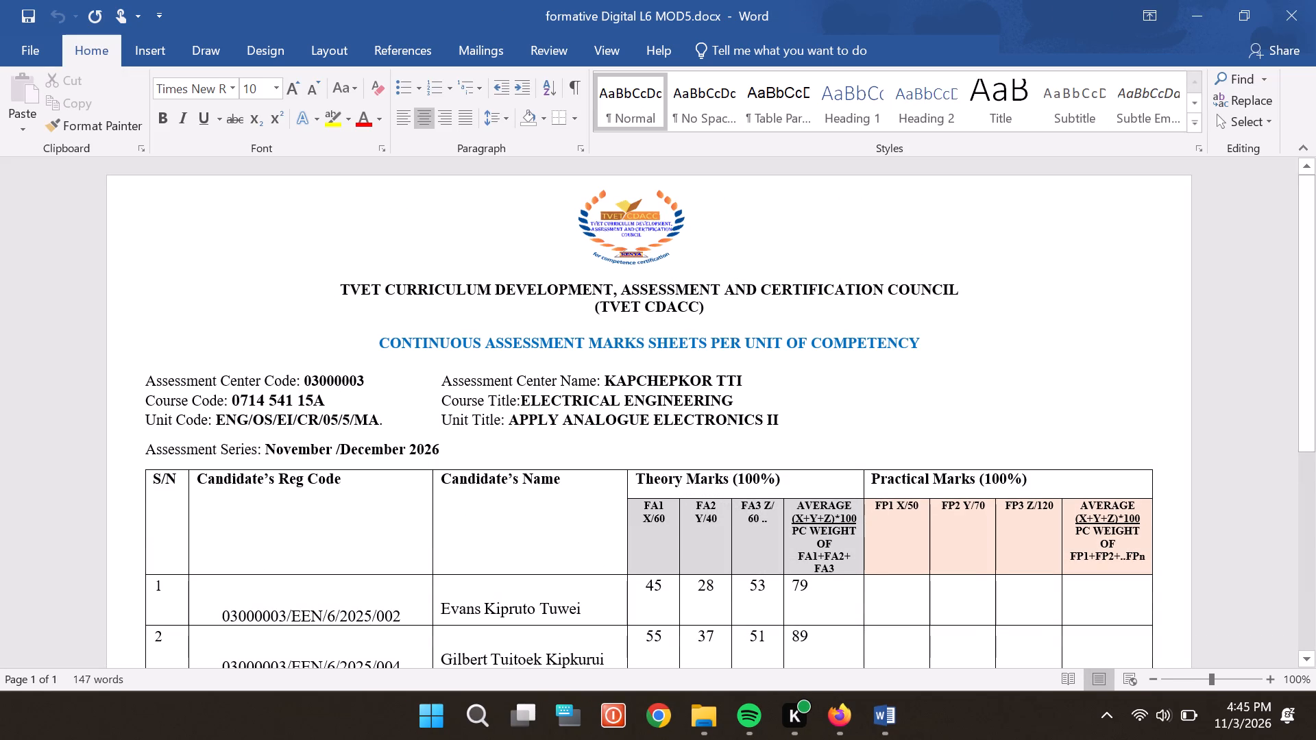
Replace ANALOGUE with DIGITAL in the unit title so it reads APPLY DIGITAL ELECTRONICS II.
{"action": "left_click", "coordinate": [648, 417]}
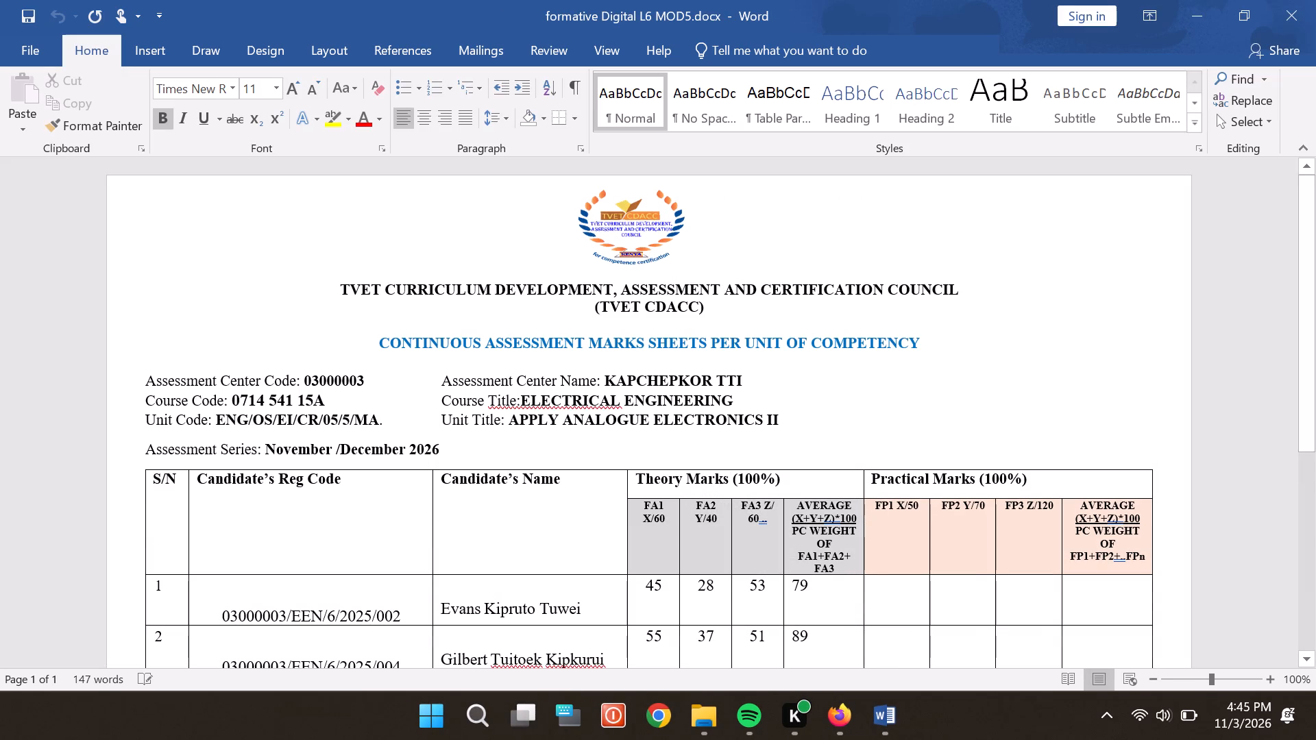
{"action": "left_click_drag", "start_coordinate": [648, 417], "coordinate": [592, 424]}
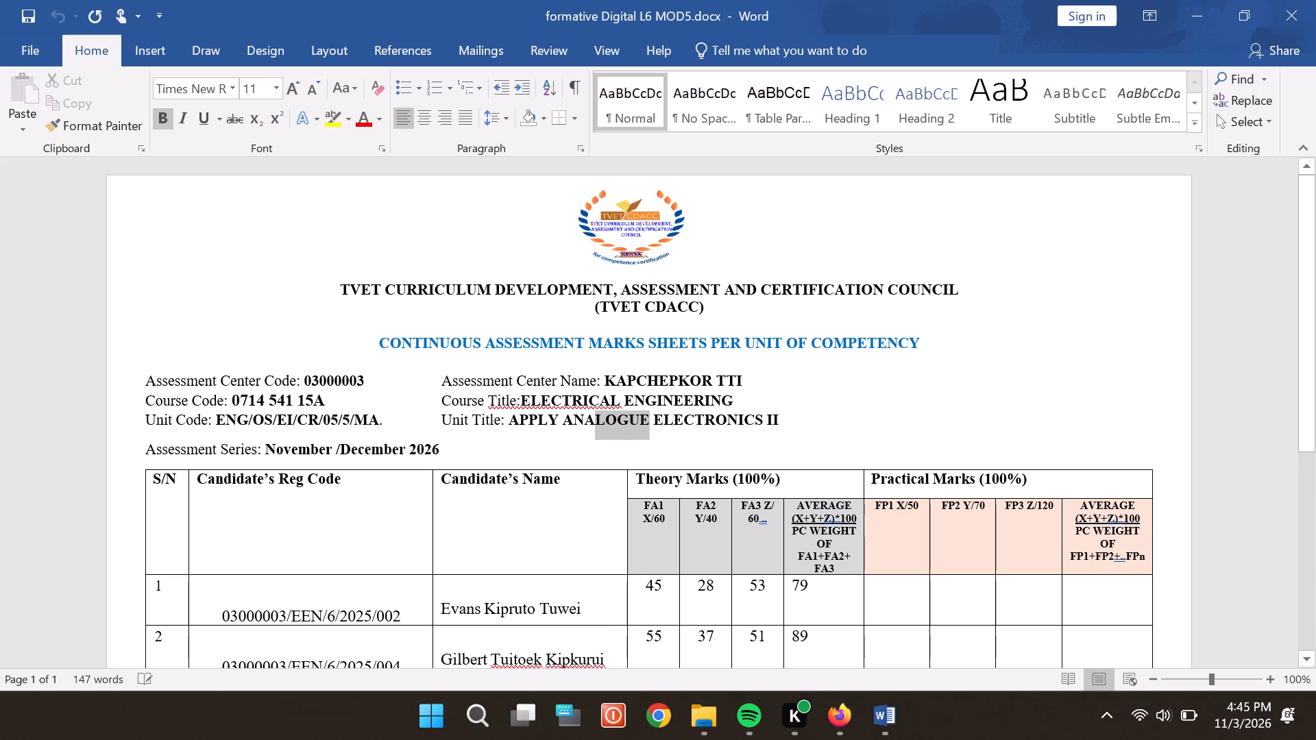
{"action": "left_click_drag", "start_coordinate": [592, 424], "coordinate": [570, 424]}
{"action": "left_click_drag", "start_coordinate": [570, 424], "coordinate": [566, 425]}
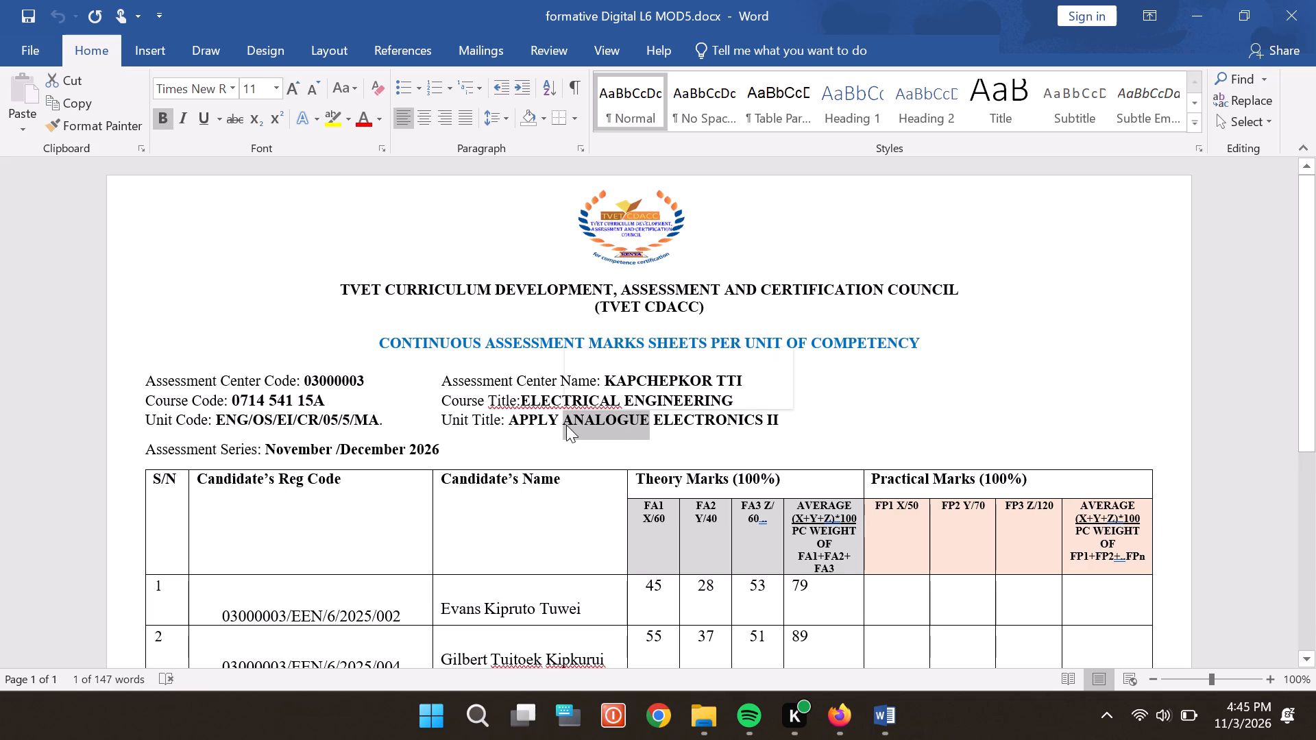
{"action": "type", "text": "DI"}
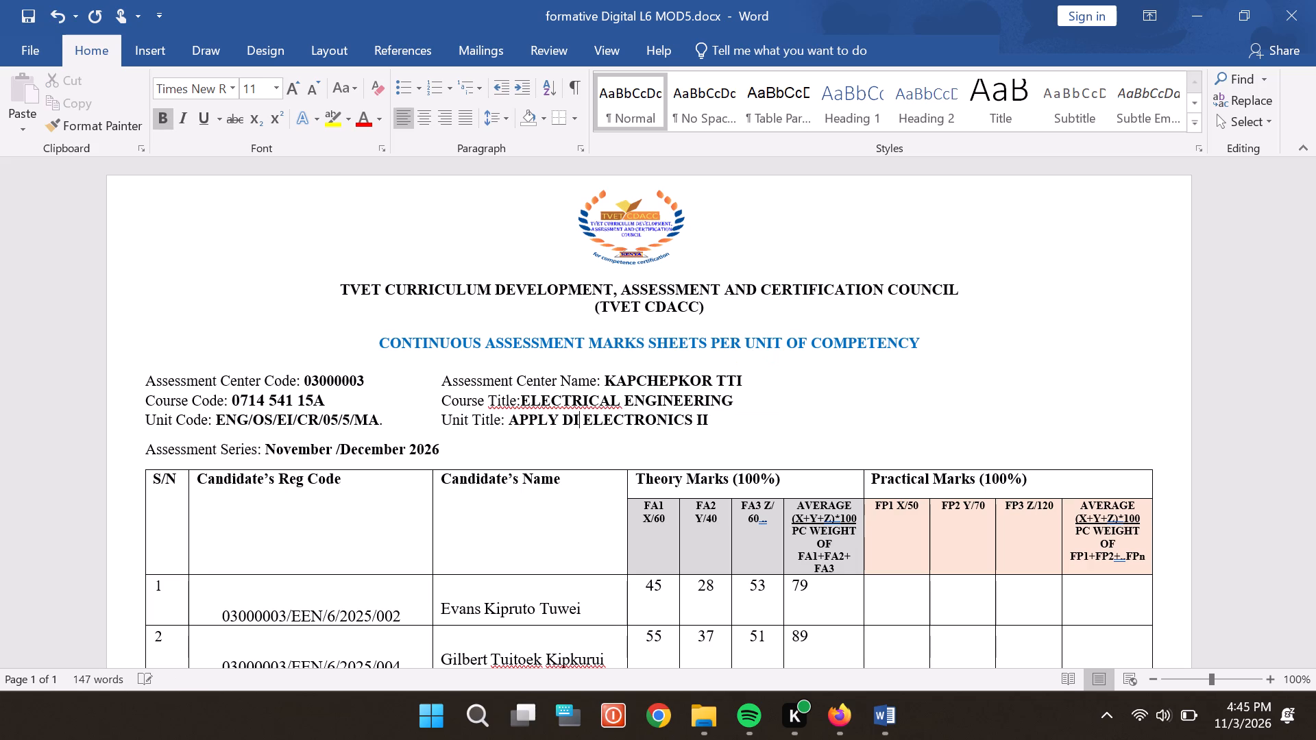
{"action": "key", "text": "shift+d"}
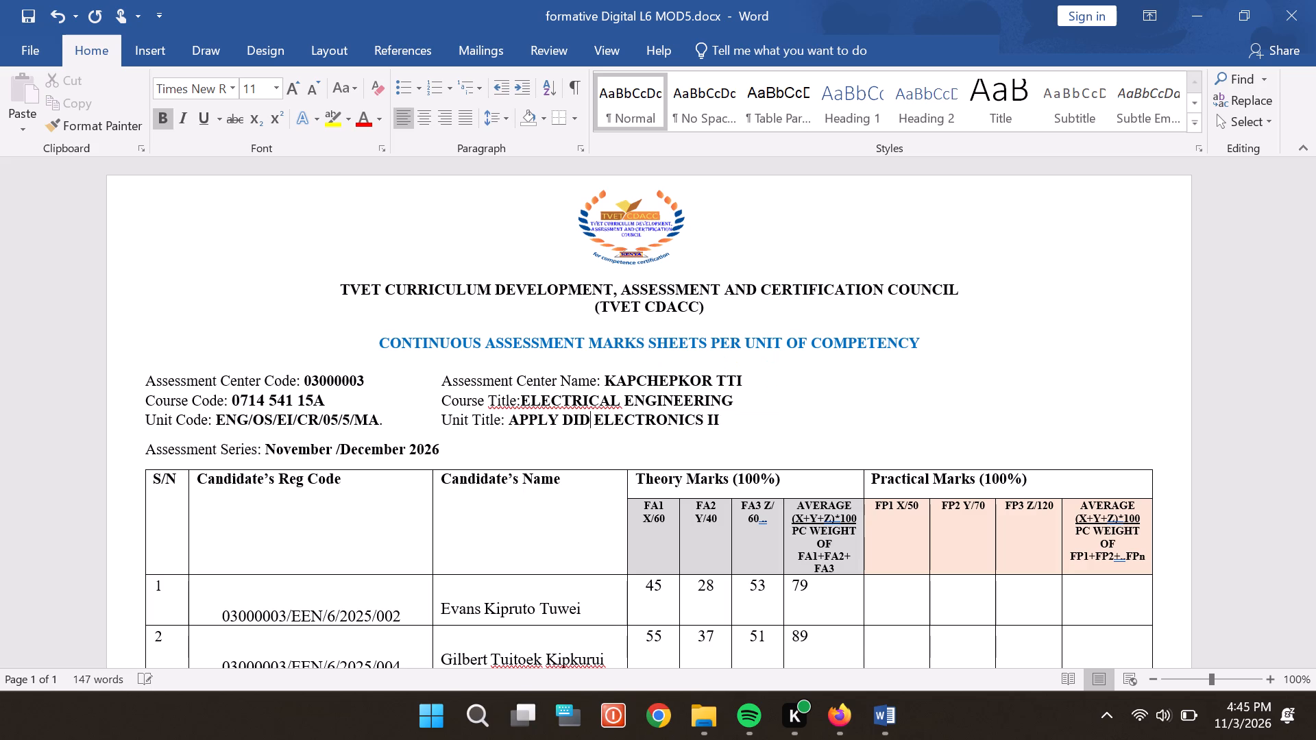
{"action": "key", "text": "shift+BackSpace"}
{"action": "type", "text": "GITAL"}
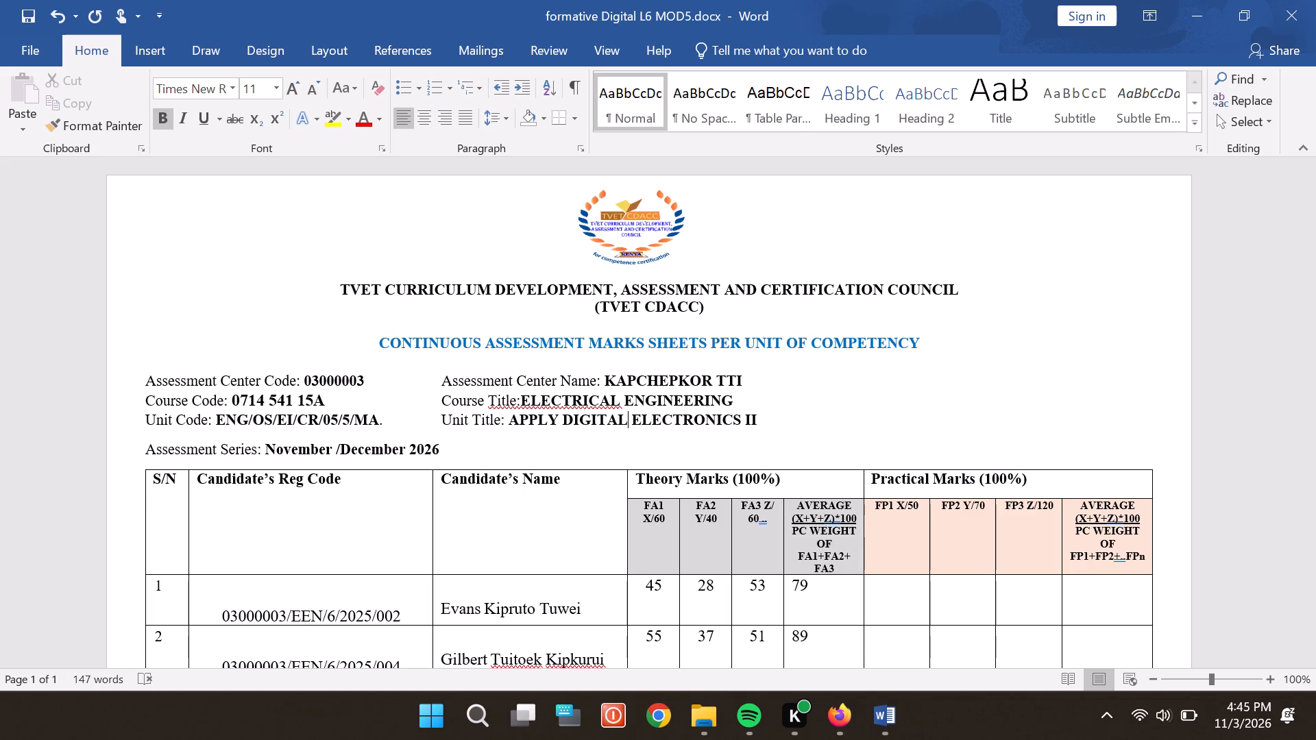
Clear the average, FA3, FA2 and FA1 theory marks of candidate 1 in the marks table.
{"action": "scroll", "coordinate": [501, 584], "scroll_direction": "down", "scroll_amount": 2}
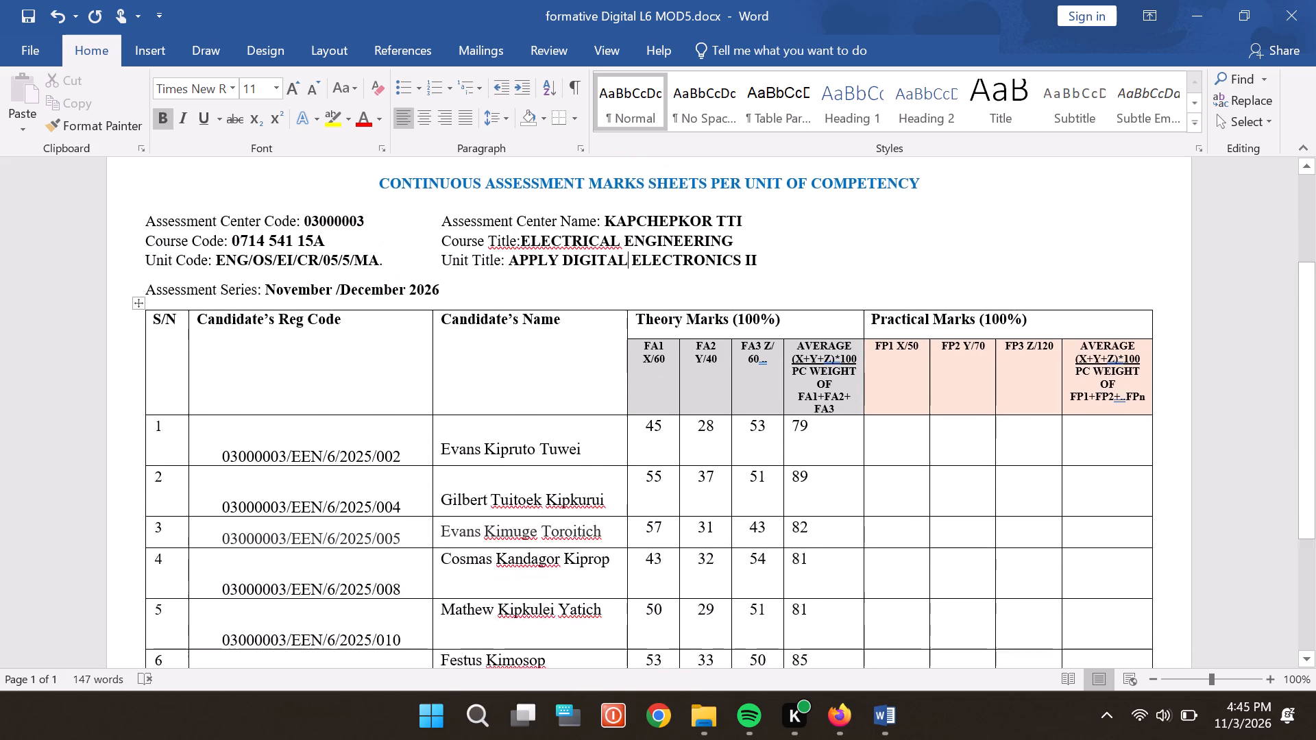
{"action": "scroll", "coordinate": [501, 584], "scroll_direction": "down", "scroll_amount": 1}
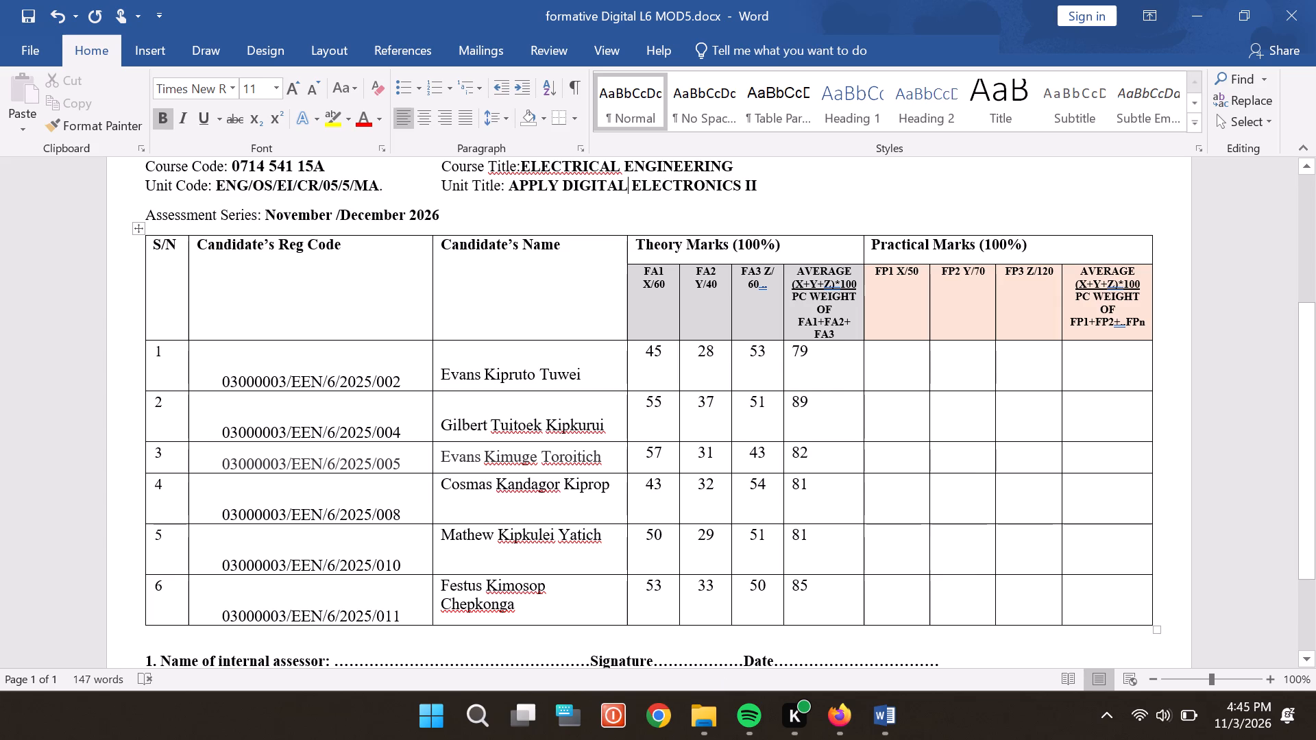
{"action": "left_click", "coordinate": [820, 353]}
{"action": "key", "text": "BackSpace"}
{"action": "key", "text": "BackSpace"}
{"action": "key", "text": "BackSpace"}
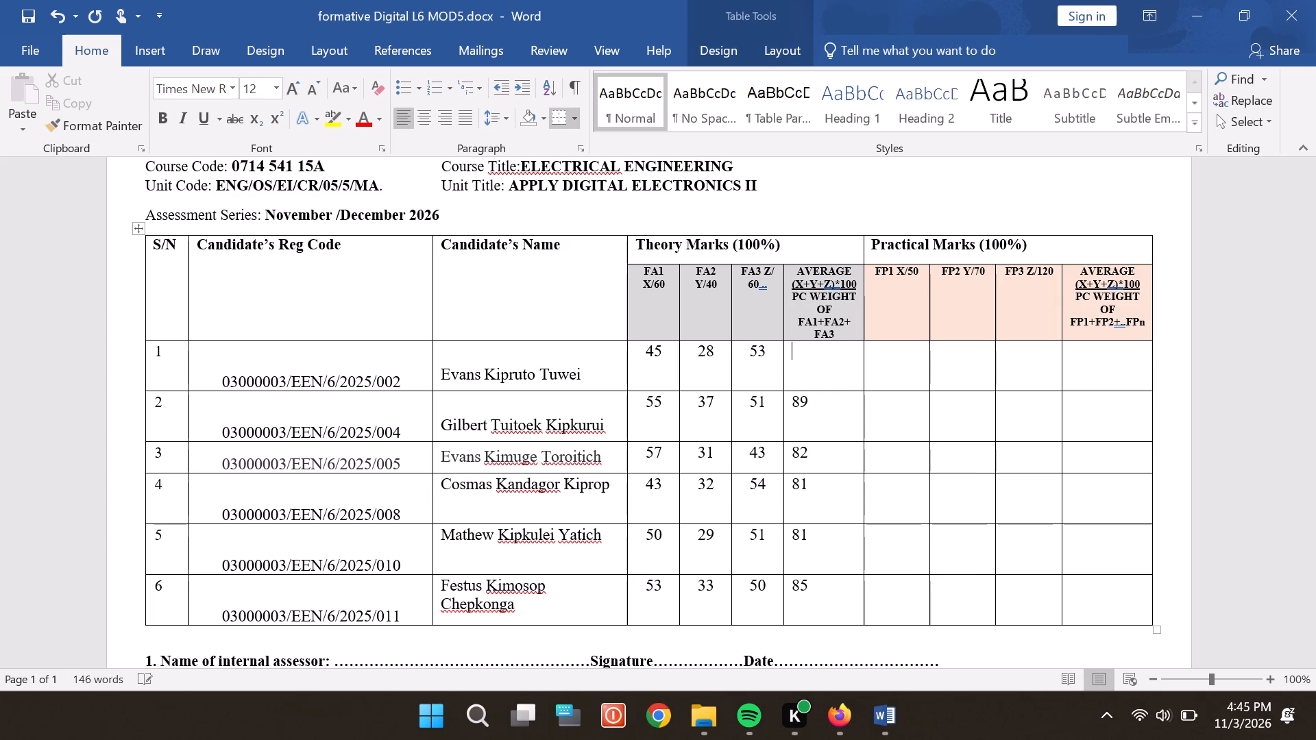
{"action": "scroll", "coordinate": [820, 353], "scroll_direction": "right", "scroll_amount": 1}
{"action": "key", "text": "Left"}
{"action": "key", "text": "BackSpace"}
{"action": "key", "text": "BackSpace"}
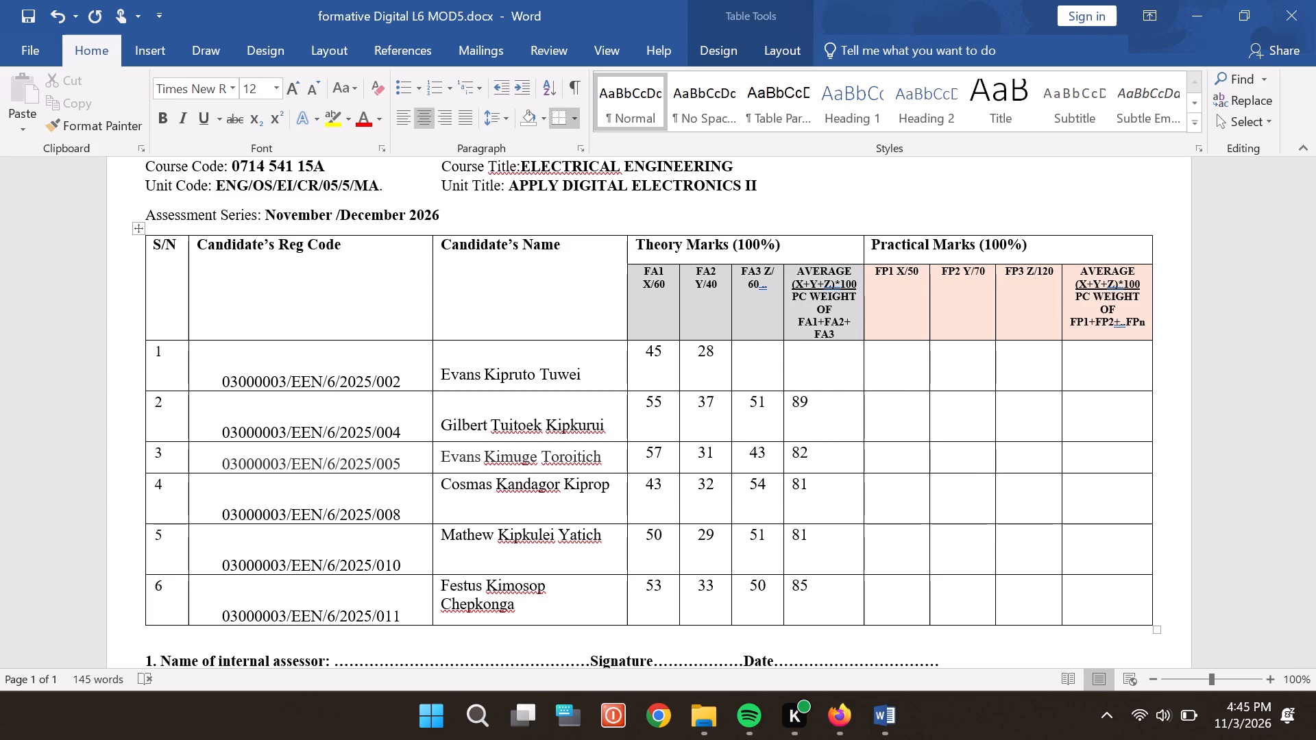
{"action": "key", "text": "Left"}
{"action": "key", "text": "BackSpace"}
{"action": "key", "text": "BackSpace"}
{"action": "key", "text": "Left"}
{"action": "key", "text": "BackSpace"}
{"action": "key", "text": "BackSpace"}
Clear the average, FA3, FA2 and FA1 theory marks in candidate 2's row.
{"action": "left_click", "coordinate": [816, 401]}
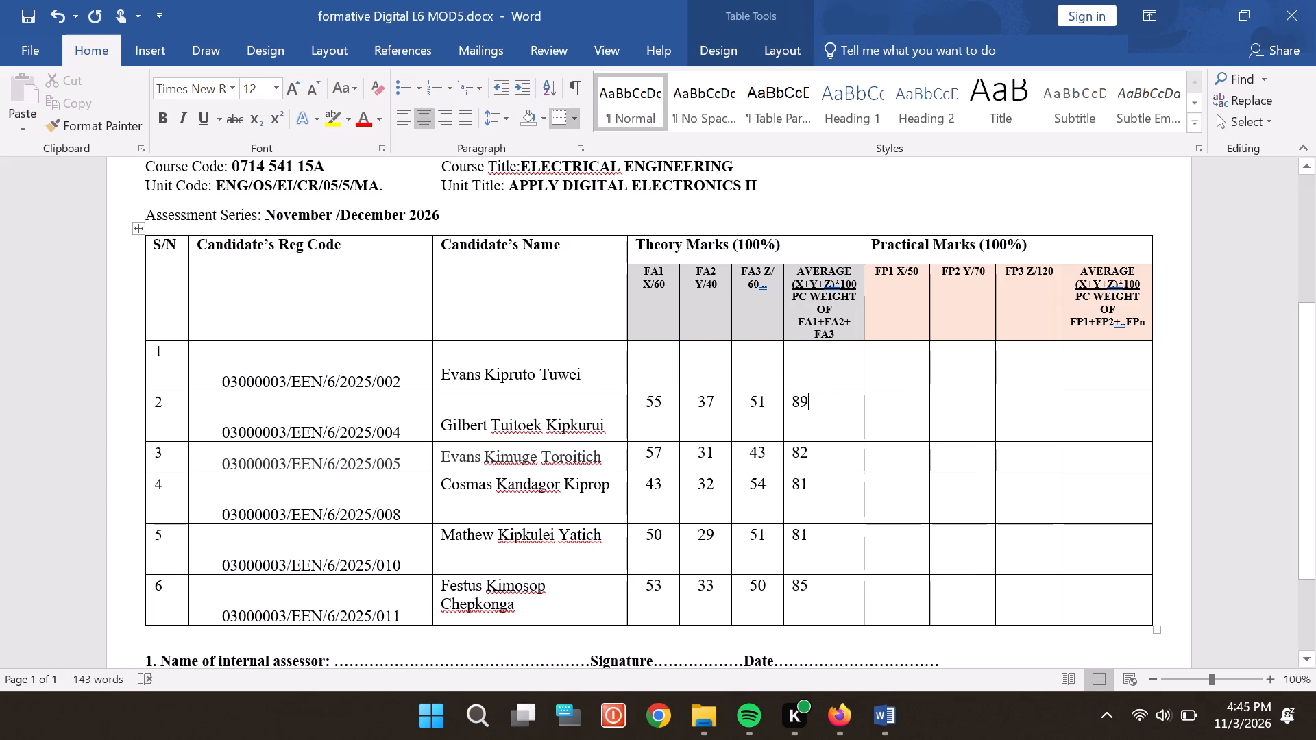
{"action": "key", "text": "BackSpace"}
{"action": "key", "text": "BackSpace"}
{"action": "key", "text": "Left"}
{"action": "key", "text": "BackSpace"}
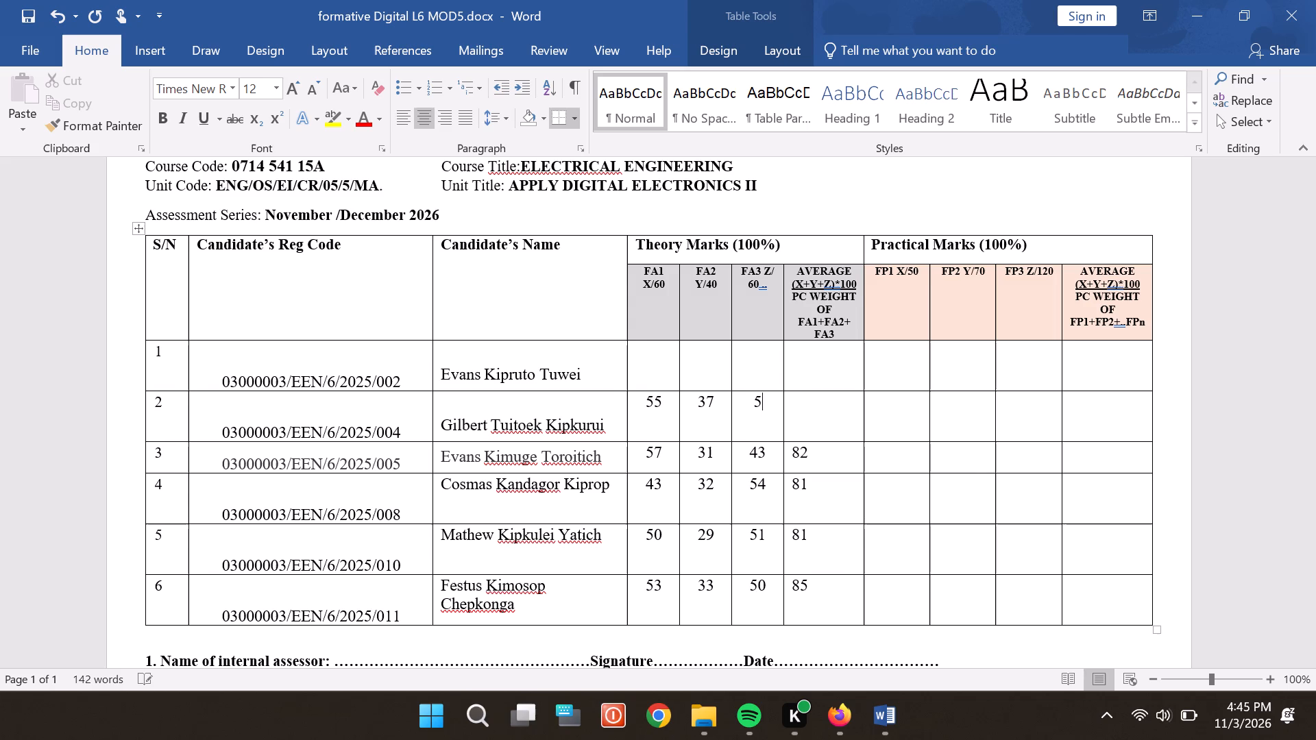
{"action": "key", "text": "BackSpace"}
{"action": "key", "text": "Left"}
{"action": "key", "text": "BackSpace"}
{"action": "key", "text": "BackSpace"}
{"action": "key", "text": "Left"}
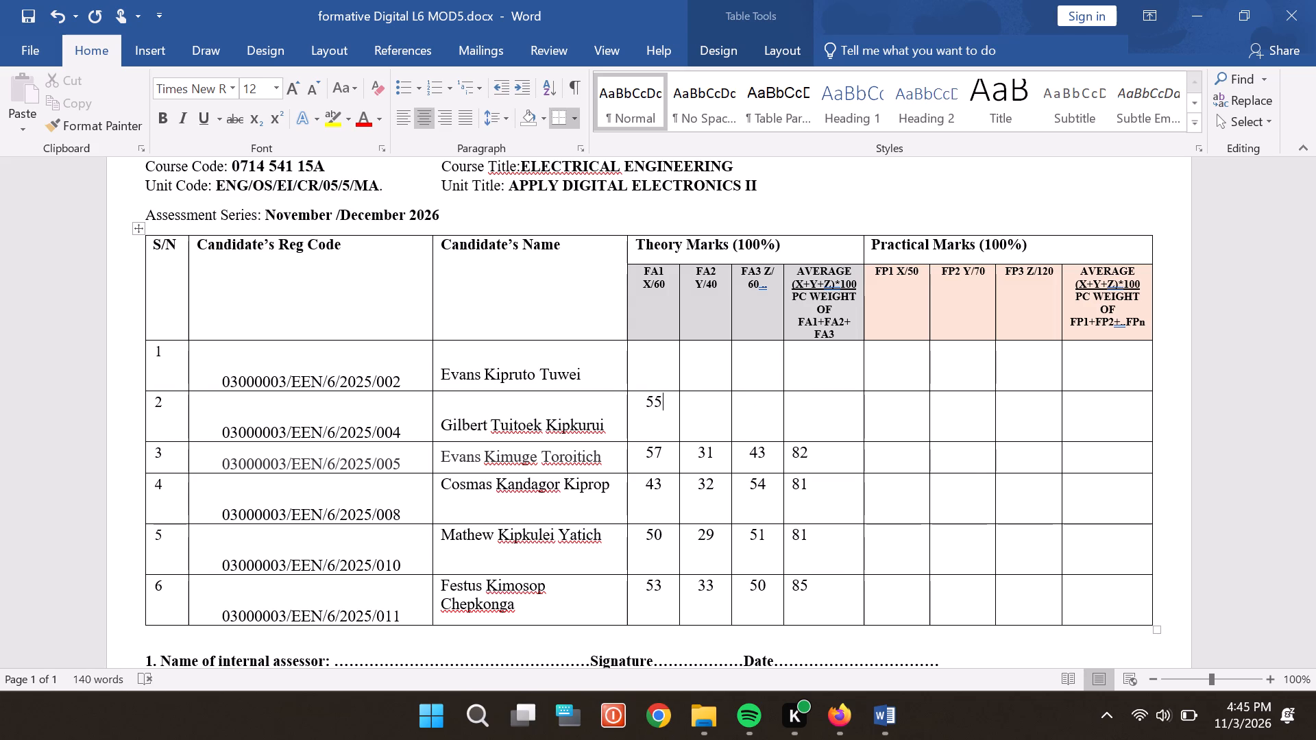
{"action": "key", "text": "BackSpace"}
{"action": "key", "text": "BackSpace"}
Clear the average, FA3, FA2 and FA1 theory marks in candidate 3's row.
{"action": "left_click", "coordinate": [821, 452]}
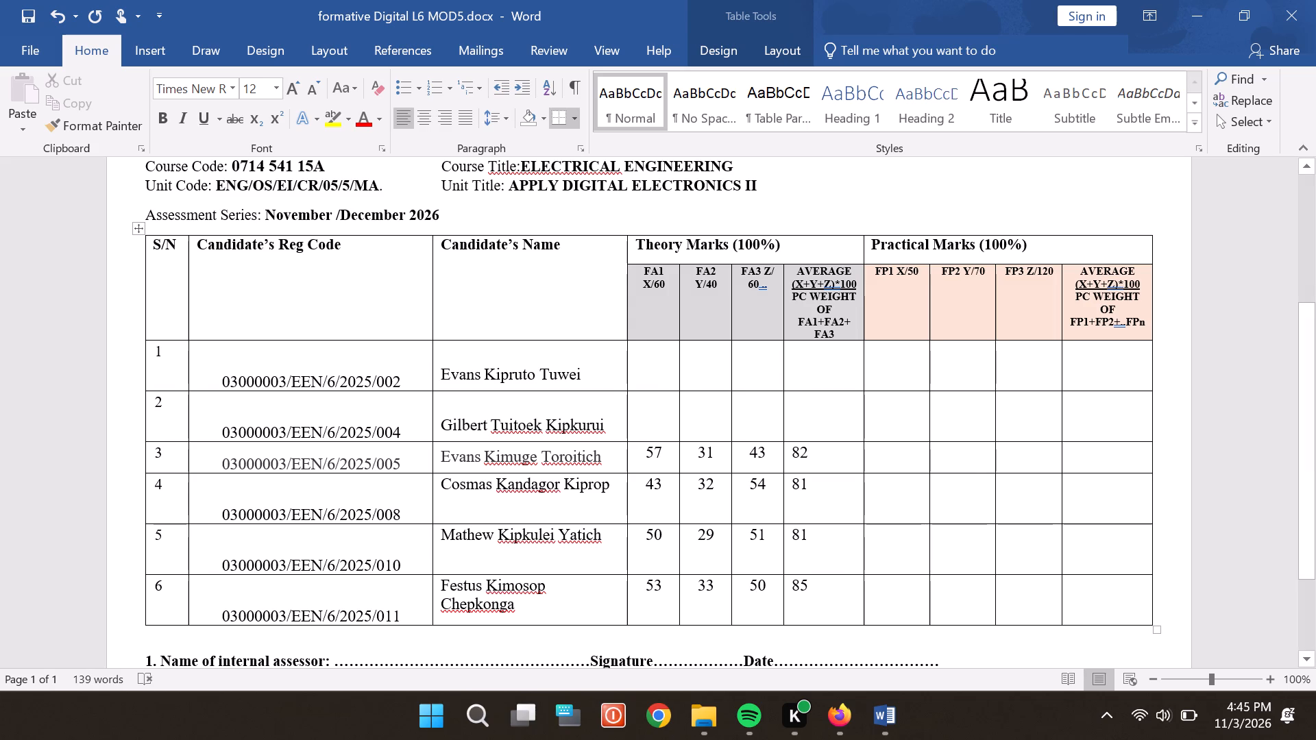
{"action": "key", "text": "BackSpace"}
{"action": "key", "text": "BackSpace"}
{"action": "key", "text": "Left"}
{"action": "key", "text": "BackSpace"}
{"action": "key", "text": "BackSpace"}
{"action": "key", "text": "Left"}
{"action": "key", "text": "BackSpace"}
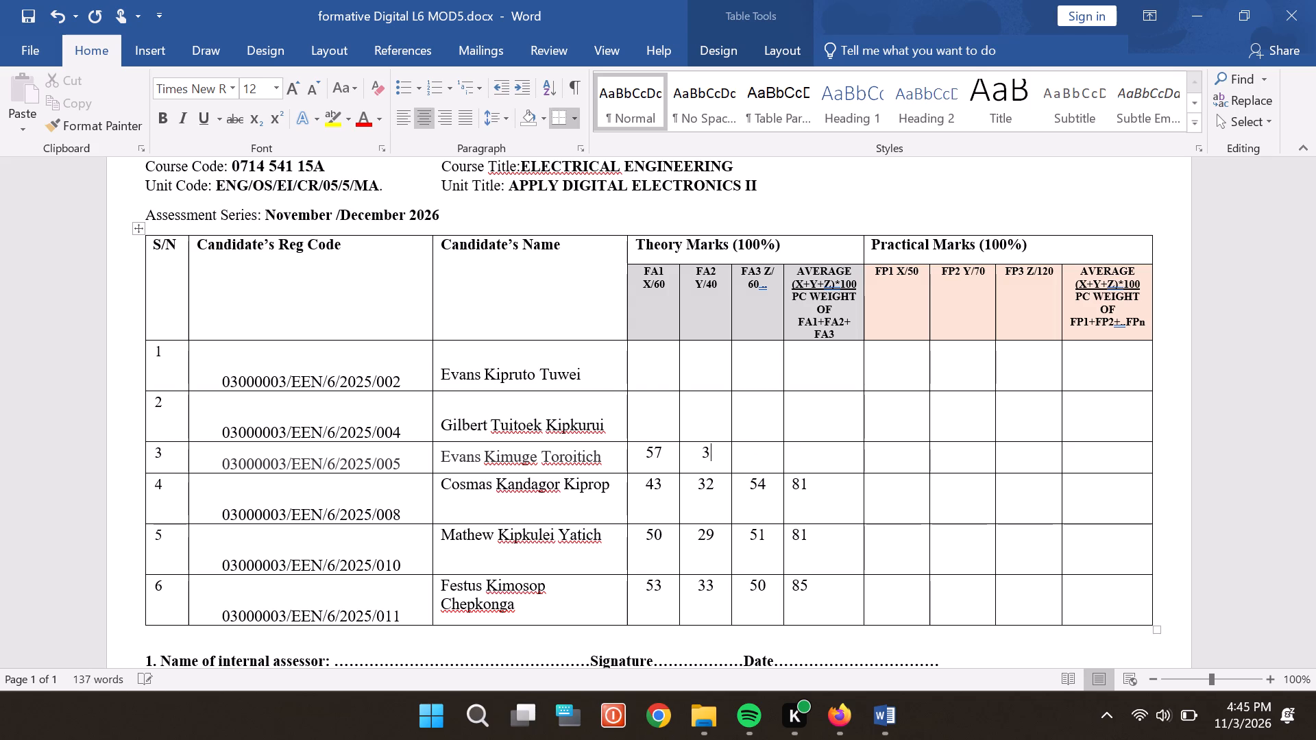
{"action": "key", "text": "BackSpace"}
{"action": "key", "text": "Left"}
{"action": "key", "text": "BackSpace"}
{"action": "key", "text": "BackSpace"}
Clear the average, FA3, FA2 and FA1 theory marks in candidate 4's row.
{"action": "left_click", "coordinate": [815, 483]}
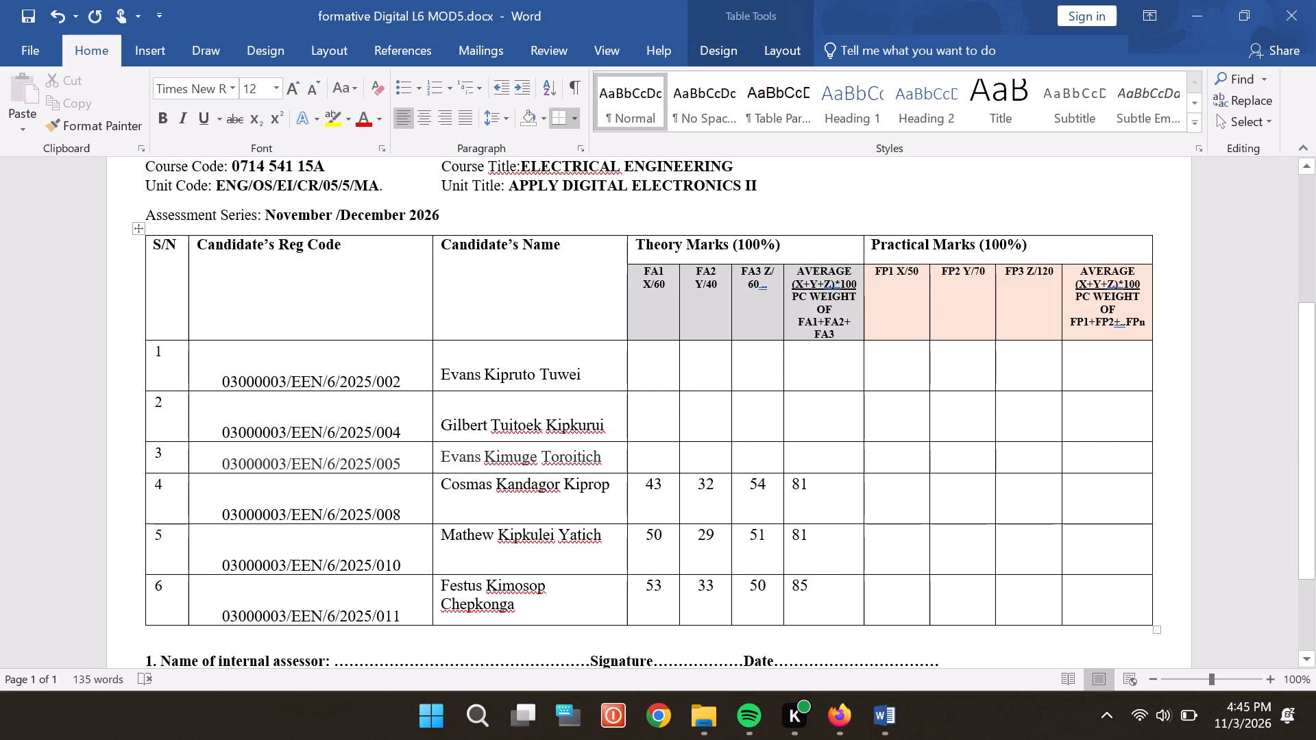
{"action": "key", "text": "BackSpace"}
{"action": "key", "text": "BackSpace"}
{"action": "key", "text": "Left"}
{"action": "key", "text": "BackSpace"}
{"action": "key", "text": "BackSpace"}
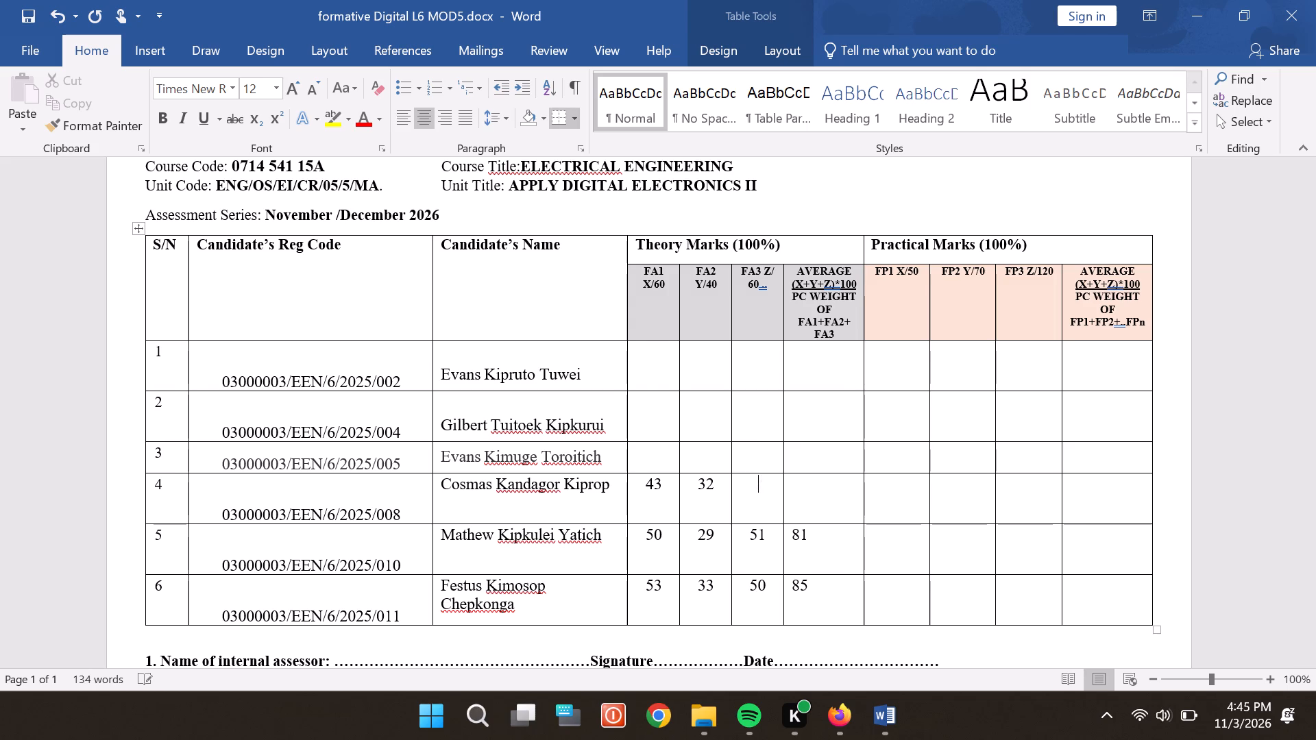
{"action": "key", "text": "Left"}
{"action": "key", "text": "BackSpace"}
{"action": "key", "text": "BackSpace"}
{"action": "key", "text": "Left"}
{"action": "key", "text": "BackSpace"}
{"action": "key", "text": "BackSpace"}
Clear the average, FA3, FA2 and FA1 theory marks in candidate 5's row.
{"action": "left_click", "coordinate": [819, 539]}
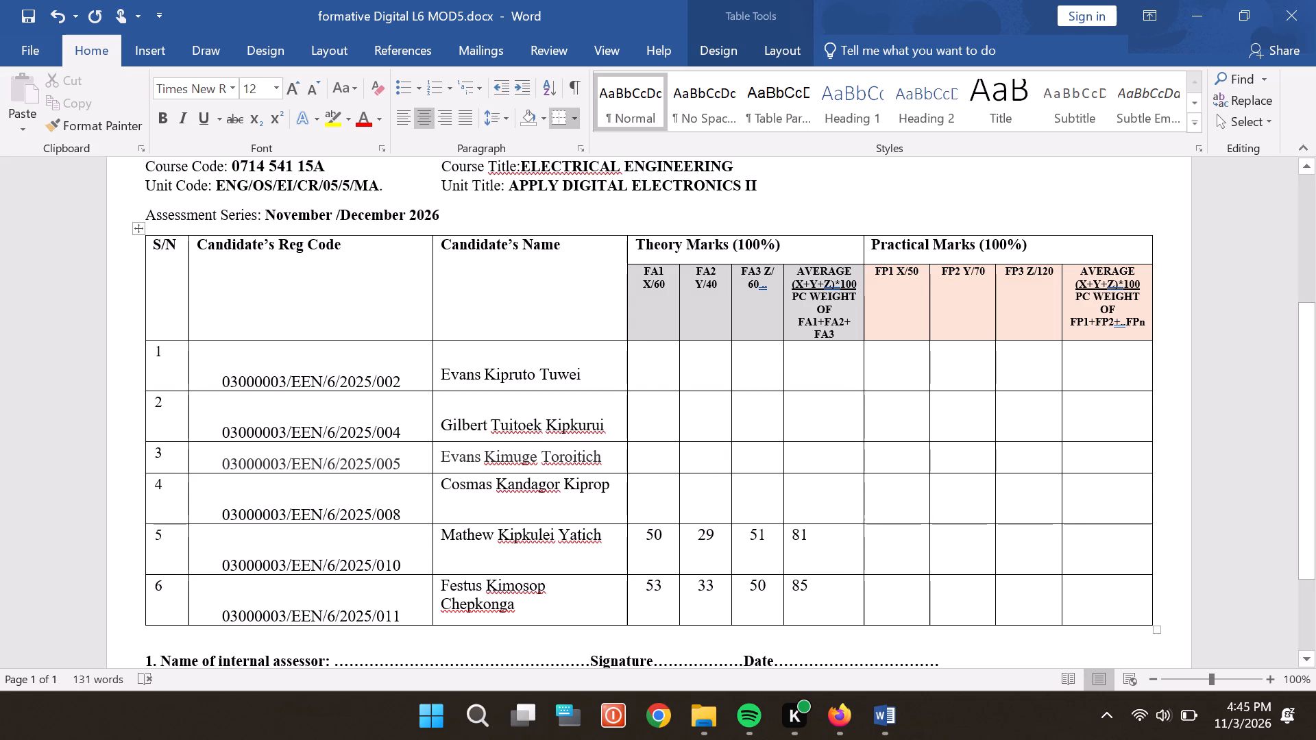
{"action": "key", "text": "BackSpace"}
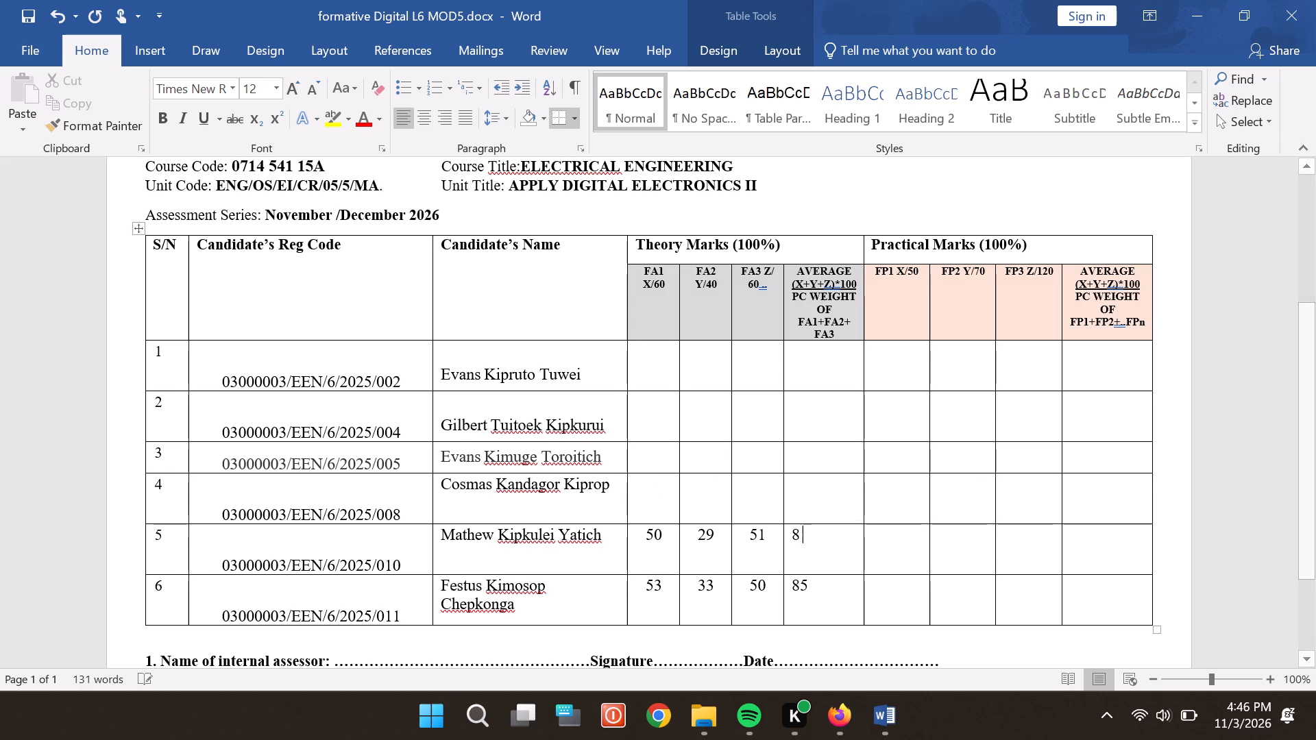
{"action": "key", "text": "BackSpace"}
{"action": "key", "text": "Left"}
{"action": "key", "text": "BackSpace"}
{"action": "key", "text": "BackSpace"}
{"action": "key", "text": "Left"}
{"action": "key", "text": "BackSpace"}
{"action": "key", "text": "BackSpace"}
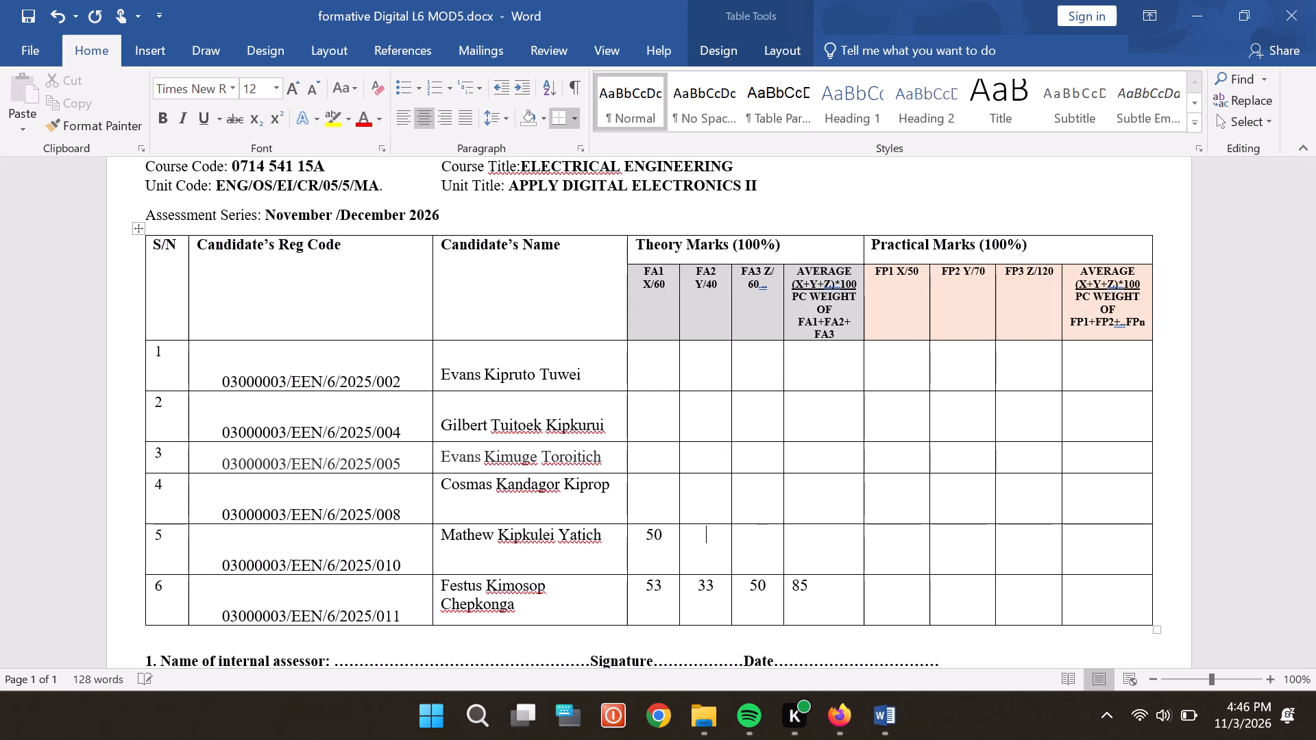
{"action": "key", "text": "Left"}
{"action": "key", "text": "BackSpace"}
{"action": "key", "text": "BackSpace"}
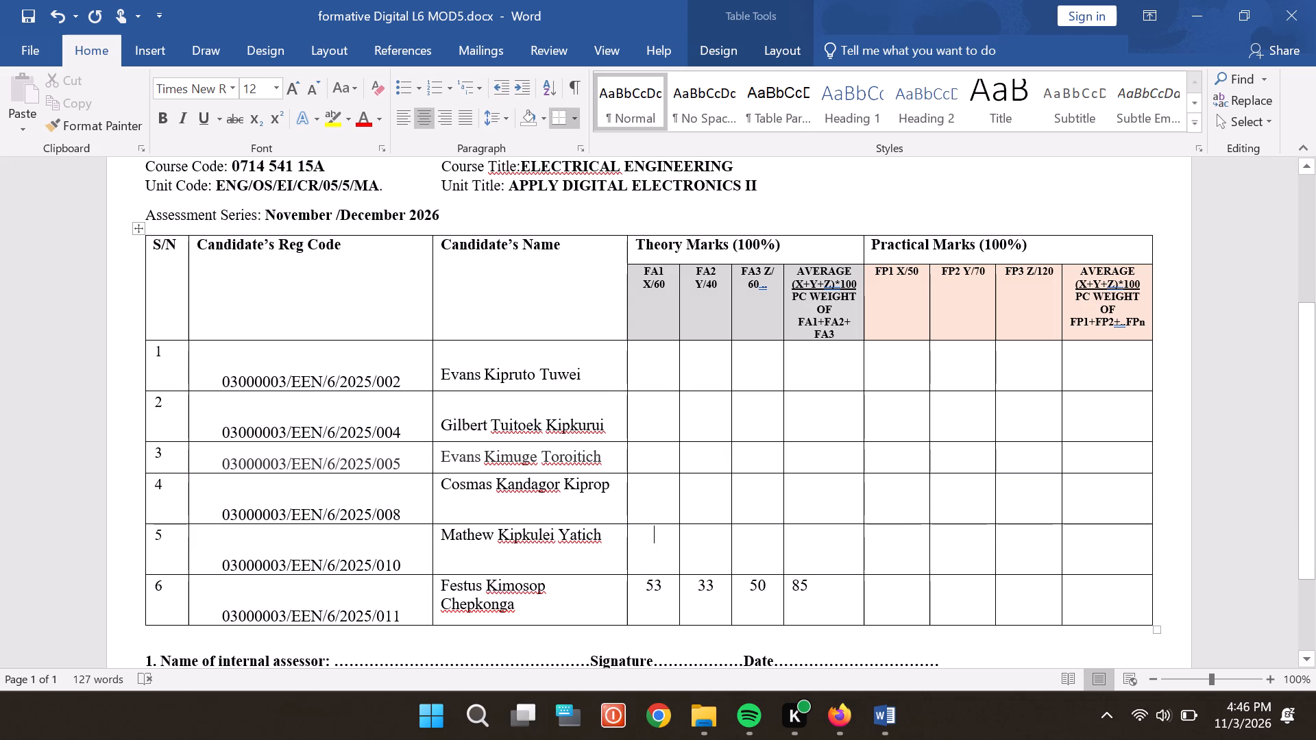
Clear the average, FA3, FA2 and FA1 theory marks in candidate 6's row and save the document.
{"action": "left_click", "coordinate": [816, 582]}
{"action": "key", "text": "Left"}
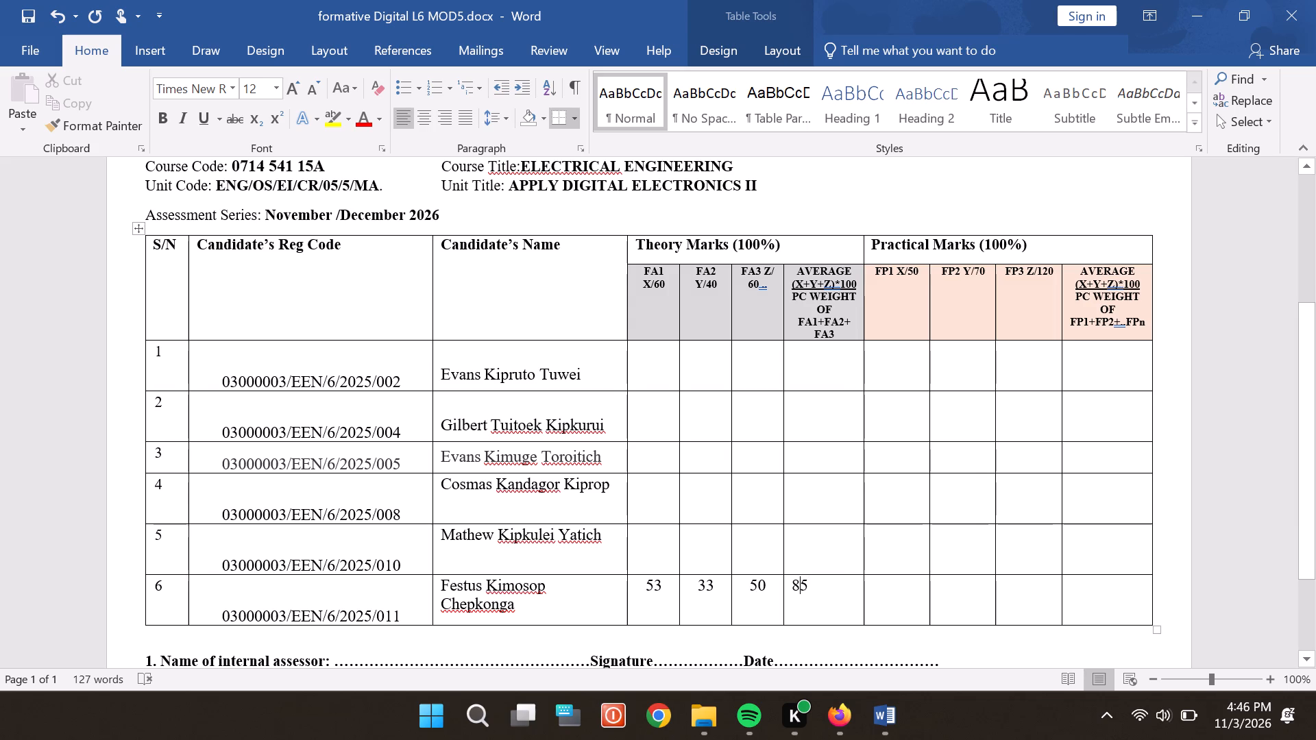
{"action": "key", "text": "BackSpace"}
{"action": "key", "text": "BackSpace"}
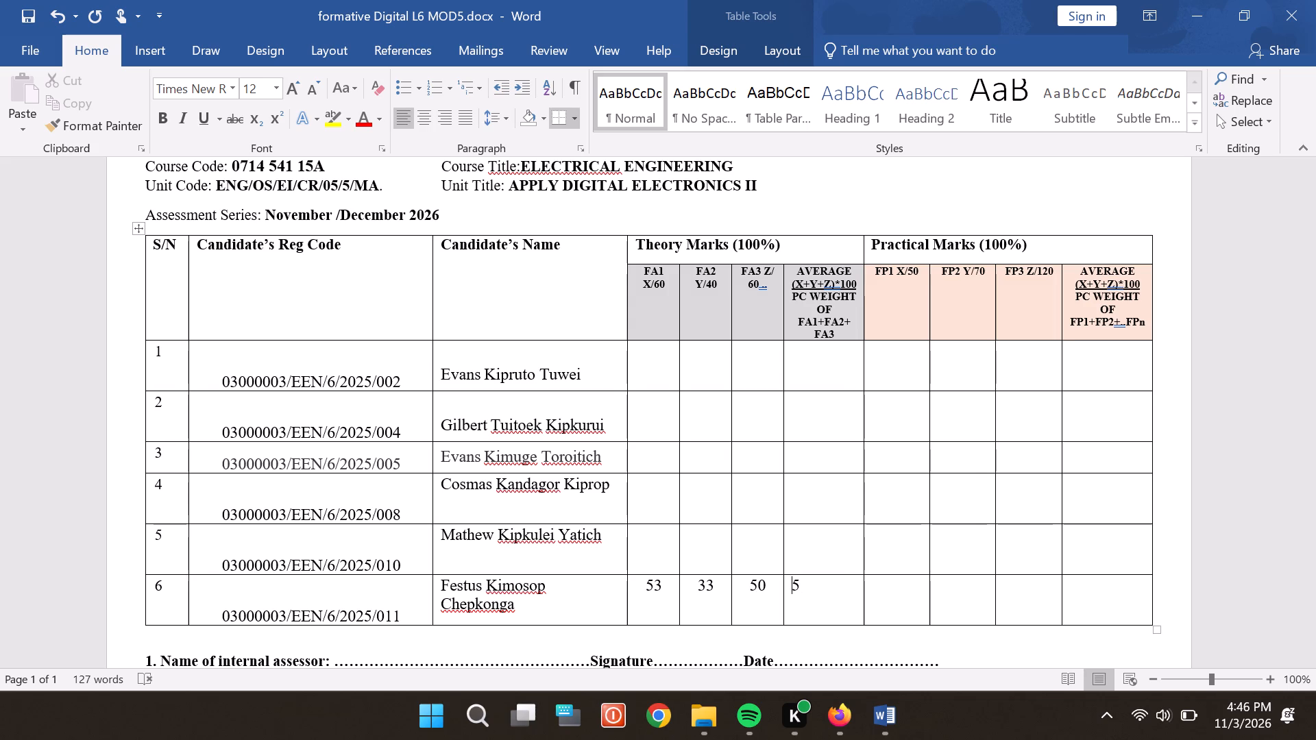
{"action": "left_click", "coordinate": [803, 587]}
{"action": "key", "text": "BackSpace"}
{"action": "key", "text": "Left"}
{"action": "key", "text": "BackSpace"}
{"action": "key", "text": "BackSpace"}
{"action": "key", "text": "BackSpace"}
{"action": "key", "text": "BackSpace"}
{"action": "key", "text": "Left"}
{"action": "key", "text": "BackSpace"}
{"action": "key", "text": "BackSpace"}
{"action": "key", "text": "Left"}
{"action": "key", "text": "BackSpace"}
{"action": "key", "text": "BackSpace"}
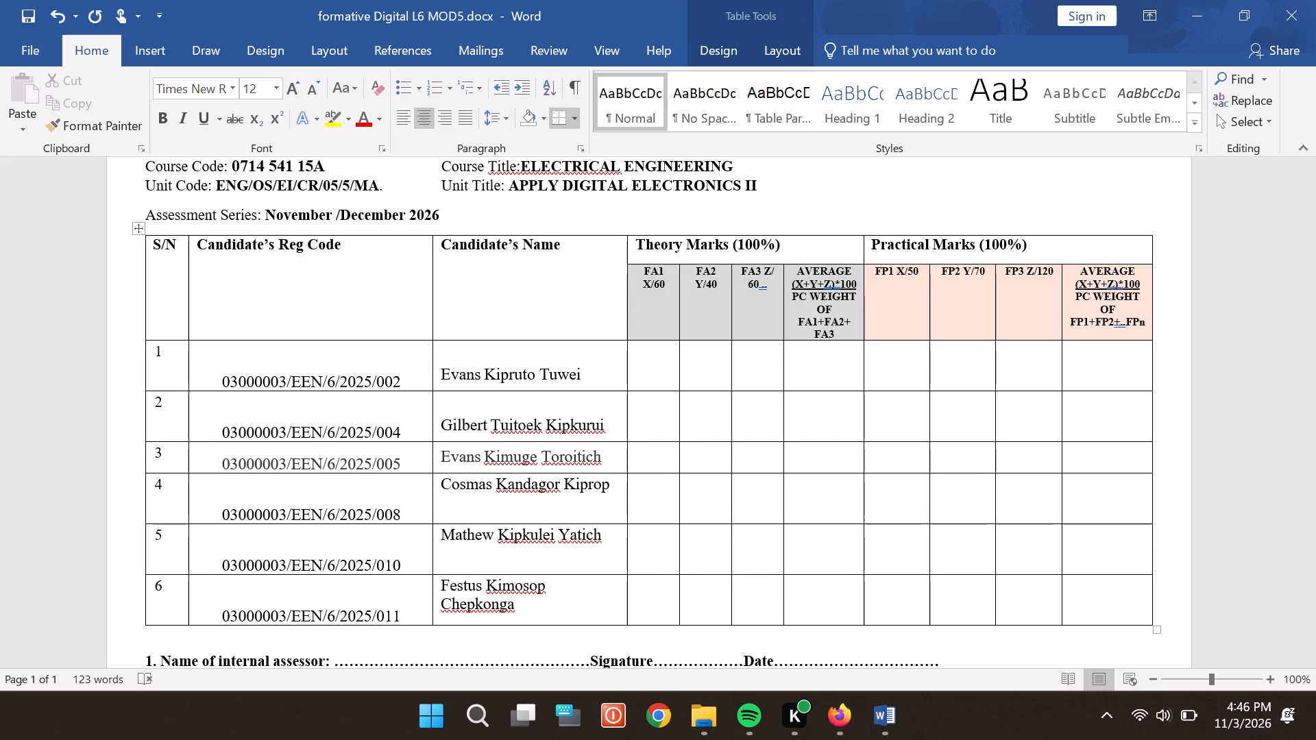
{"action": "key", "text": "ctrl+s"}
Replace the middle of the dotted line after "Name of internal assessor" with the assessor's name and save the document.
{"action": "scroll", "coordinate": [398, 642], "scroll_direction": "down", "scroll_amount": 3}
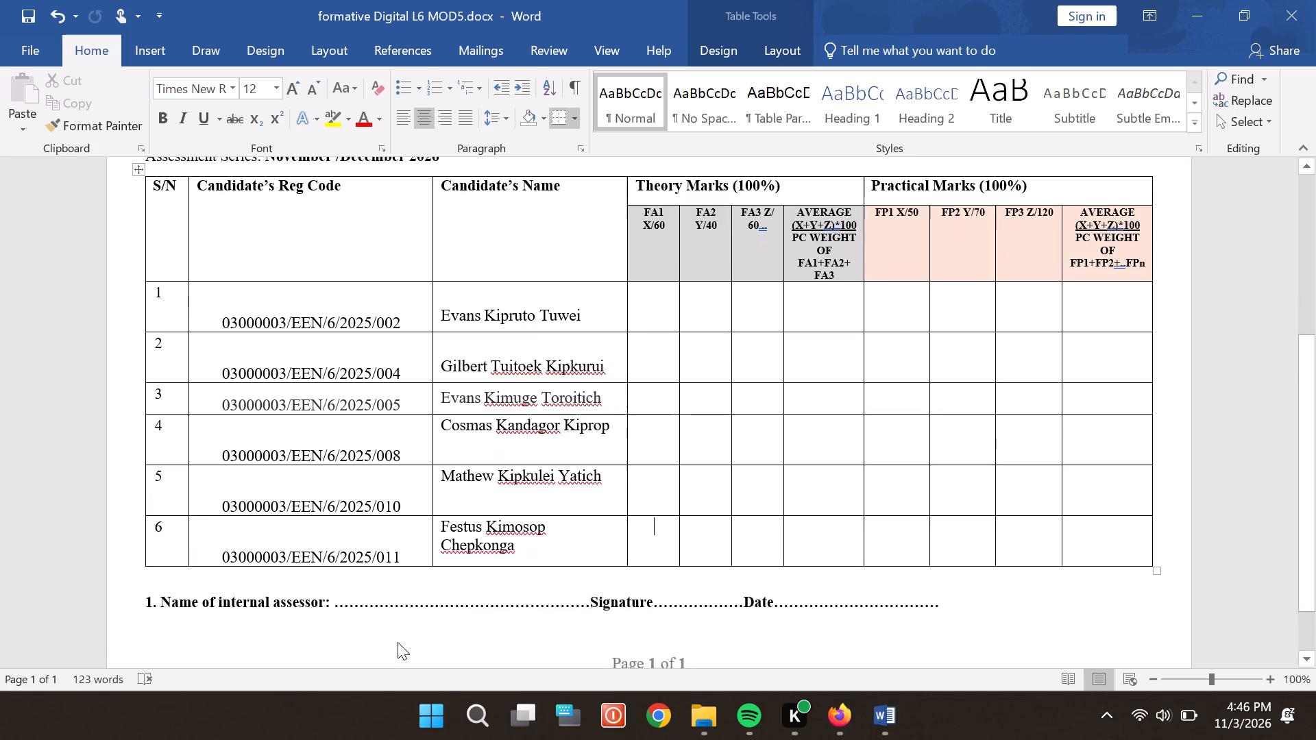
{"action": "scroll", "coordinate": [398, 642], "scroll_direction": "down", "scroll_amount": 1}
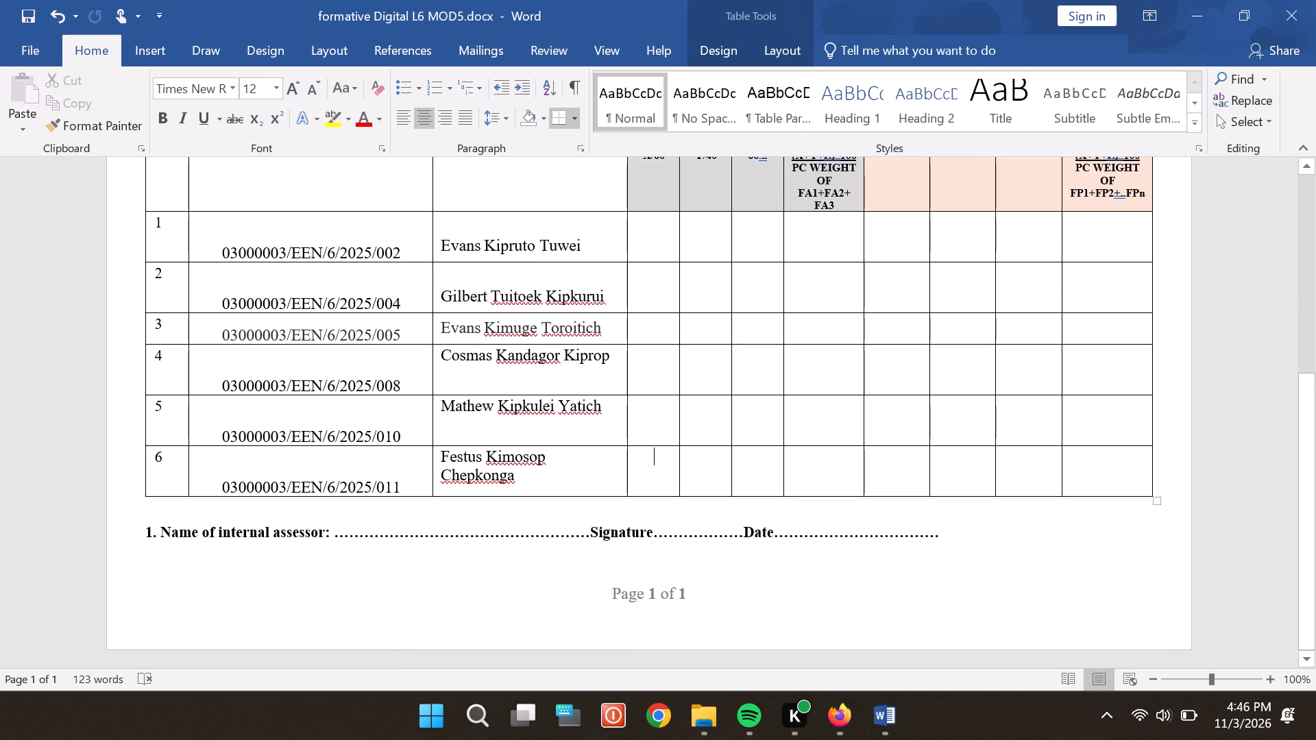
{"action": "left_click", "coordinate": [361, 528]}
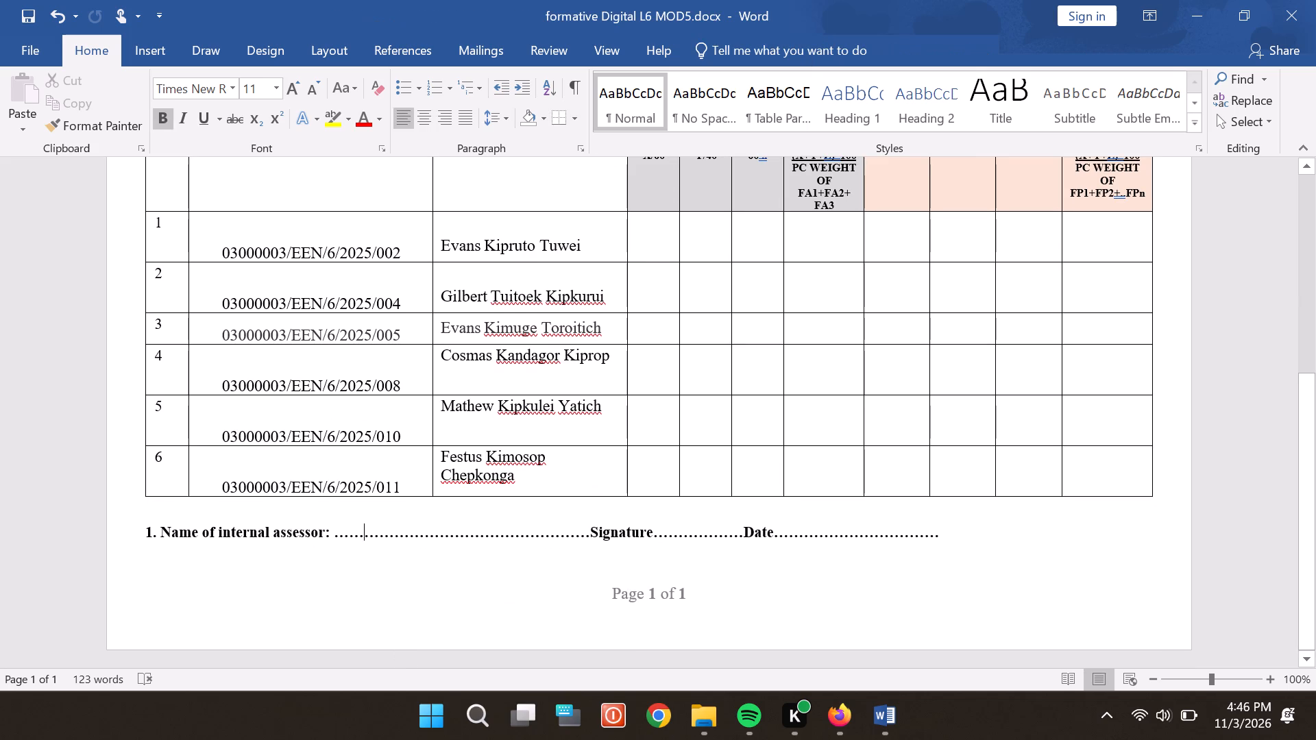
{"action": "left_click_drag", "start_coordinate": [361, 528], "coordinate": [496, 530]}
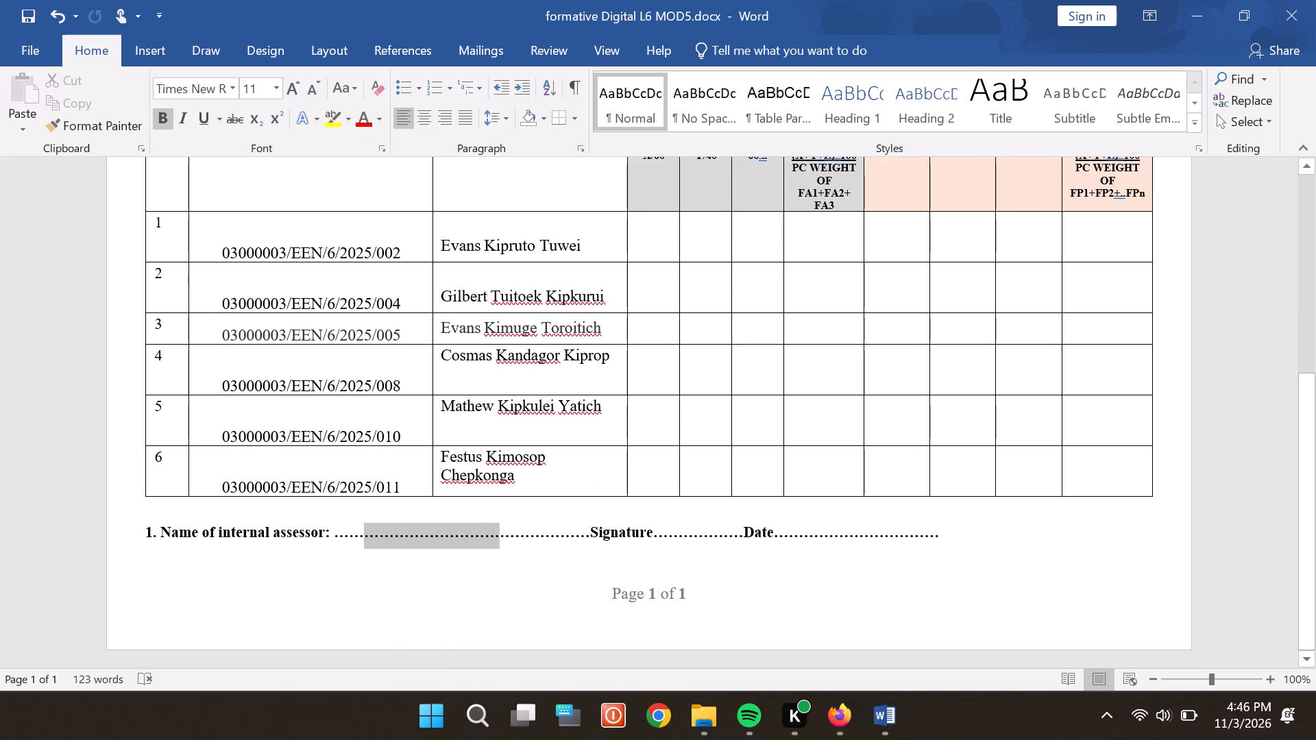
{"action": "left_click_drag", "start_coordinate": [496, 530], "coordinate": [513, 530]}
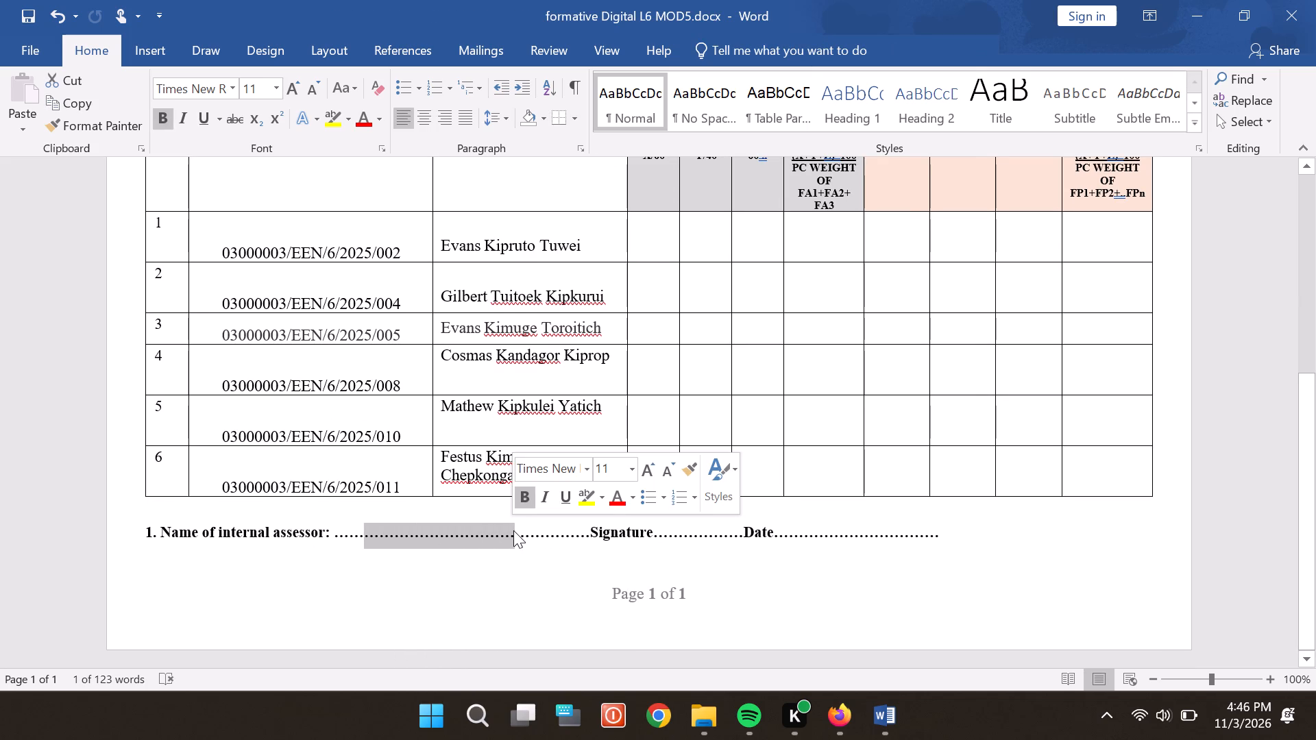
{"action": "key", "text": "ctrl+s"}
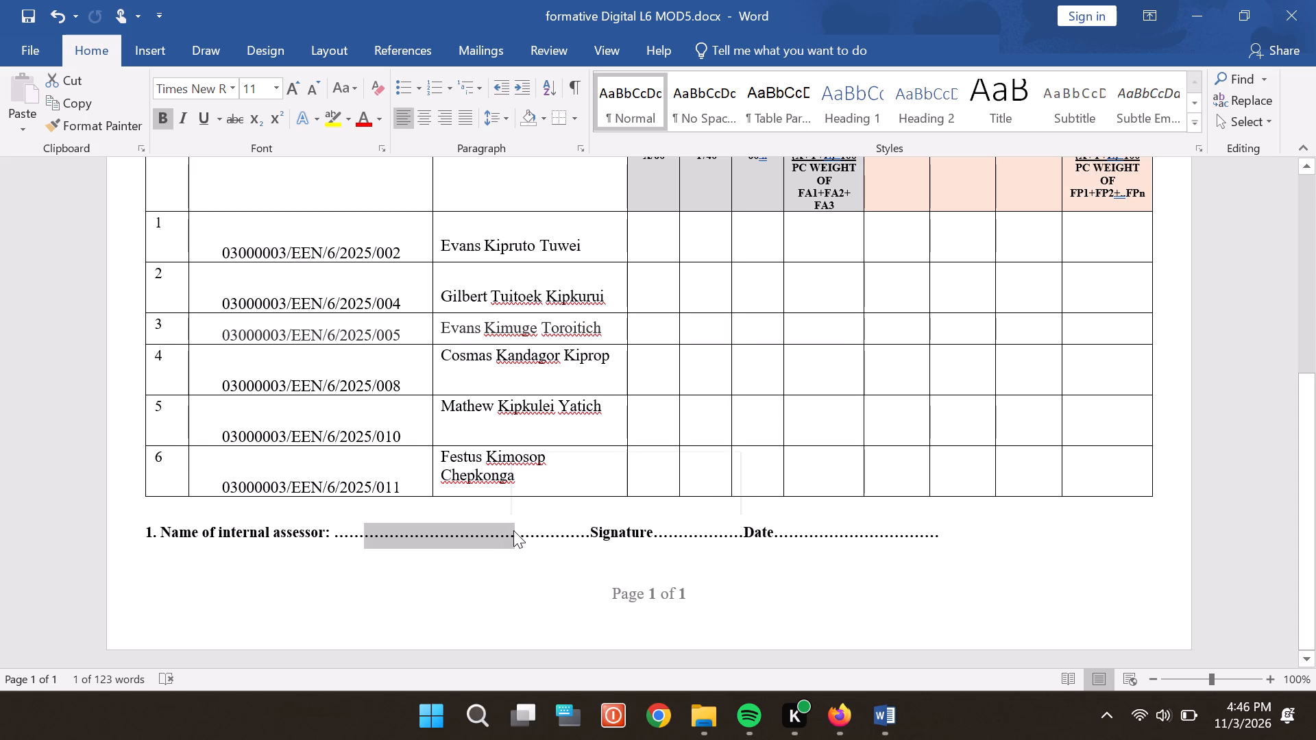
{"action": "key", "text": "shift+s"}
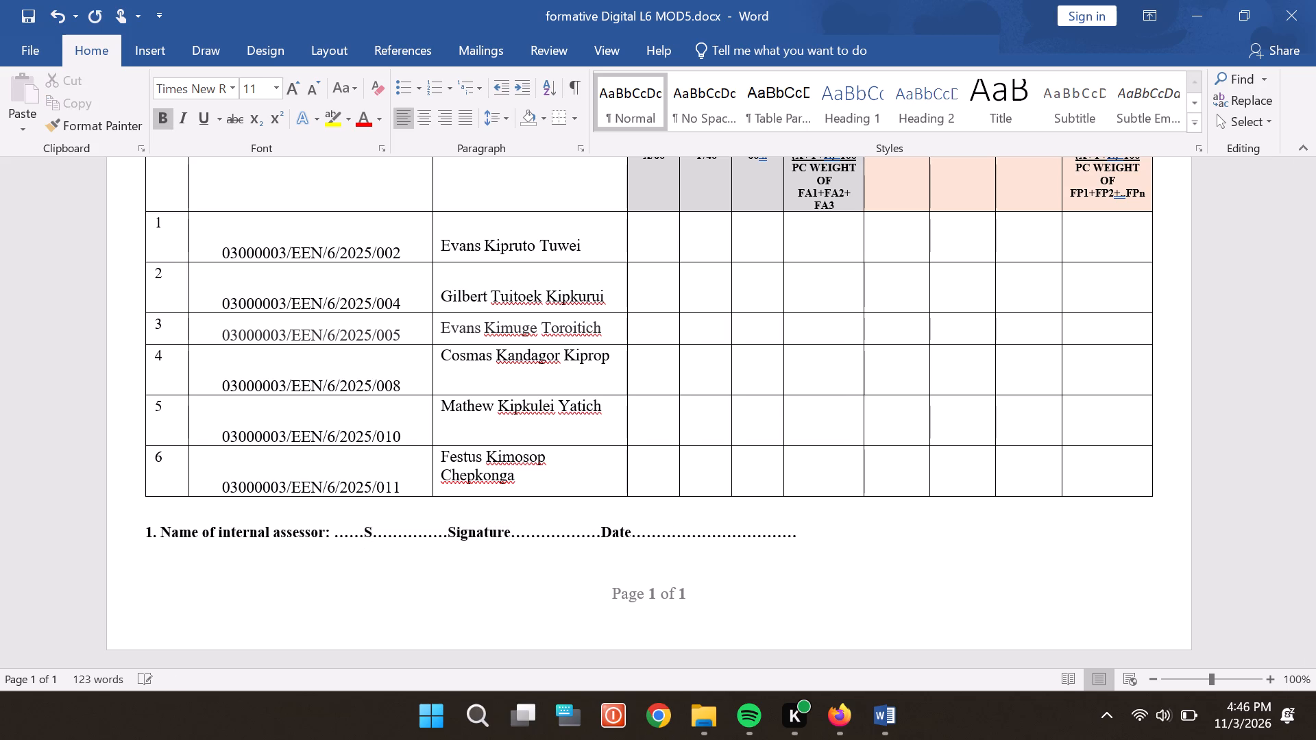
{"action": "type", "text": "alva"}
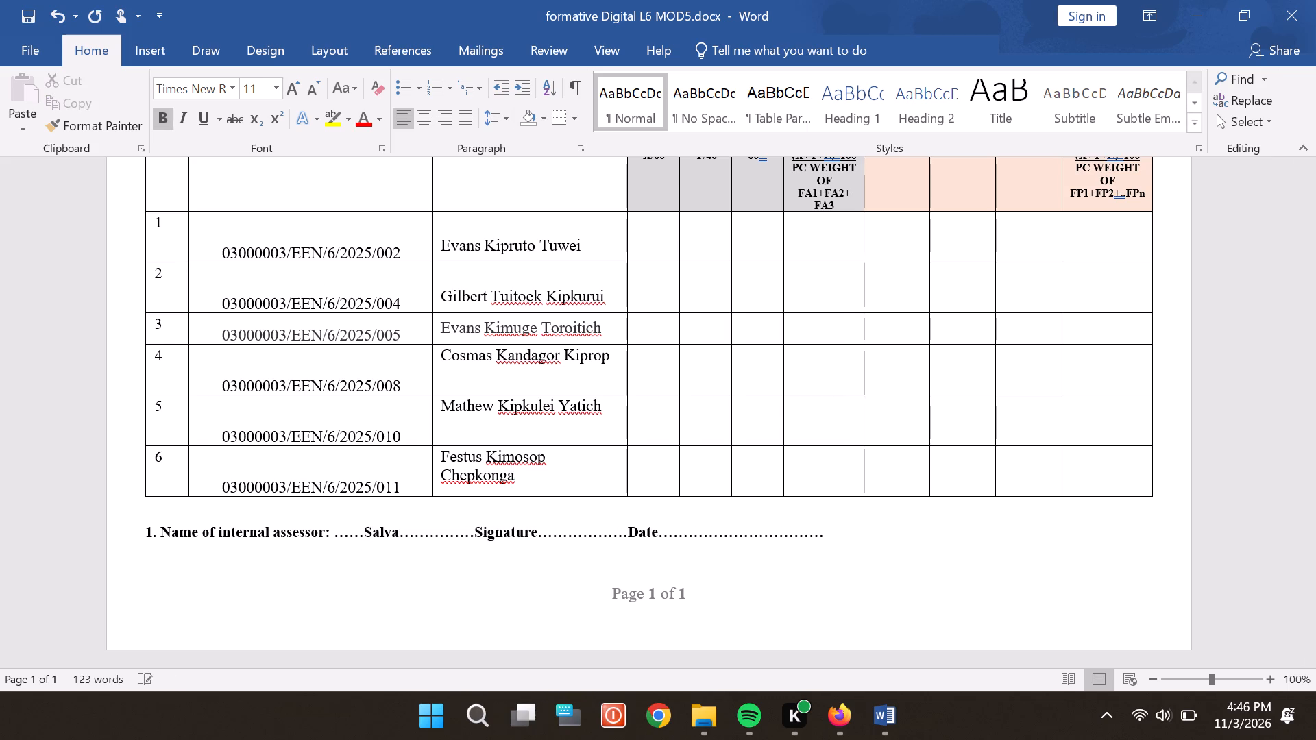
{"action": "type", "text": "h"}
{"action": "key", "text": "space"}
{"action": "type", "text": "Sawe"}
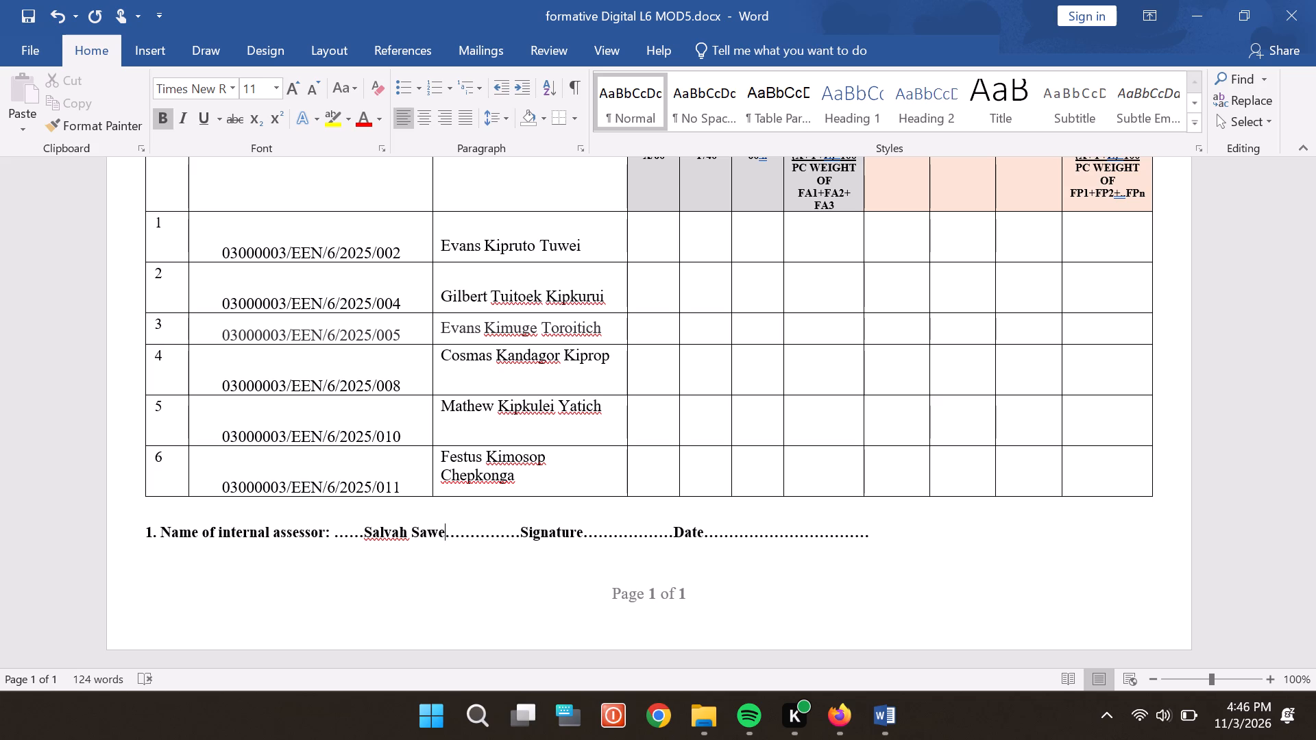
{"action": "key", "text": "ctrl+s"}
Close the Digital L6 MOD5 marks sheet and open "formative electrical installation L5 MOD3.docx" for editing.
{"action": "scroll", "coordinate": [513, 530], "scroll_direction": "down", "scroll_amount": 2}
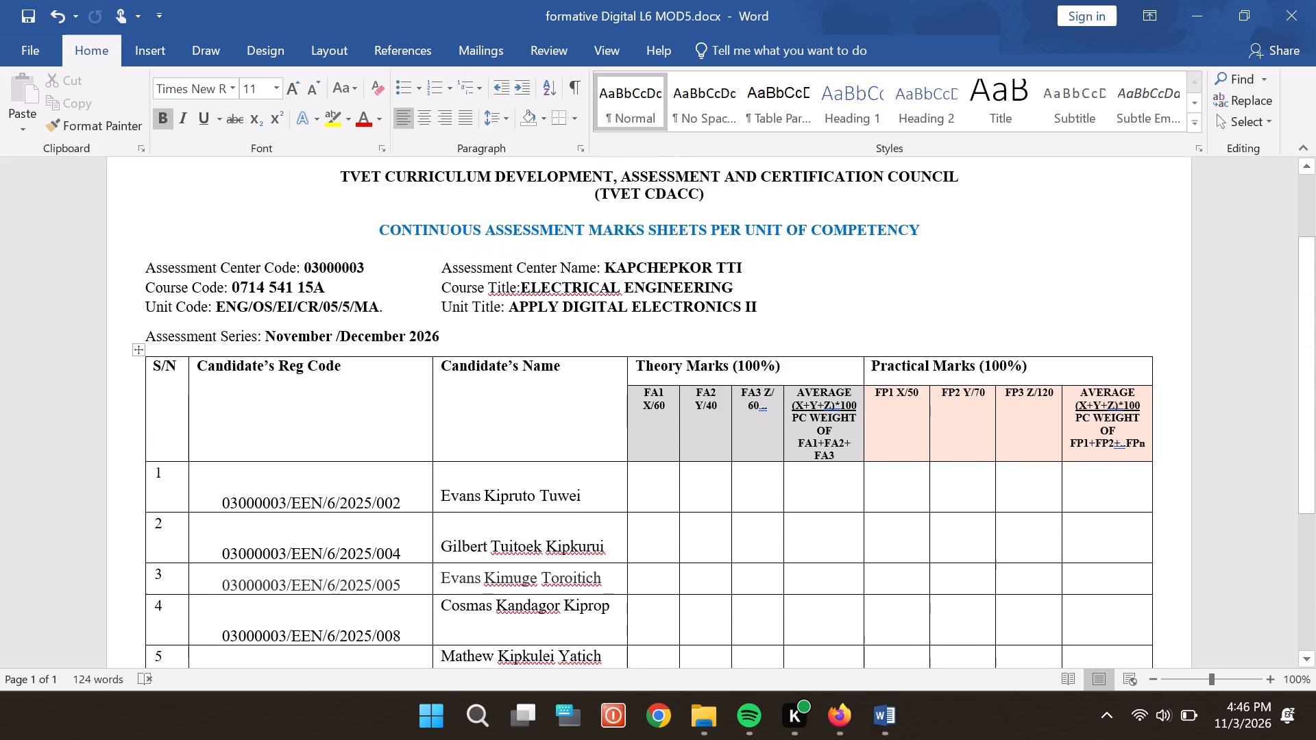
{"action": "scroll", "coordinate": [588, 395], "scroll_direction": "down", "scroll_amount": 4}
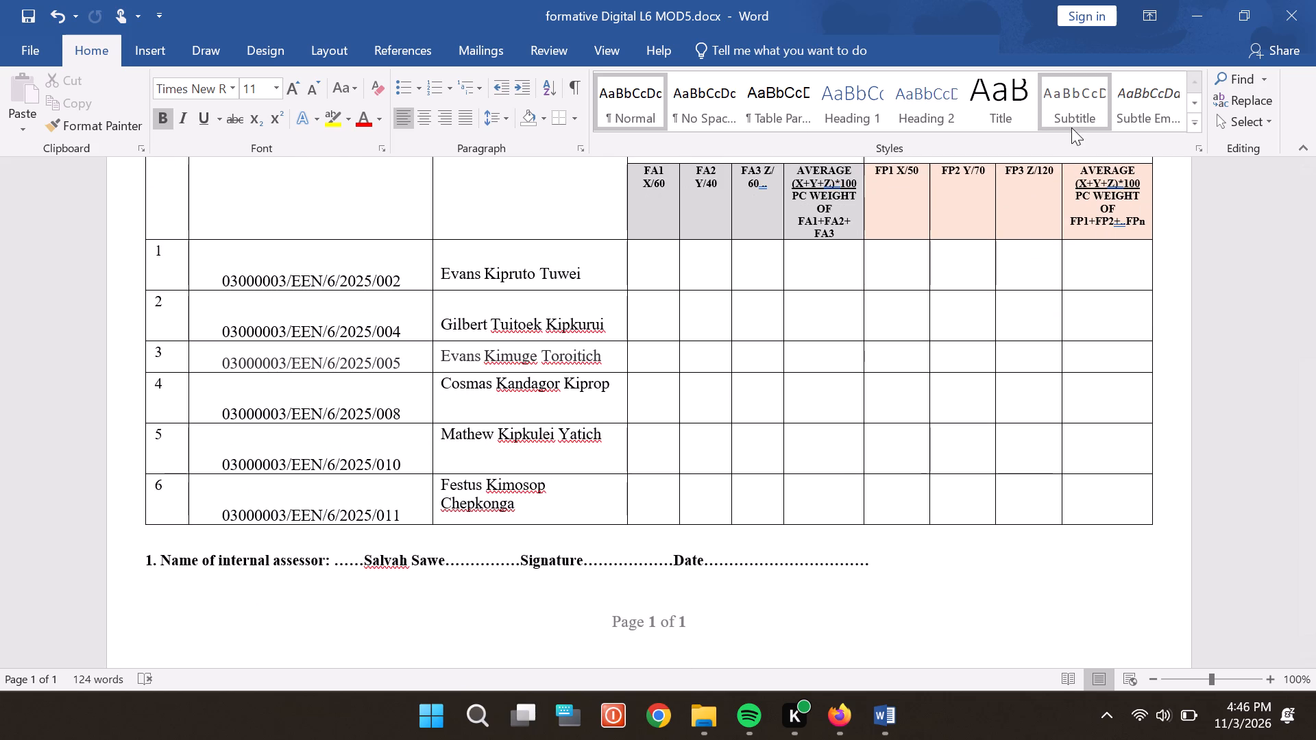
{"action": "left_click", "coordinate": [1302, 12]}
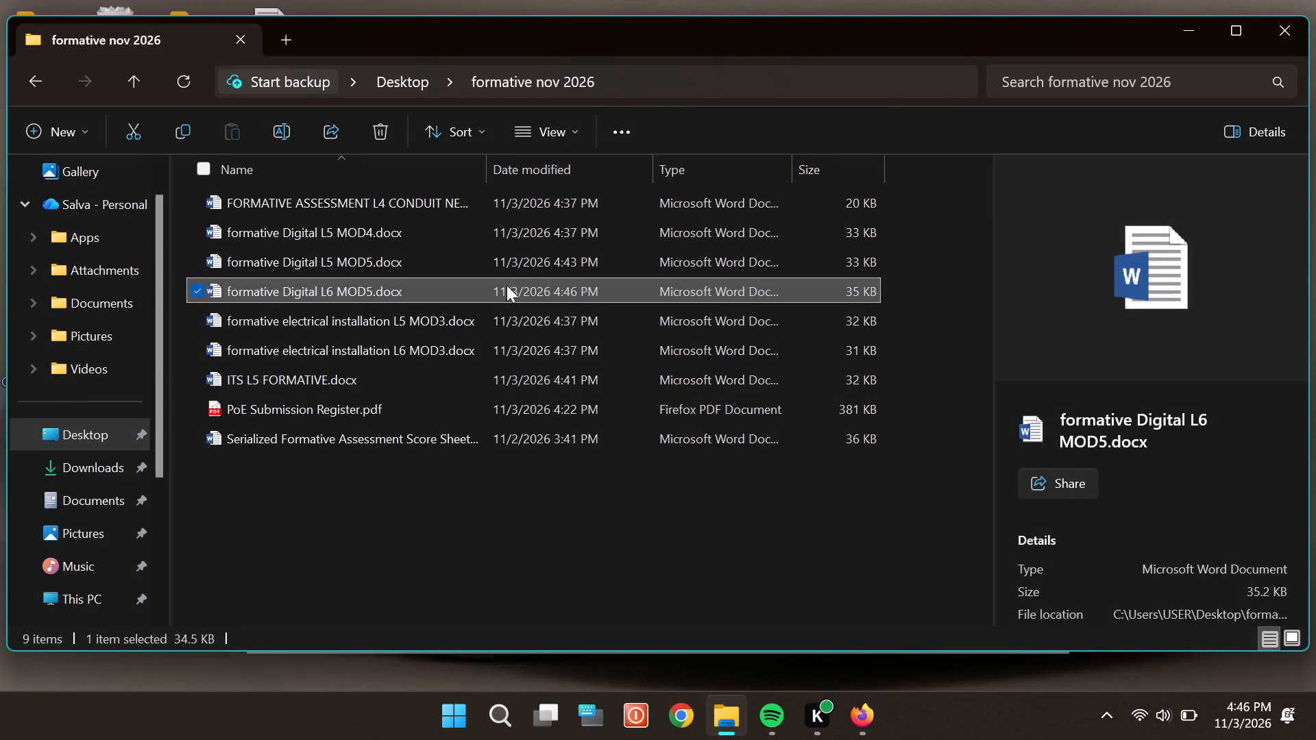
{"action": "double_click", "coordinate": [443, 328]}
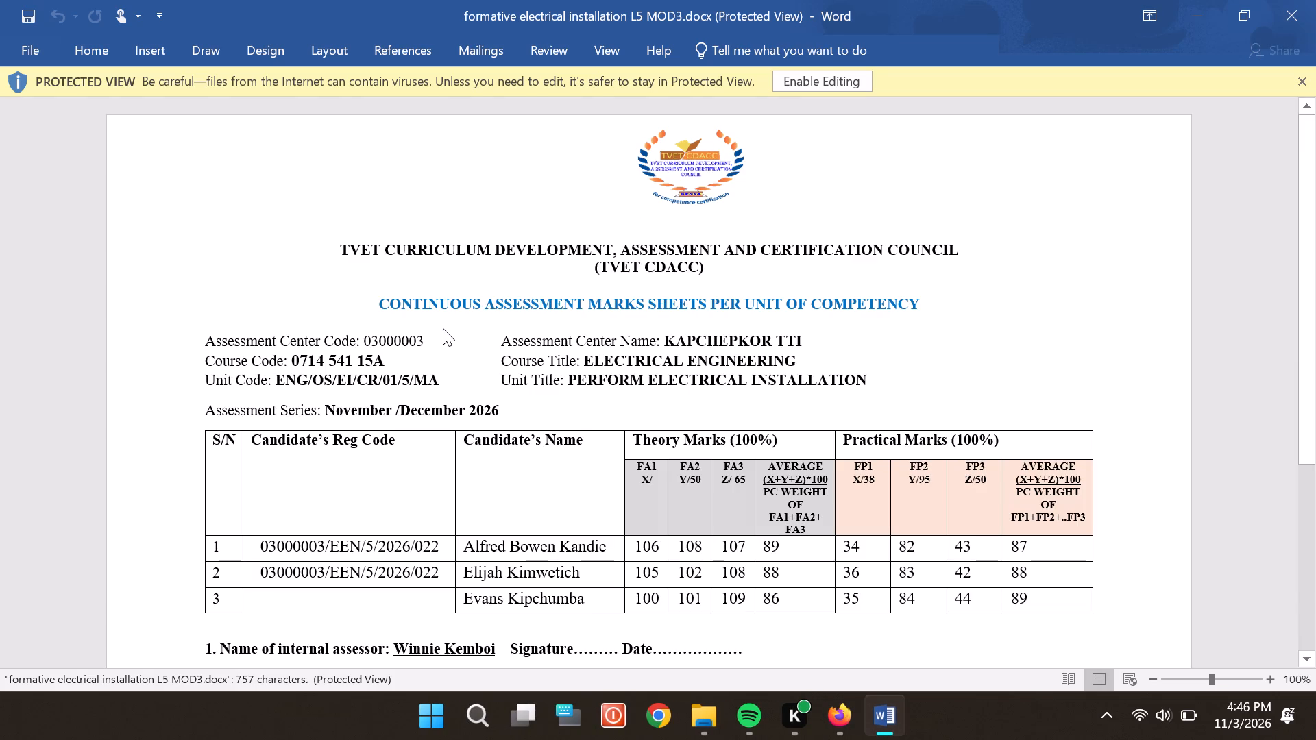
{"action": "left_click", "coordinate": [796, 77]}
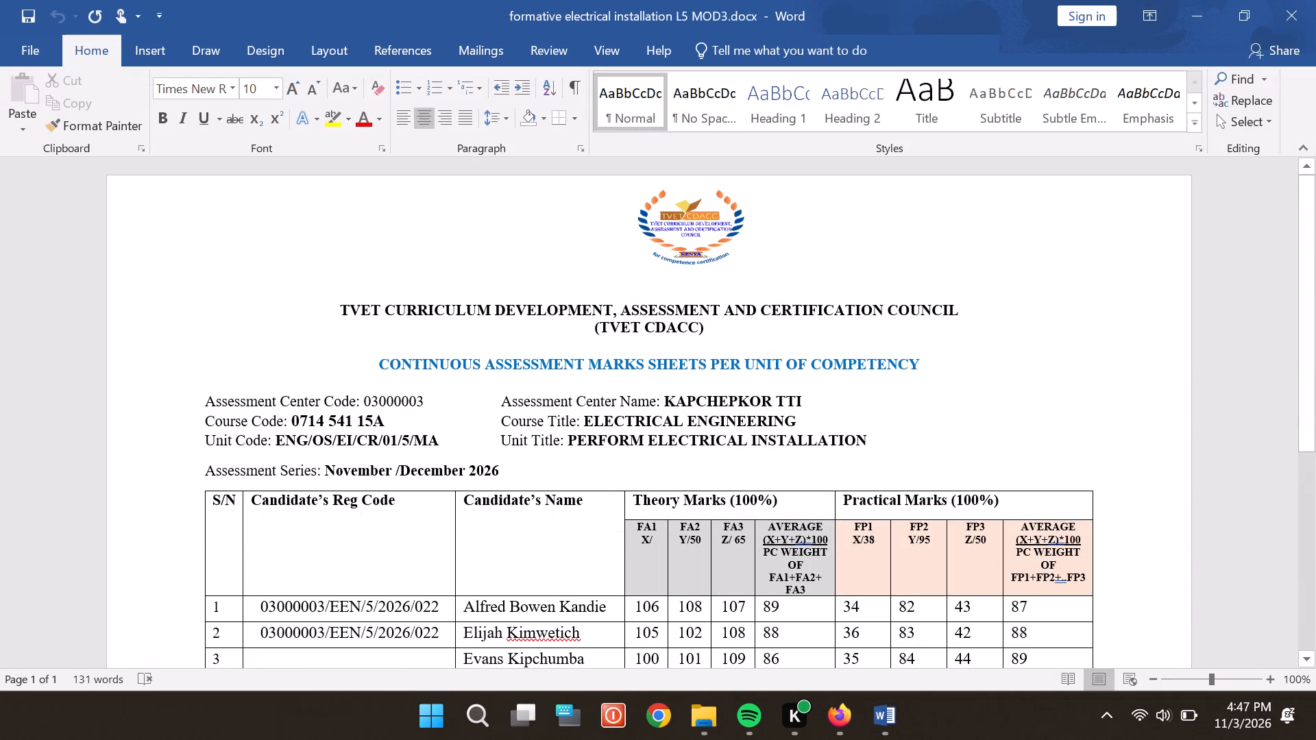
Replace the unit title with BASIC ELECTRICAL PRINCIPLES.
{"action": "left_click", "coordinate": [568, 439]}
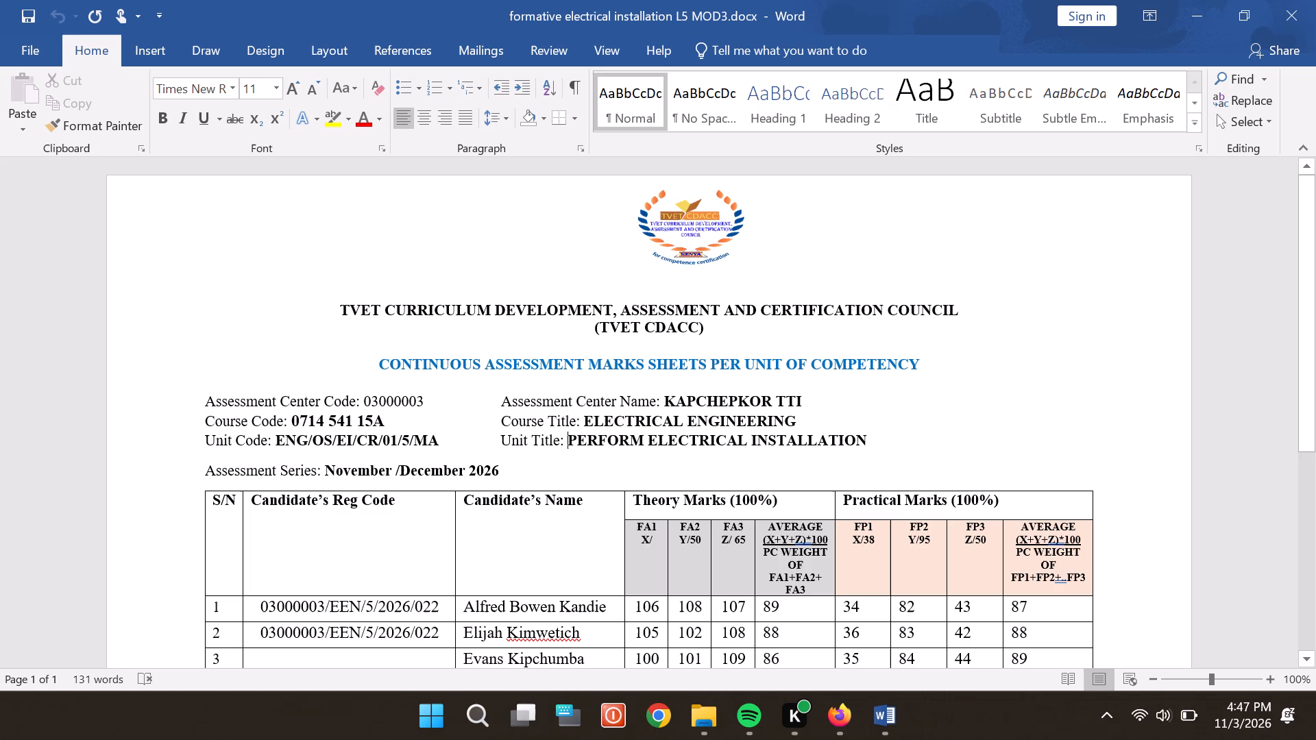
{"action": "left_click_drag", "start_coordinate": [568, 439], "coordinate": [769, 439]}
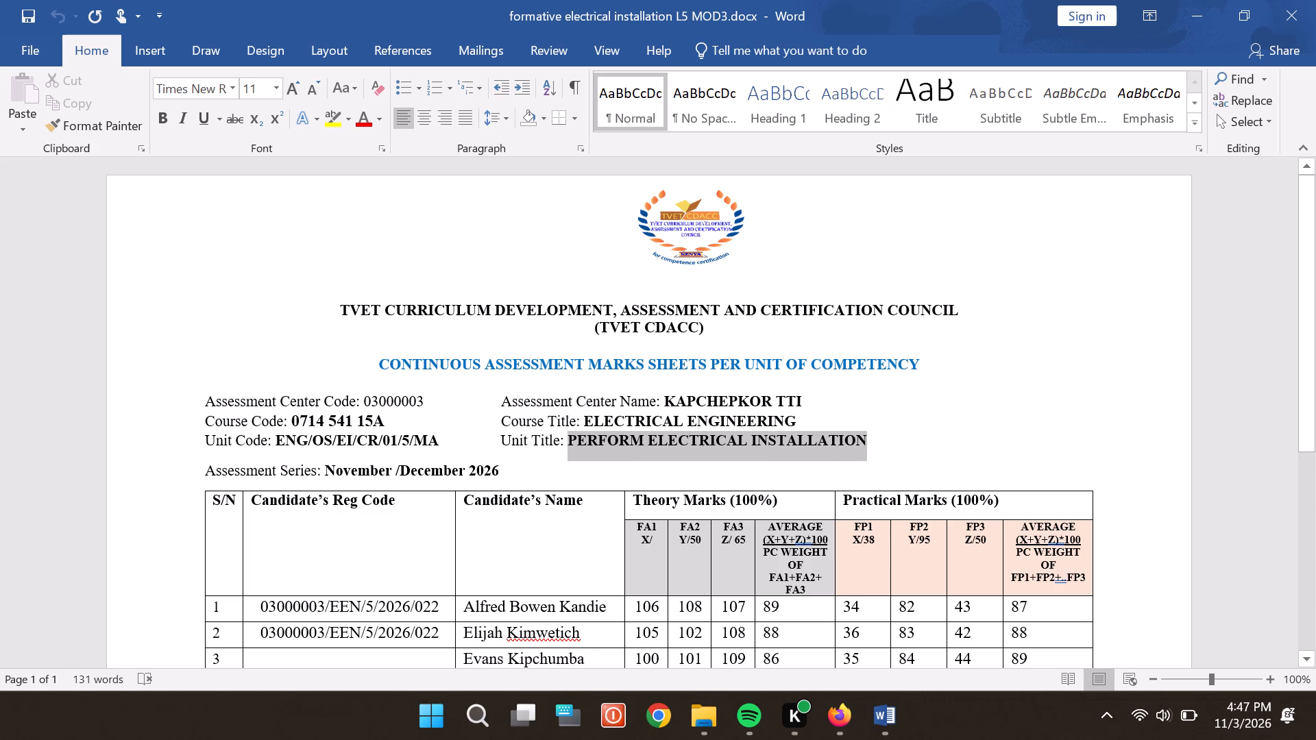
{"action": "left_click_drag", "start_coordinate": [769, 439], "coordinate": [780, 439]}
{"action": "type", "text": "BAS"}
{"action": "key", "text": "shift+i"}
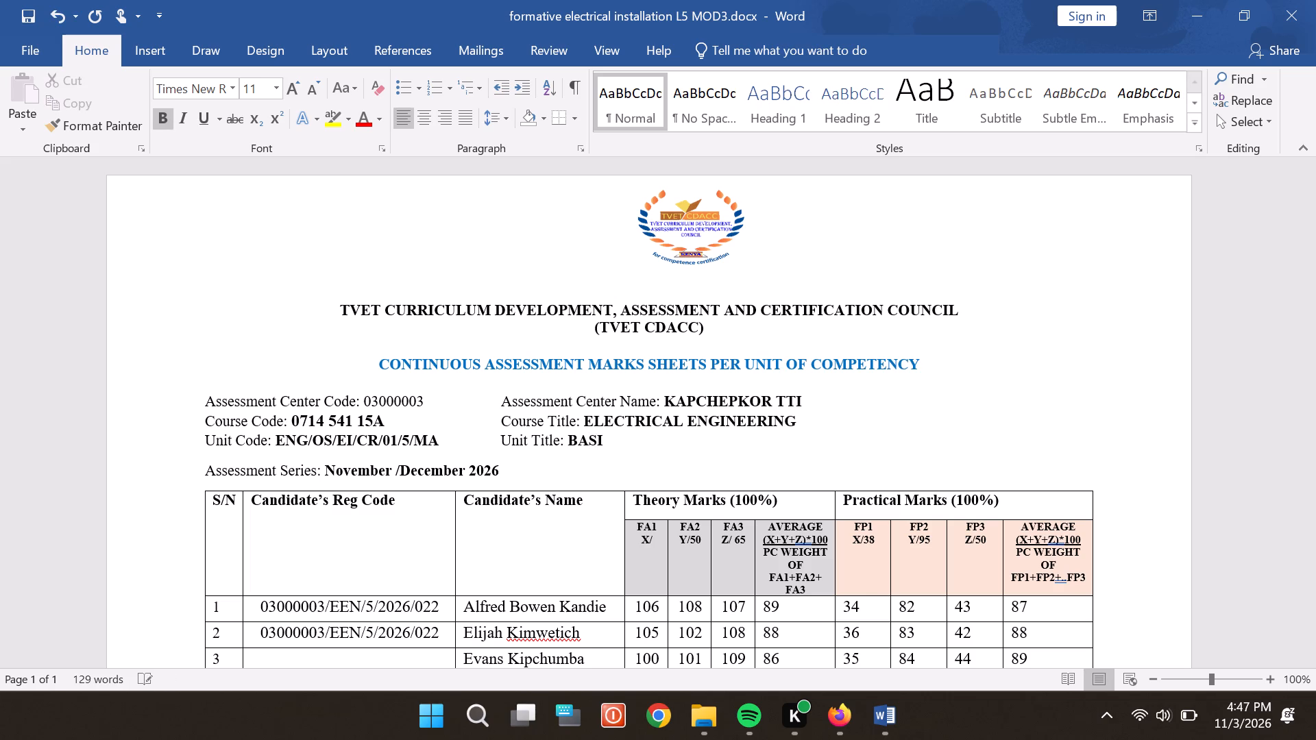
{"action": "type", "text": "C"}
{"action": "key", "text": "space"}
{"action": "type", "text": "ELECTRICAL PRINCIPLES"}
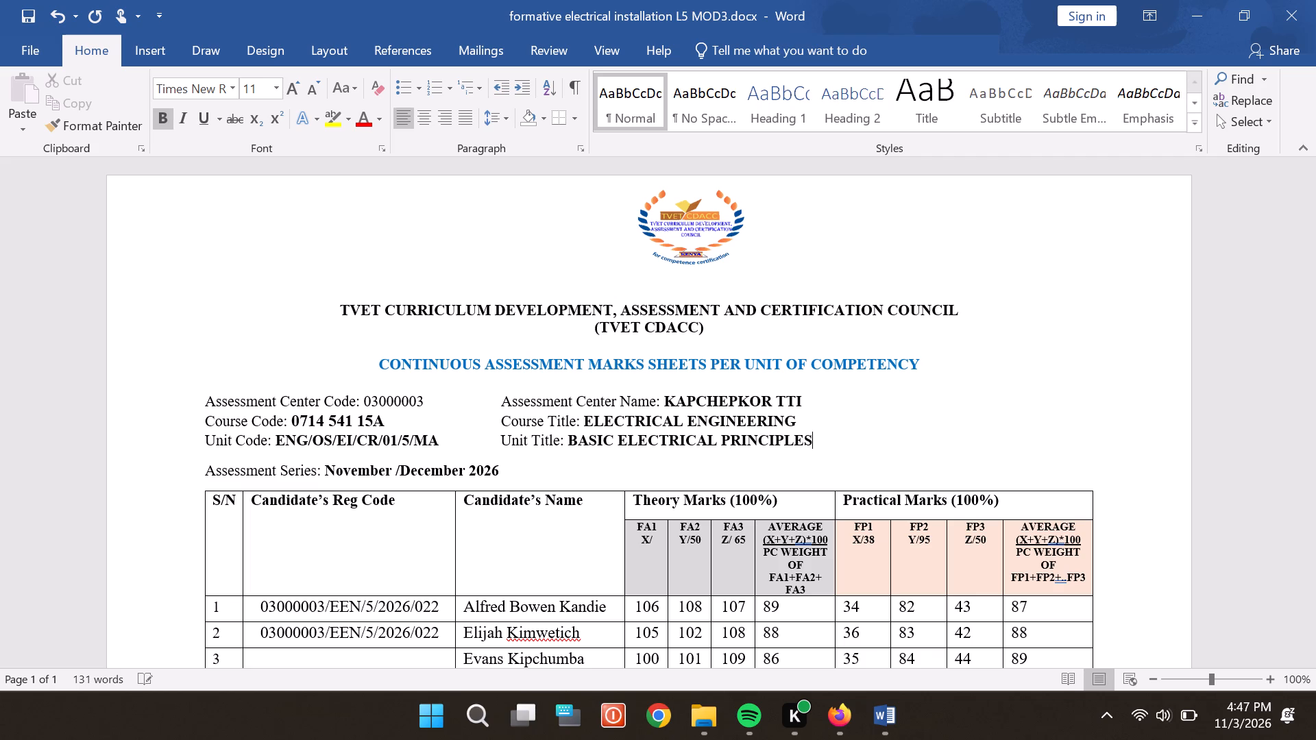
Clear the average, FP3, FP2 and FP1 practical marks in candidate 1's row.
{"action": "scroll", "coordinate": [728, 501], "scroll_direction": "down", "scroll_amount": 1}
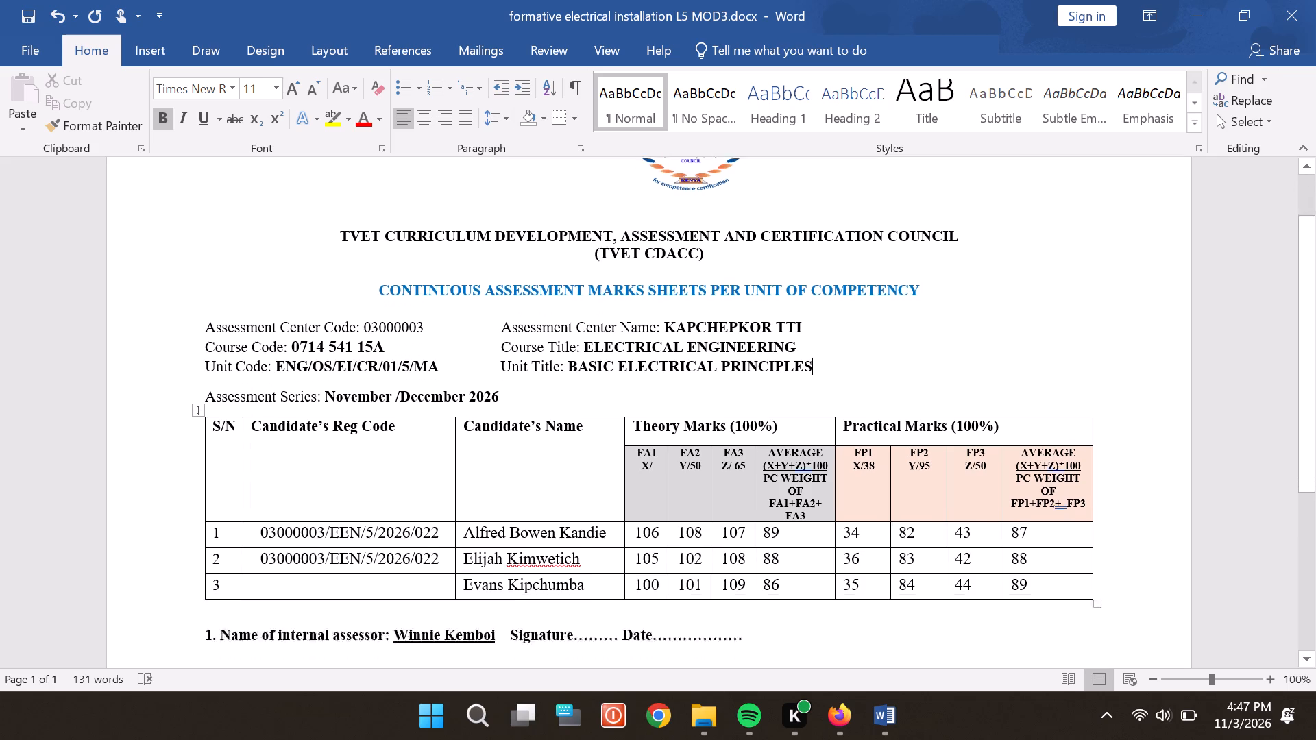
{"action": "scroll", "coordinate": [728, 501], "scroll_direction": "down", "scroll_amount": 1}
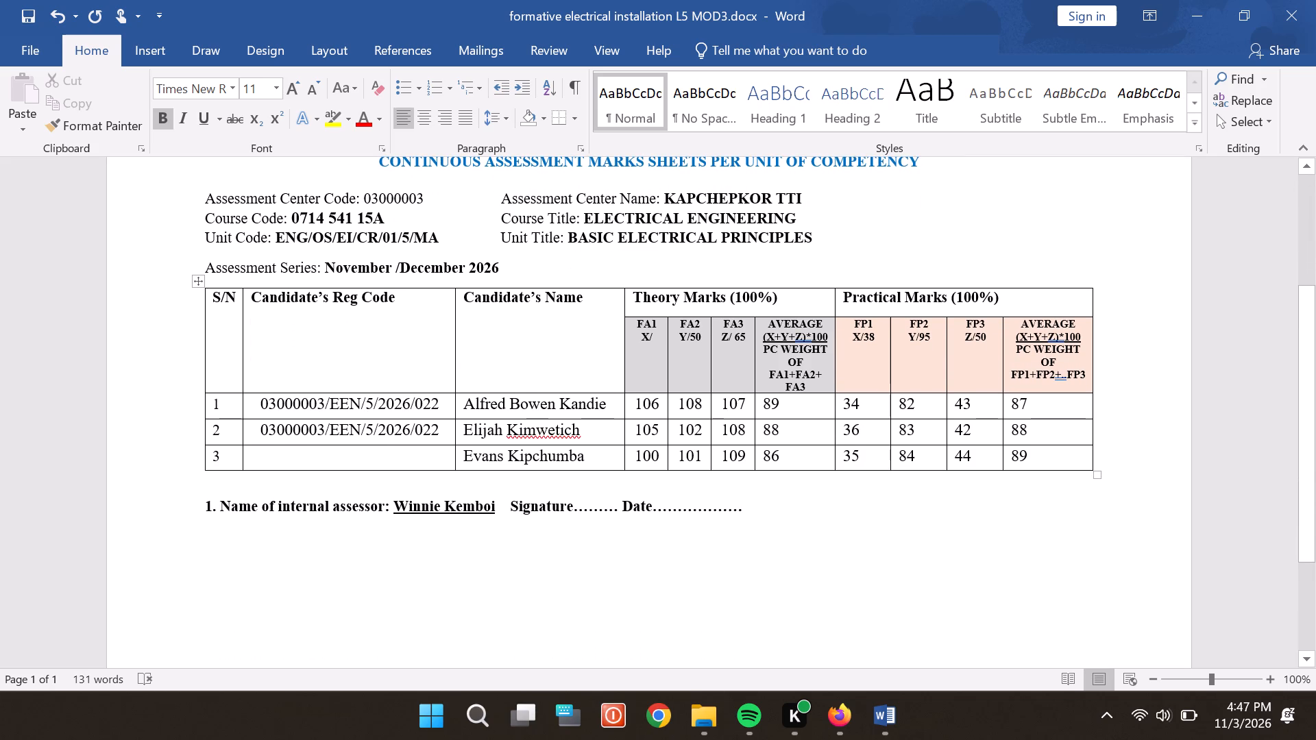
{"action": "left_click", "coordinate": [1039, 404]}
{"action": "key", "text": "BackSpace"}
{"action": "key", "text": "BackSpace"}
{"action": "key", "text": "Left"}
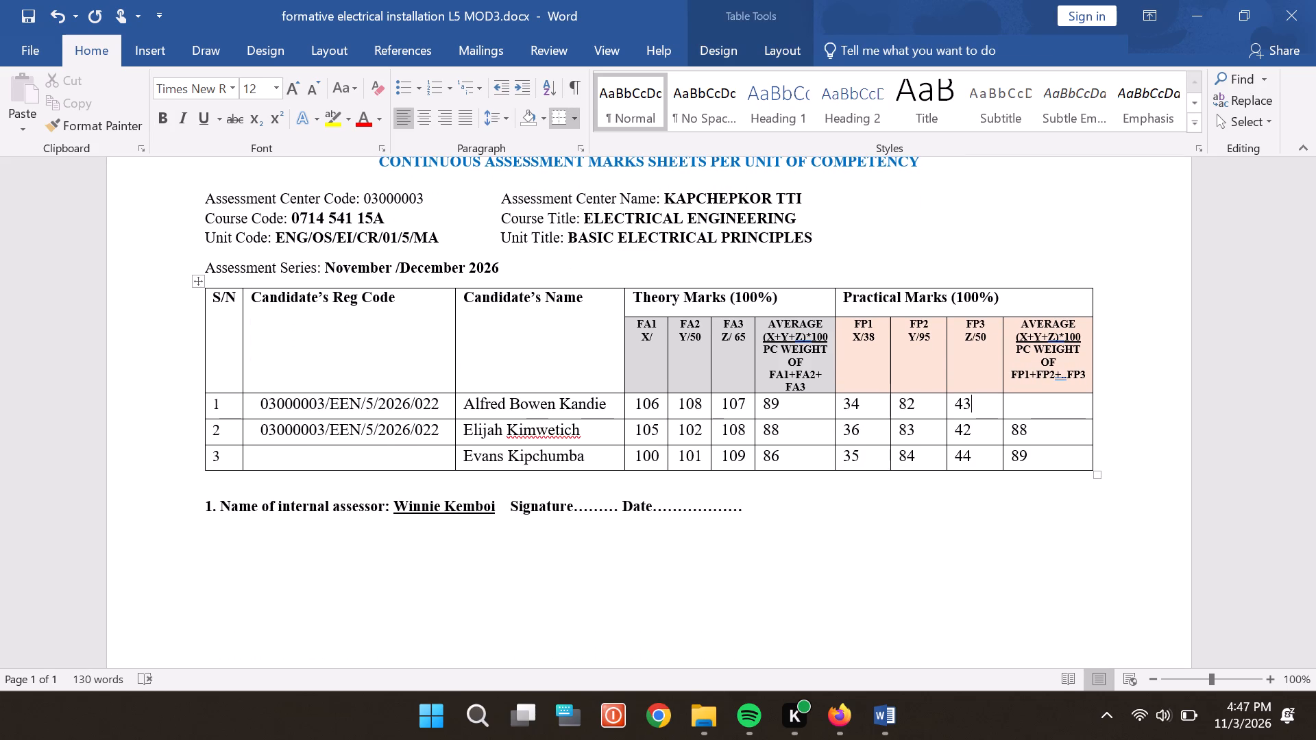
{"action": "key", "text": "BackSpace"}
{"action": "key", "text": "BackSpace"}
{"action": "key", "text": "Left"}
{"action": "key", "text": "BackSpace"}
{"action": "key", "text": "BackSpace"}
{"action": "key", "text": "Left"}
{"action": "key", "text": "BackSpace"}
{"action": "key", "text": "BackSpace"}
Clear the average, FA3, FA2 and FA1 theory marks in candidate 1's row.
{"action": "key", "text": "Left"}
{"action": "key", "text": "BackSpace"}
{"action": "key", "text": "BackSpace"}
{"action": "key", "text": "Left"}
{"action": "key", "text": "BackSpace"}
{"action": "key", "text": "BackSpace"}
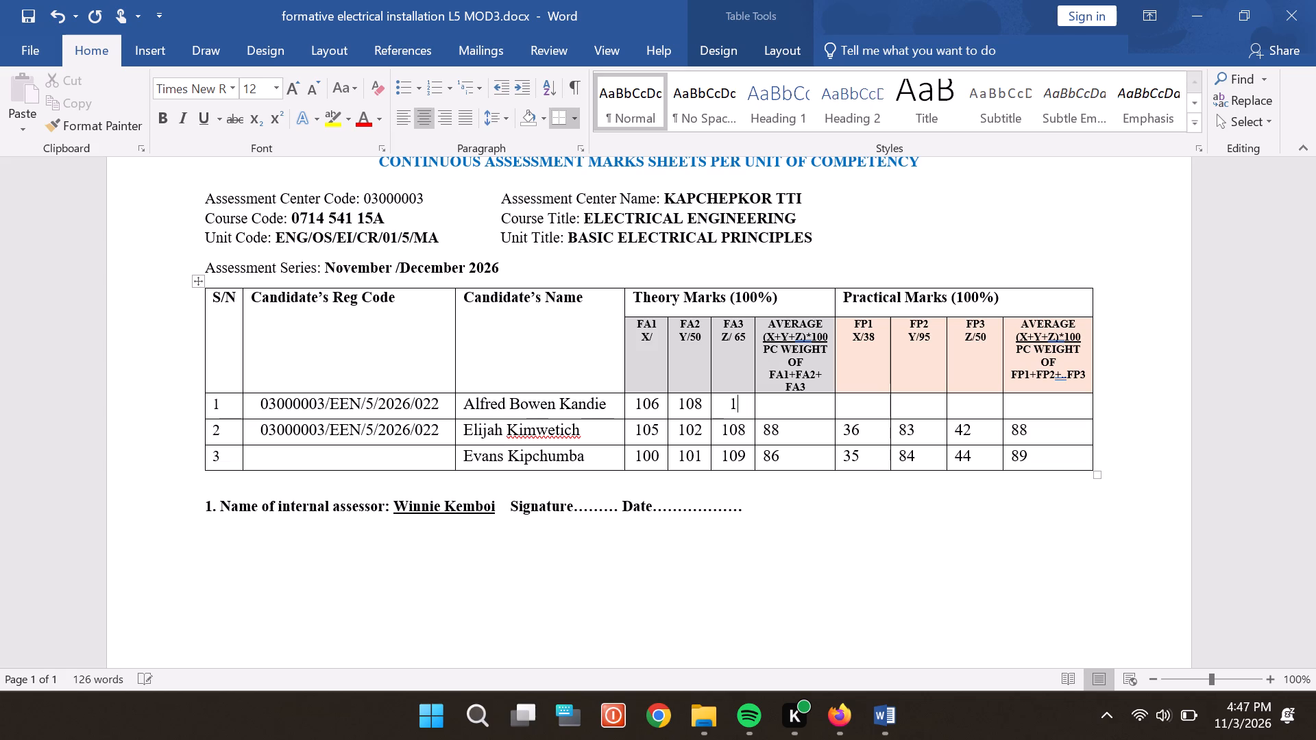
{"action": "key", "text": "BackSpace"}
{"action": "key", "text": "Left"}
{"action": "key", "text": "BackSpace"}
{"action": "key", "text": "BackSpace"}
{"action": "key", "text": "BackSpace"}
{"action": "key", "text": "Left"}
{"action": "key", "text": "BackSpace"}
{"action": "key", "text": "BackSpace"}
{"action": "key", "text": "BackSpace"}
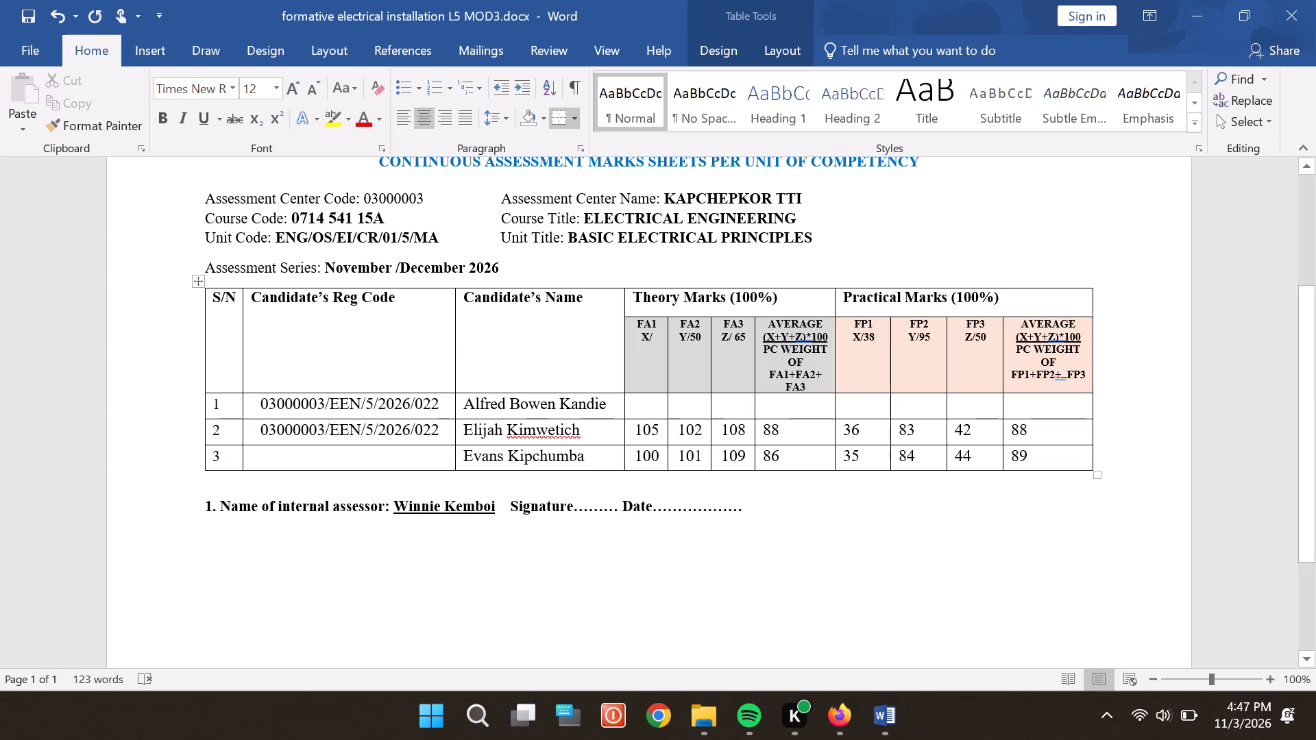
Clear the average, FP3, FP2 and FP1 practical marks in candidate 2's row.
{"action": "left_click", "coordinate": [1051, 434]}
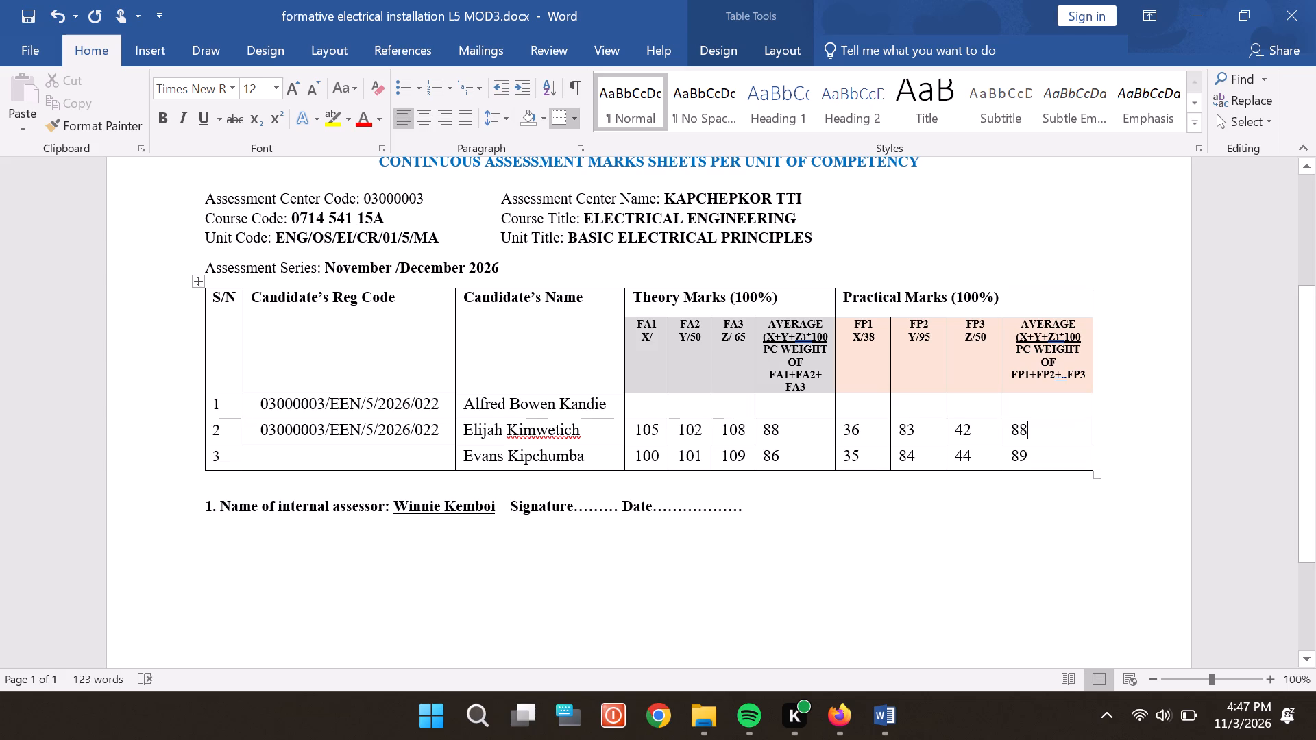
{"action": "key", "text": "Left"}
{"action": "key", "text": "Right"}
{"action": "key", "text": "BackSpace"}
{"action": "key", "text": "BackSpace"}
{"action": "key", "text": "Left"}
{"action": "key", "text": "BackSpace"}
{"action": "key", "text": "BackSpace"}
{"action": "key", "text": "Left"}
{"action": "key", "text": "BackSpace"}
{"action": "key", "text": "BackSpace"}
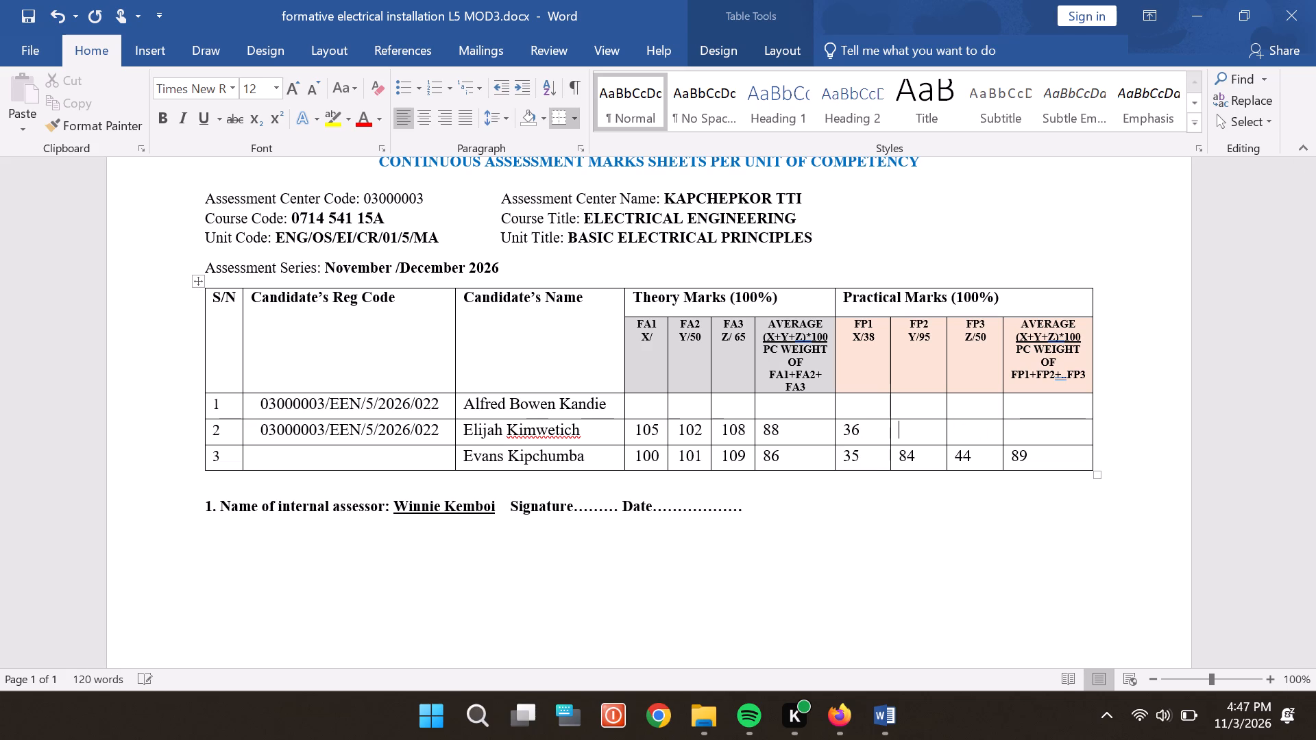
{"action": "key", "text": "Left"}
{"action": "key", "text": "BackSpace"}
{"action": "key", "text": "BackSpace"}
Clear the average, FA3, FA2 and FA1 theory marks in candidate 2's row.
{"action": "key", "text": "Left"}
{"action": "key", "text": "BackSpace"}
{"action": "key", "text": "BackSpace"}
{"action": "key", "text": "Left"}
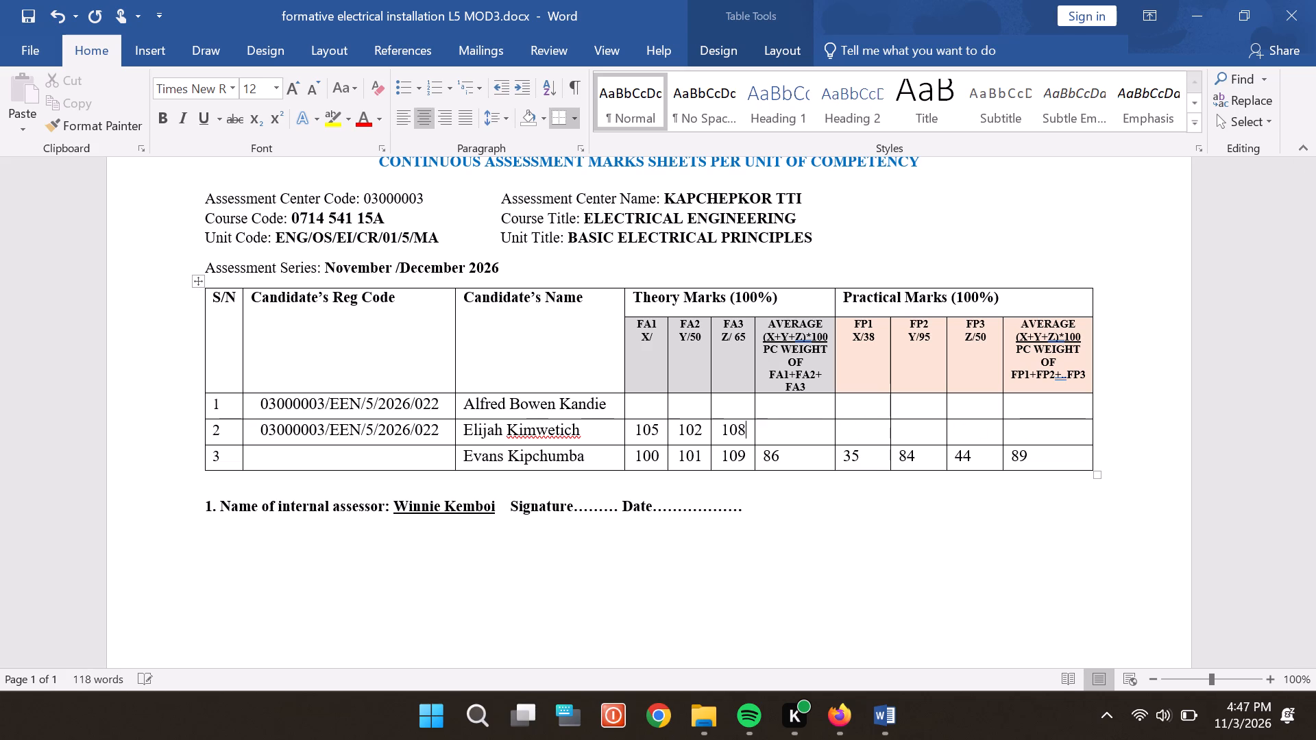
{"action": "key", "text": "BackSpace"}
{"action": "key", "text": "BackSpace"}
{"action": "key", "text": "BackSpace"}
{"action": "key", "text": "Left"}
{"action": "key", "text": "BackSpace"}
{"action": "key", "text": "BackSpace"}
{"action": "key", "text": "BackSpace"}
{"action": "key", "text": "Left"}
{"action": "key", "text": "BackSpace"}
{"action": "key", "text": "BackSpace"}
{"action": "key", "text": "BackSpace"}
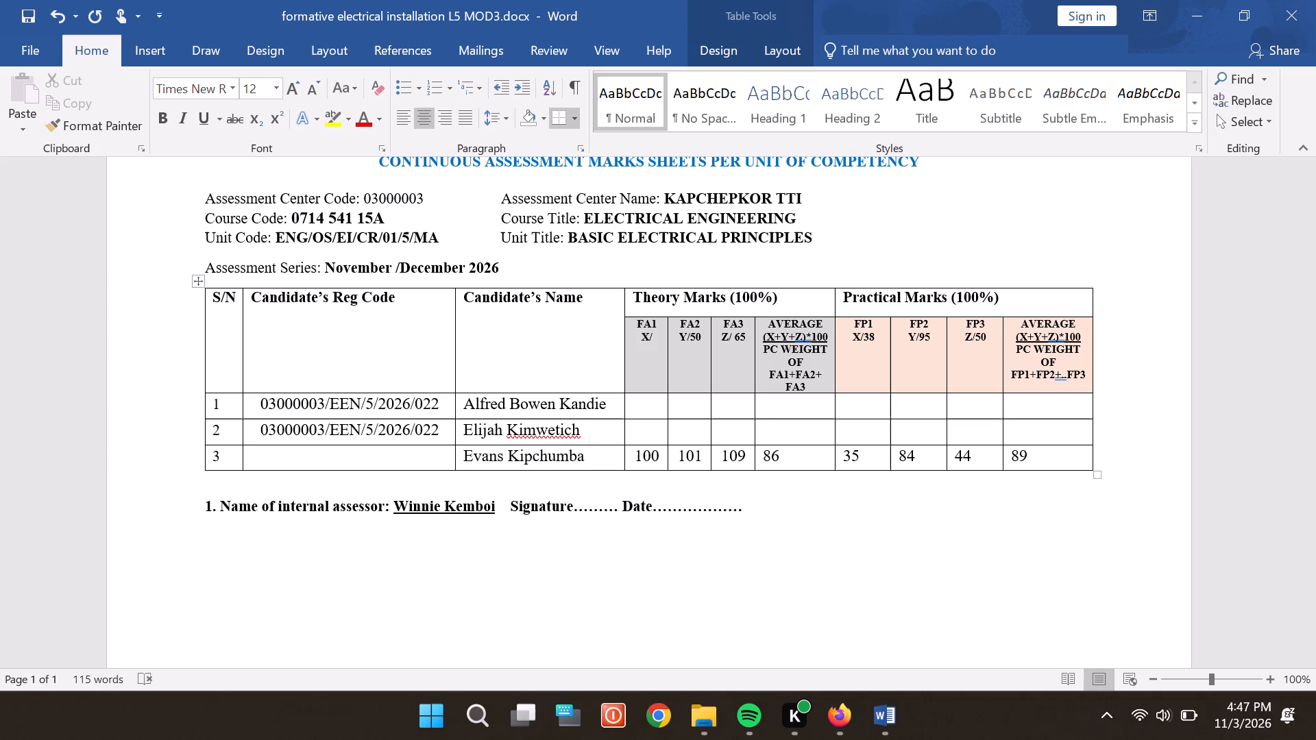
Clear the average, FP3, FP2 and FP1 practical marks in candidate 3's row.
{"action": "left_click", "coordinate": [1047, 455]}
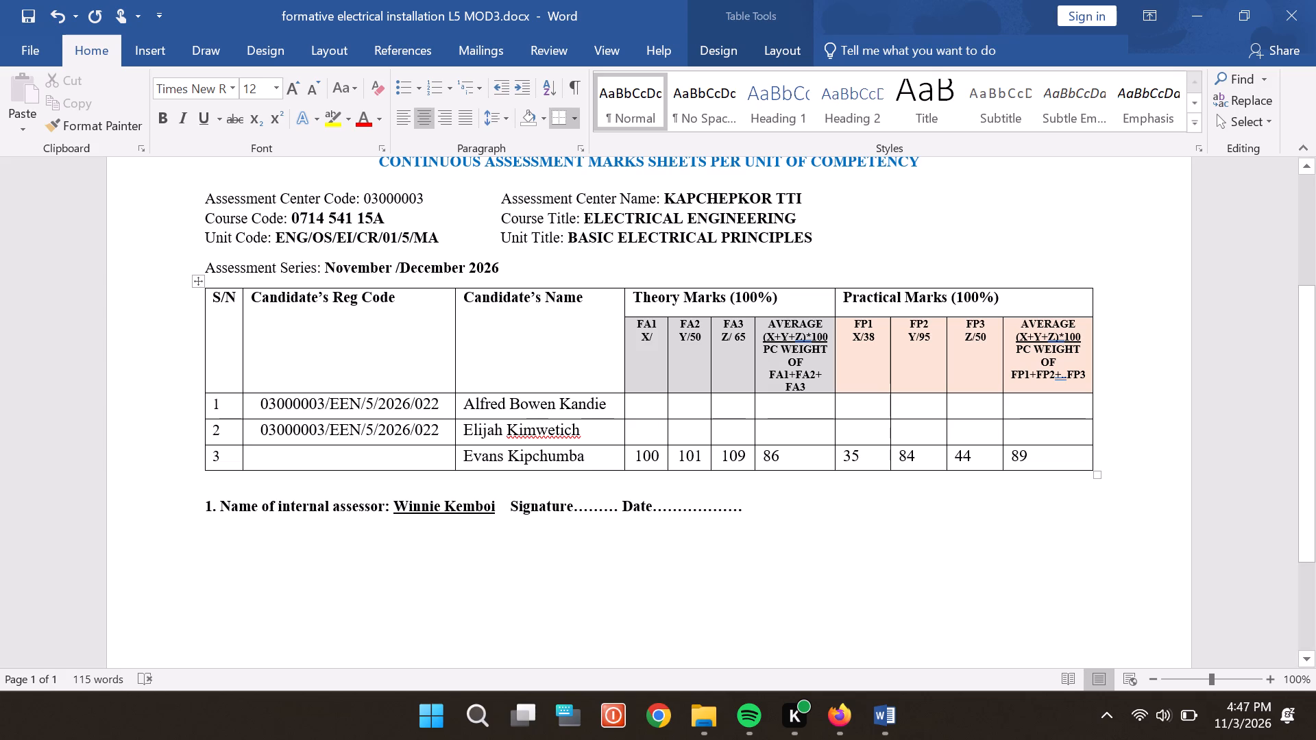
{"action": "key", "text": "BackSpace"}
{"action": "key", "text": "BackSpace"}
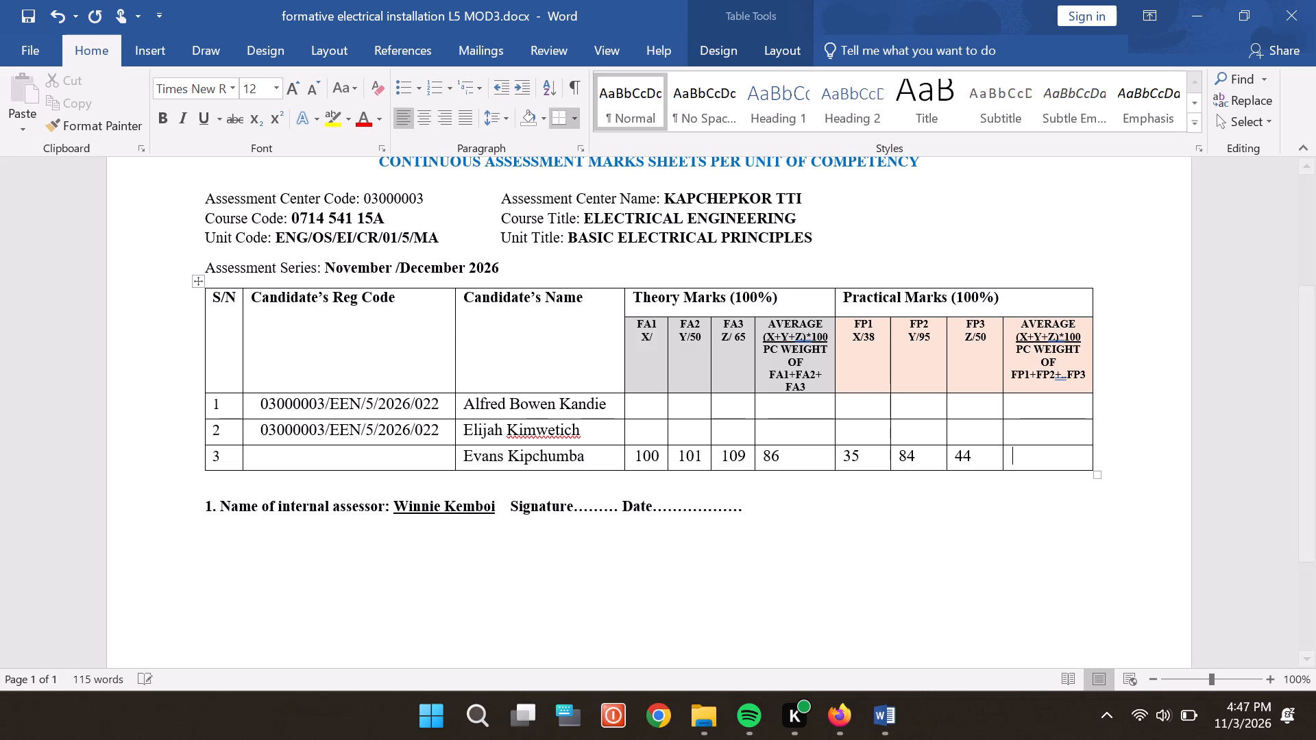
{"action": "key", "text": "Left"}
{"action": "key", "text": "BackSpace"}
{"action": "key", "text": "BackSpace"}
{"action": "key", "text": "Left"}
{"action": "key", "text": "BackSpace"}
{"action": "key", "text": "BackSpace"}
{"action": "key", "text": "Left"}
{"action": "key", "text": "BackSpace"}
{"action": "key", "text": "BackSpace"}
Clear the average, FA3, FA2 and FA1 theory marks in candidate 3's row.
{"action": "key", "text": "Left"}
{"action": "key", "text": "BackSpace"}
{"action": "key", "text": "BackSpace"}
{"action": "key", "text": "Left"}
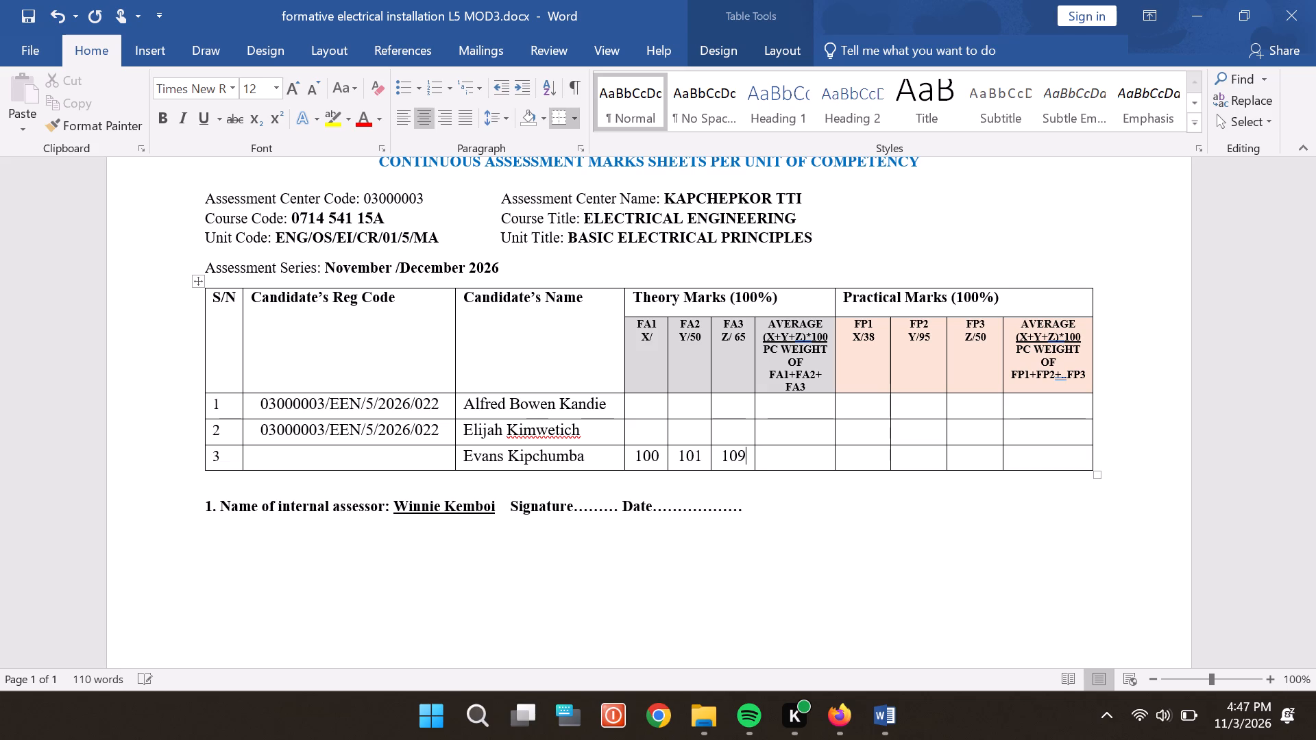
{"action": "key", "text": "BackSpace"}
{"action": "key", "text": "BackSpace"}
{"action": "key", "text": "BackSpace"}
{"action": "key", "text": "Left"}
{"action": "key", "text": "BackSpace"}
{"action": "key", "text": "BackSpace"}
{"action": "key", "text": "BackSpace"}
{"action": "key", "text": "Left"}
{"action": "key", "text": "BackSpace"}
{"action": "key", "text": "BackSpace"}
{"action": "key", "text": "BackSpace"}
Replace the underlined internal assessor's name below the table with the new assessor's name and save the document.
{"action": "left_click", "coordinate": [396, 503]}
{"action": "left_click_drag", "start_coordinate": [396, 503], "coordinate": [475, 510]}
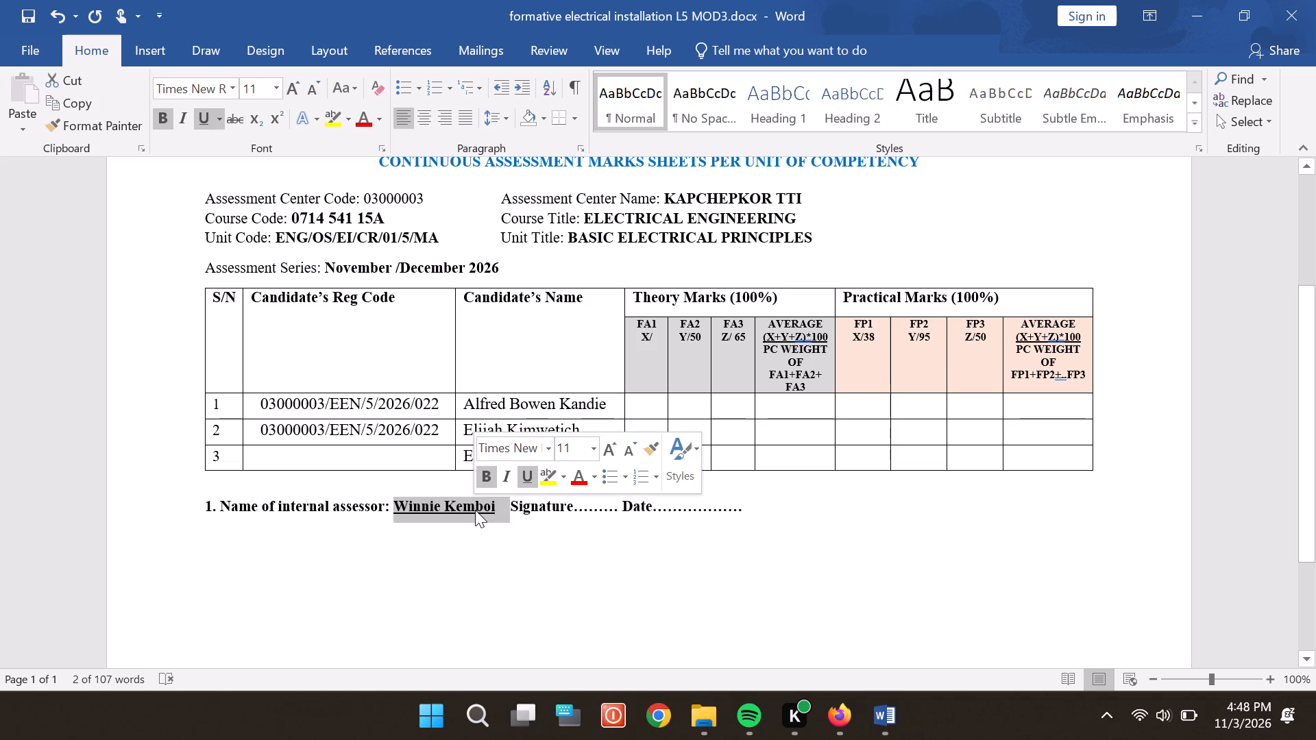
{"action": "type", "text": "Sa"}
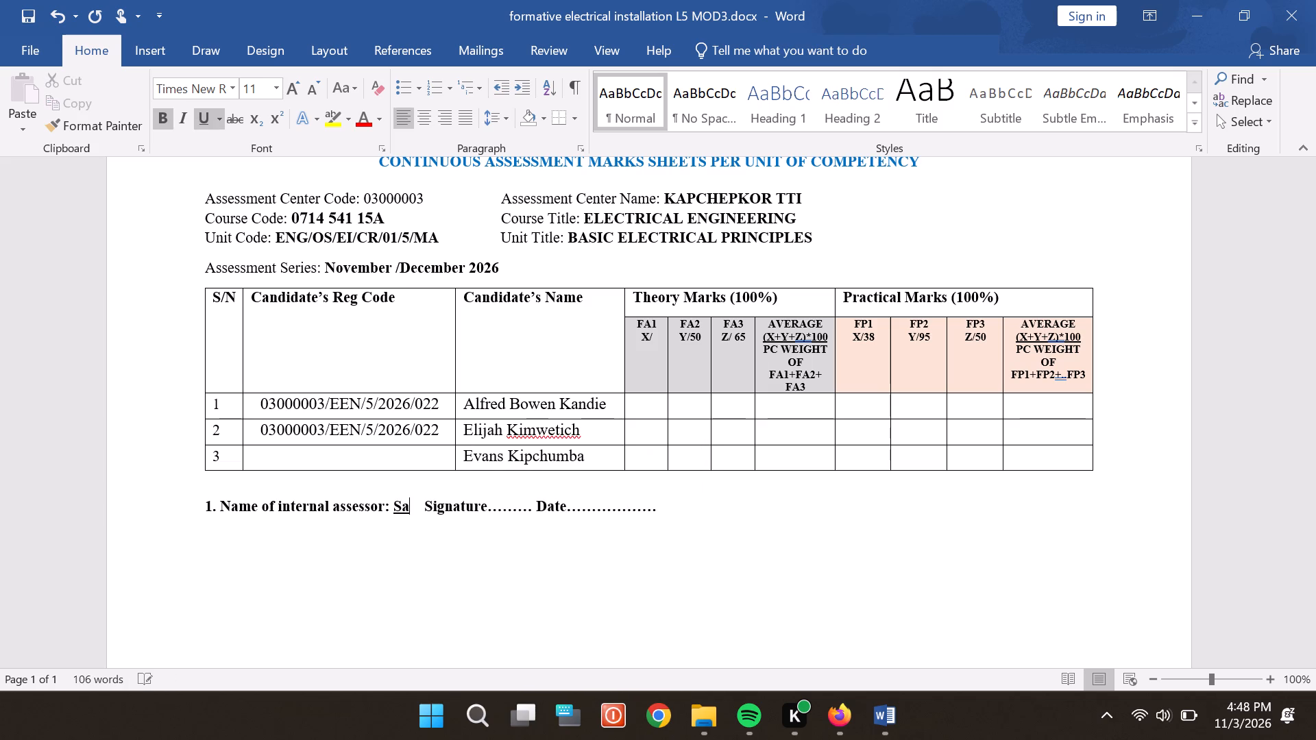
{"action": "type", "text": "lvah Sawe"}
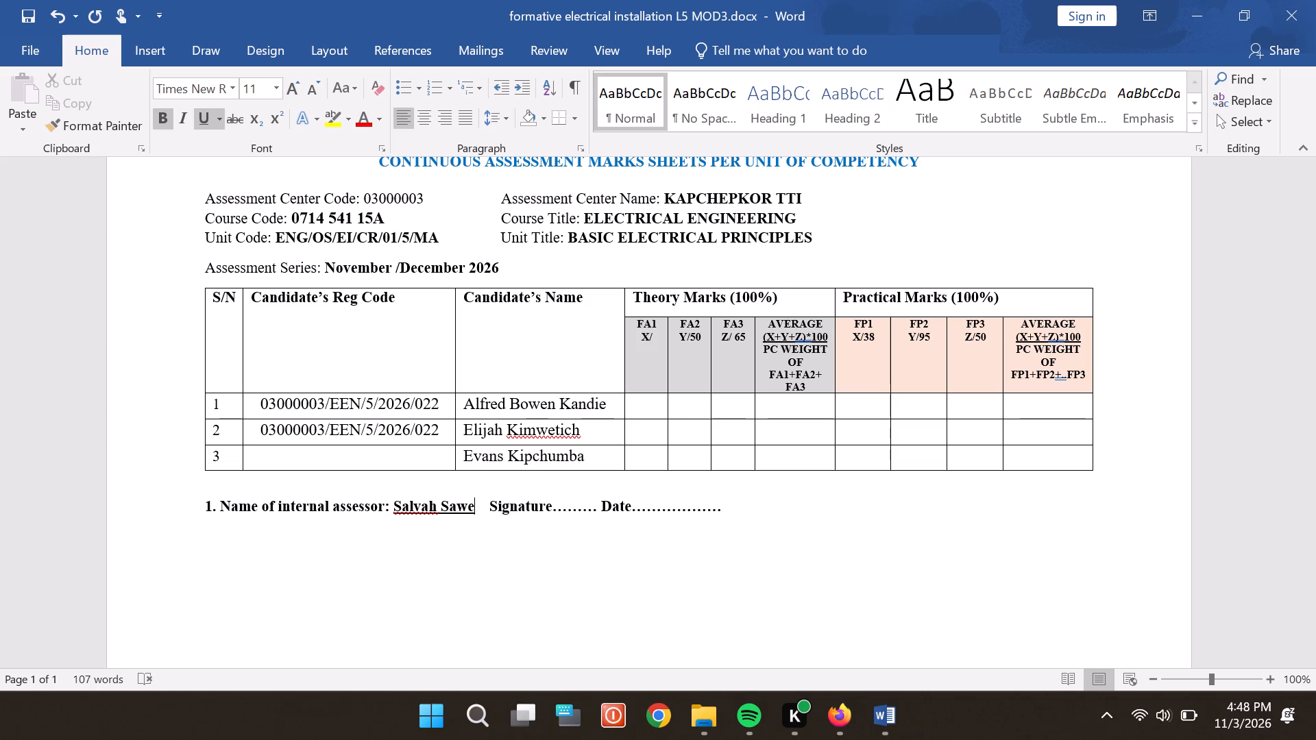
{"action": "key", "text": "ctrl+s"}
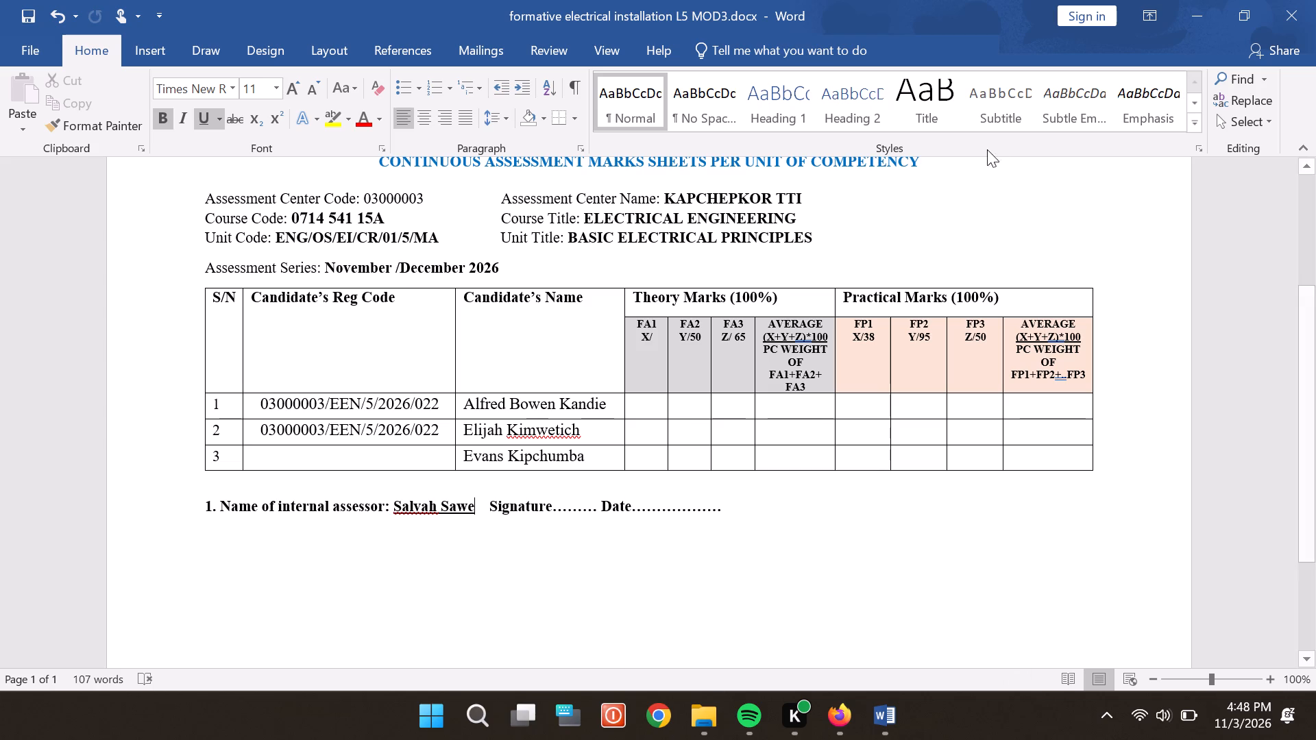
Close the finished marks sheet and rename the "formative electrical installation L5 MOD3" file as "formative Basic Electrical Principles L5 MOD3".
{"action": "left_click", "coordinate": [1291, 4]}
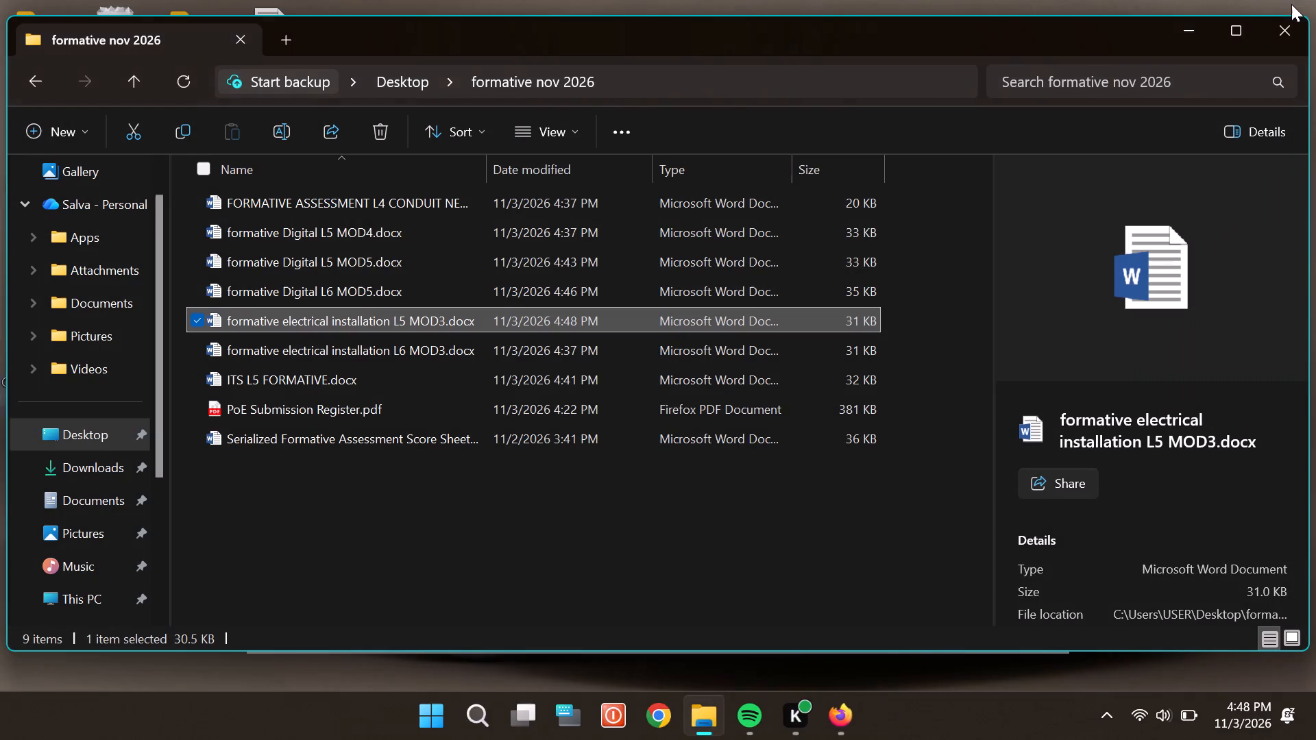
{"action": "left_click", "coordinate": [358, 317]}
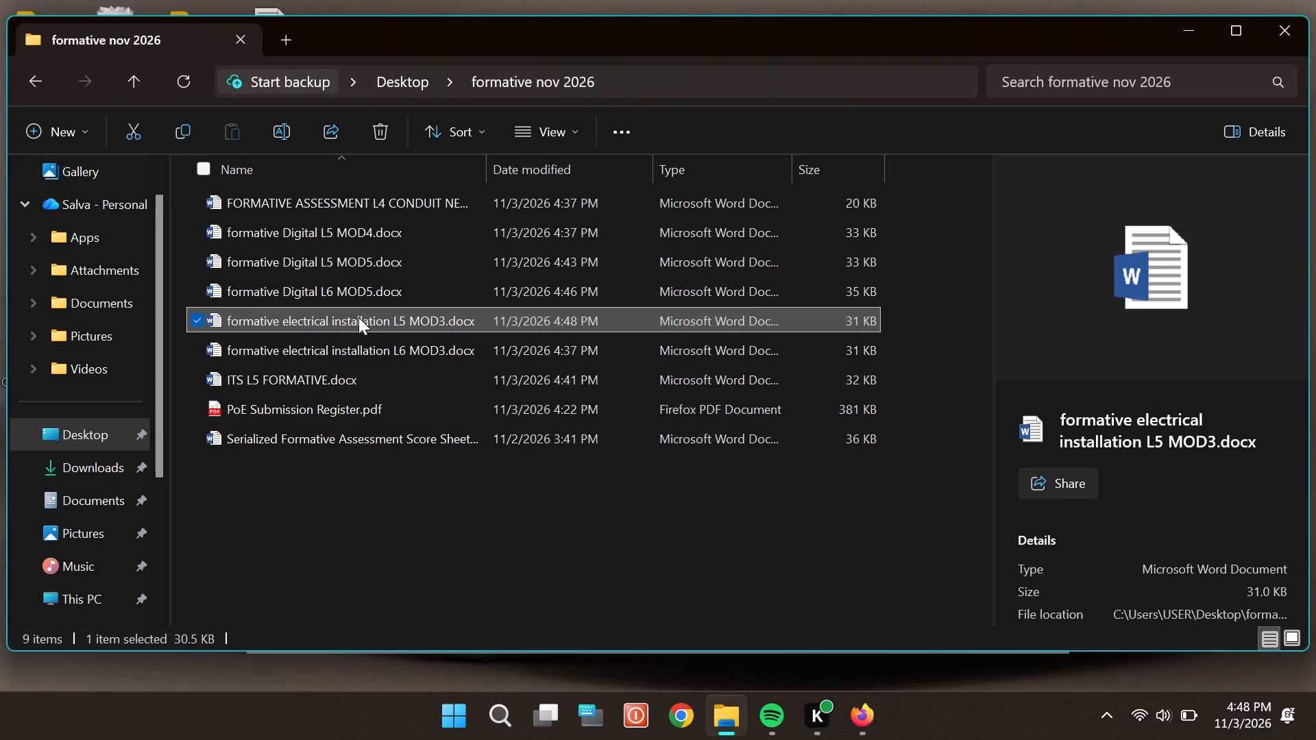
{"action": "left_click", "coordinate": [358, 317]}
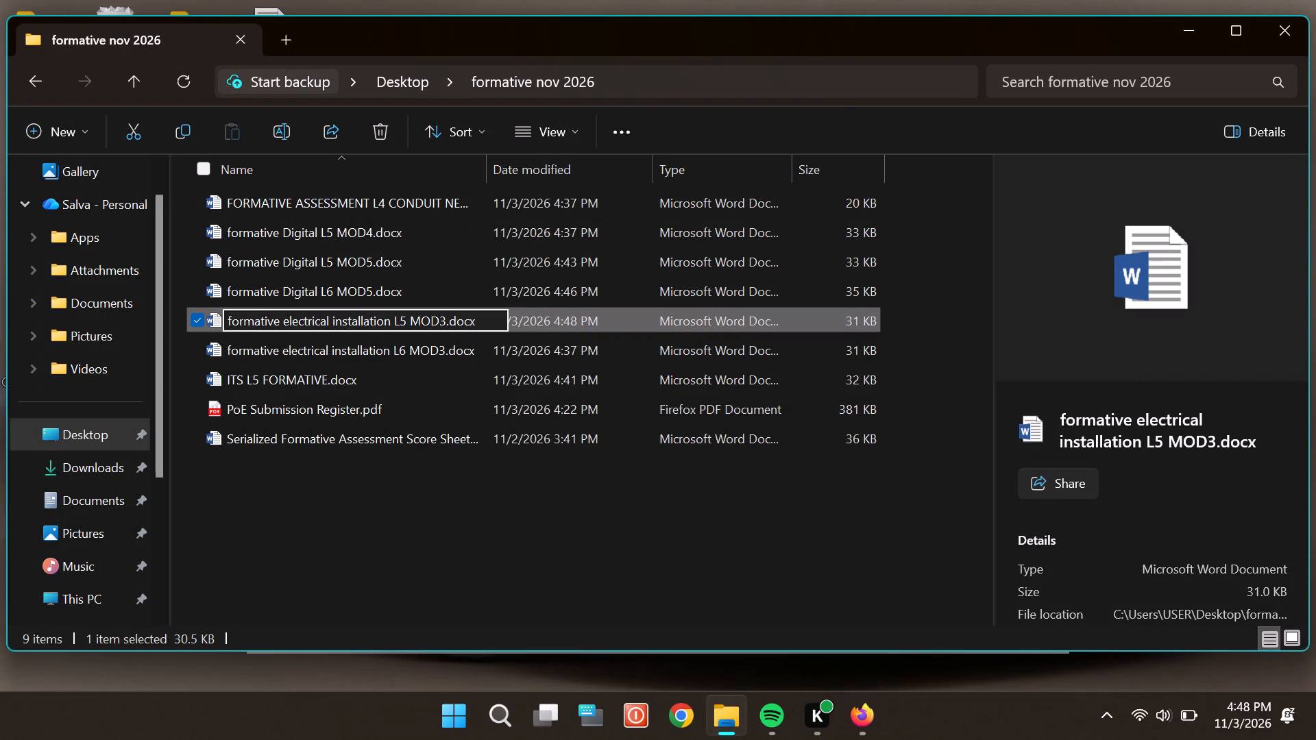
{"action": "left_click", "coordinate": [388, 321]}
{"action": "left_click_drag", "start_coordinate": [388, 321], "coordinate": [287, 321]}
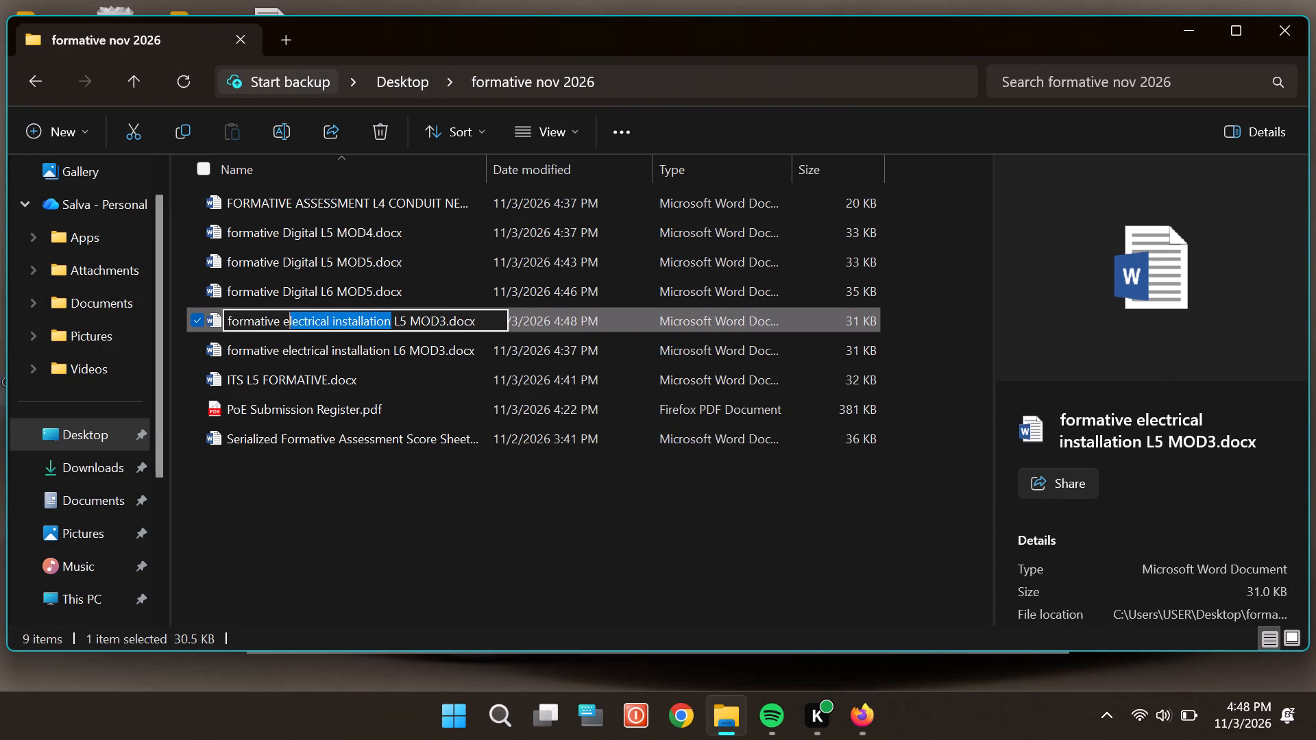
{"action": "left_click_drag", "start_coordinate": [287, 321], "coordinate": [286, 321]}
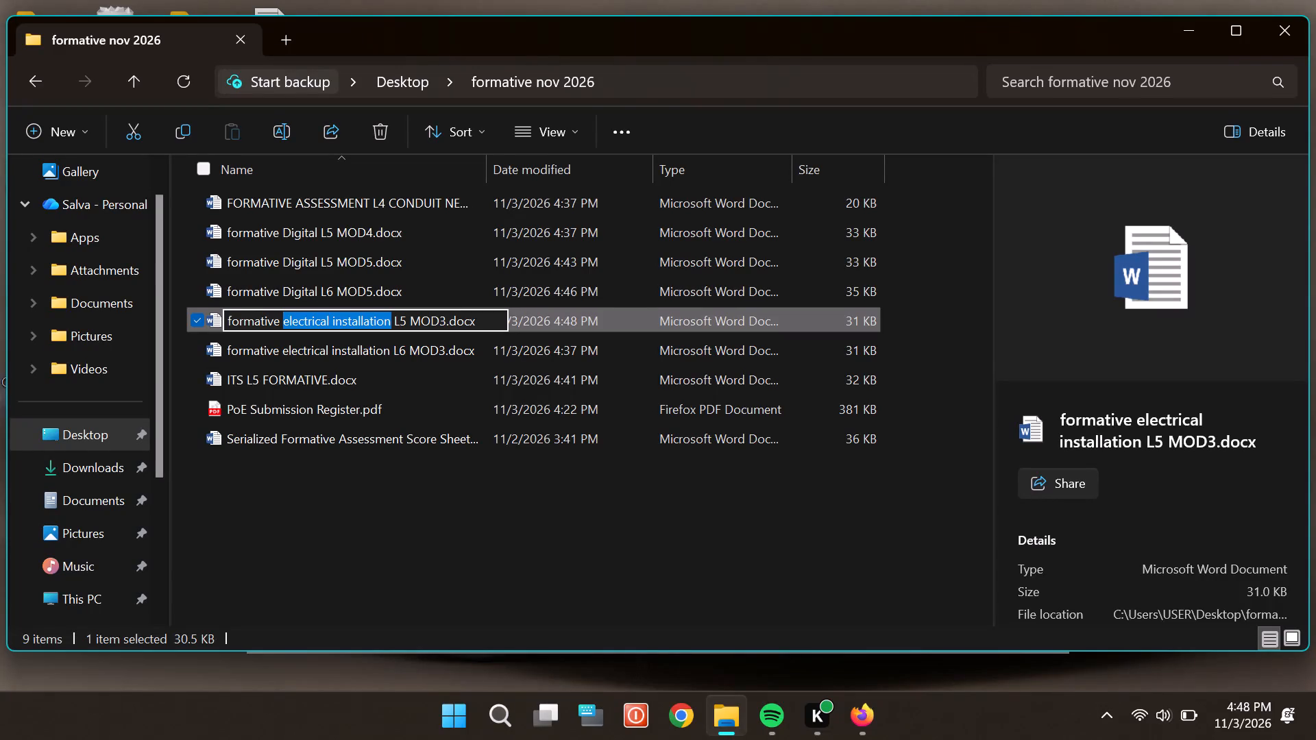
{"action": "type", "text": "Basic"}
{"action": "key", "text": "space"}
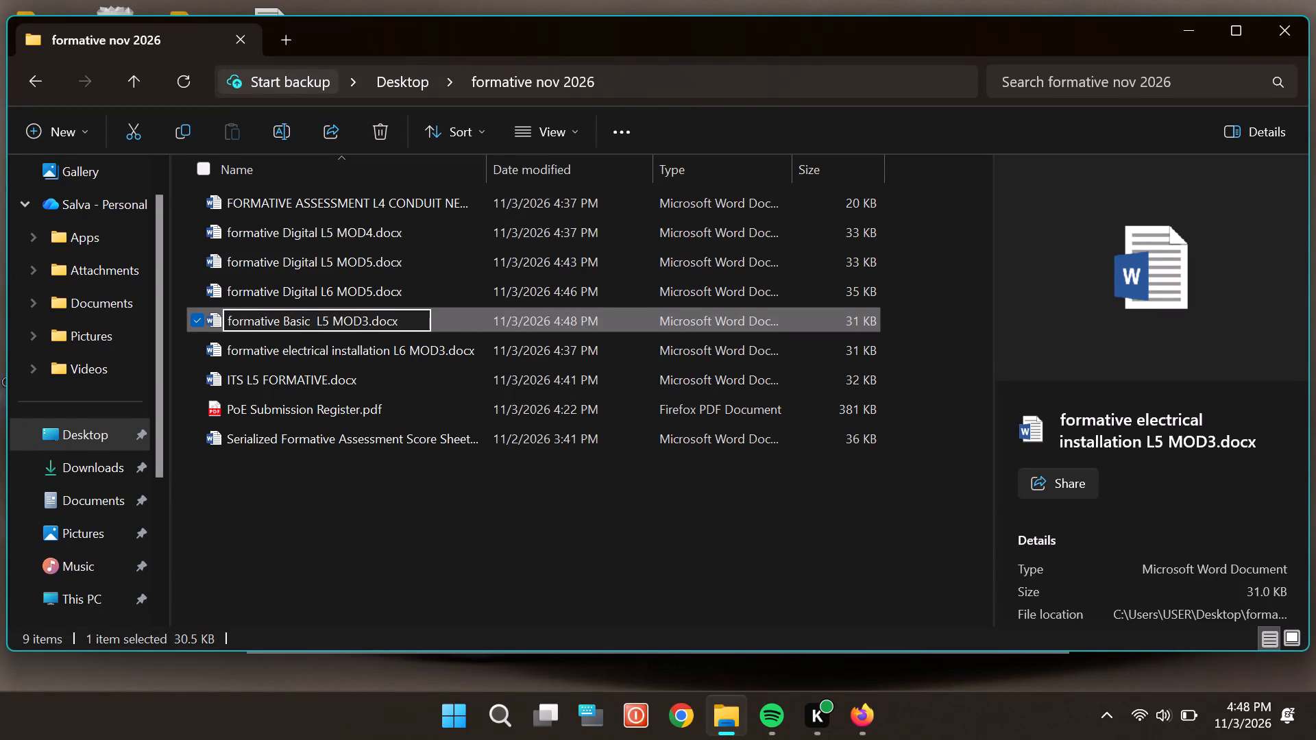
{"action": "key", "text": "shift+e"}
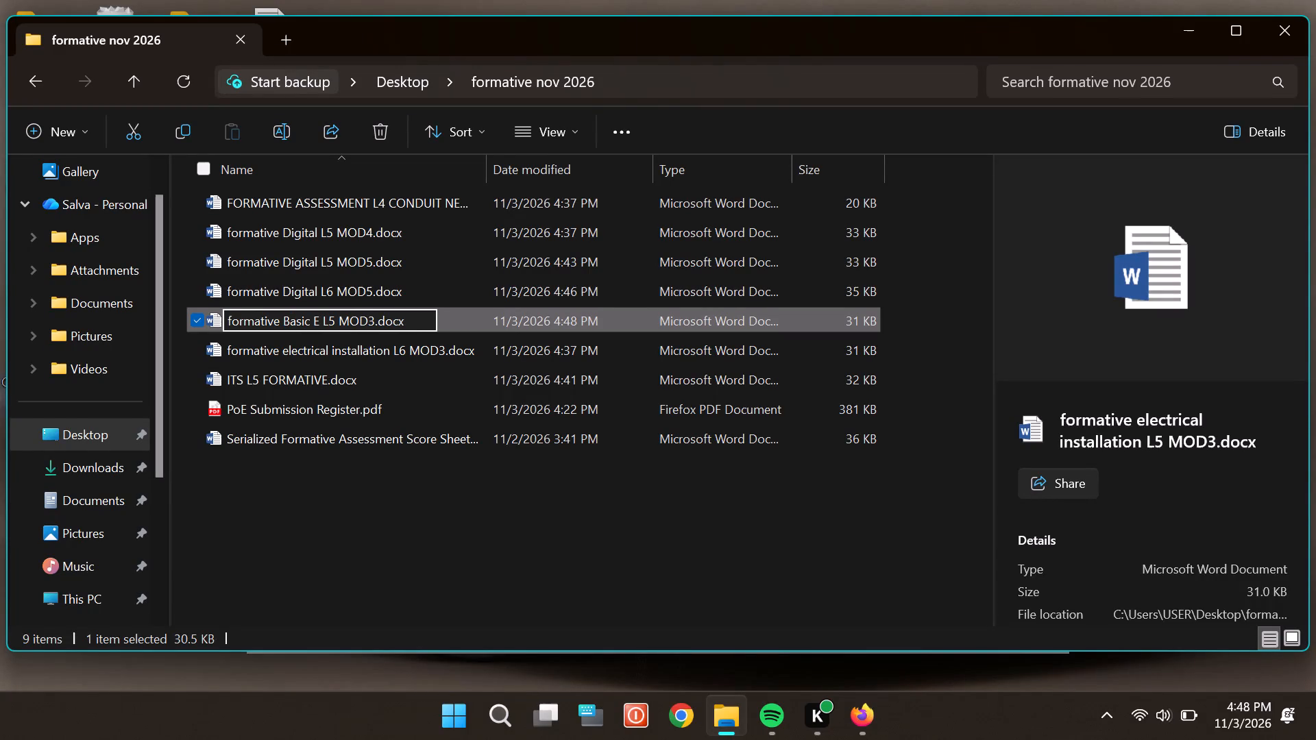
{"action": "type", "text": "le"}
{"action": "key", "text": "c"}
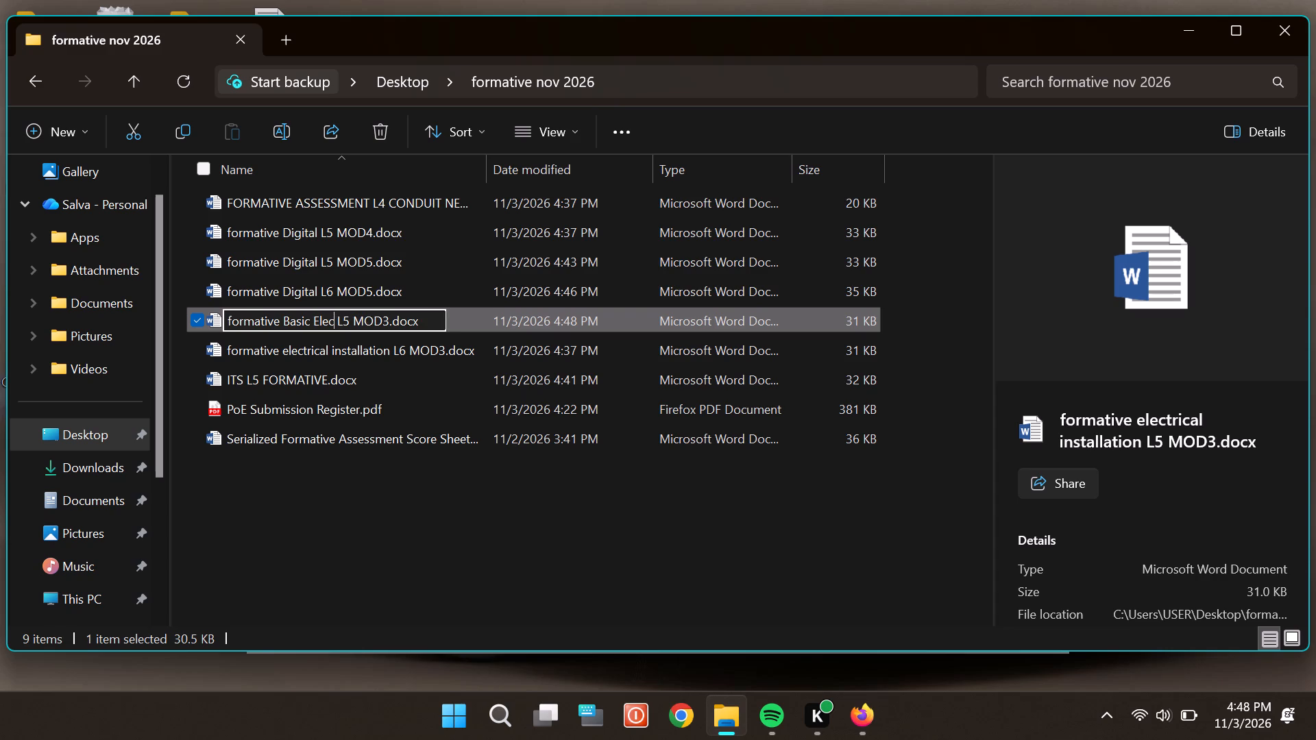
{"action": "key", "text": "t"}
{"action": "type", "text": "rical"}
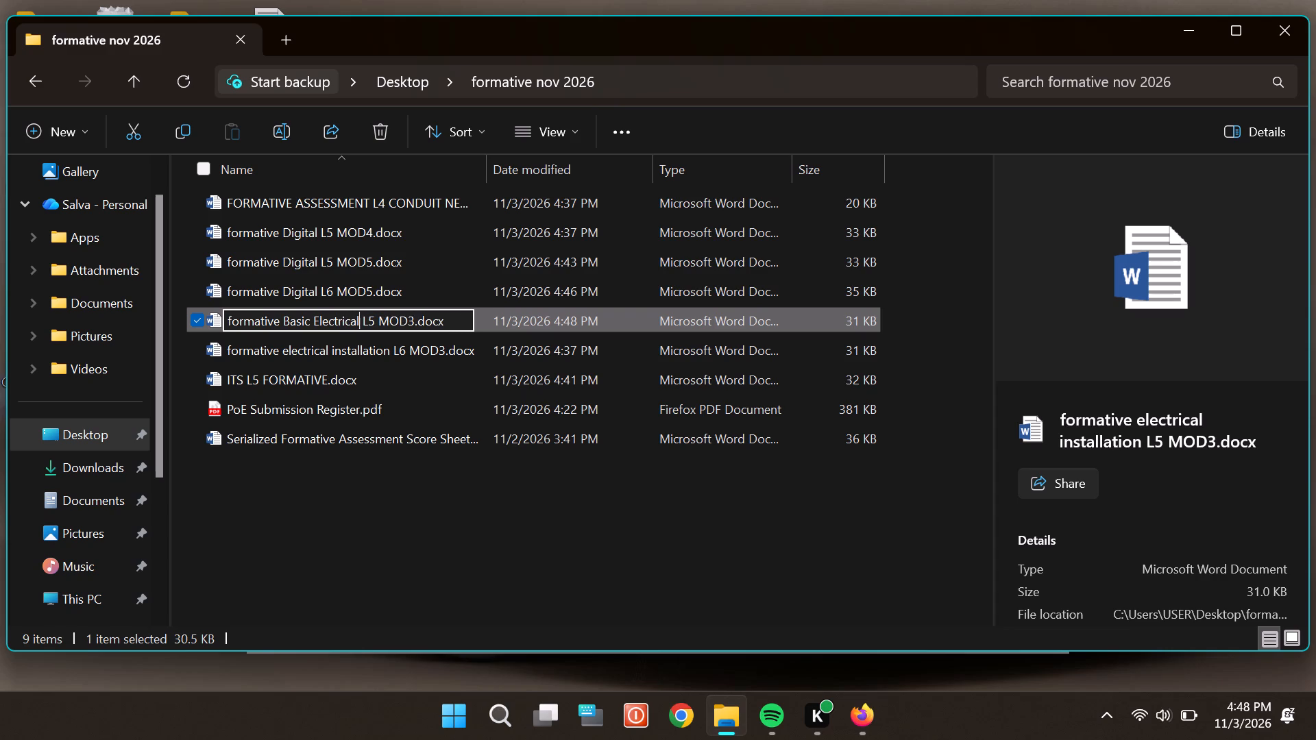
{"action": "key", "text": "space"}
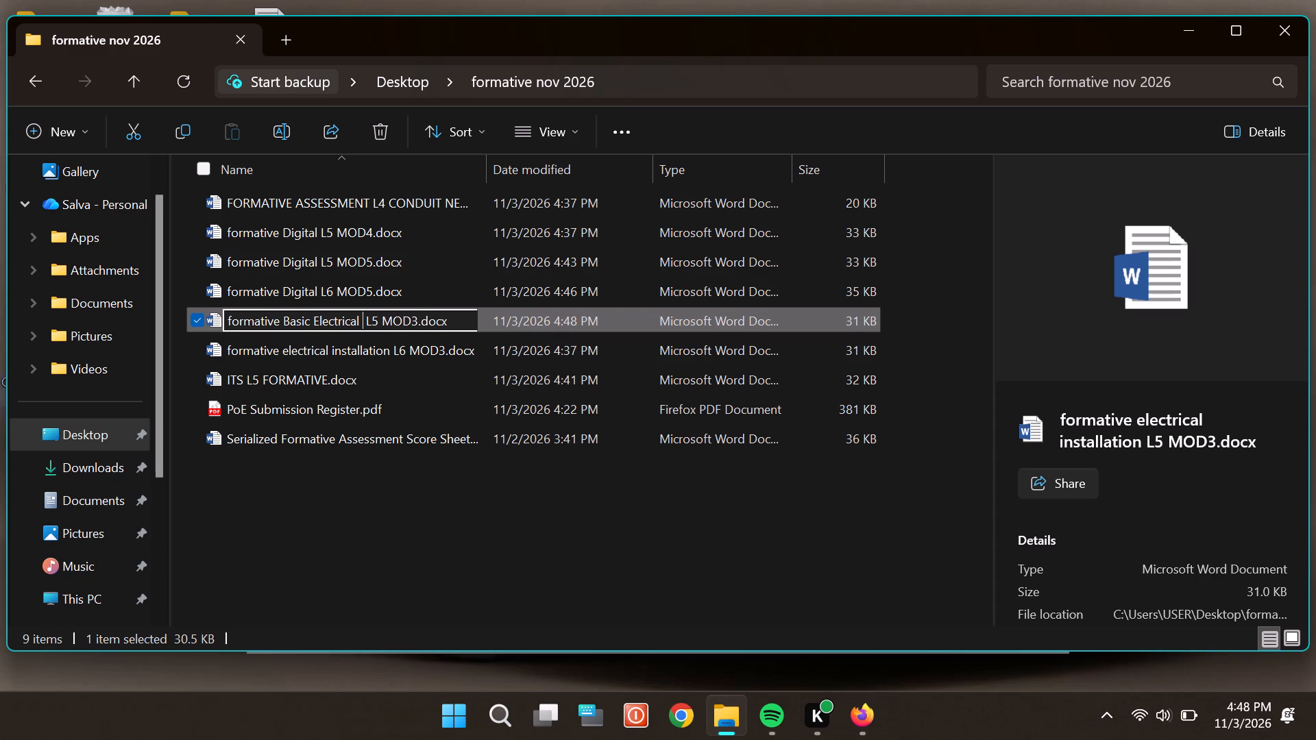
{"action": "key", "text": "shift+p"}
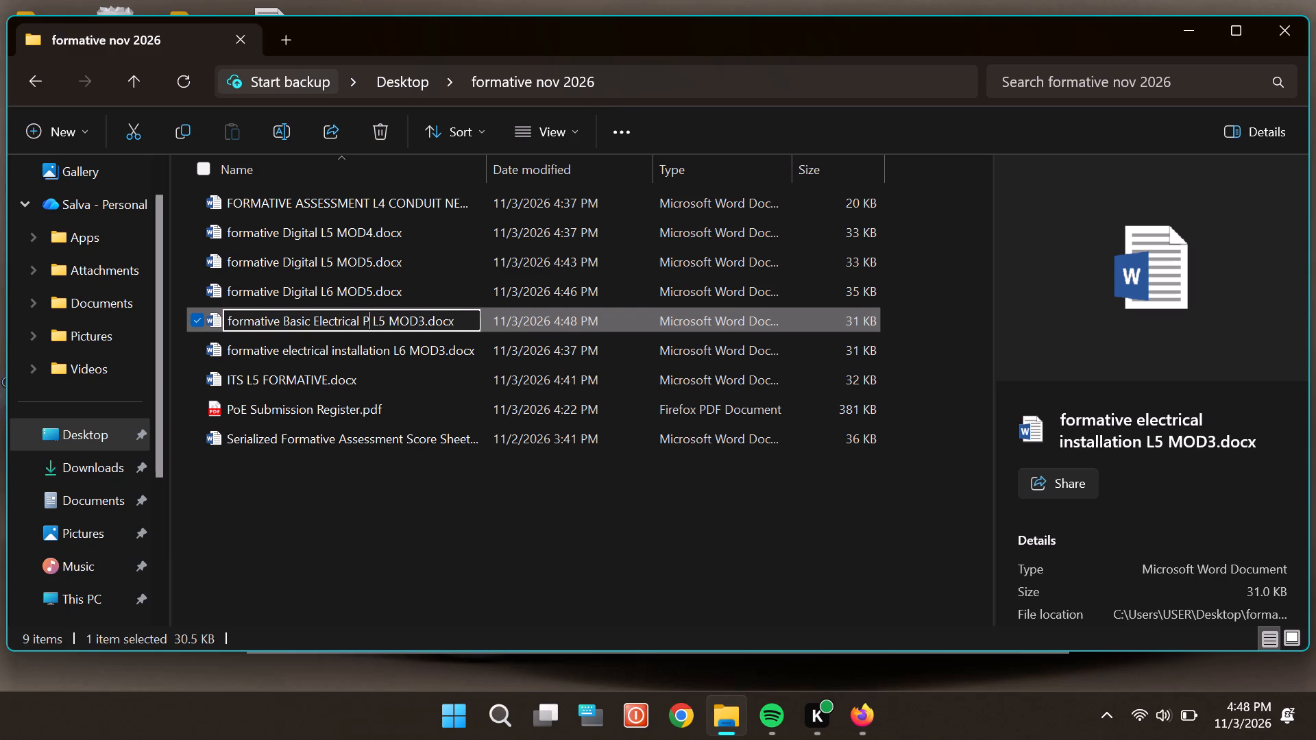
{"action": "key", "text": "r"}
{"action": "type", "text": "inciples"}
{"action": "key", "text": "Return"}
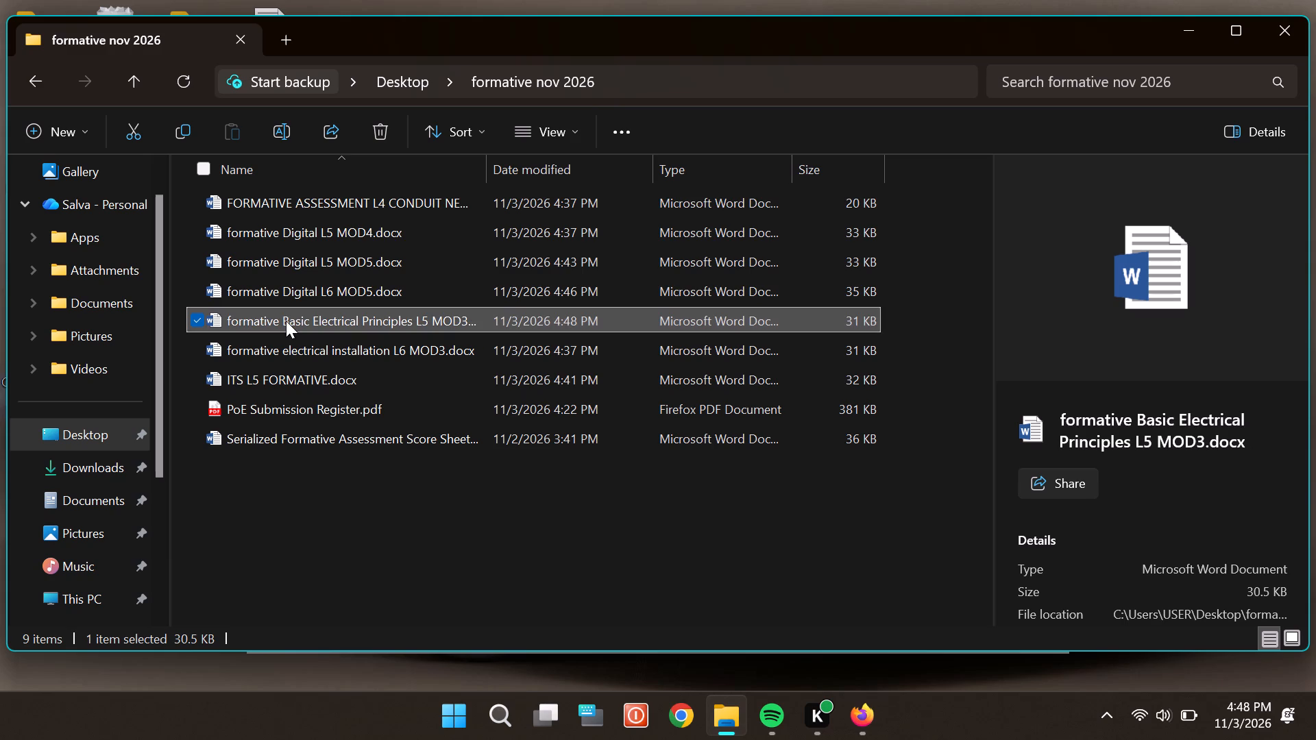
Rename the "formative electrical installation L6 MOD3" file as "formative Basic Electr. Principles L6 MOD3".
{"action": "left_click", "coordinate": [376, 352]}
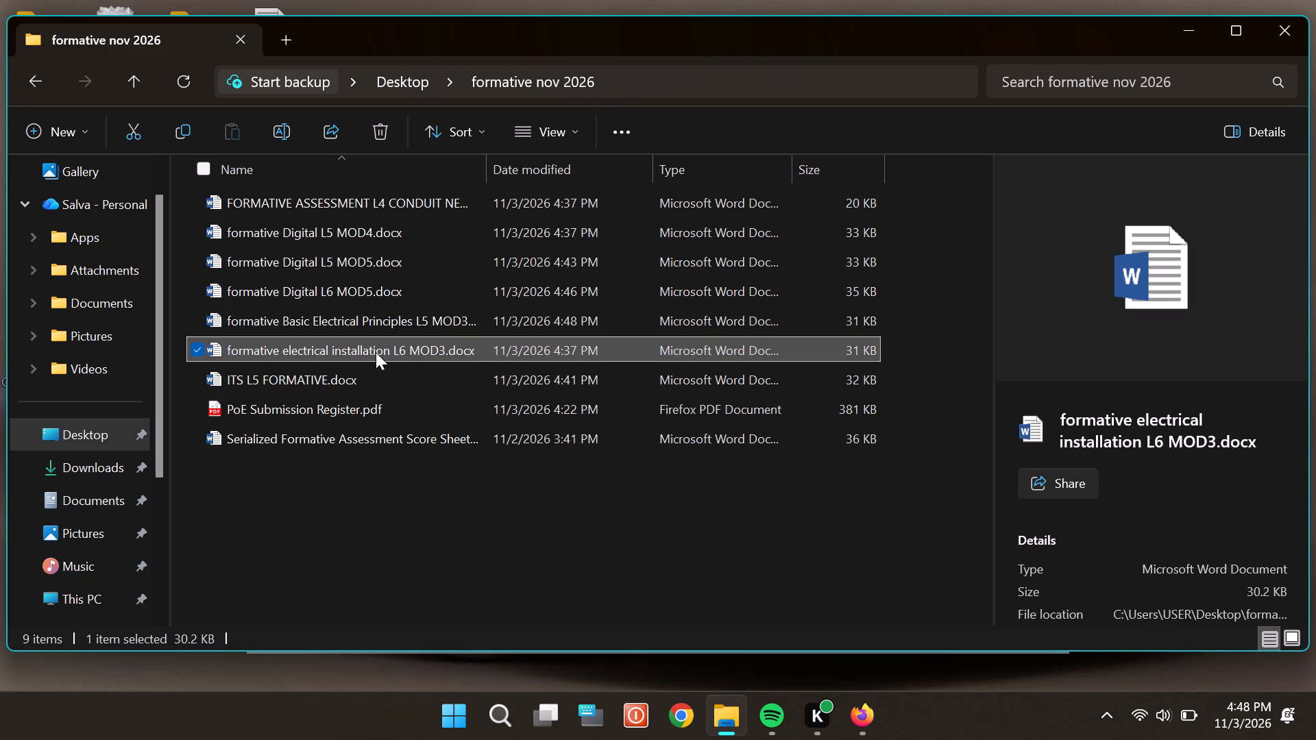
{"action": "left_click", "coordinate": [385, 351]}
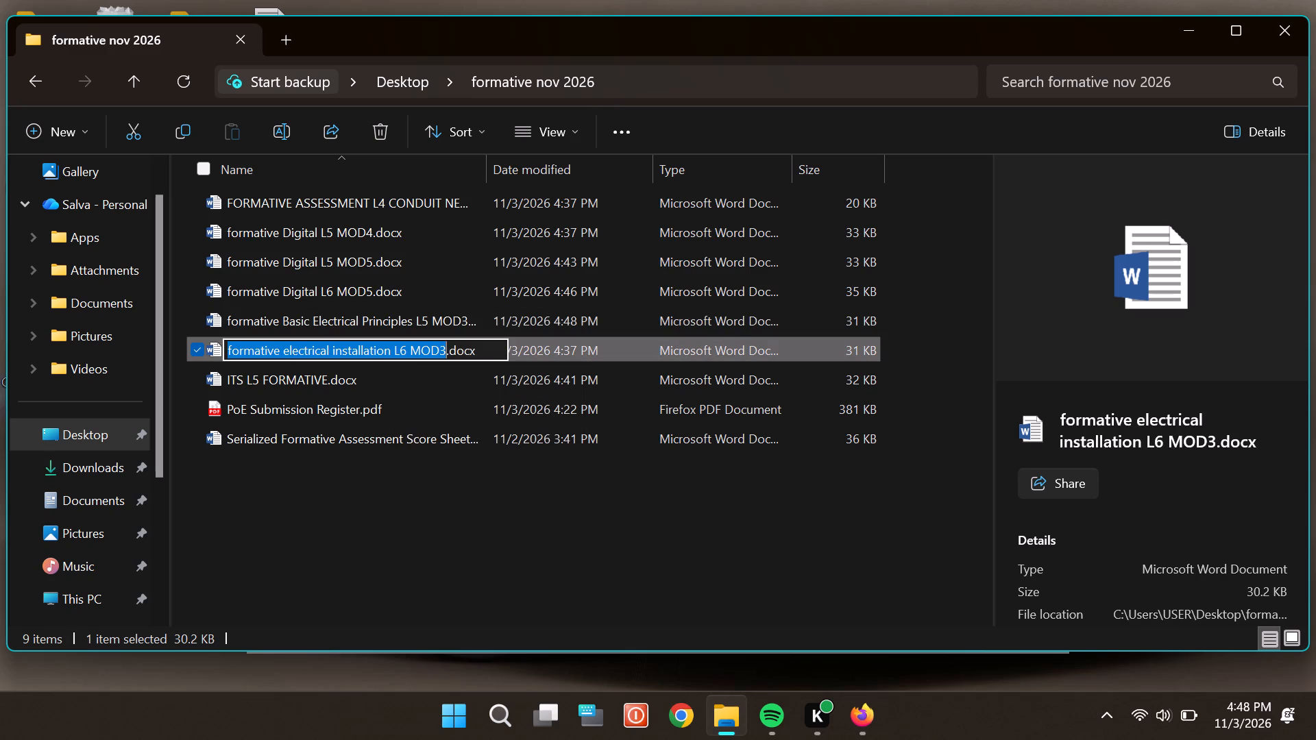
{"action": "left_click", "coordinate": [388, 351]}
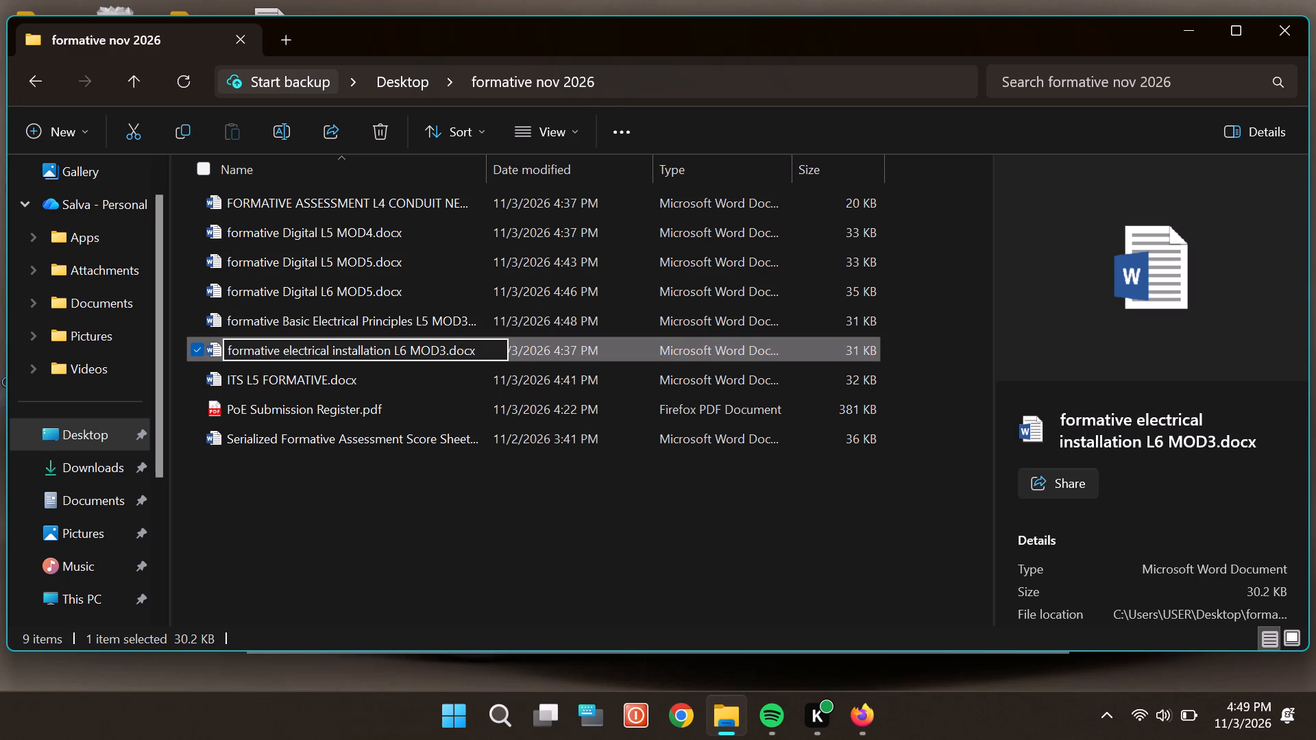
{"action": "left_click_drag", "start_coordinate": [388, 351], "coordinate": [328, 345]}
{"action": "left_click_drag", "start_coordinate": [328, 345], "coordinate": [284, 349]}
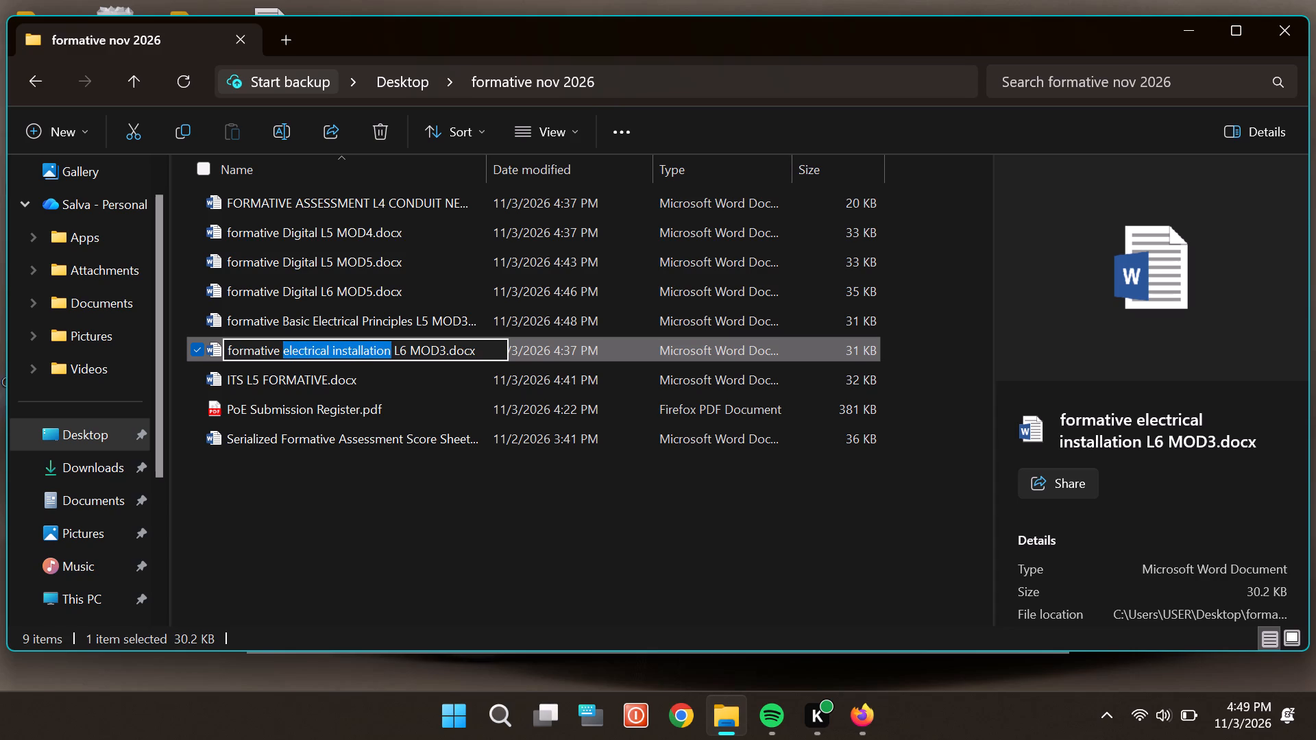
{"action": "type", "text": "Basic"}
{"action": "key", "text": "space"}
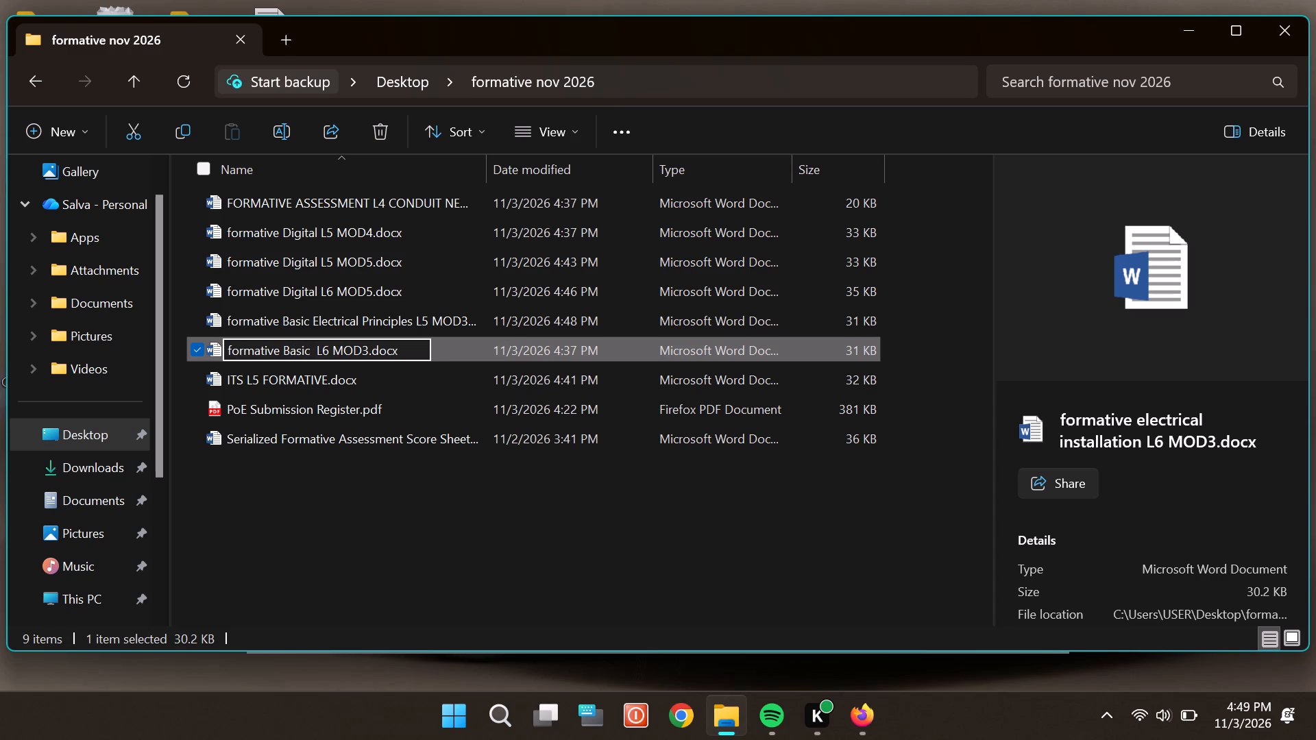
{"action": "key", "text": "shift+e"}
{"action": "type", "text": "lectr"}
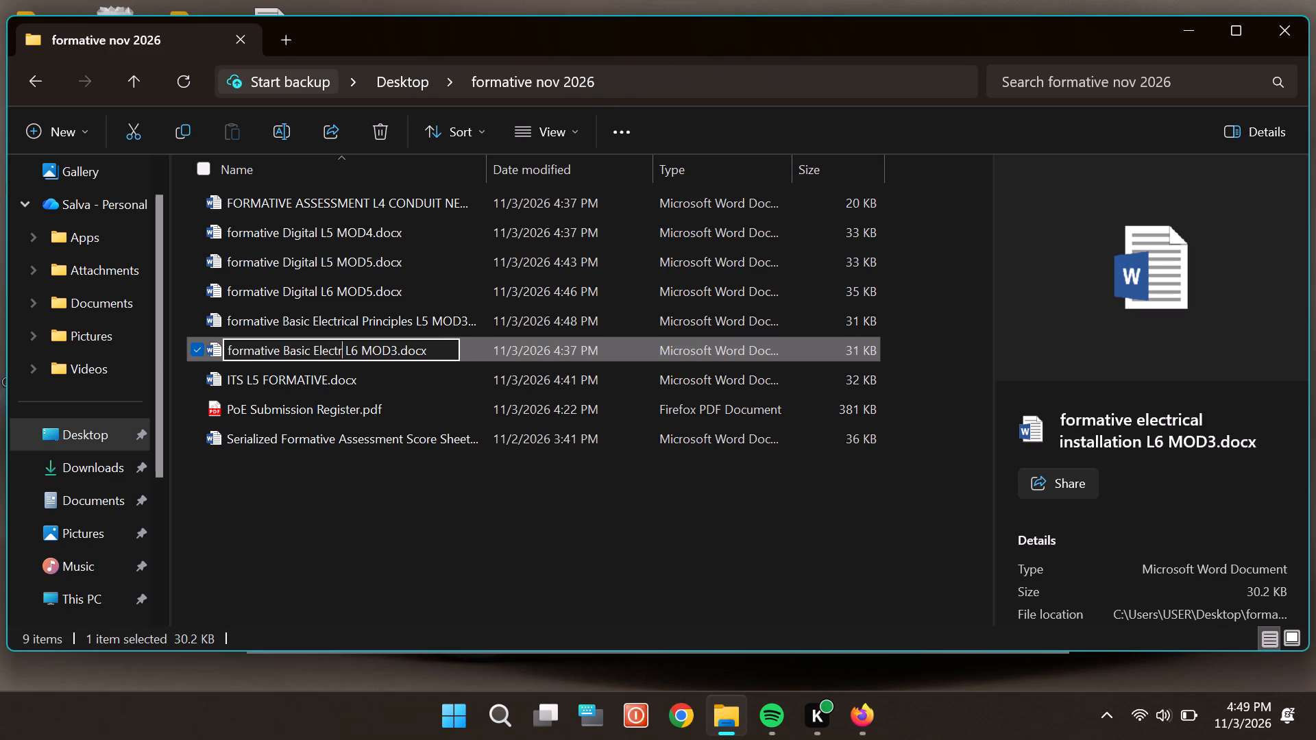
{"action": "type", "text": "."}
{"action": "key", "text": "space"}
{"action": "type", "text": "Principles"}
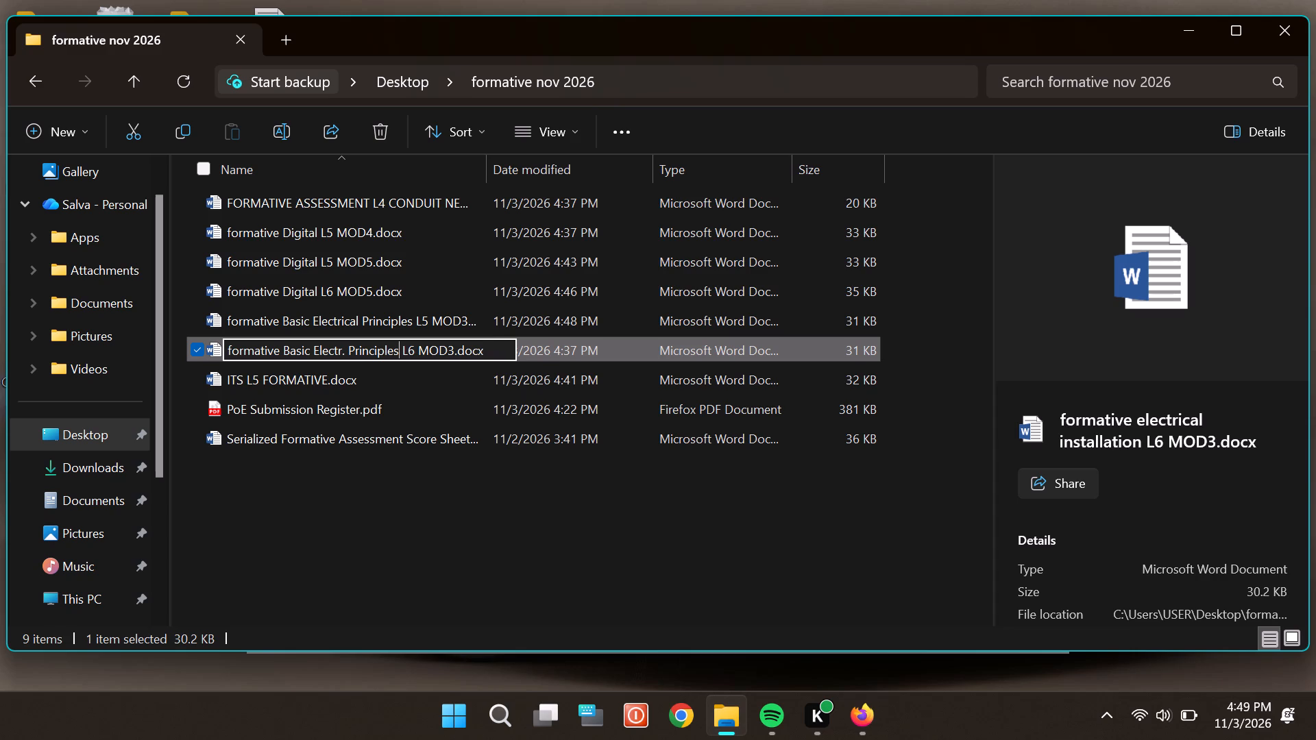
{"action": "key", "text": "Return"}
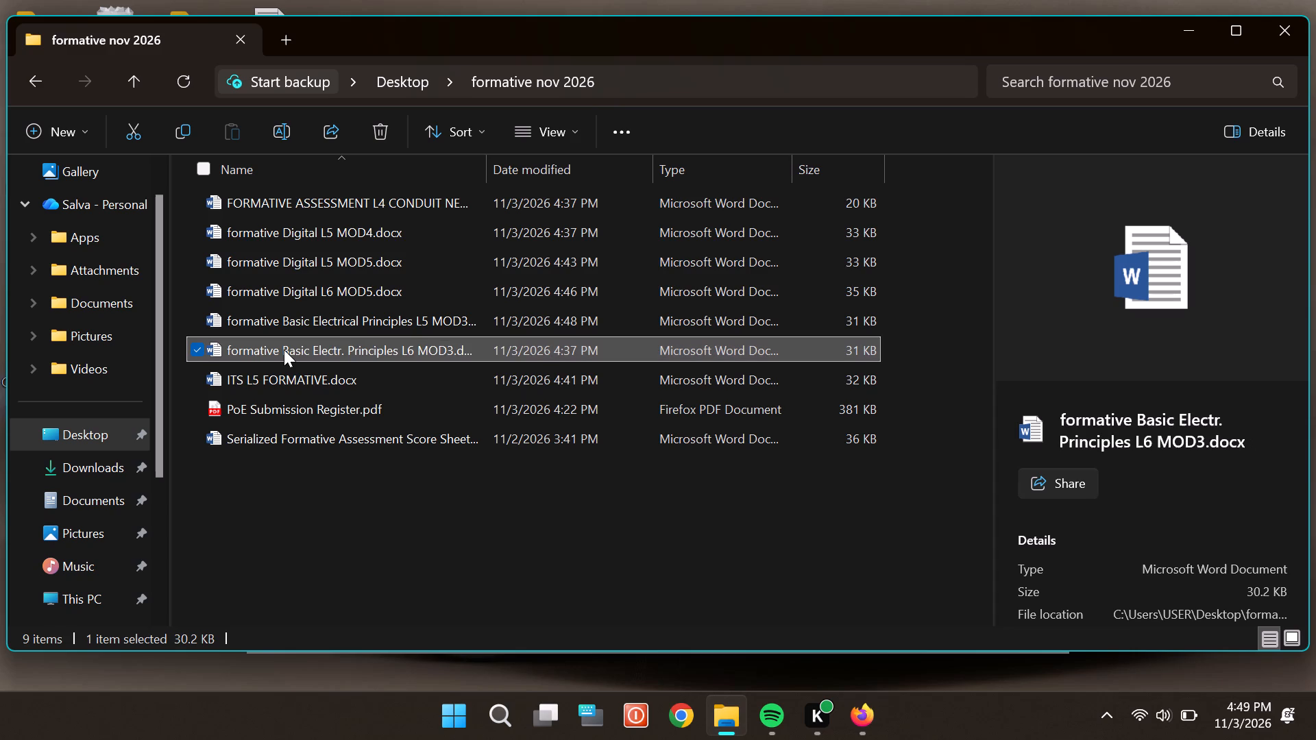
Open the "formative Basic Electr. Principles L6 MOD3" document and enable editing.
{"action": "double_click", "coordinate": [345, 350]}
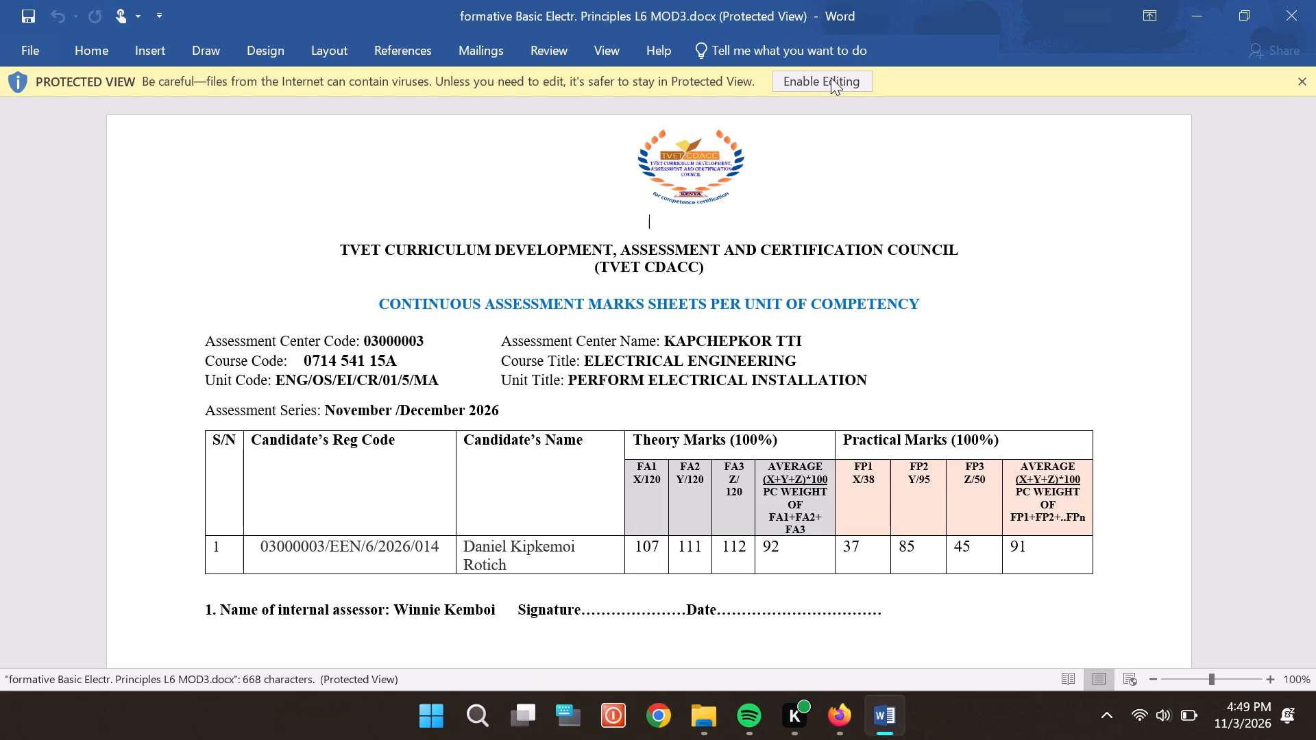
{"action": "left_click", "coordinate": [831, 77]}
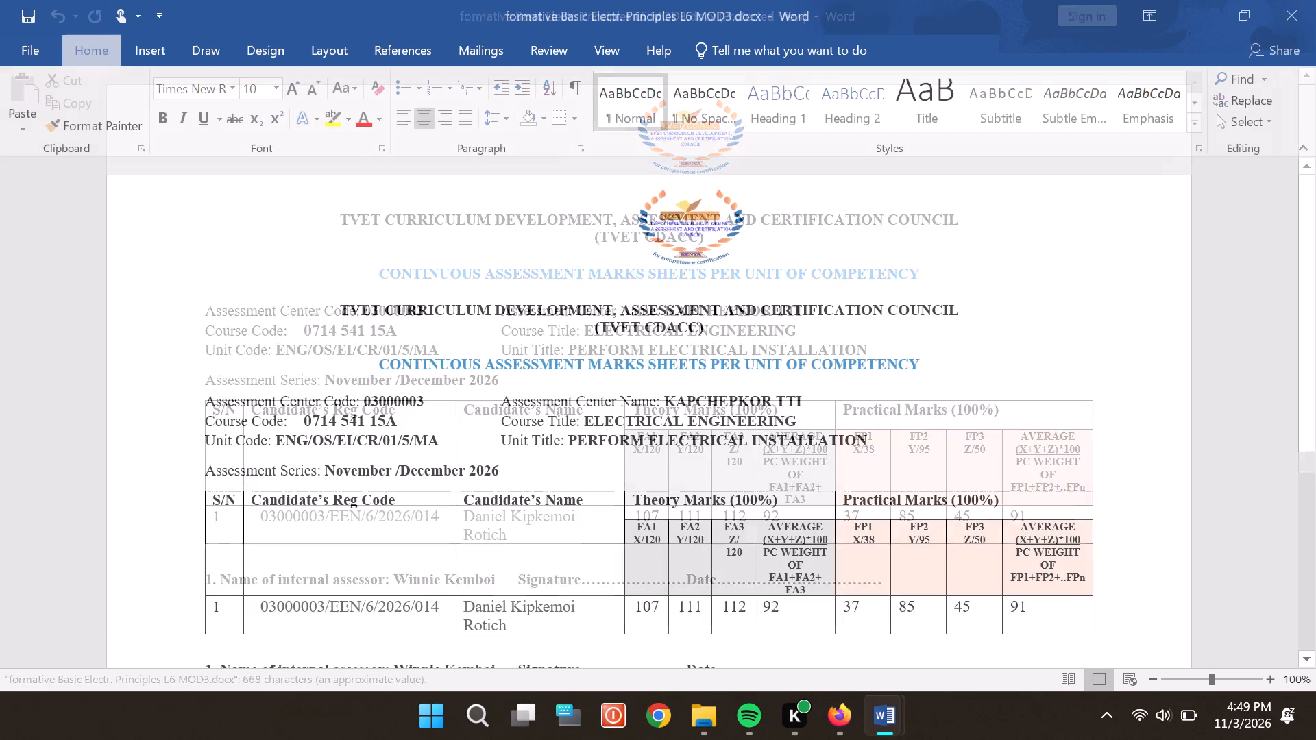
Replace the unit title "PERFORM ELECTRICAL INSTALLATION" with "BASIC ELECTRICAL PRINCIPLES" in capitals.
{"action": "left_click", "coordinate": [570, 443]}
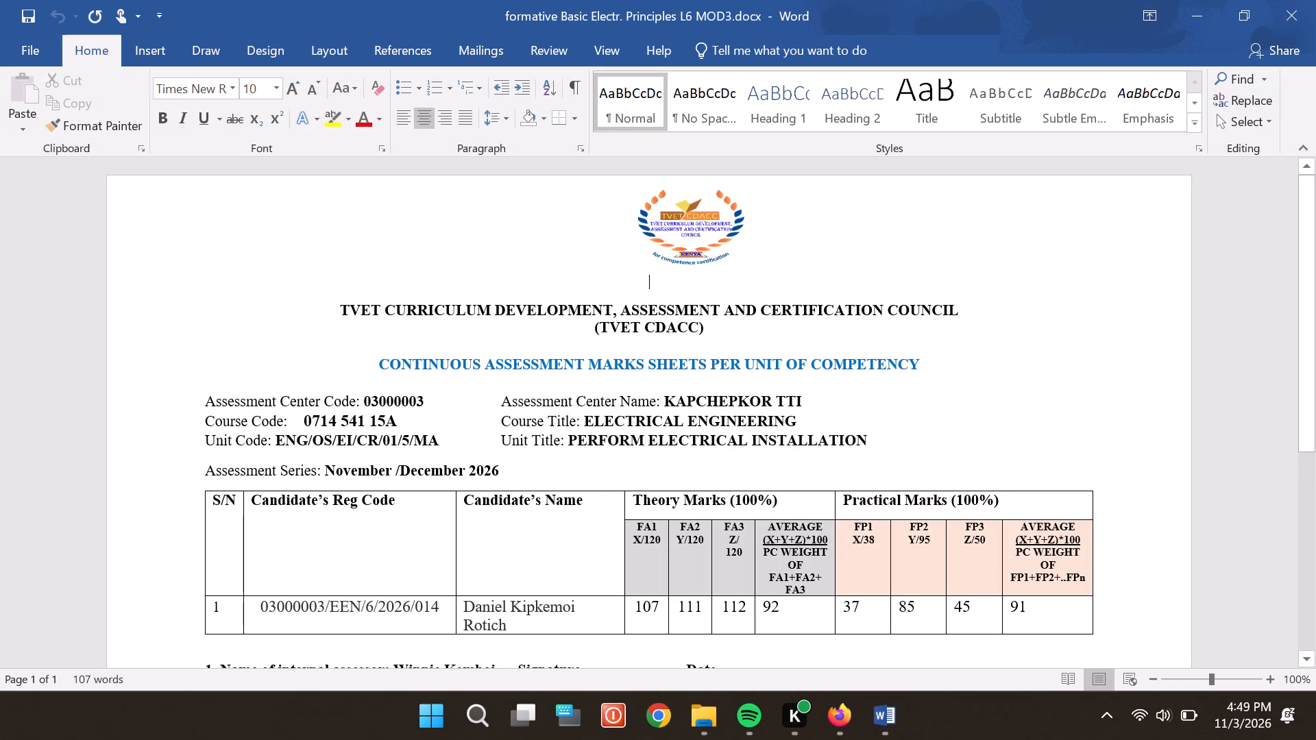
{"action": "left_click_drag", "start_coordinate": [570, 443], "coordinate": [742, 448]}
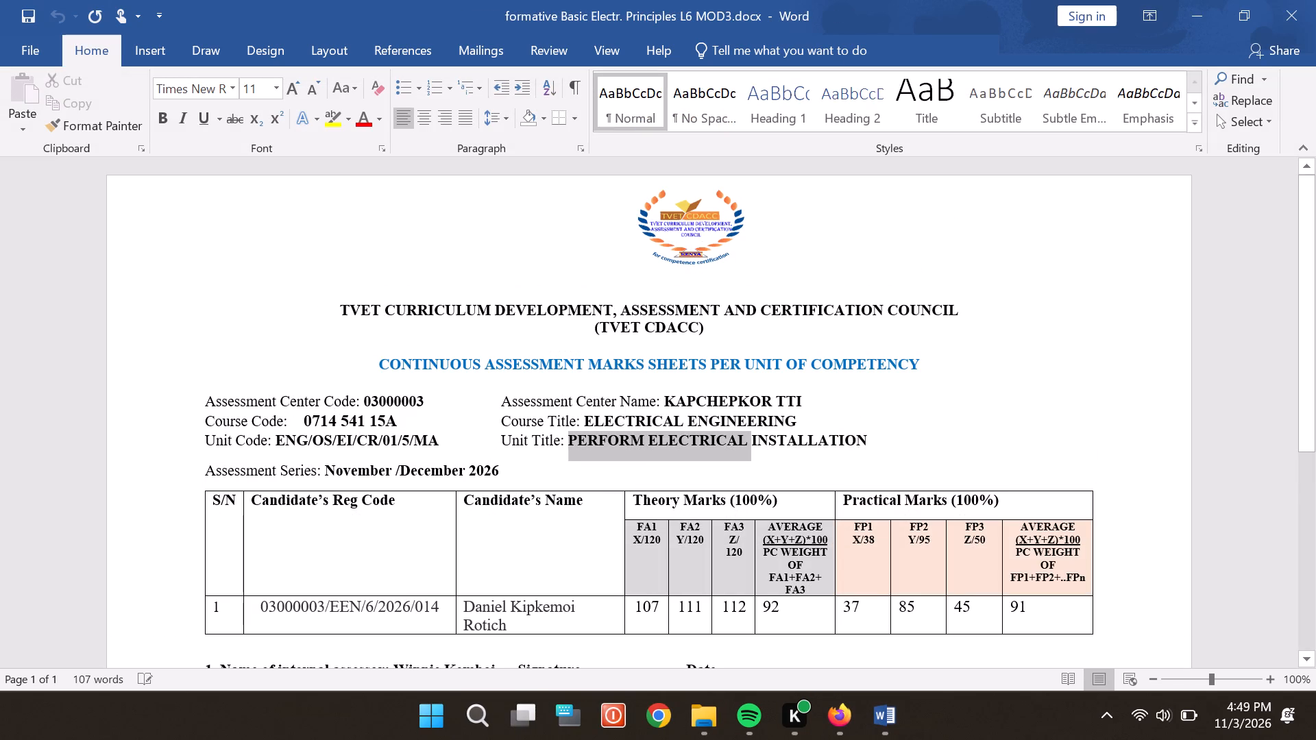
{"action": "left_click_drag", "start_coordinate": [742, 448], "coordinate": [842, 455]}
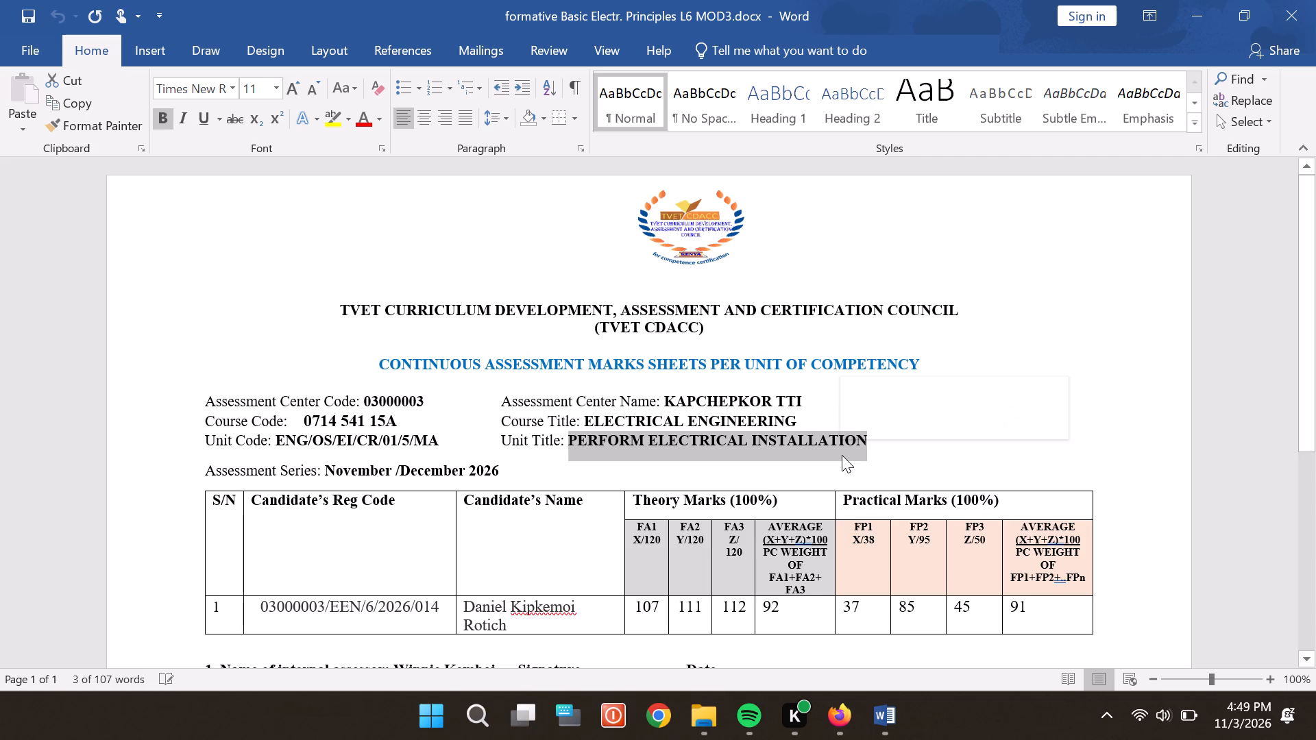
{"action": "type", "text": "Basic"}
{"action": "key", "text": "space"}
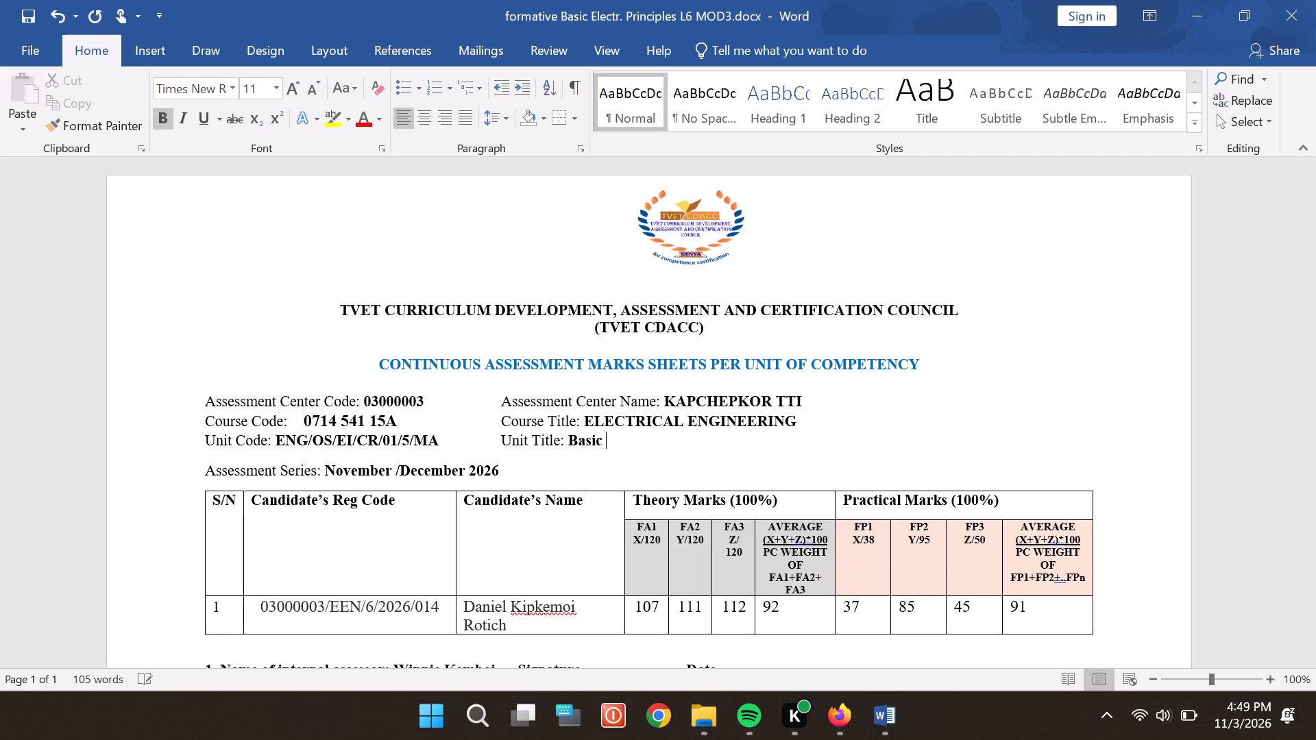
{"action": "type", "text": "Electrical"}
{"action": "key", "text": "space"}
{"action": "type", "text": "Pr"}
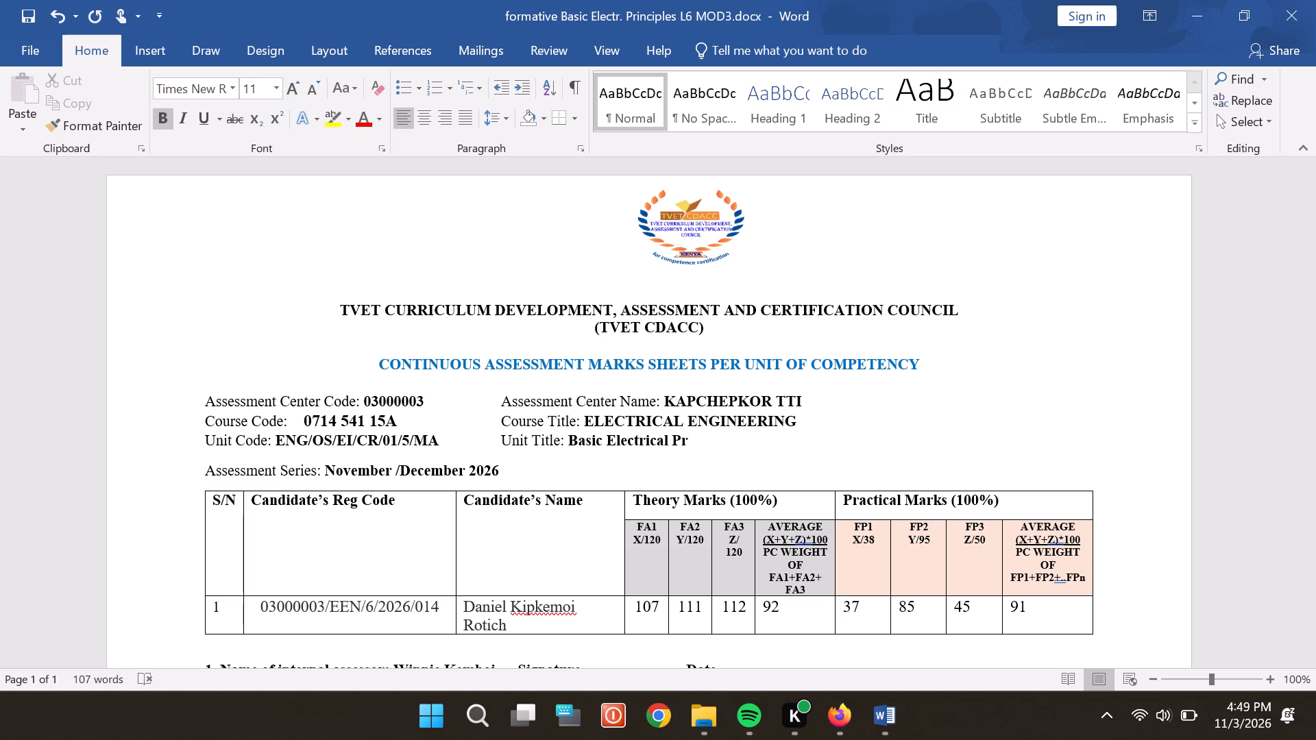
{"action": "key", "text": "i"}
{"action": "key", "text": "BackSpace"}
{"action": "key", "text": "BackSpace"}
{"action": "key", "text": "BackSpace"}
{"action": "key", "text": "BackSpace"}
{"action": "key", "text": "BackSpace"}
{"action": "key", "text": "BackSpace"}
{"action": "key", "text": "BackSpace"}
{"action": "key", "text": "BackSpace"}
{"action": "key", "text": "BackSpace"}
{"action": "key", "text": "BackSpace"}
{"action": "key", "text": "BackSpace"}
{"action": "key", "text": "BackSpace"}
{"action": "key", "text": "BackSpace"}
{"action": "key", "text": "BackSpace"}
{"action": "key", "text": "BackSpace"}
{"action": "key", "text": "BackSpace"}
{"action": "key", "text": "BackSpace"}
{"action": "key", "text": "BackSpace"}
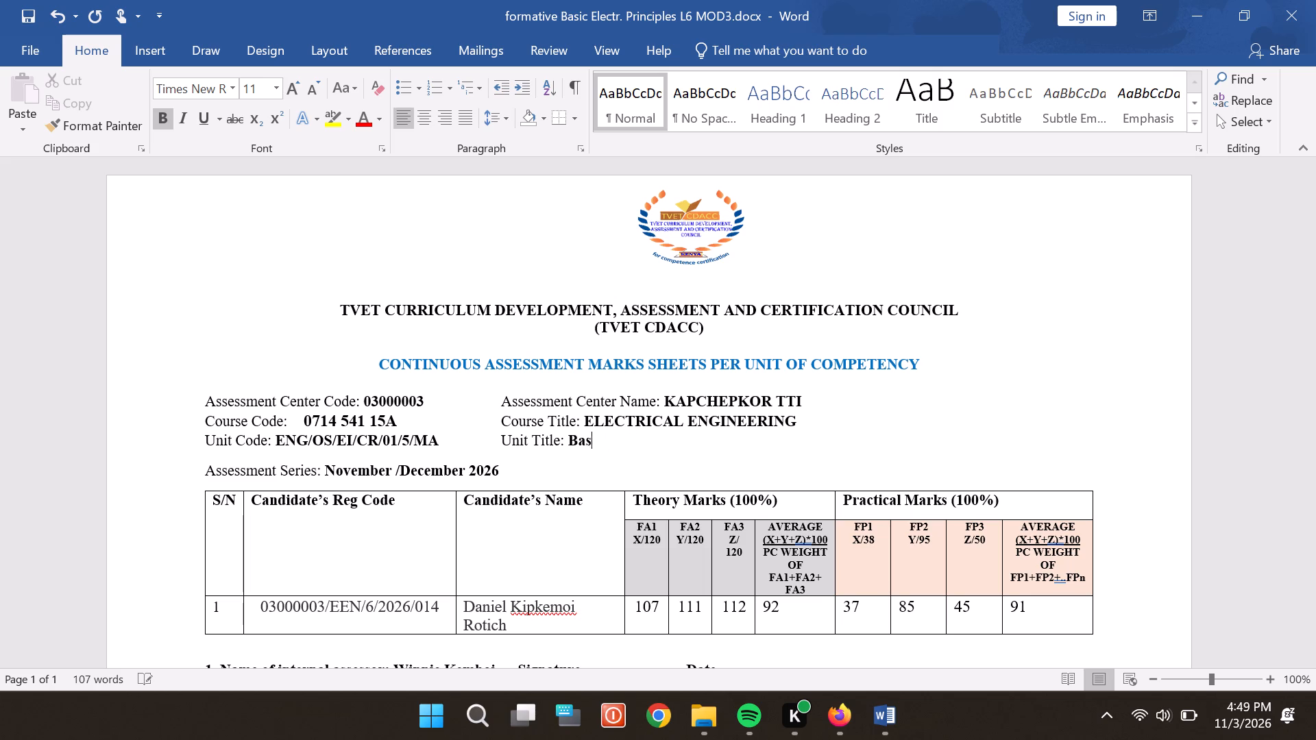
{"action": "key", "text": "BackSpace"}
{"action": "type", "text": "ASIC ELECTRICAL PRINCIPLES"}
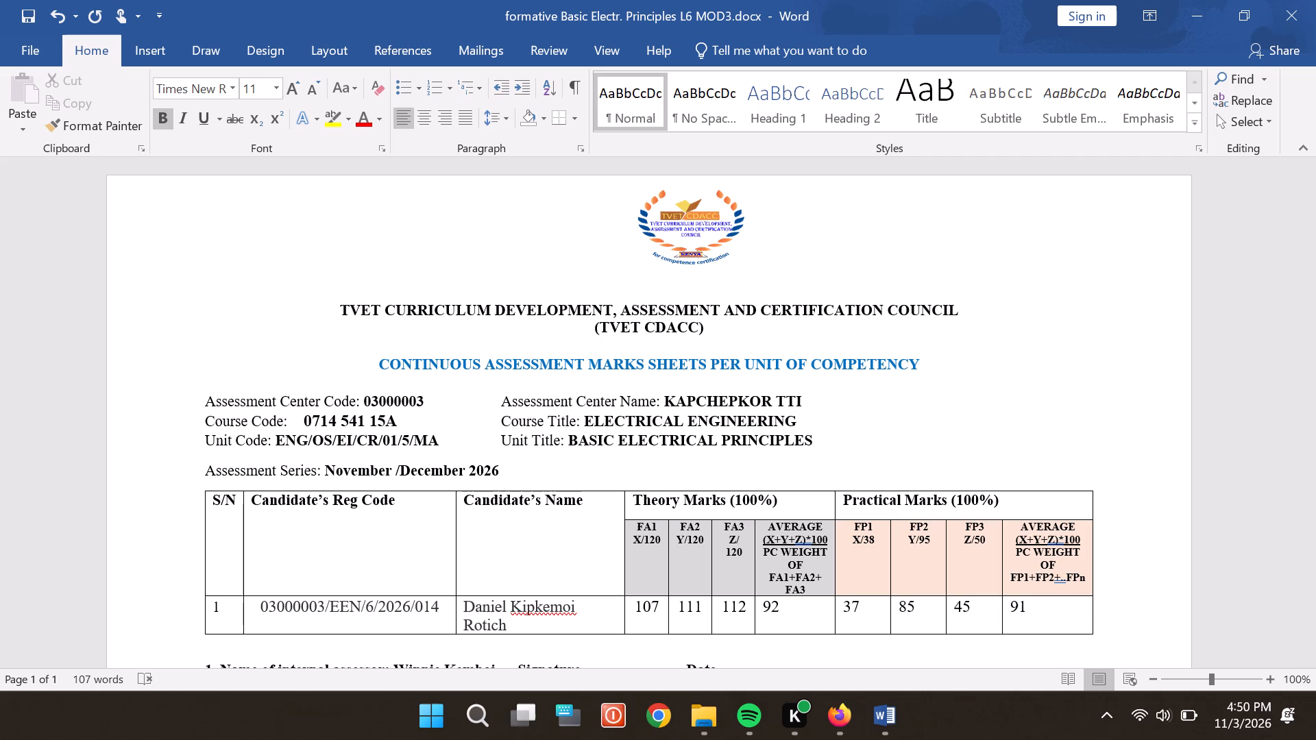
Clear the average, FP3, FP2 and FP1 practical marks in candidate 1's row.
{"action": "left_click", "coordinate": [1029, 606]}
{"action": "key", "text": "BackSpace"}
{"action": "key", "text": "BackSpace"}
{"action": "key", "text": "Left"}
{"action": "key", "text": "BackSpace"}
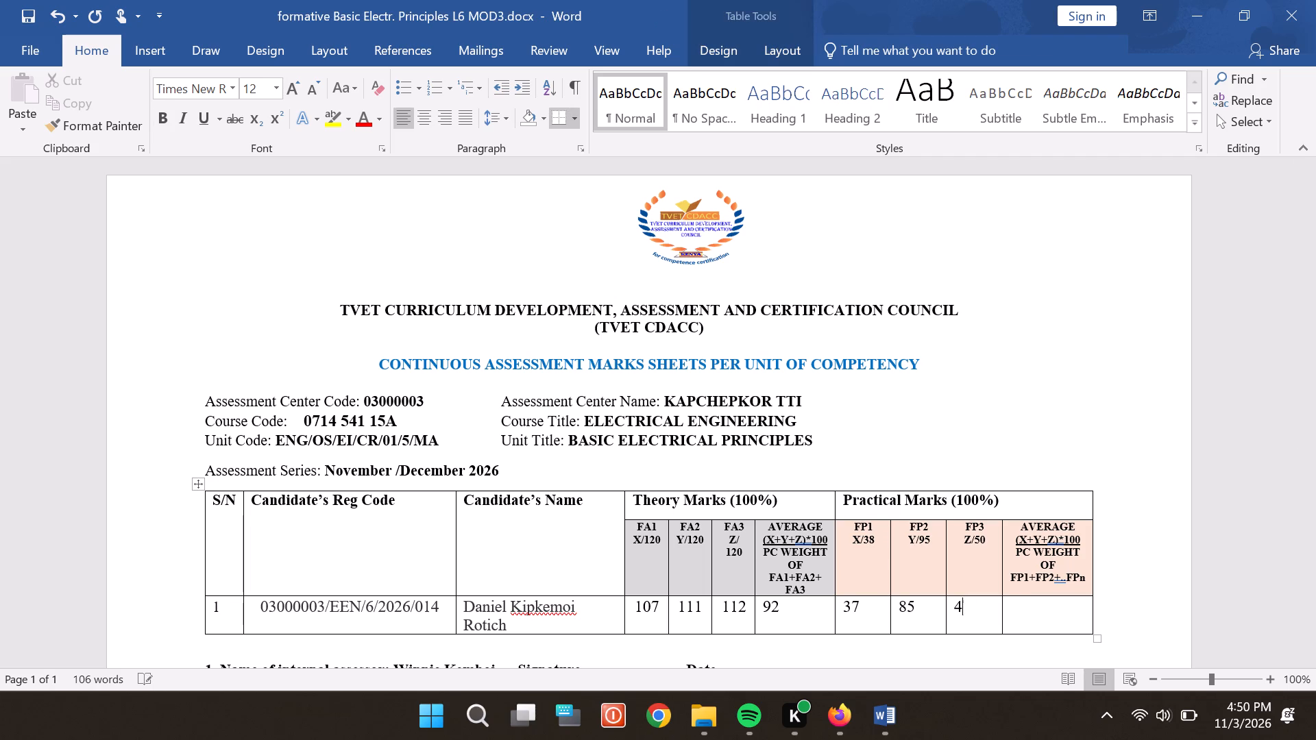
{"action": "key", "text": "BackSpace"}
{"action": "key", "text": "Left"}
{"action": "key", "text": "BackSpace"}
{"action": "key", "text": "BackSpace"}
{"action": "key", "text": "Left"}
{"action": "key", "text": "BackSpace"}
{"action": "key", "text": "BackSpace"}
Clear the average, FA3, FA2 and FA1 theory marks in candidate 1's row and save the document.
{"action": "key", "text": "BackSpace"}
{"action": "key", "text": "Left"}
{"action": "key", "text": "BackSpace"}
{"action": "key", "text": "BackSpace"}
{"action": "key", "text": "Left"}
{"action": "key", "text": "BackSpace"}
{"action": "key", "text": "BackSpace"}
{"action": "key", "text": "BackSpace"}
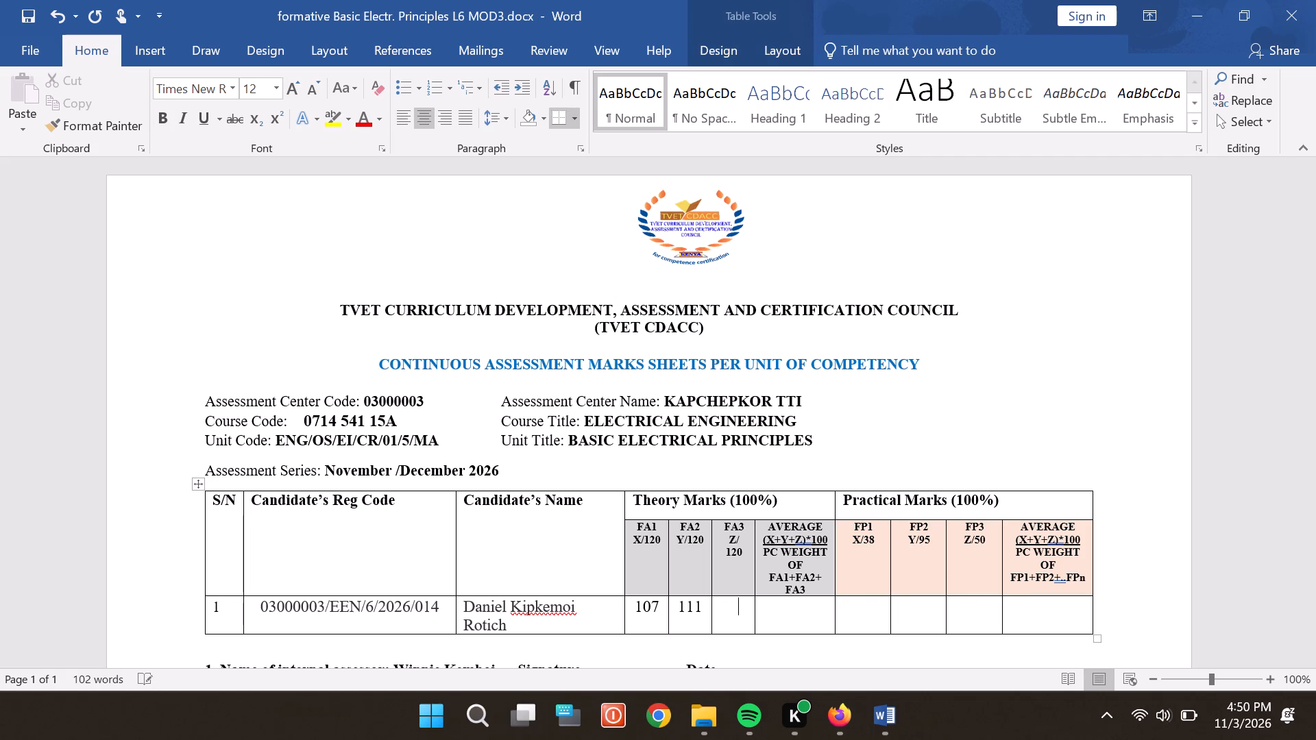
{"action": "key", "text": "Left"}
{"action": "key", "text": "BackSpace"}
{"action": "key", "text": "BackSpace"}
{"action": "key", "text": "BackSpace"}
{"action": "key", "text": "Left"}
{"action": "key", "text": "BackSpace"}
{"action": "key", "text": "BackSpace"}
{"action": "key", "text": "BackSpace"}
{"action": "key", "text": "ctrl+s"}
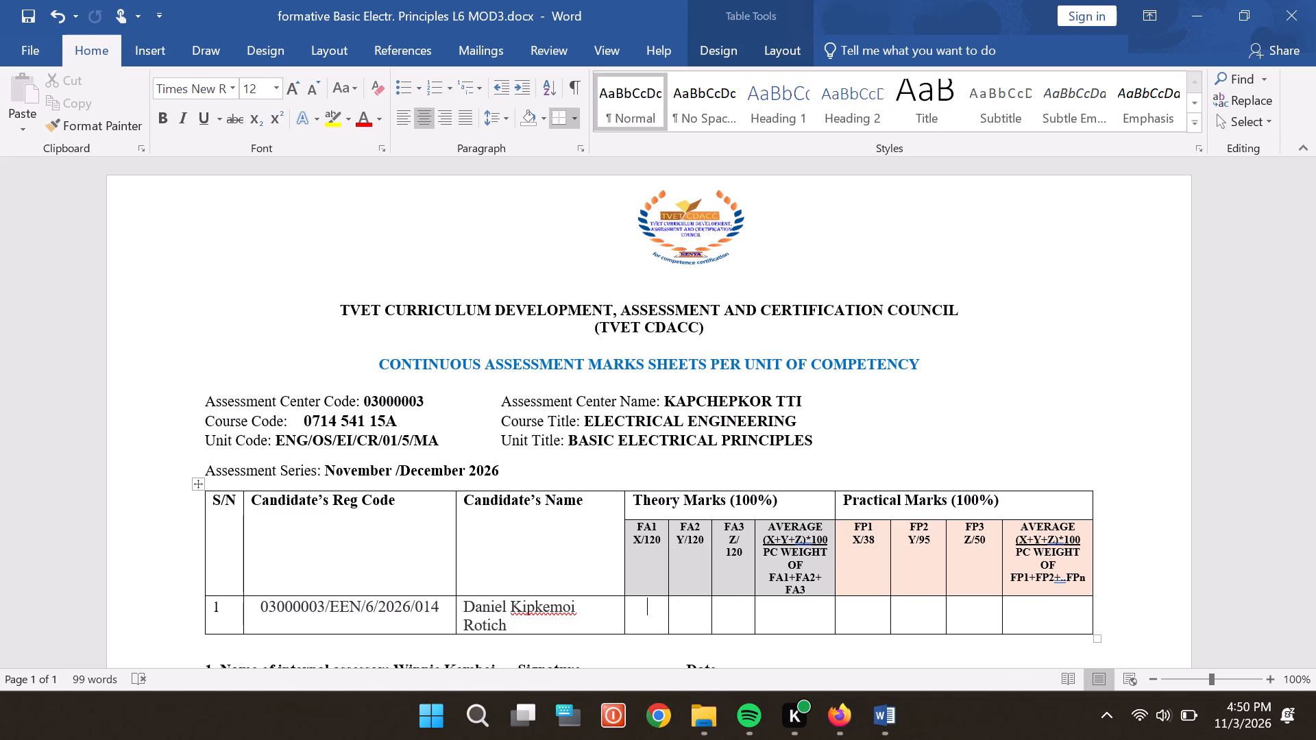
Replace the internal assessor's name below the table with the new assessor's name, then save and close the document.
{"action": "scroll", "coordinate": [1029, 606], "scroll_direction": "down", "scroll_amount": 2}
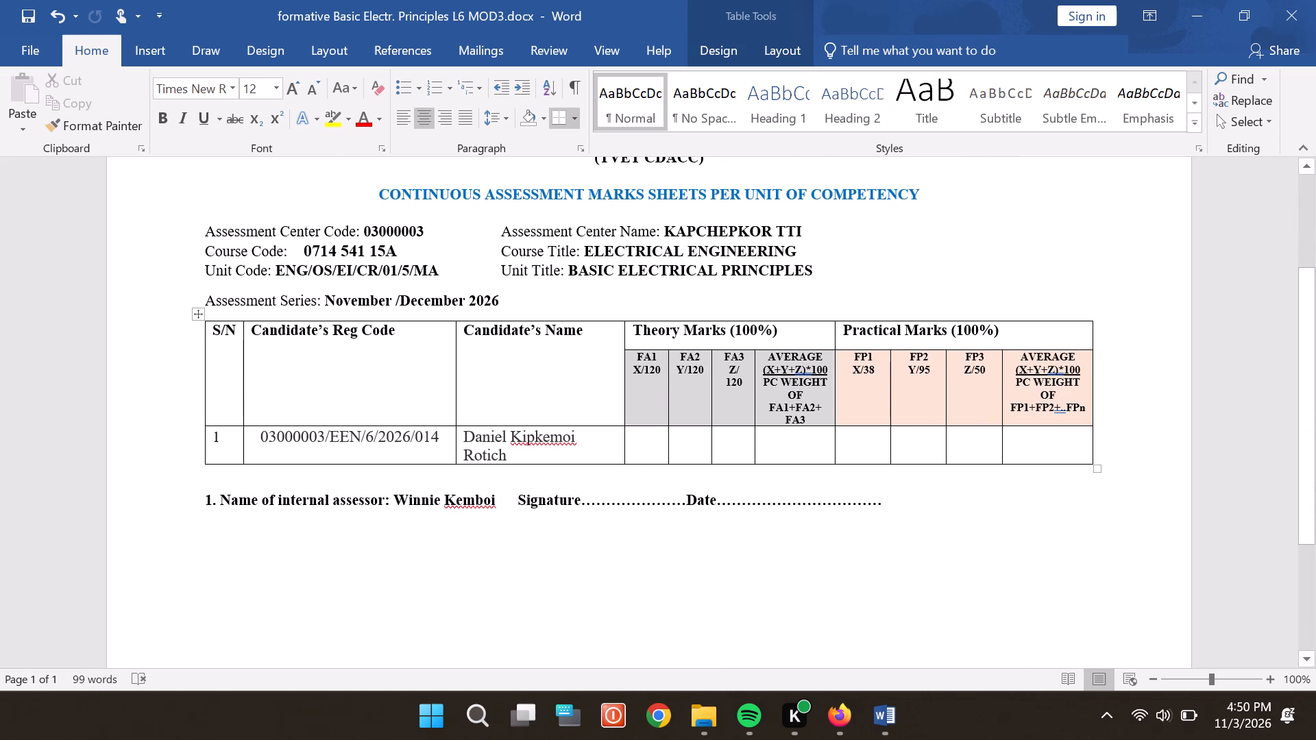
{"action": "left_click", "coordinate": [393, 497]}
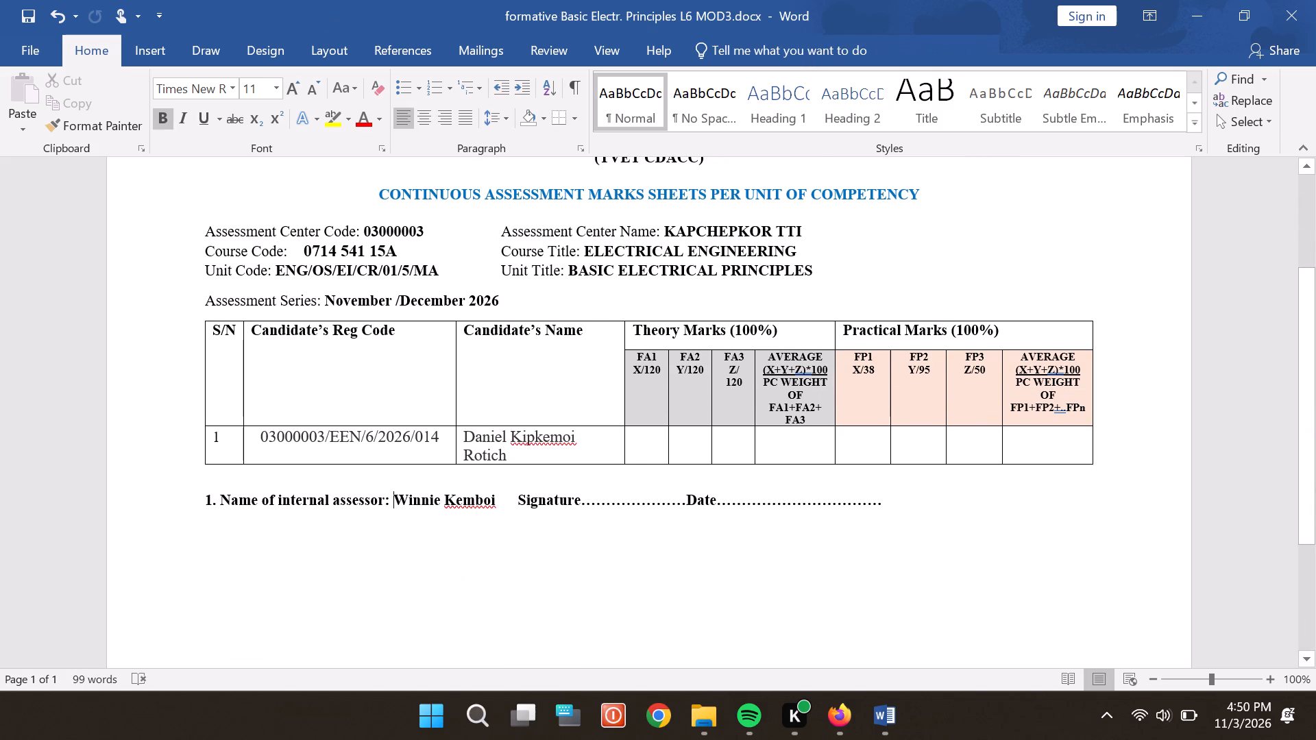
{"action": "left_click_drag", "start_coordinate": [393, 497], "coordinate": [492, 493]}
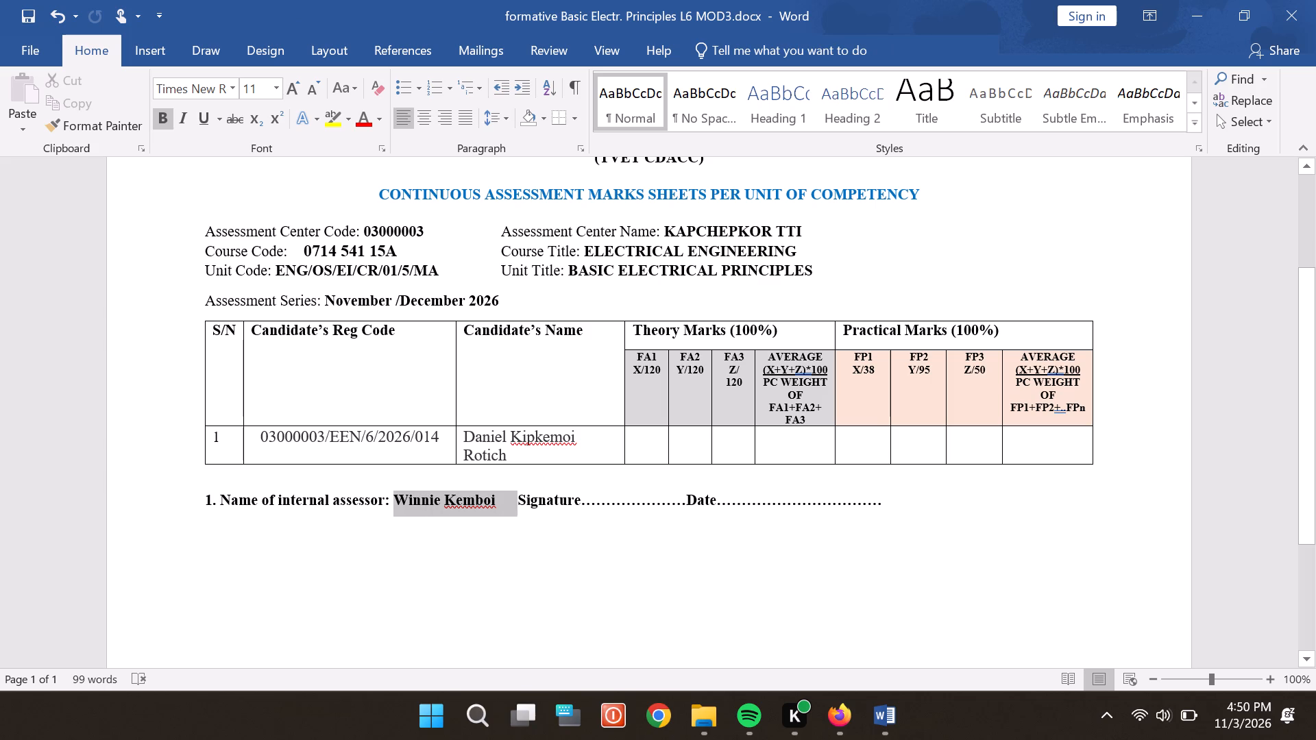
{"action": "left_click_drag", "start_coordinate": [492, 493], "coordinate": [494, 493]}
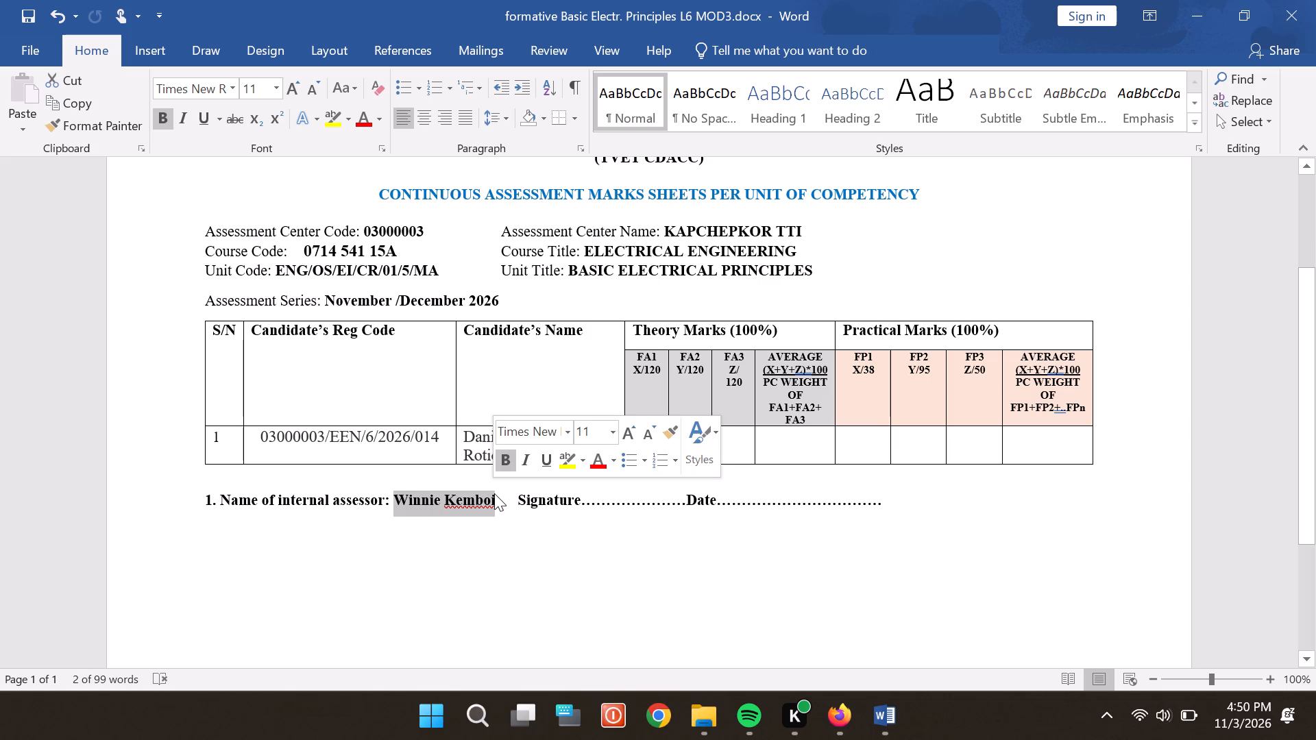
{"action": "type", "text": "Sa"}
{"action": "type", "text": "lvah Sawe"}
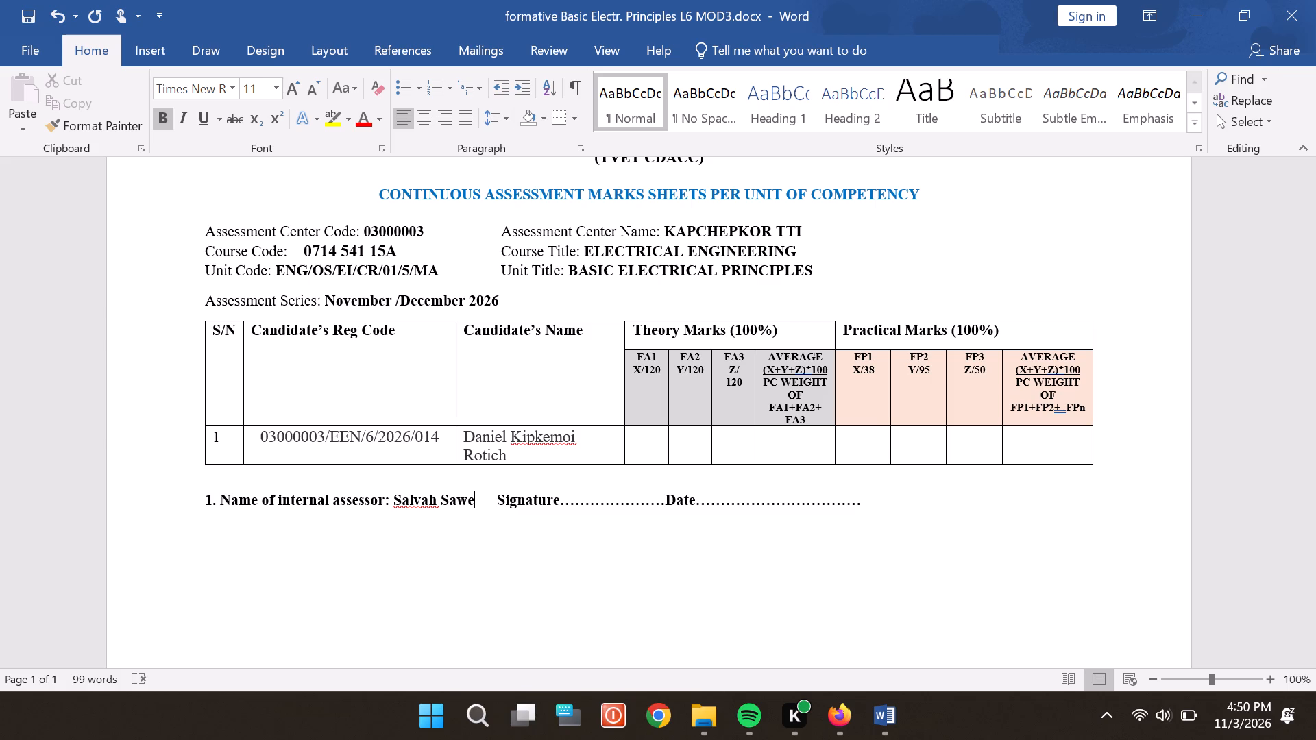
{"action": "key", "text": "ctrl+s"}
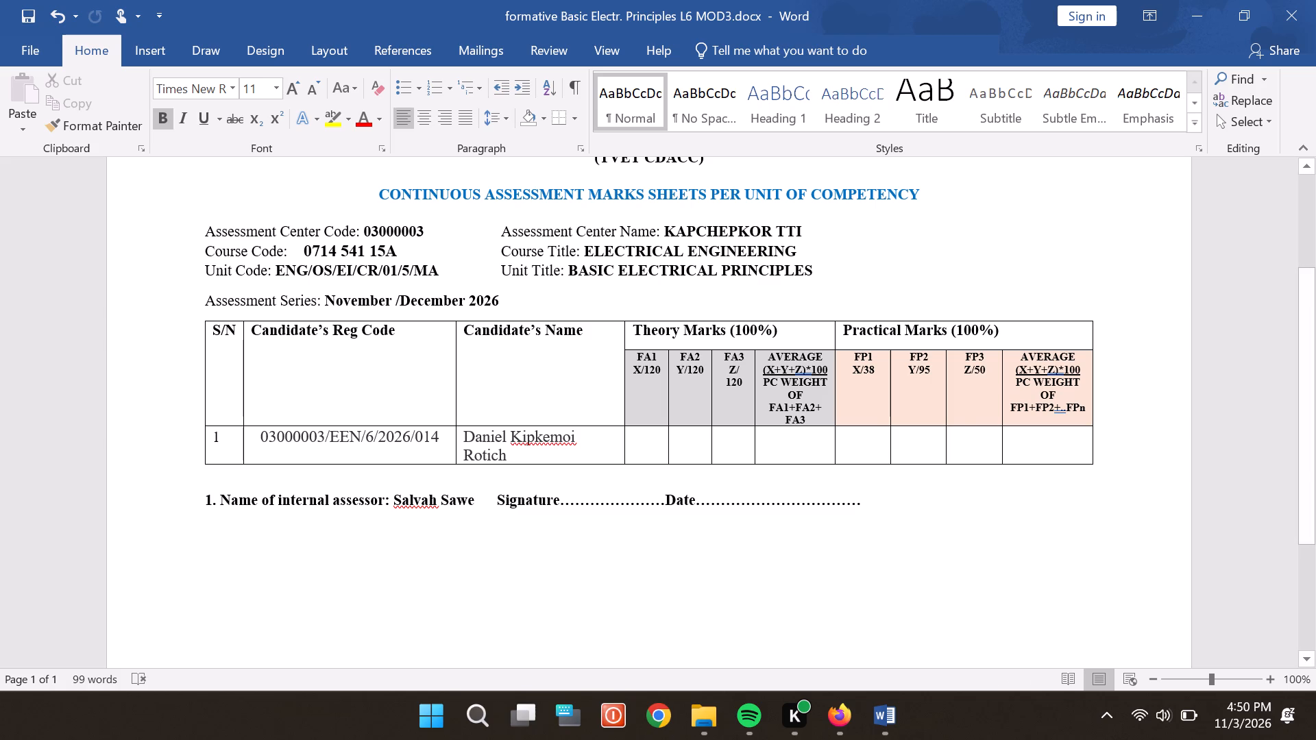
{"action": "left_click", "coordinate": [1297, 23]}
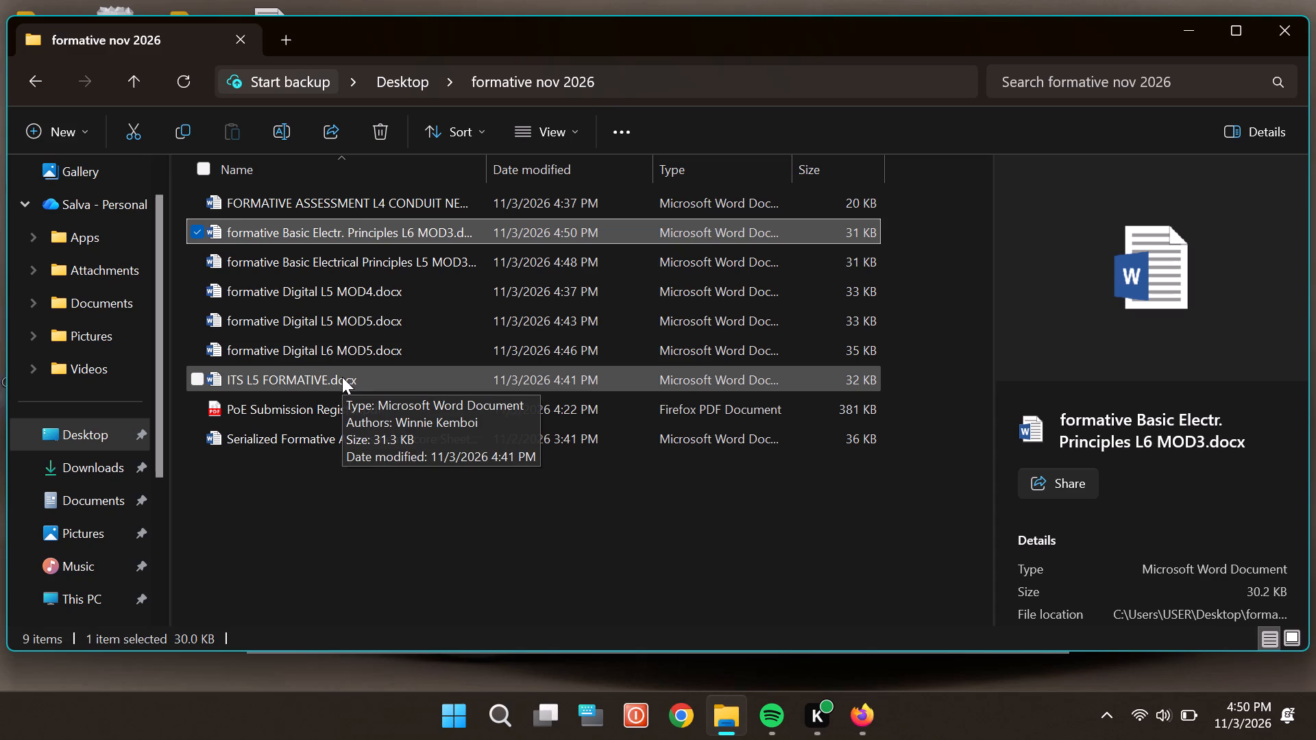
Open the "FORMATIVE ASSESSMENT L4 CONDUIT NEW" document from the "formative nov 2026" folder and enable editing.
{"action": "double_click", "coordinate": [401, 205]}
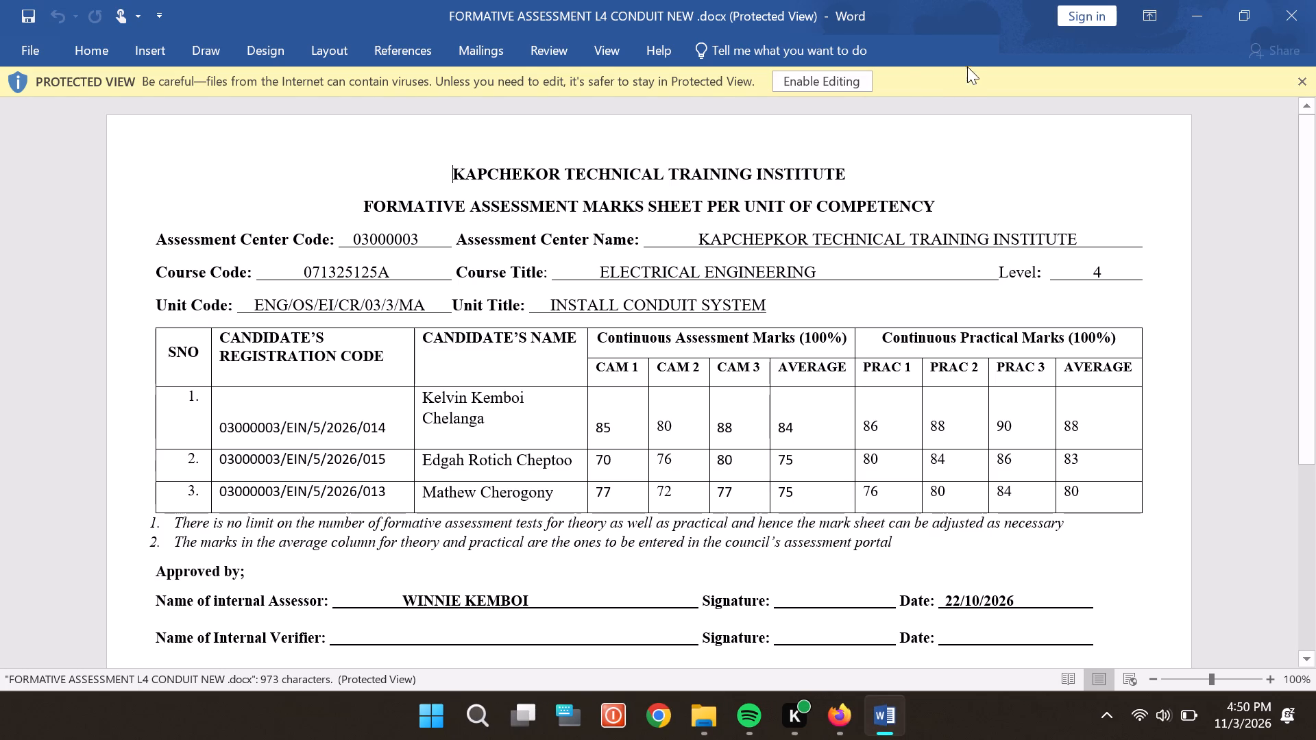
{"action": "left_click", "coordinate": [851, 85]}
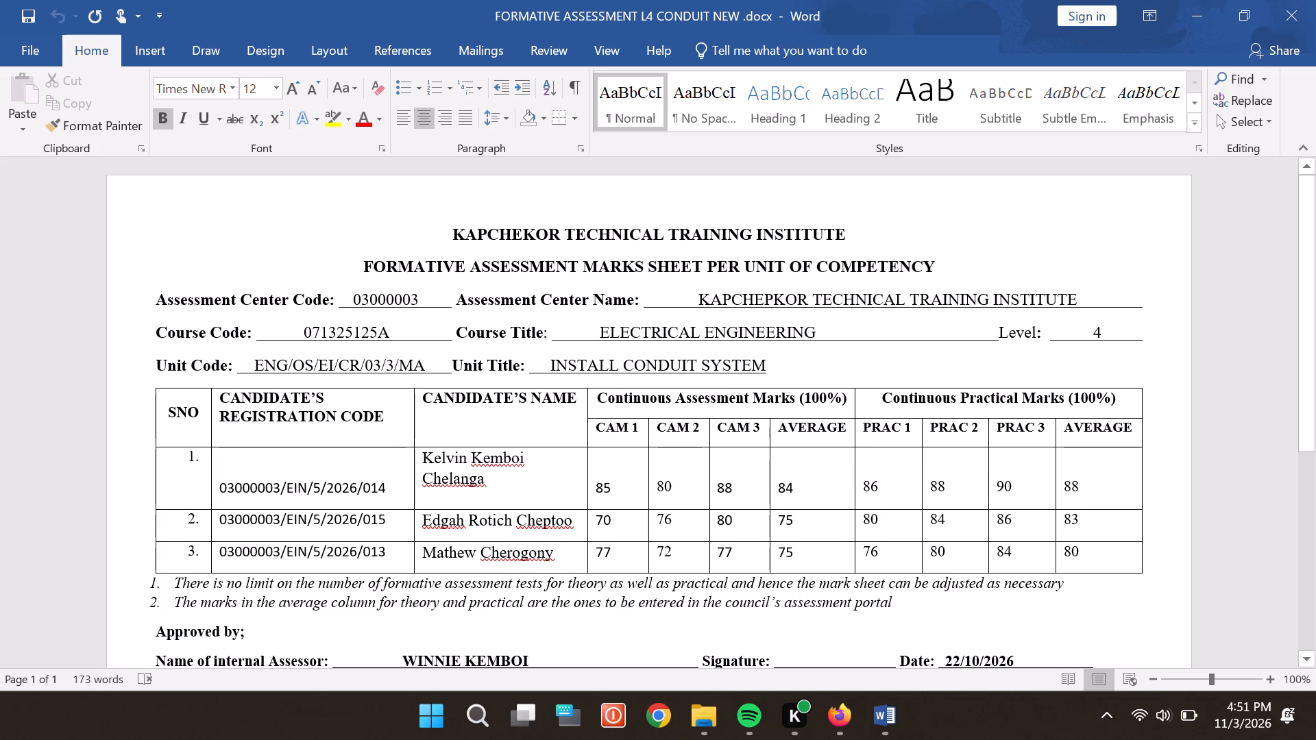
Replace "CONDUIT" with "TRUNKING" in the unit title so that it reads "INSTALL TRUNKING SYSTEM".
{"action": "left_click", "coordinate": [623, 362]}
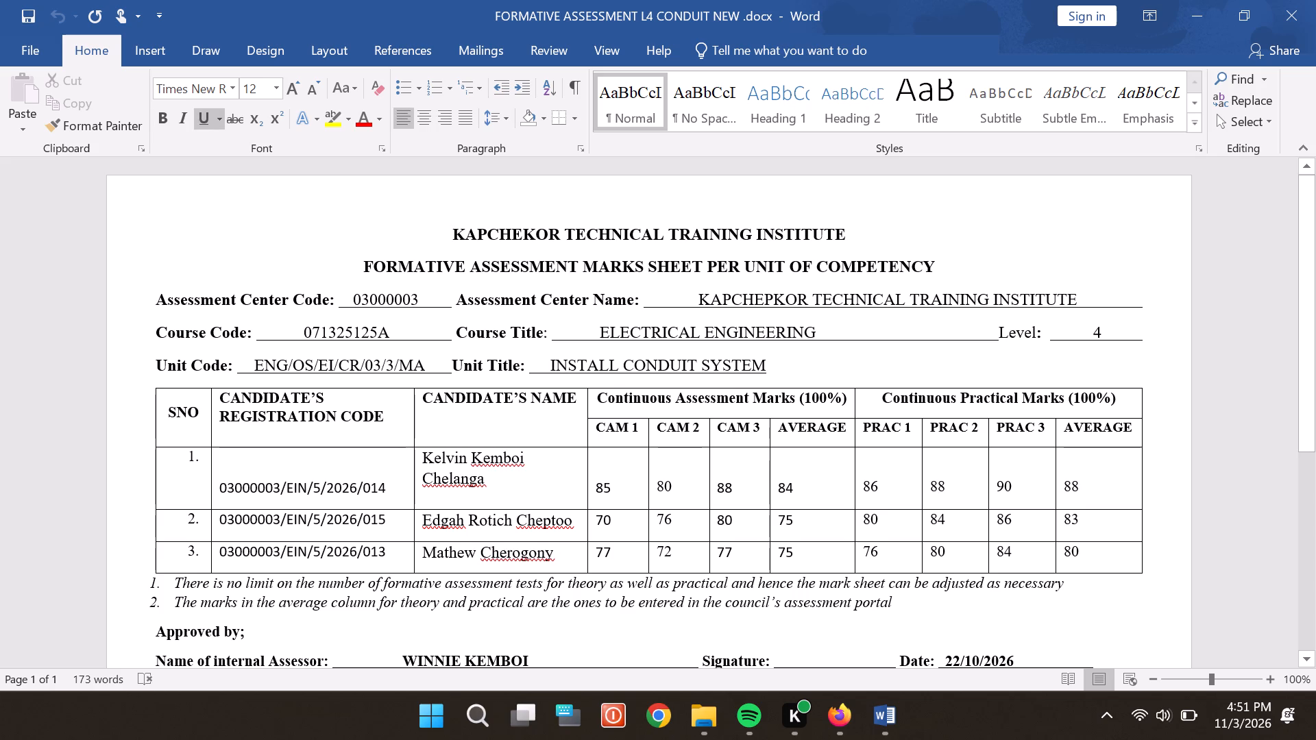
{"action": "left_click_drag", "start_coordinate": [620, 365], "coordinate": [657, 364]}
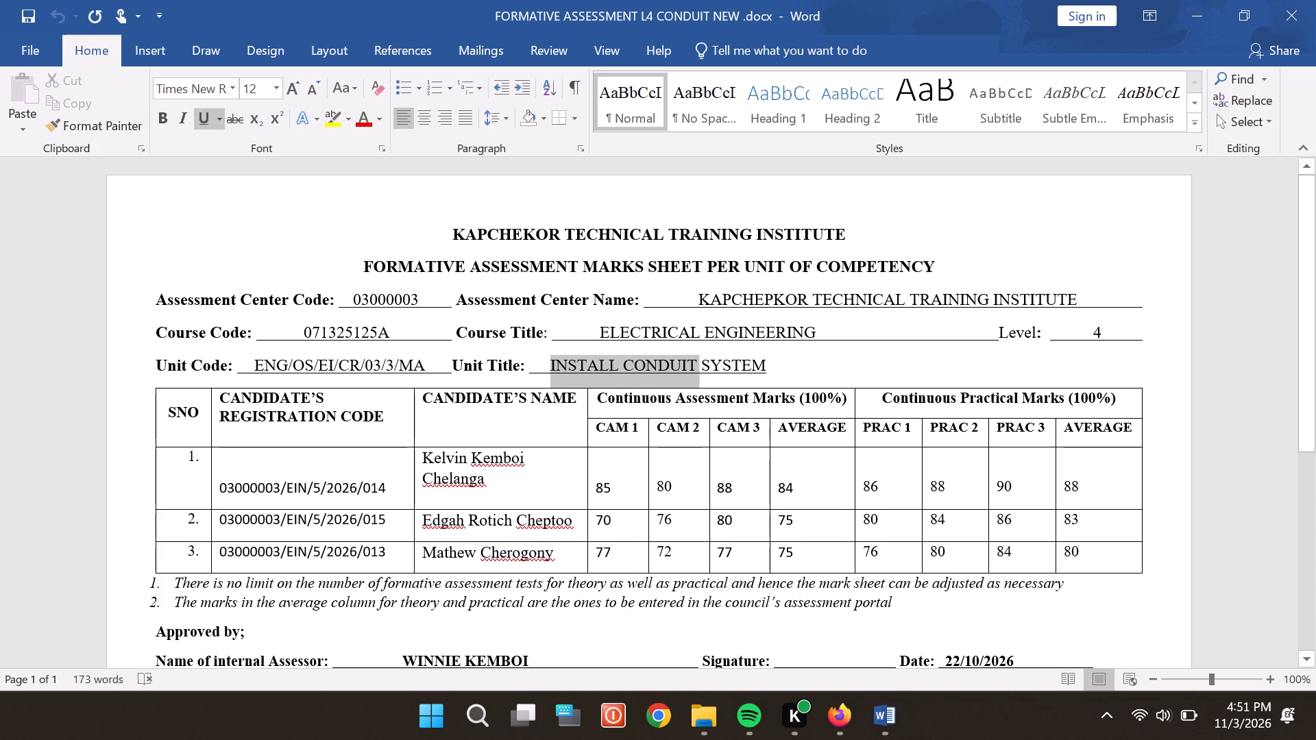
{"action": "left_click_drag", "start_coordinate": [657, 364], "coordinate": [645, 359]}
{"action": "left_click", "coordinate": [621, 367]}
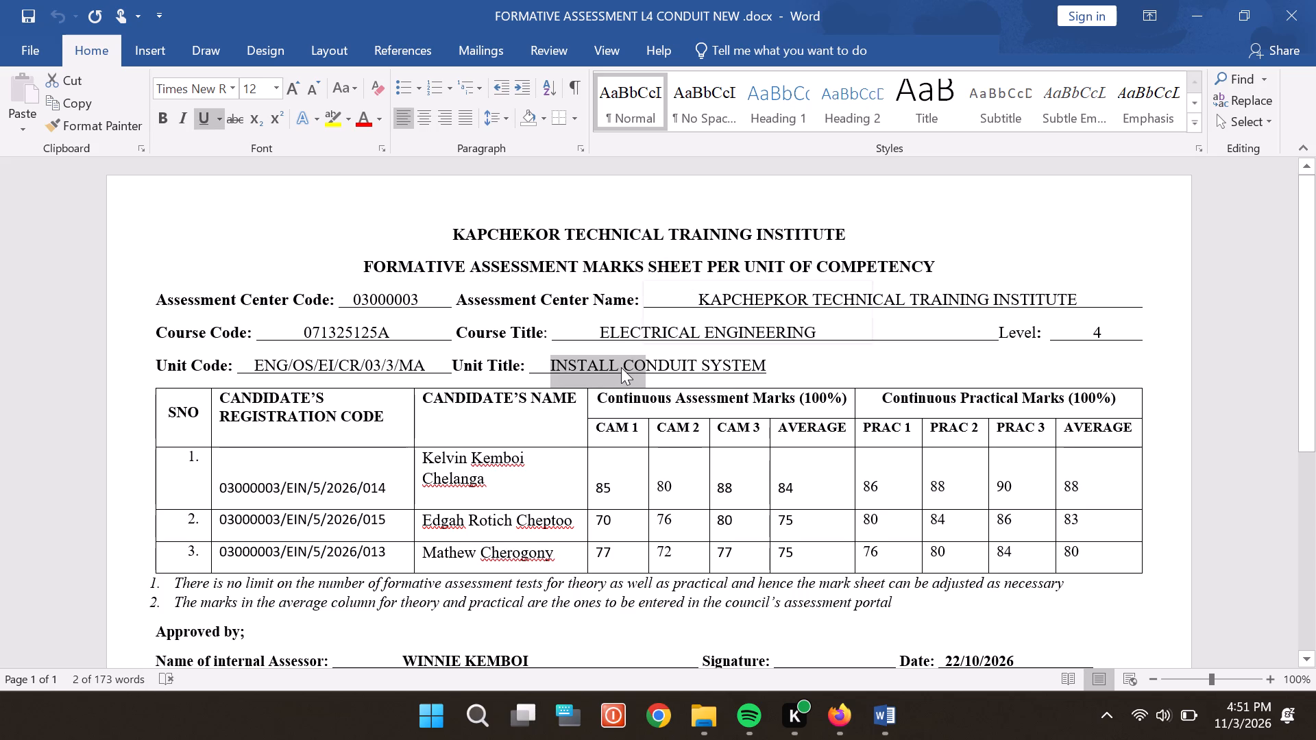
{"action": "left_click_drag", "start_coordinate": [621, 367], "coordinate": [668, 359]}
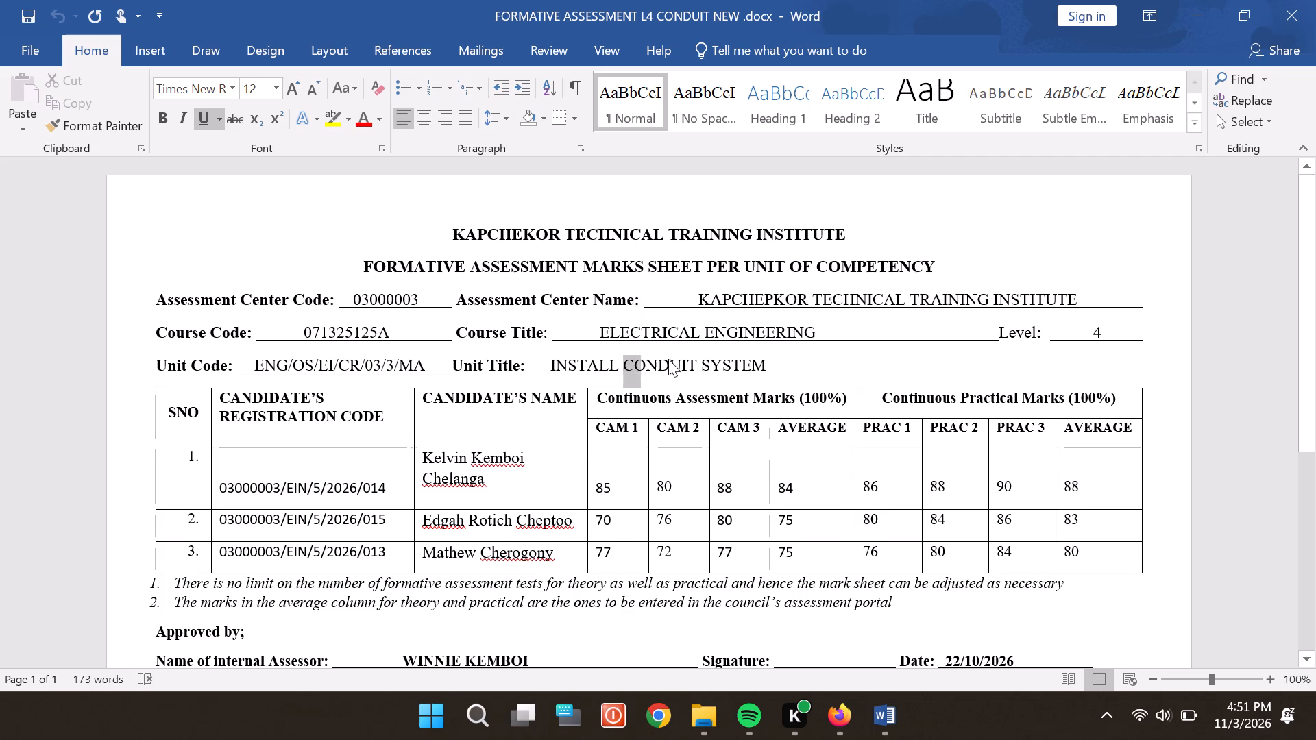
{"action": "left_click_drag", "start_coordinate": [668, 359], "coordinate": [693, 355]}
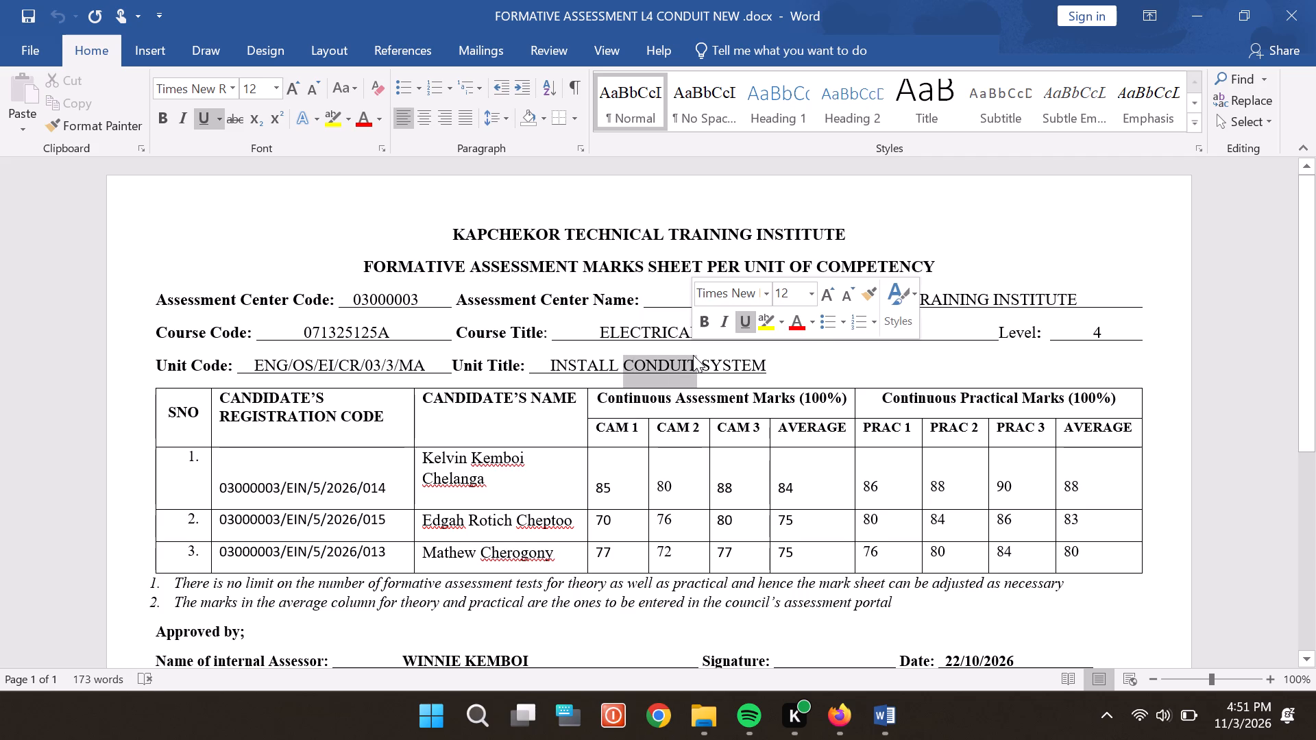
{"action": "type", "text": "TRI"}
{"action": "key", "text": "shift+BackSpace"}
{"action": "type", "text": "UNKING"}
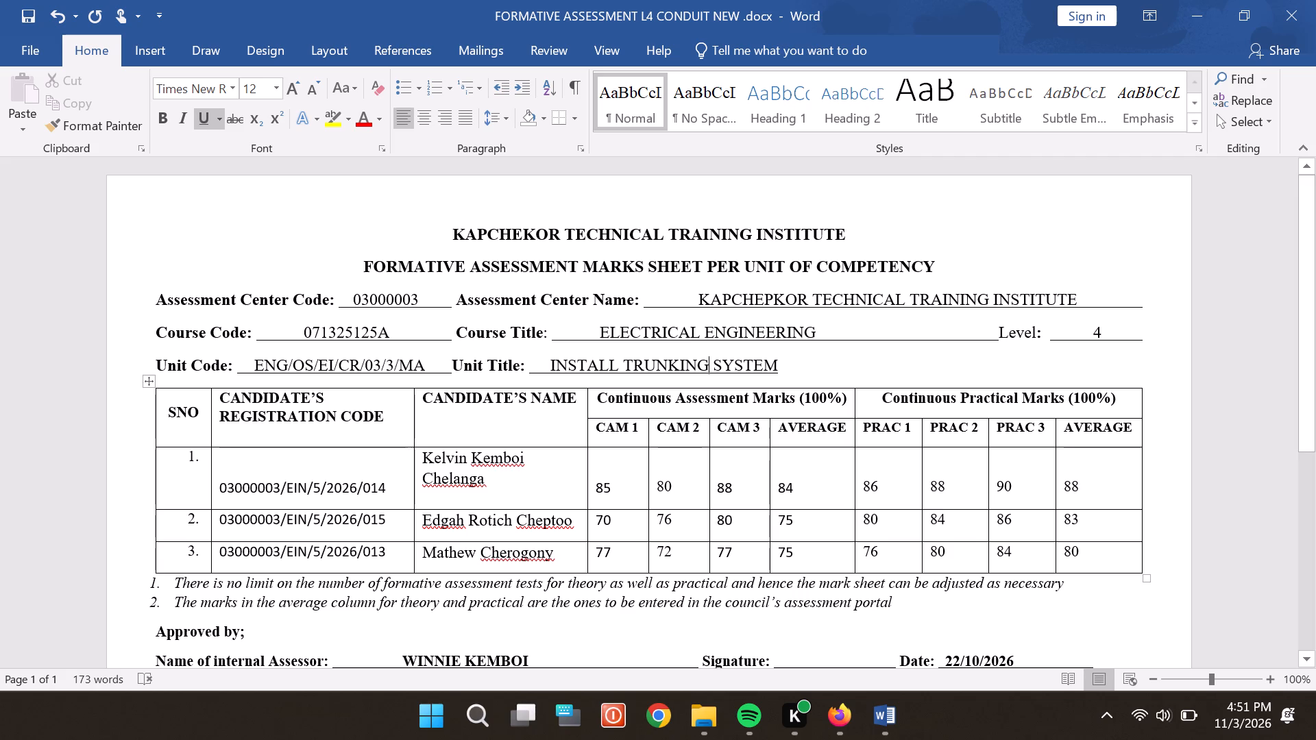
Clear the average mark under Continuous Practical Marks in candidate 1's row.
{"action": "left_click", "coordinate": [1087, 487]}
{"action": "key", "text": "BackSpace"}
{"action": "key", "text": "BackSpace"}
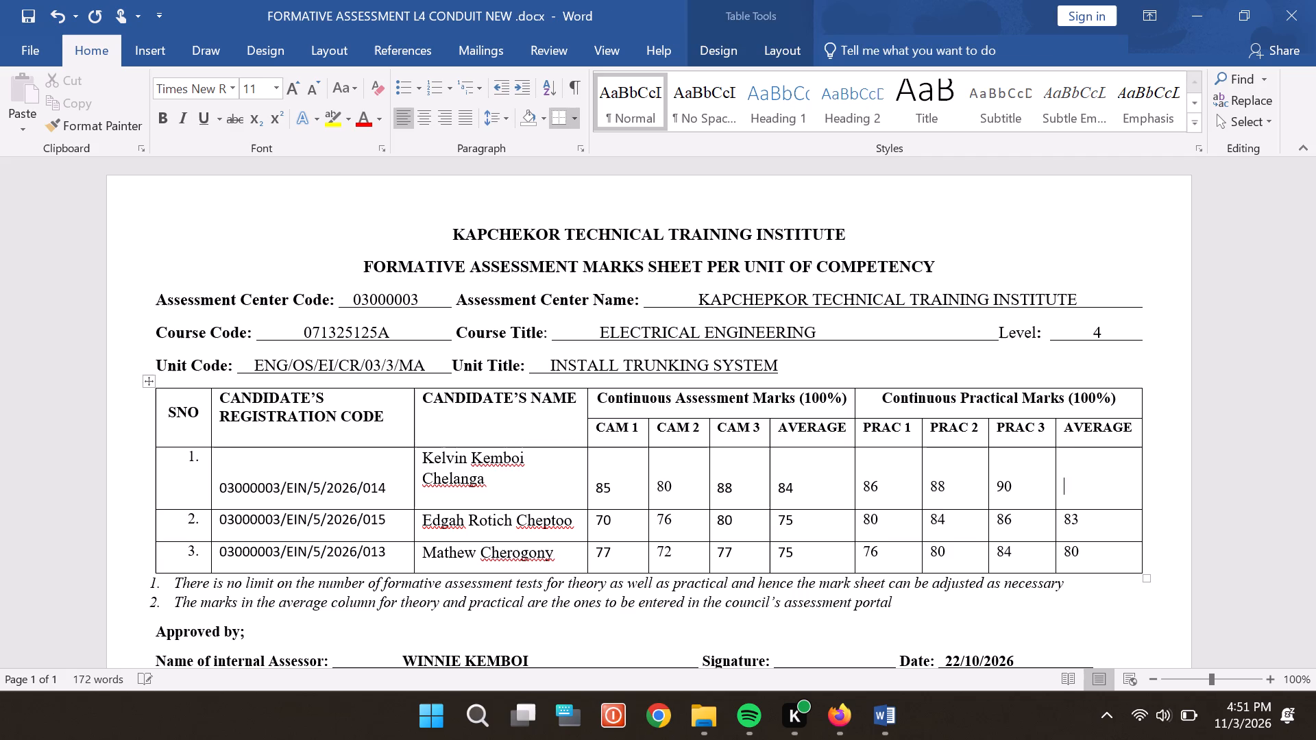
{"action": "key", "text": "Left"}
{"action": "key", "text": "BackSpace"}
{"action": "key", "text": "BackSpace"}
{"action": "key", "text": "BackSpace"}
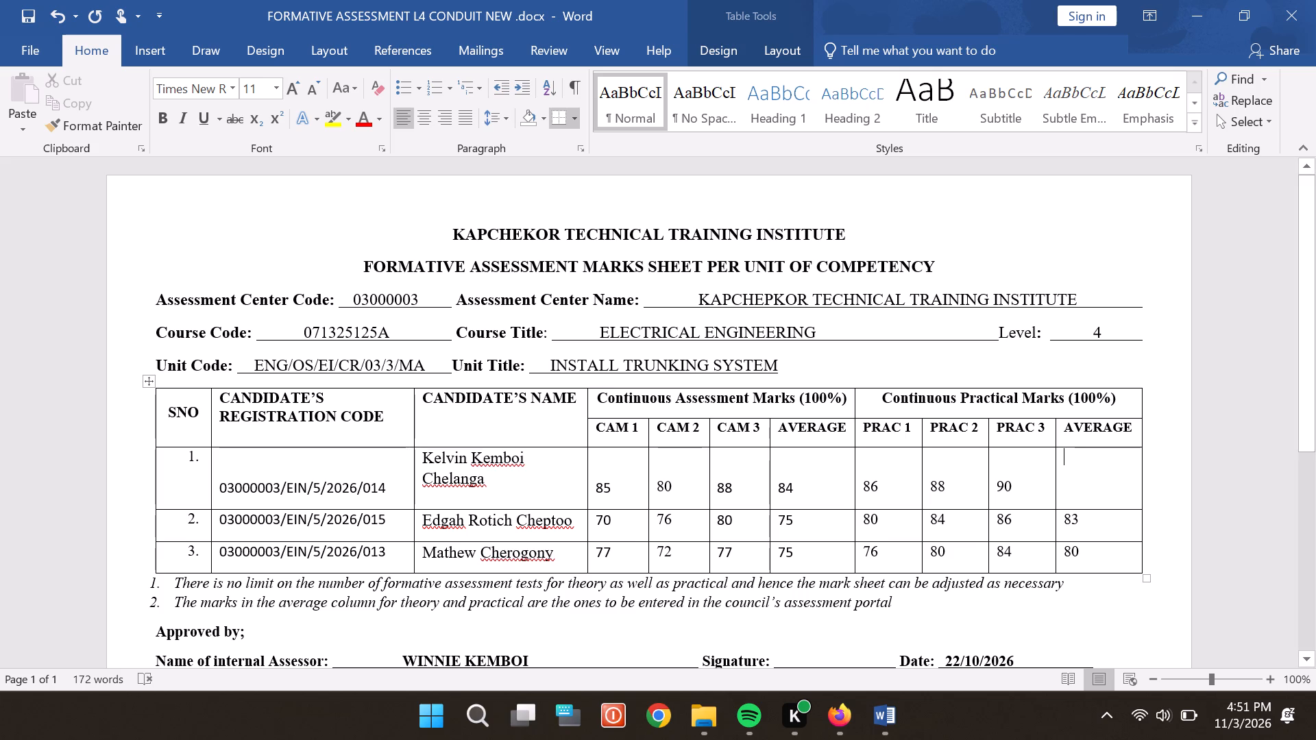
{"action": "left_click", "coordinate": [51, 10]}
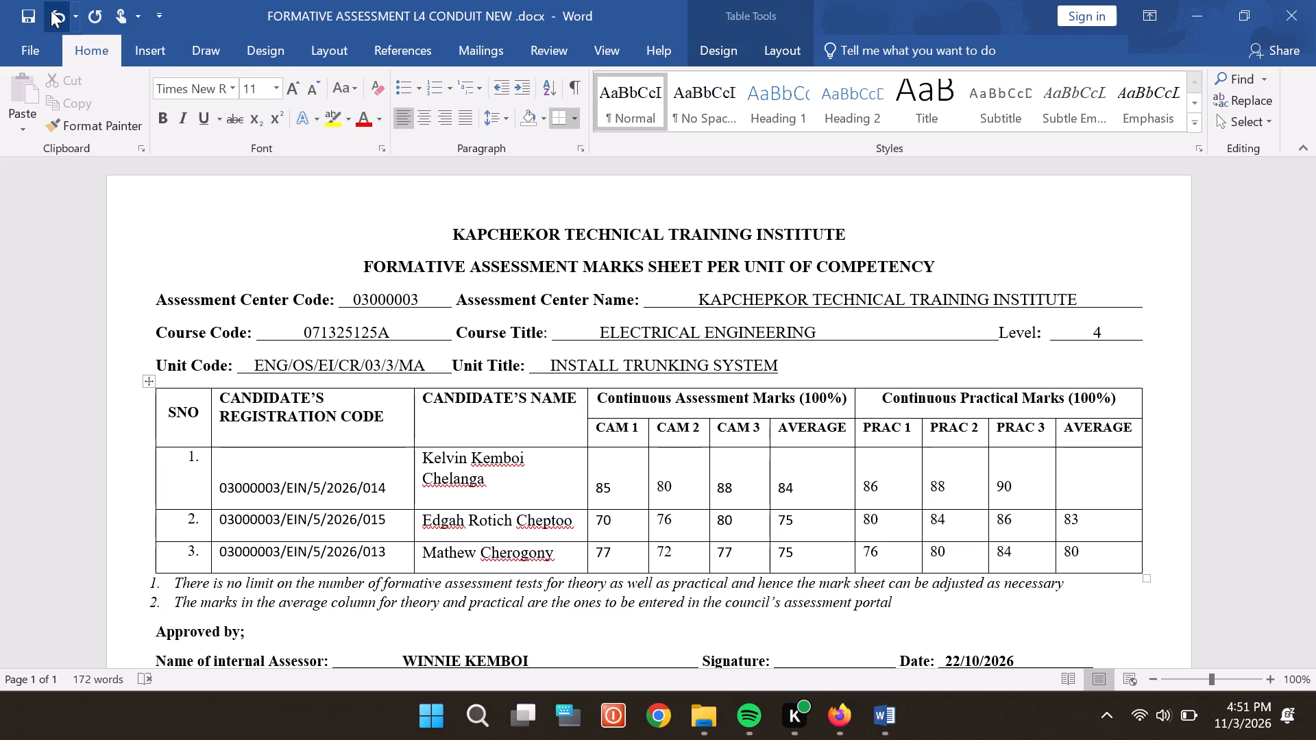
{"action": "key", "text": "BackSpace"}
Clear the PRAC 3, PRAC 2 and PRAC 1 marks in candidate 1's row.
{"action": "key", "text": "Left"}
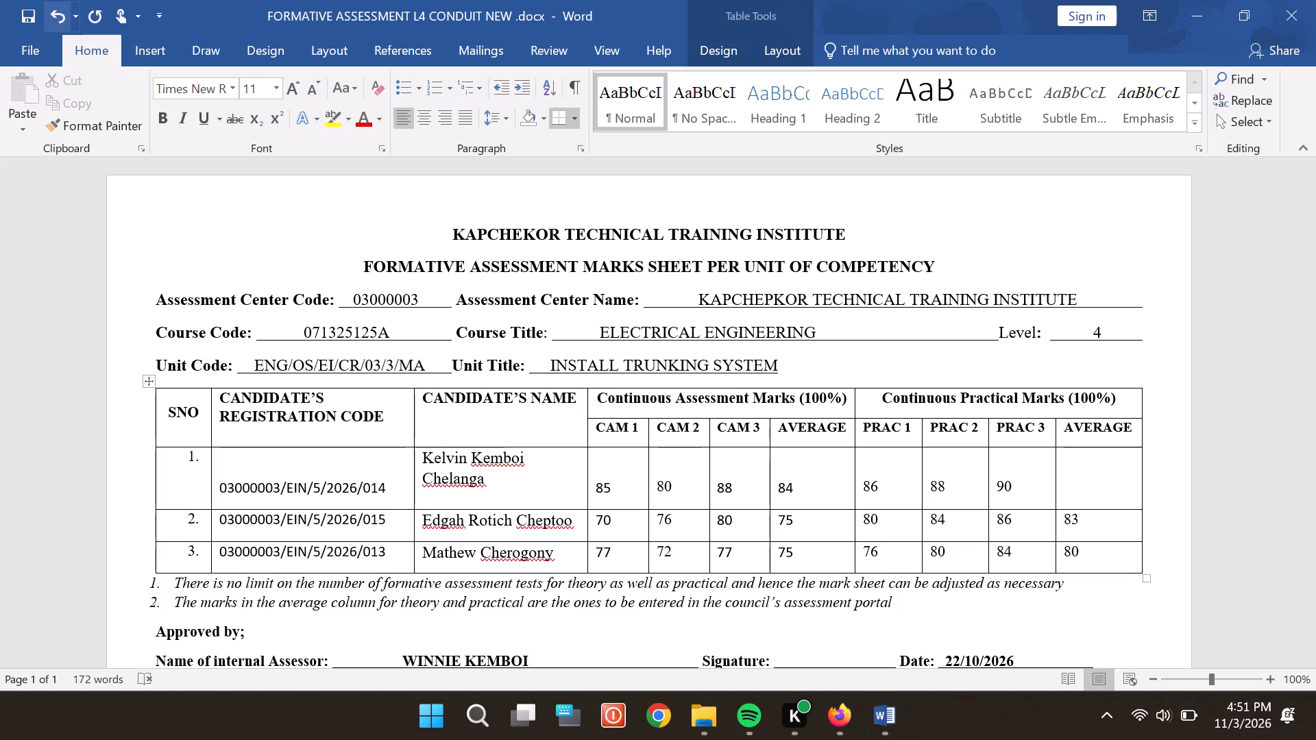
{"action": "key", "text": "Left"}
{"action": "key", "text": "BackSpace"}
{"action": "key", "text": "BackSpace"}
{"action": "key", "text": "Left"}
{"action": "key", "text": "Left"}
{"action": "key", "text": "BackSpace"}
{"action": "key", "text": "BackSpace"}
{"action": "key", "text": "BackSpace"}
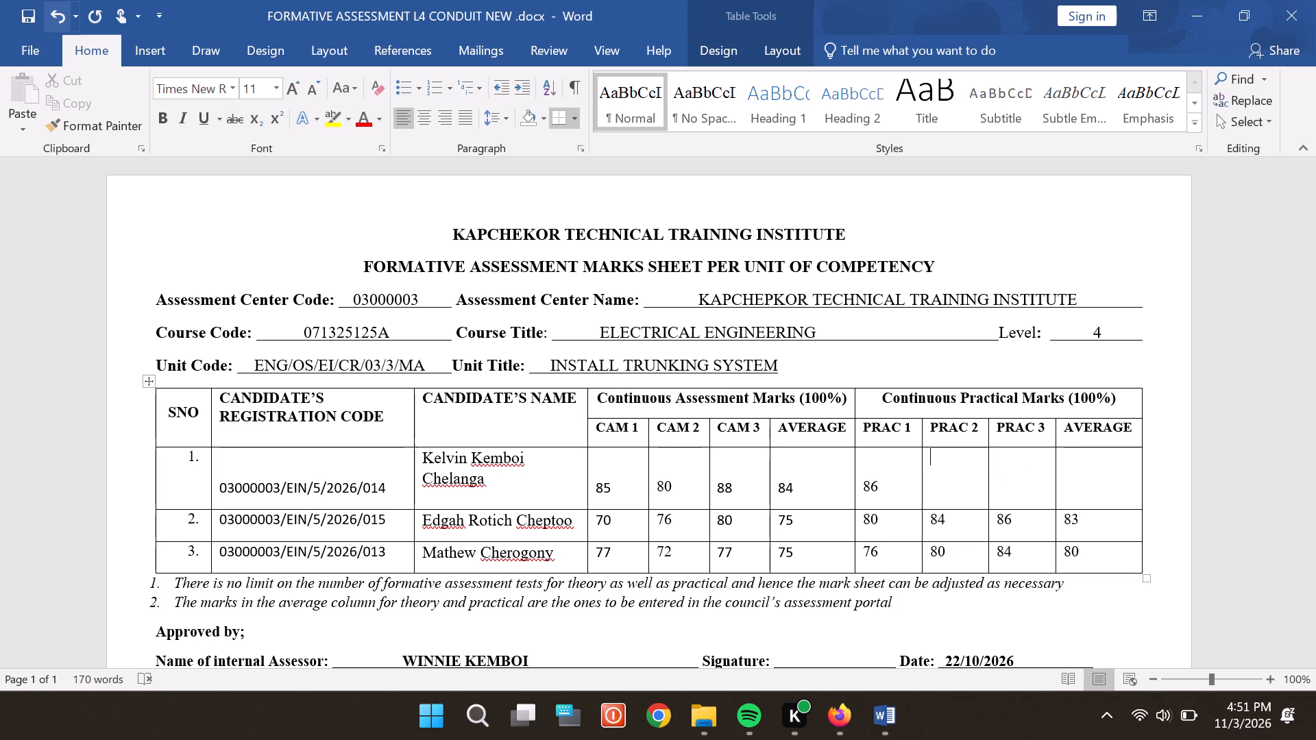
{"action": "key", "text": "Left"}
{"action": "key", "text": "BackSpace"}
{"action": "key", "text": "BackSpace"}
Clear the average, CAM 3, CAM 2 and CAM 1 continuous assessment marks in candidate 1's row.
{"action": "key", "text": "Left"}
{"action": "key", "text": "Left"}
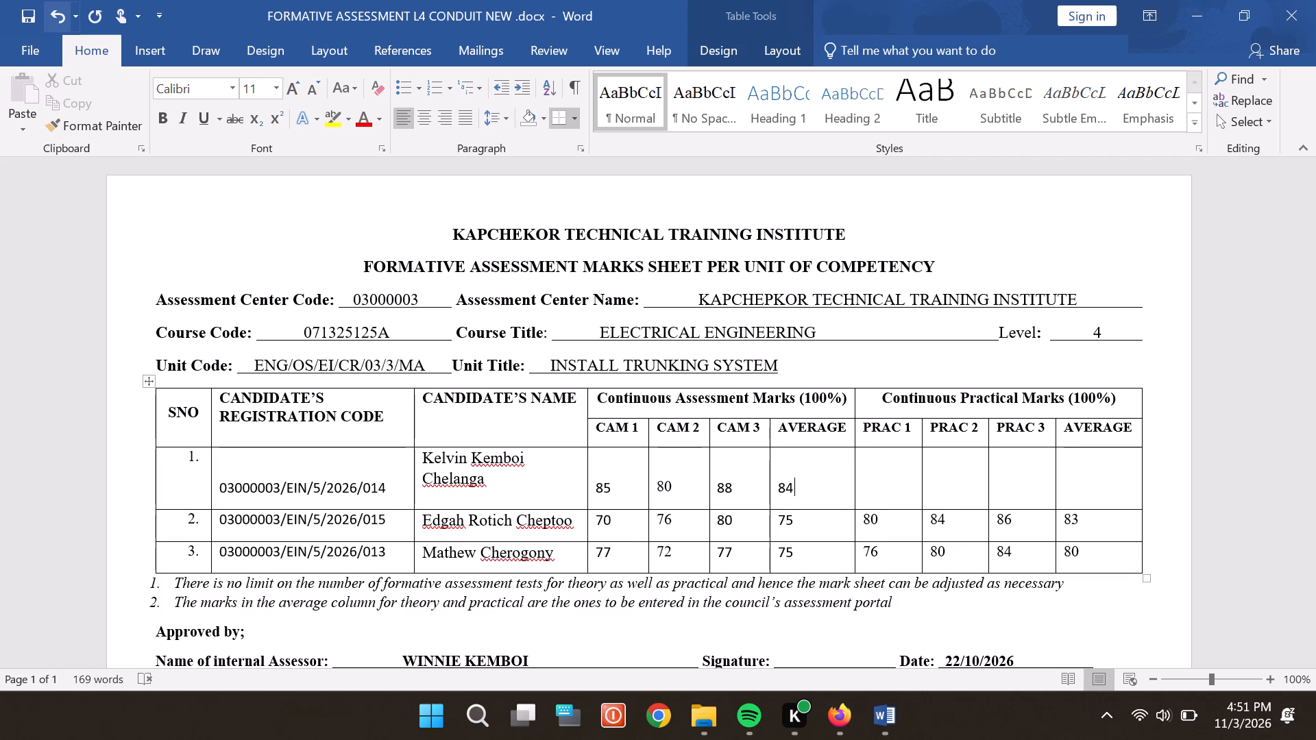
{"action": "key", "text": "BackSpace"}
{"action": "key", "text": "BackSpace"}
{"action": "key", "text": "Left"}
{"action": "key", "text": "BackSpace"}
{"action": "key", "text": "BackSpace"}
{"action": "key", "text": "Left"}
{"action": "key", "text": "BackSpace"}
{"action": "key", "text": "BackSpace"}
{"action": "key", "text": "Left"}
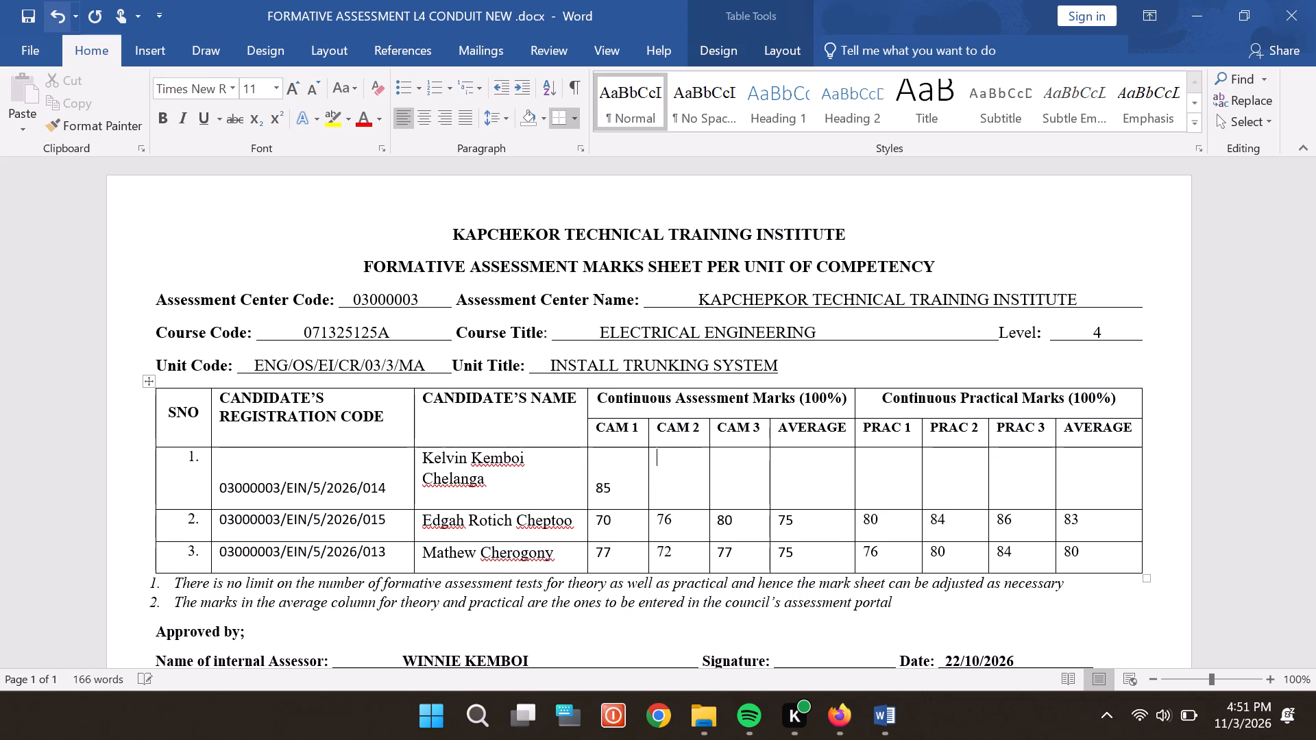
{"action": "key", "text": "Left"}
{"action": "key", "text": "BackSpace"}
{"action": "key", "text": "BackSpace"}
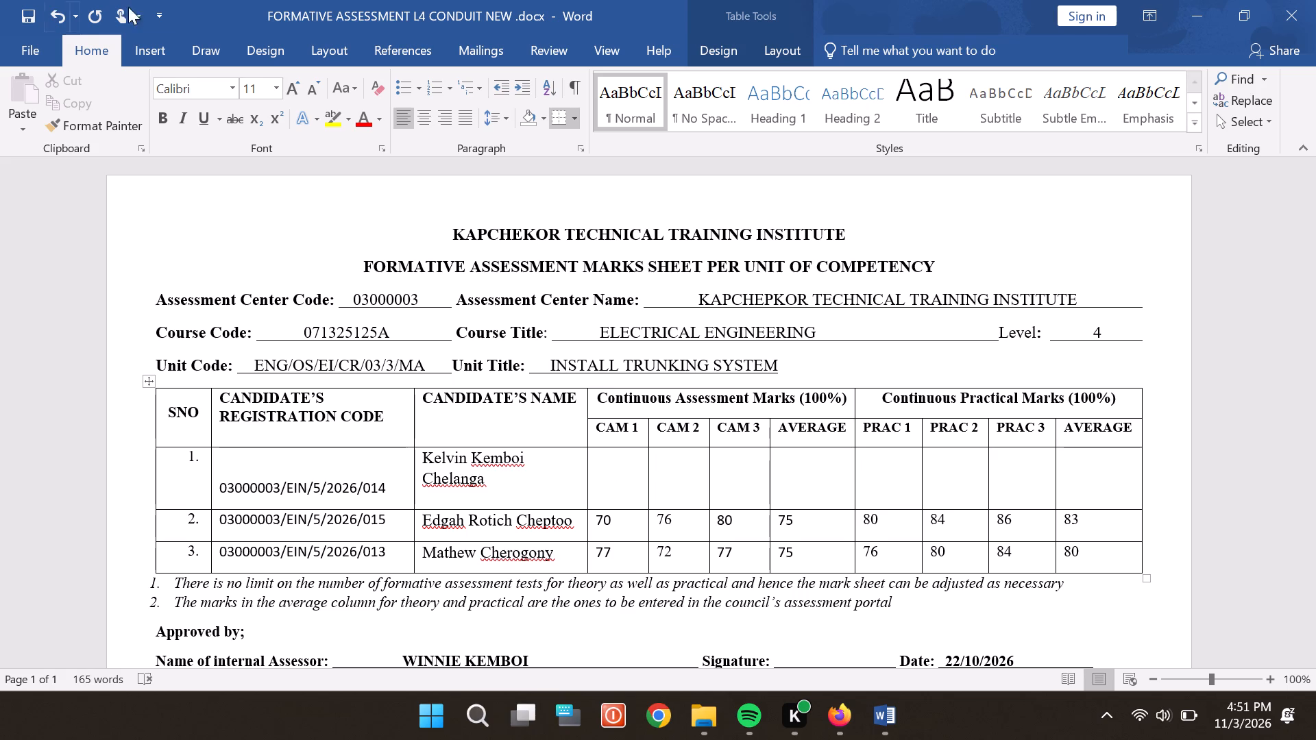
Clear the average, PRAC 3, PRAC 2 and PRAC 1 practical marks in candidate 2's row.
{"action": "left_click", "coordinate": [1084, 519]}
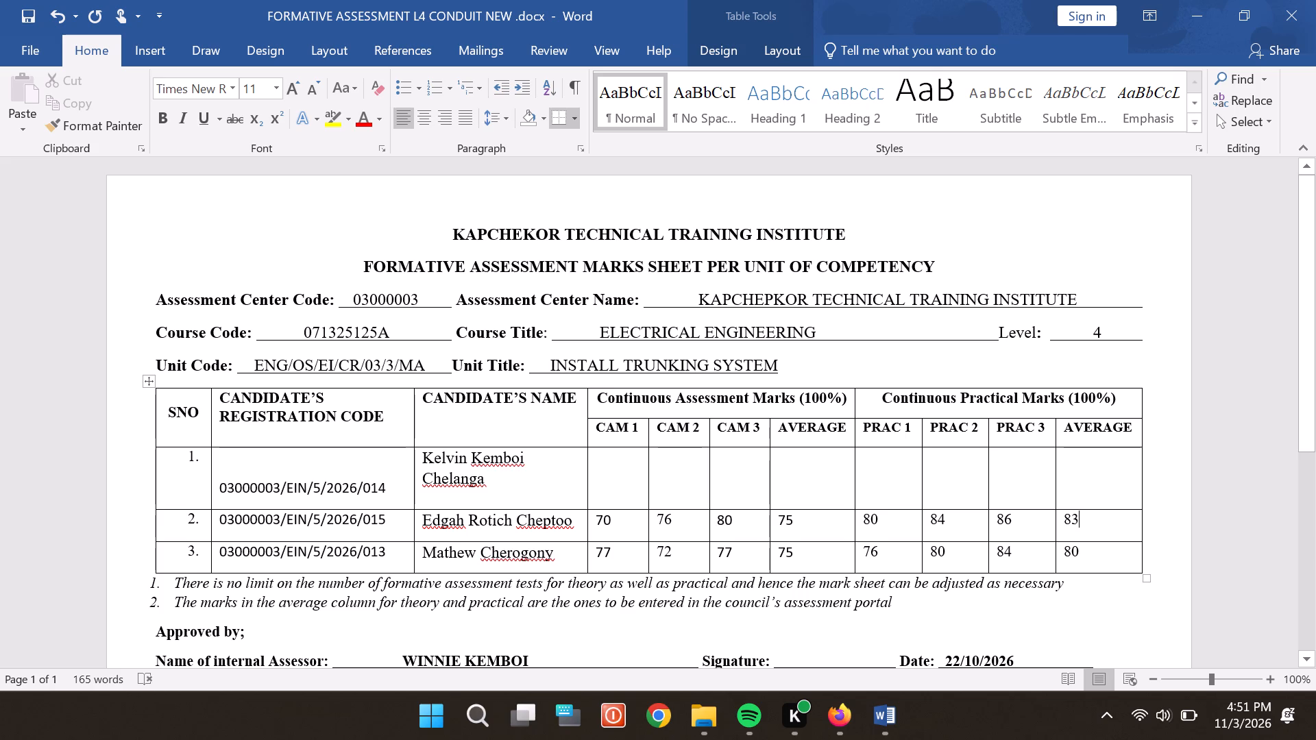
{"action": "key", "text": "BackSpace"}
{"action": "key", "text": "BackSpace"}
{"action": "key", "text": "Left"}
{"action": "key", "text": "BackSpace"}
{"action": "key", "text": "BackSpace"}
{"action": "key", "text": "Left"}
{"action": "key", "text": "BackSpace"}
{"action": "key", "text": "BackSpace"}
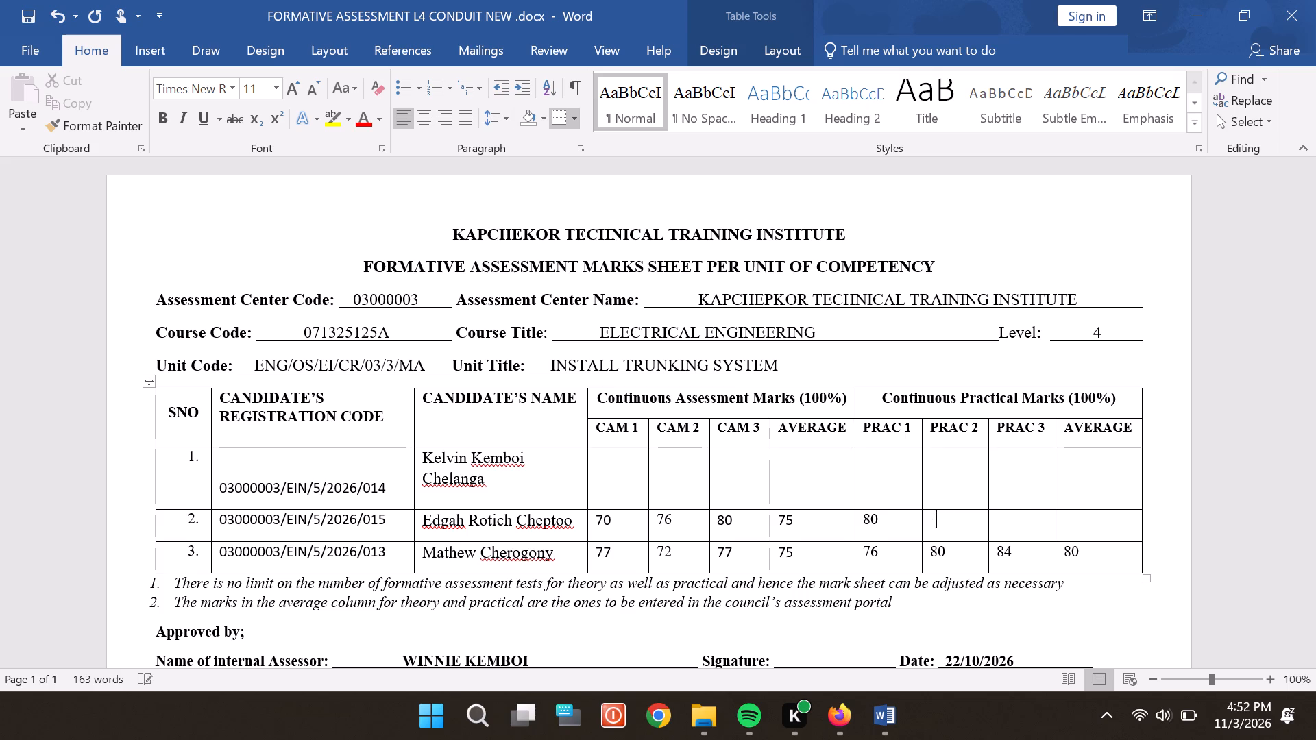
{"action": "key", "text": "BackSpace"}
{"action": "key", "text": "Left"}
{"action": "key", "text": "BackSpace"}
{"action": "key", "text": "BackSpace"}
Clear the average, CAM 3, CAM 2 and CAM 1 continuous assessment marks in candidate 2's row.
{"action": "key", "text": "Left"}
{"action": "key", "text": "BackSpace"}
{"action": "key", "text": "BackSpace"}
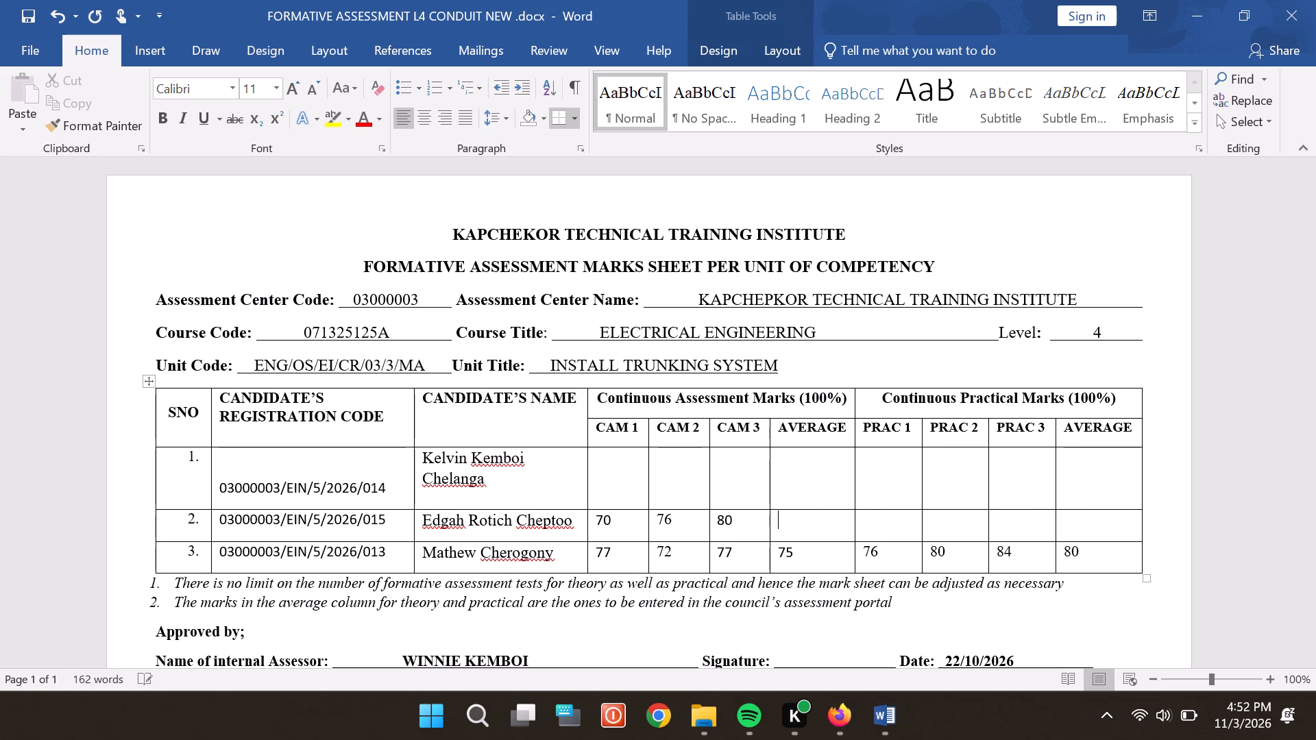
{"action": "key", "text": "Left"}
{"action": "key", "text": "BackSpace"}
{"action": "key", "text": "BackSpace"}
{"action": "key", "text": "Left"}
{"action": "key", "text": "BackSpace"}
{"action": "key", "text": "BackSpace"}
{"action": "key", "text": "Left"}
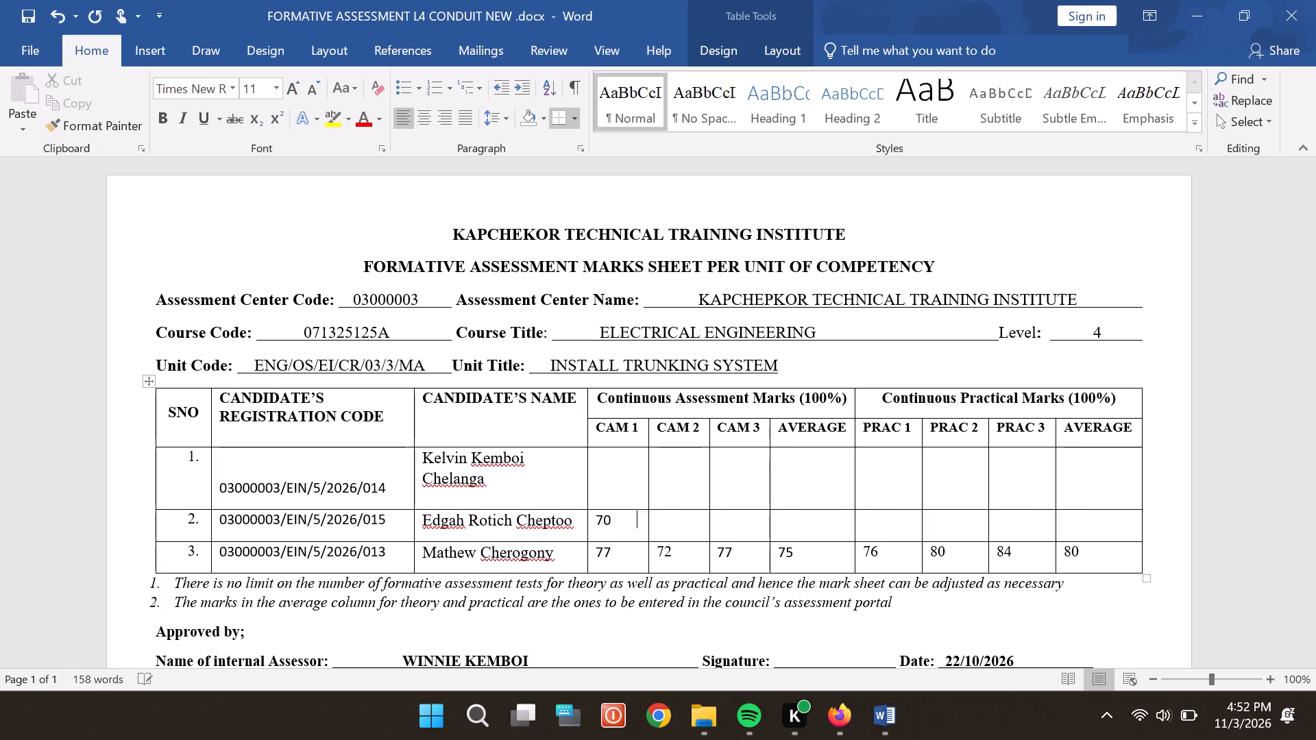
{"action": "key", "text": "BackSpace"}
{"action": "key", "text": "BackSpace"}
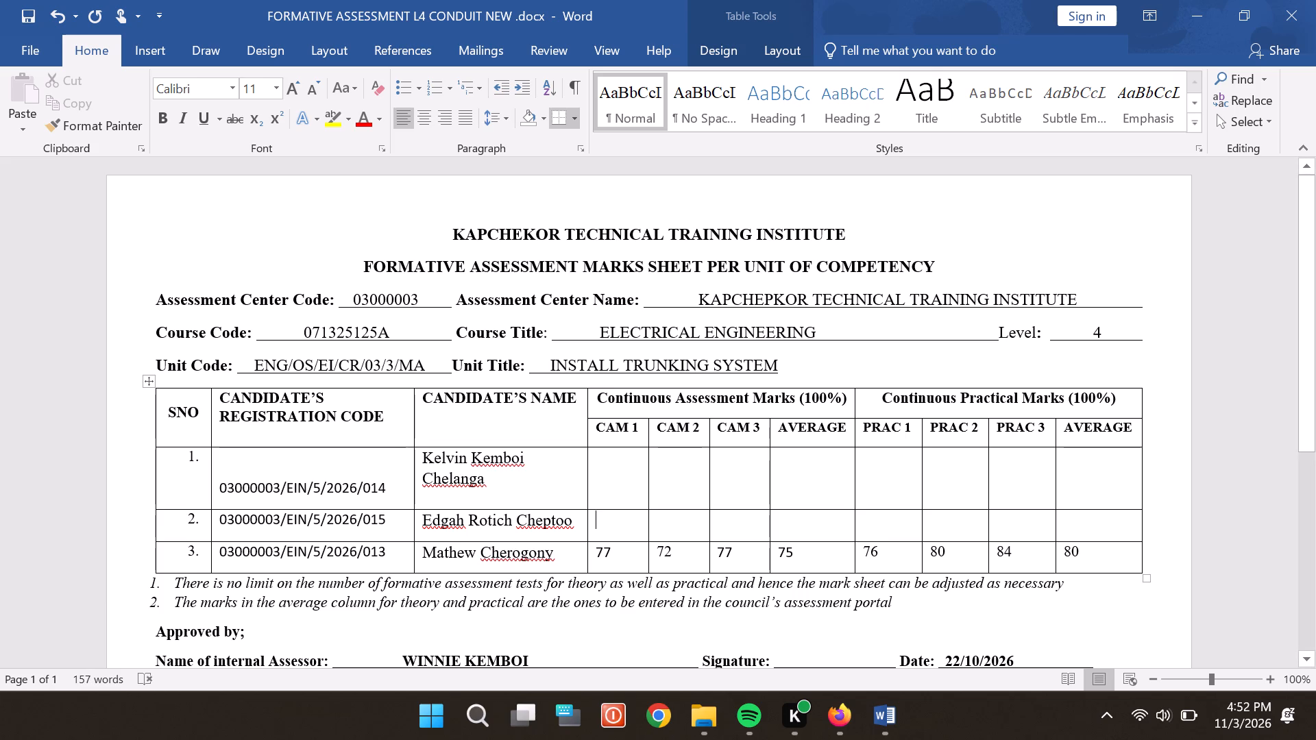
Clear the average, PRAC 3, PRAC 2 and PRAC 1 practical marks in candidate 3's row.
{"action": "left_click", "coordinate": [1092, 554]}
{"action": "key", "text": "BackSpace"}
{"action": "key", "text": "BackSpace"}
{"action": "key", "text": "Left"}
{"action": "key", "text": "BackSpace"}
{"action": "key", "text": "BackSpace"}
{"action": "key", "text": "Left"}
{"action": "key", "text": "BackSpace"}
{"action": "key", "text": "BackSpace"}
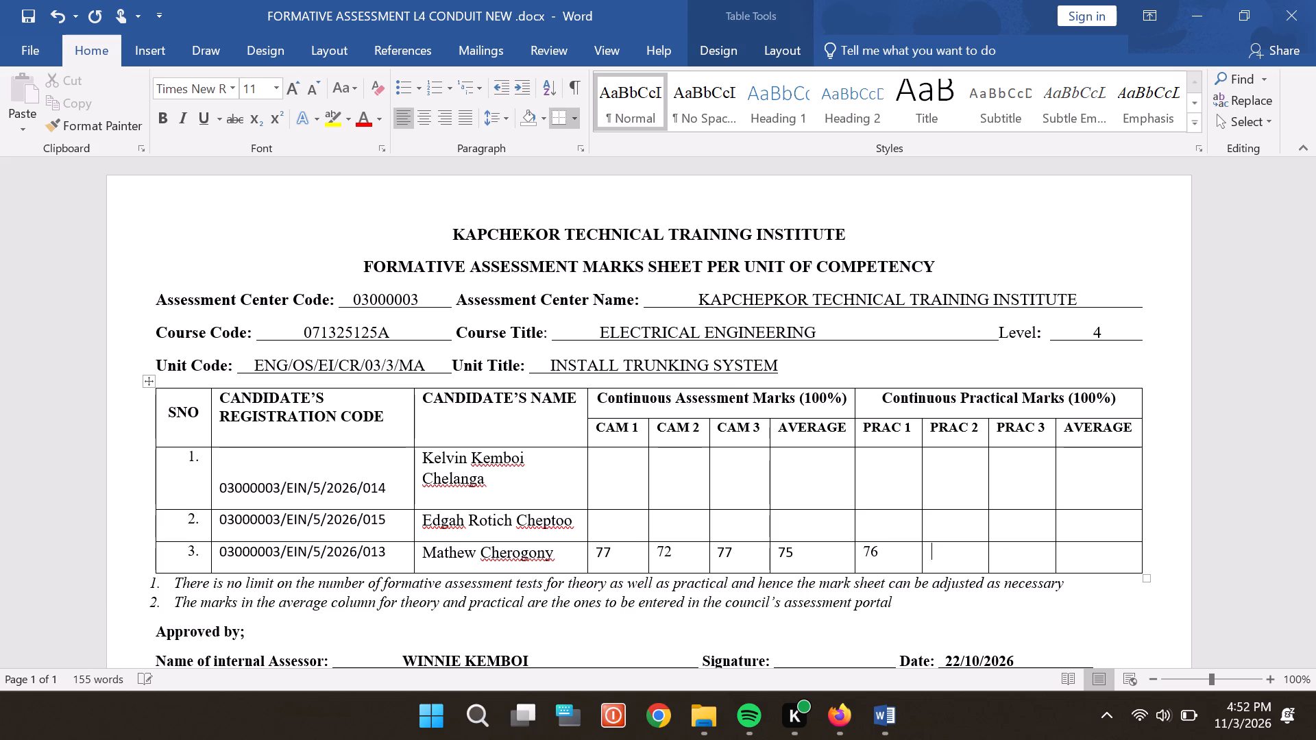
{"action": "key", "text": "Left"}
{"action": "key", "text": "BackSpace"}
{"action": "key", "text": "BackSpace"}
Clear the average, CAM 3, CAM 2 and CAM 1 continuous assessment marks in candidate 3's row.
{"action": "key", "text": "Left"}
{"action": "key", "text": "BackSpace"}
{"action": "key", "text": "BackSpace"}
{"action": "key", "text": "Left"}
{"action": "key", "text": "BackSpace"}
{"action": "key", "text": "BackSpace"}
{"action": "key", "text": "Left"}
{"action": "key", "text": "BackSpace"}
{"action": "key", "text": "BackSpace"}
{"action": "key", "text": "Left"}
{"action": "key", "text": "BackSpace"}
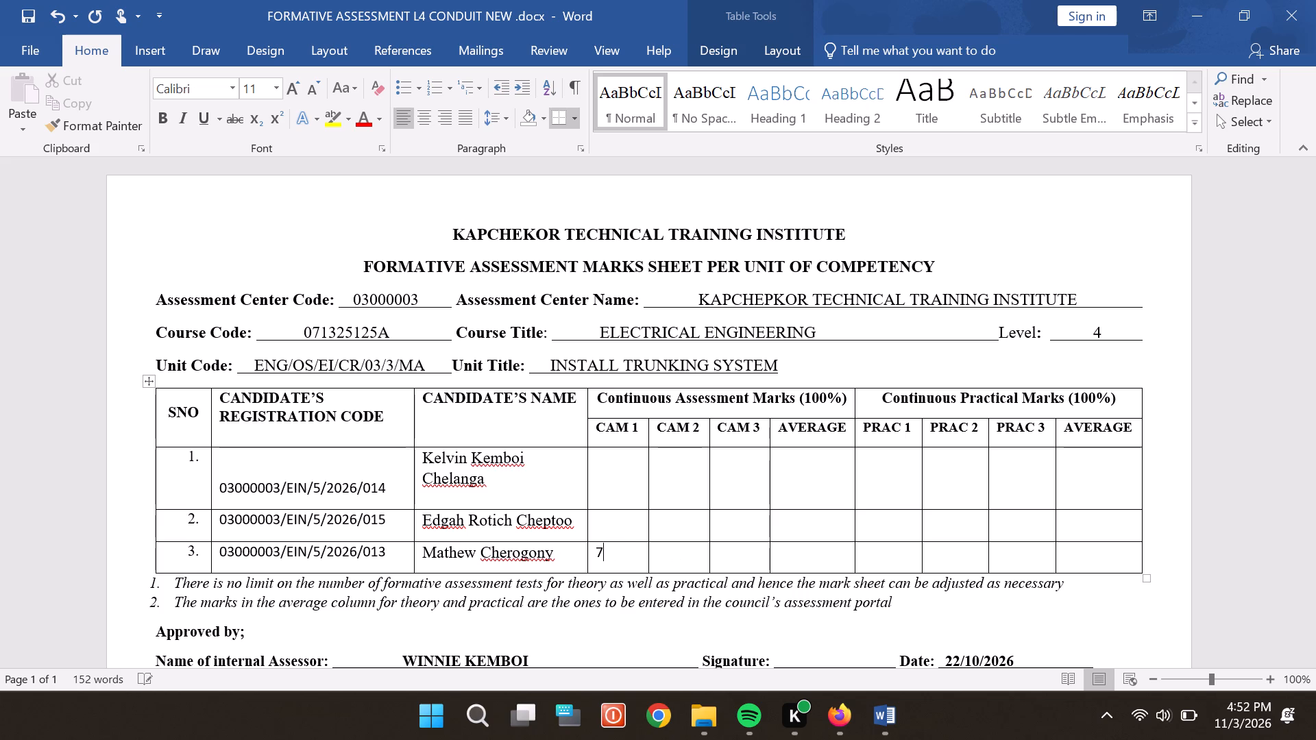
{"action": "key", "text": "BackSpace"}
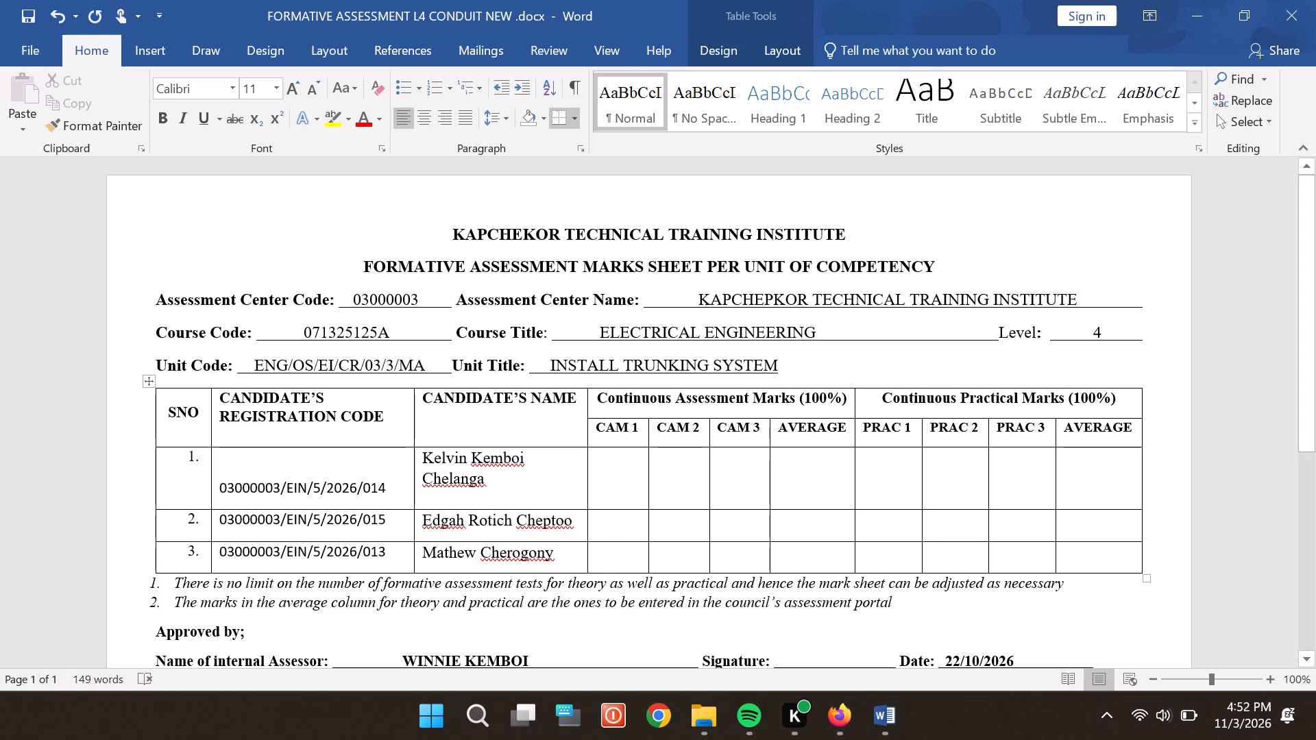
Replace the internal assessor's name under "Approved by" with the new assessor's name.
{"action": "scroll", "coordinate": [822, 428], "scroll_direction": "down", "scroll_amount": 1}
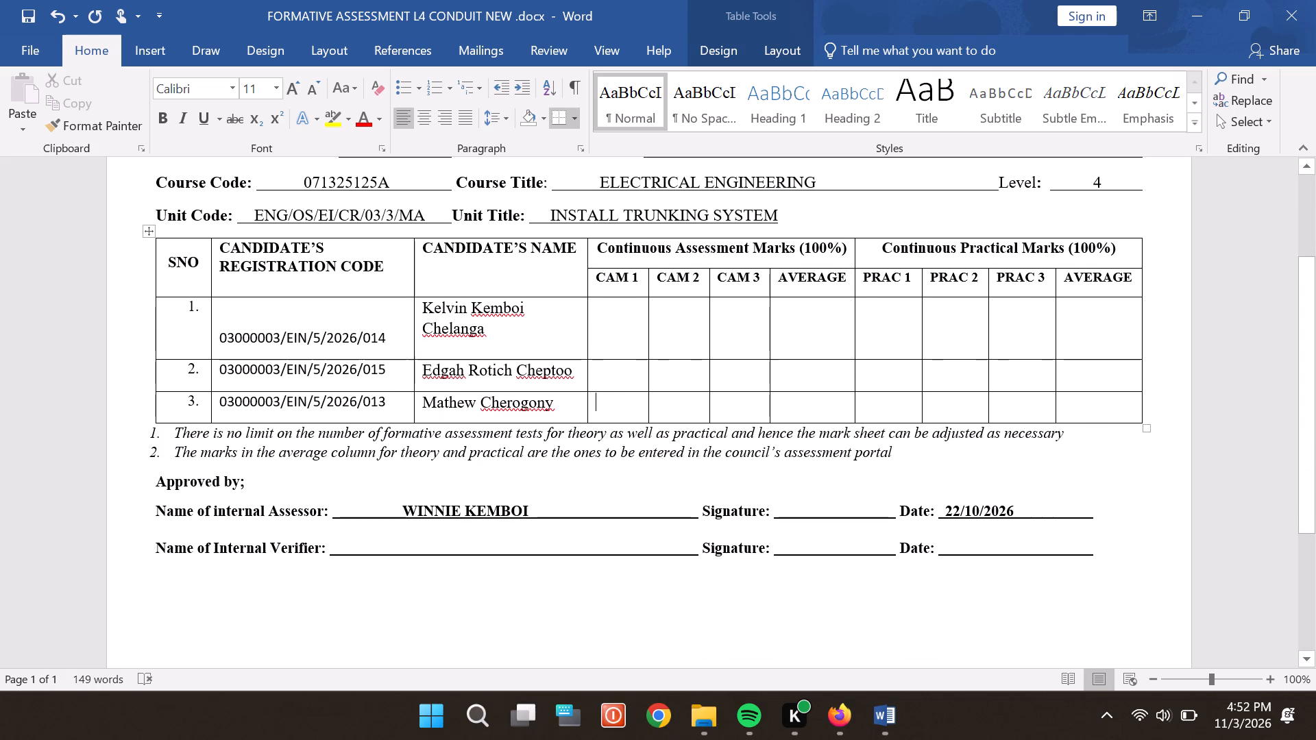
{"action": "left_click", "coordinate": [405, 509]}
{"action": "left_click_drag", "start_coordinate": [405, 509], "coordinate": [428, 509]}
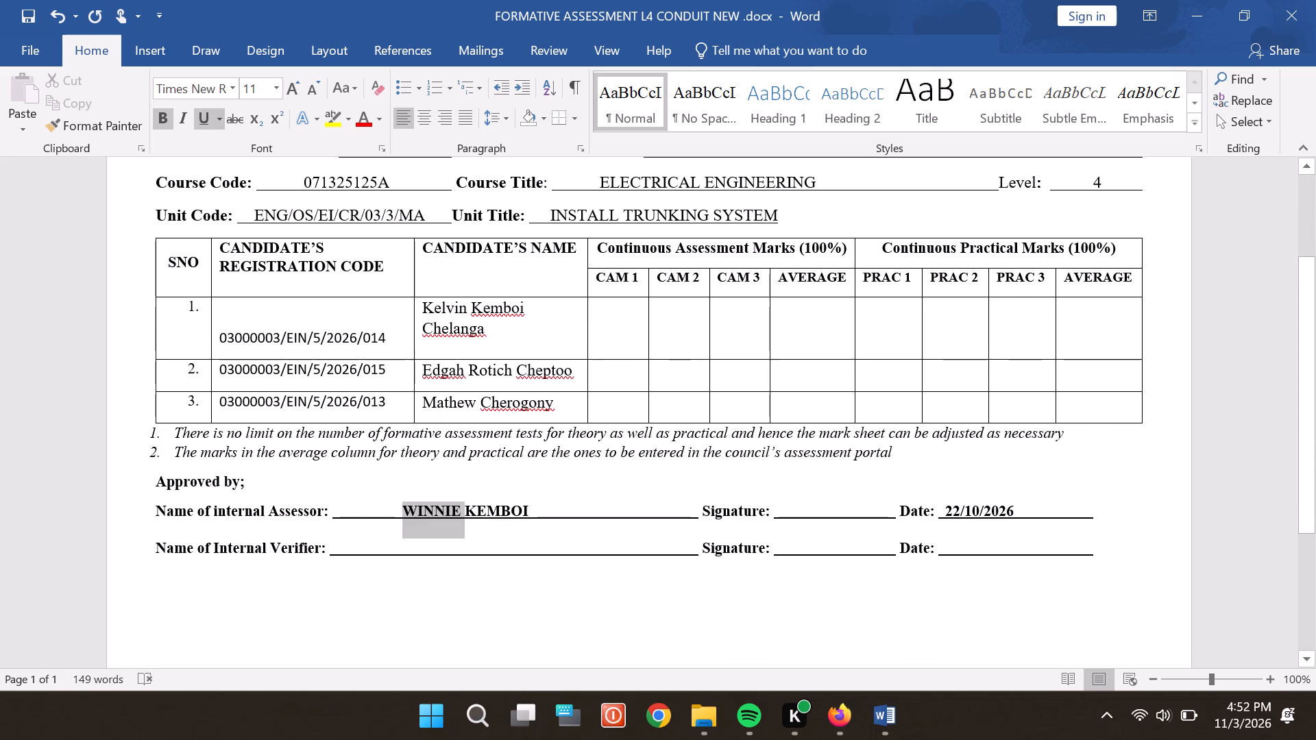
{"action": "left_click_drag", "start_coordinate": [428, 509], "coordinate": [499, 502]}
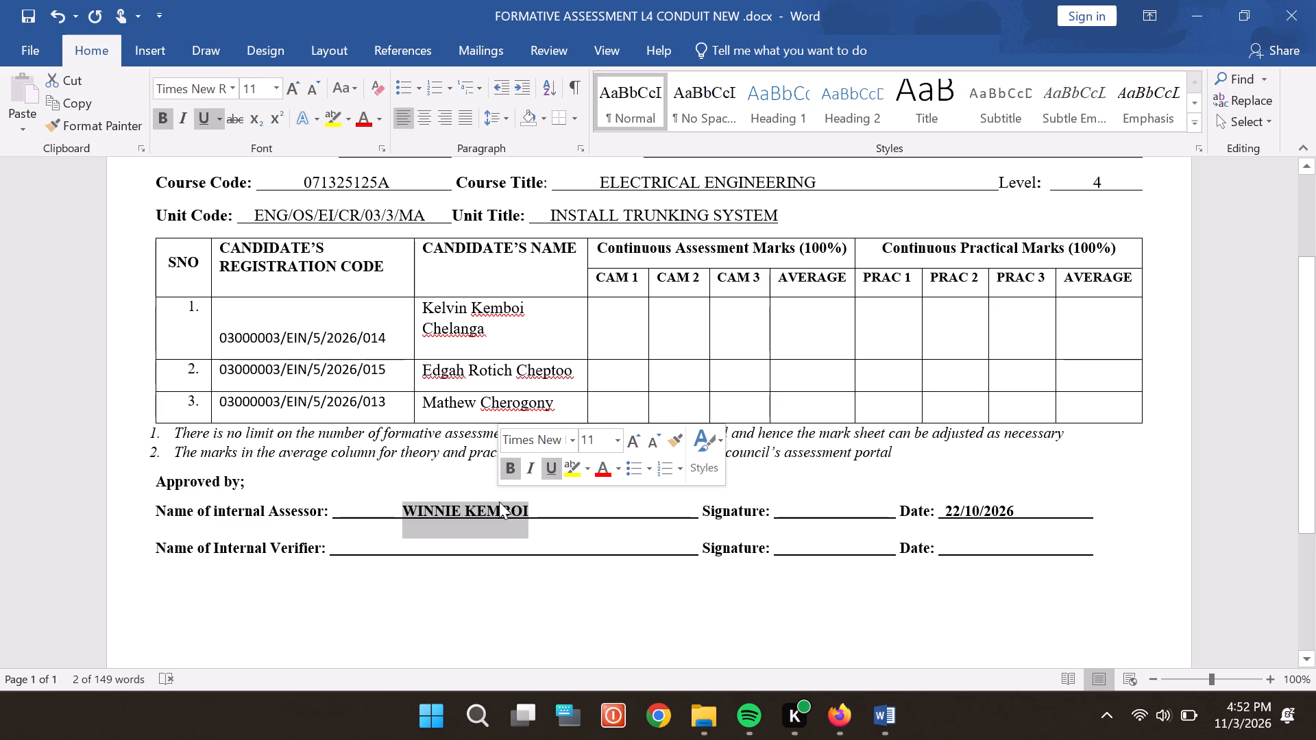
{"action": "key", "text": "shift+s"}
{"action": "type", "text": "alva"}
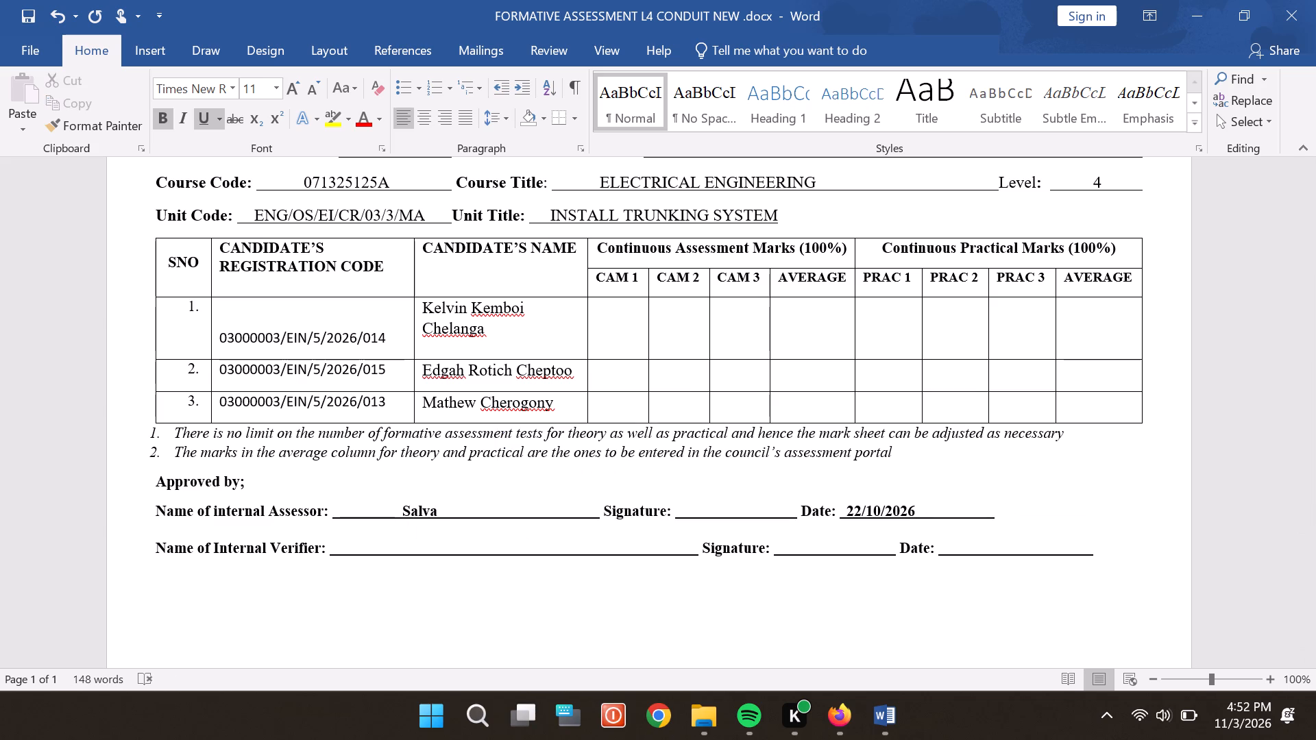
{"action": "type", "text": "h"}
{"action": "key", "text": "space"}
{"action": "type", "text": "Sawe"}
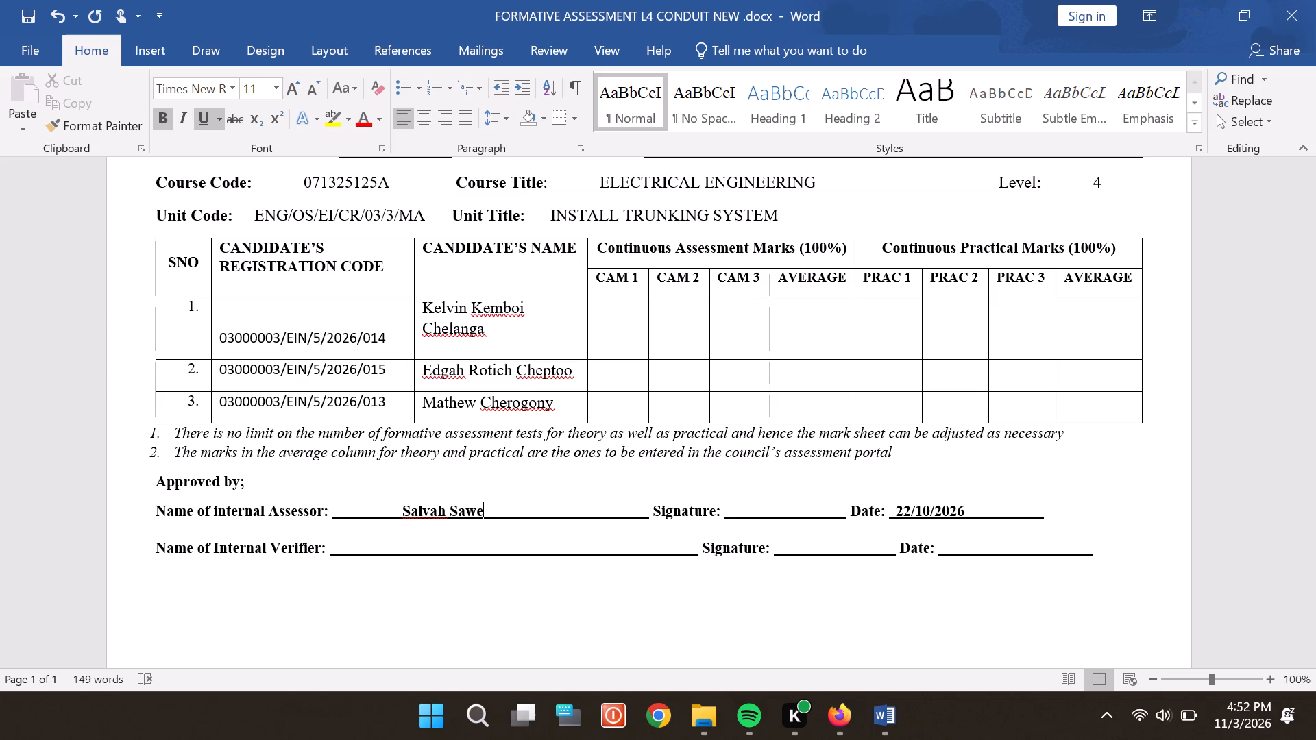
Save the Install Trunking System marks sheet and close it.
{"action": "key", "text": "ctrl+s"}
{"action": "scroll", "coordinate": [499, 502], "scroll_direction": "up", "scroll_amount": 2}
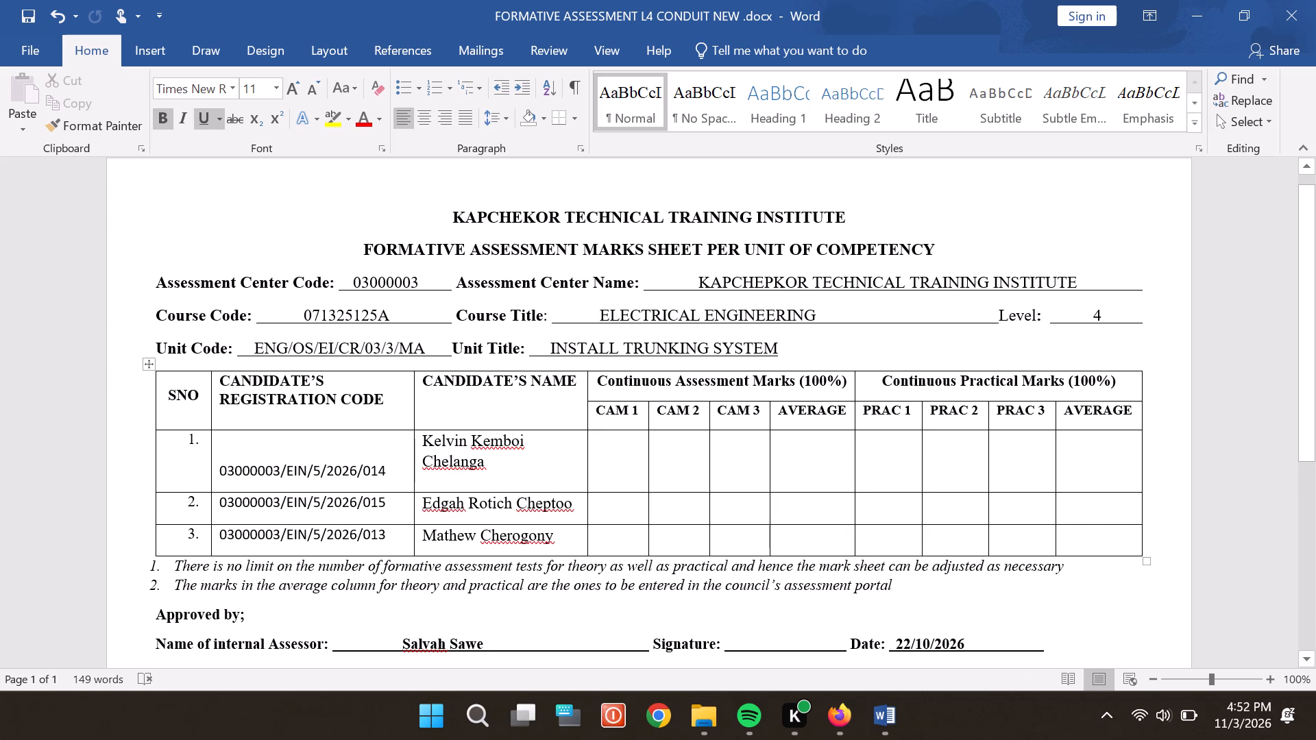
{"action": "left_click", "coordinate": [1301, 18]}
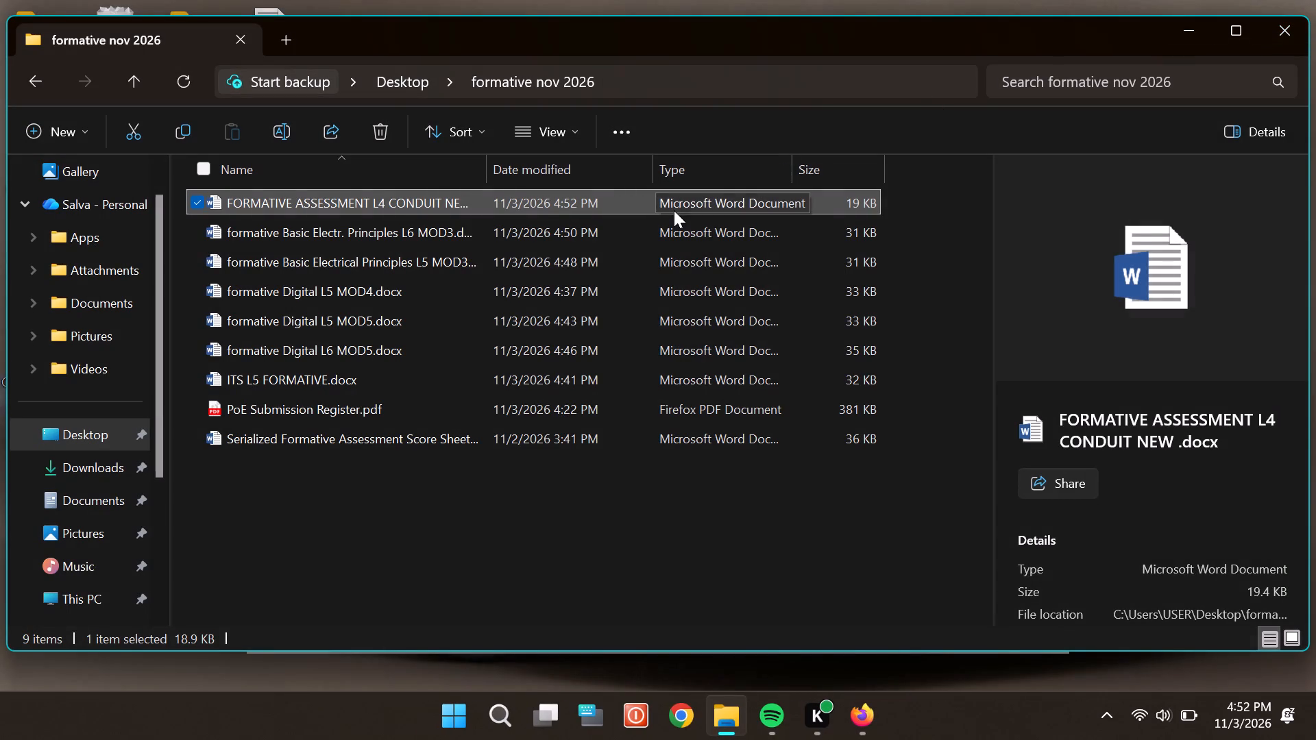
Rename the L4 conduit marks sheet file as "FORMATIVE ASSESSMENT L4 TRUNKING", replacing "CONDUIT NEW" in its name.
{"action": "left_click", "coordinate": [444, 206]}
{"action": "left_click", "coordinate": [444, 206]}
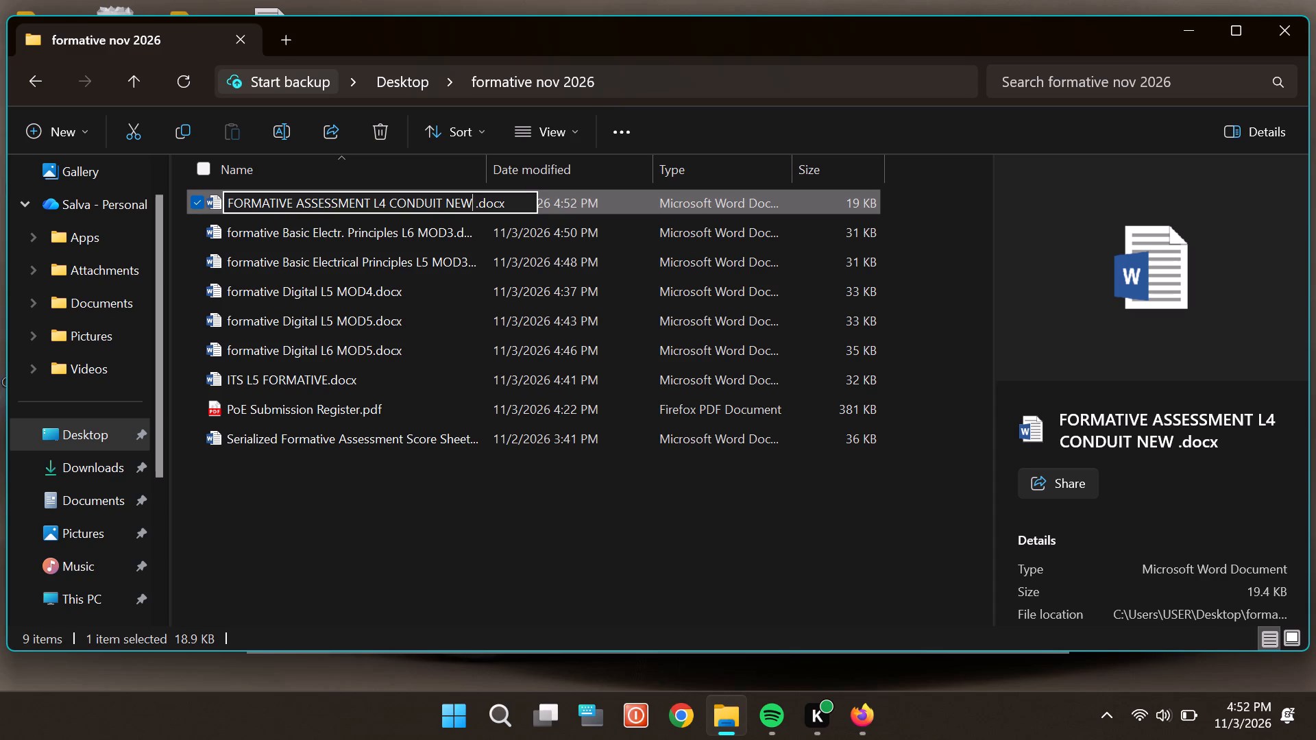
{"action": "left_click", "coordinate": [470, 203]}
{"action": "key", "text": "BackSpace"}
{"action": "key", "text": "BackSpace"}
{"action": "key", "text": "BackSpace"}
{"action": "key", "text": "BackSpace"}
{"action": "key", "text": "BackSpace"}
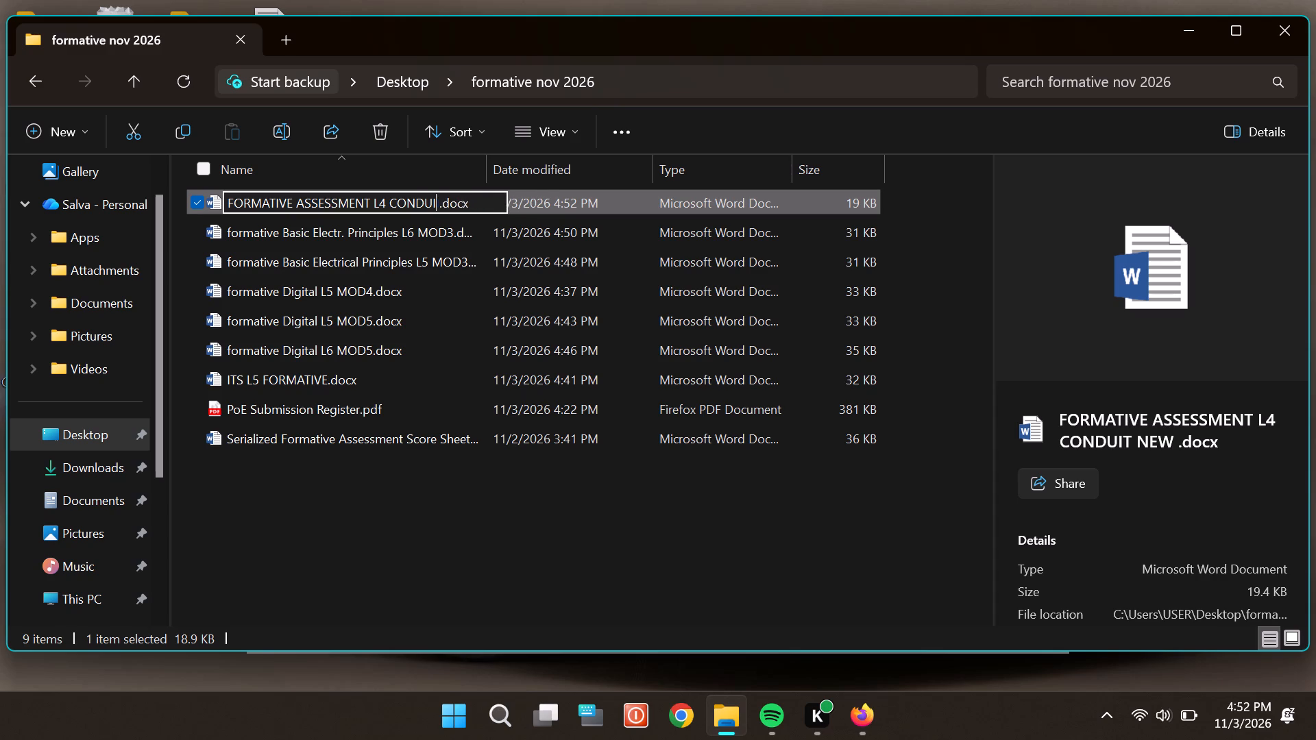
{"action": "key", "text": "BackSpace"}
{"action": "key", "text": "BackSpace"}
{"action": "key", "text": "BackSpace"}
{"action": "key", "text": "BackSpace"}
{"action": "key", "text": "BackSpace"}
{"action": "key", "text": "BackSpace"}
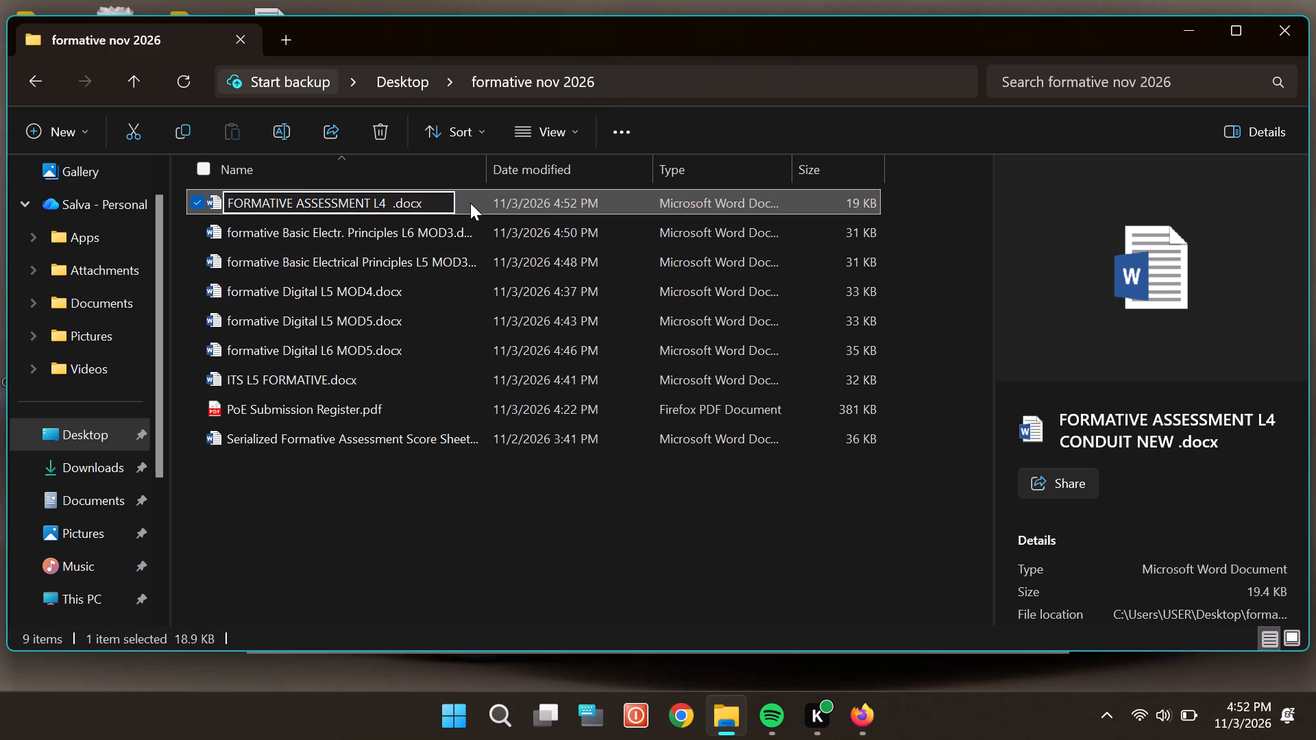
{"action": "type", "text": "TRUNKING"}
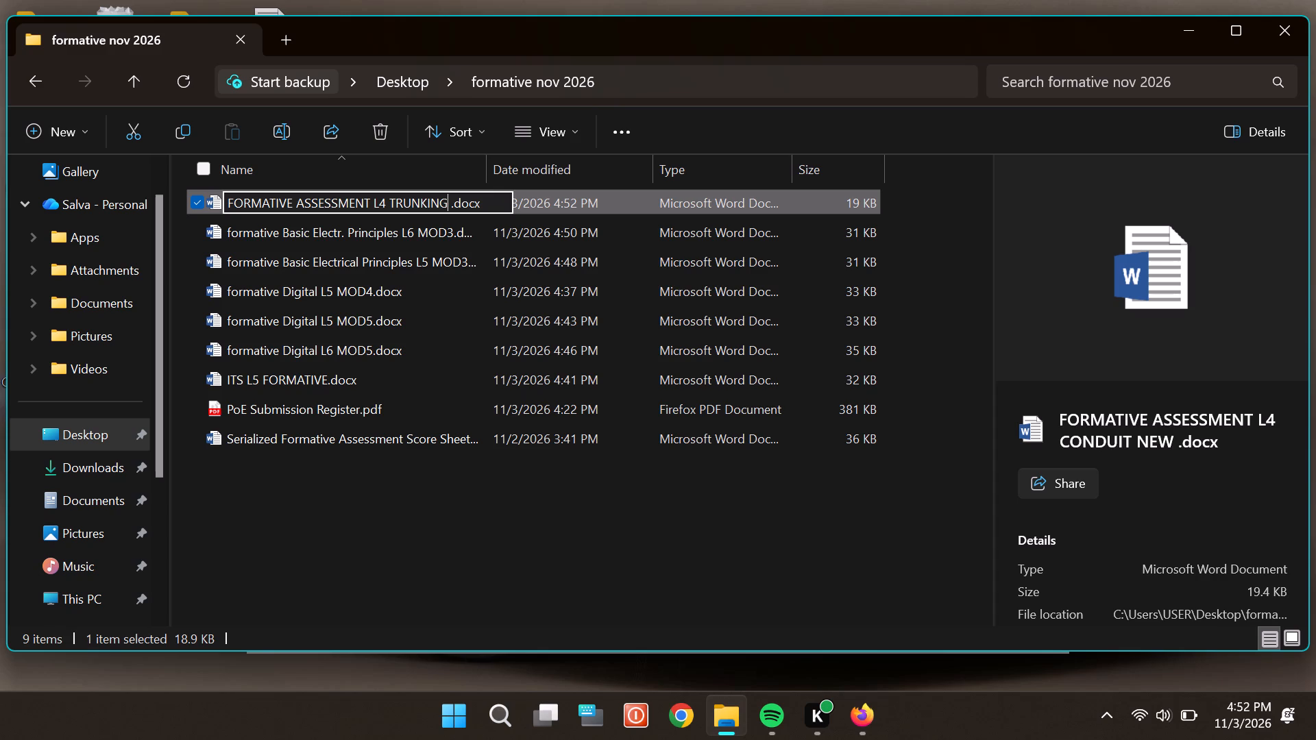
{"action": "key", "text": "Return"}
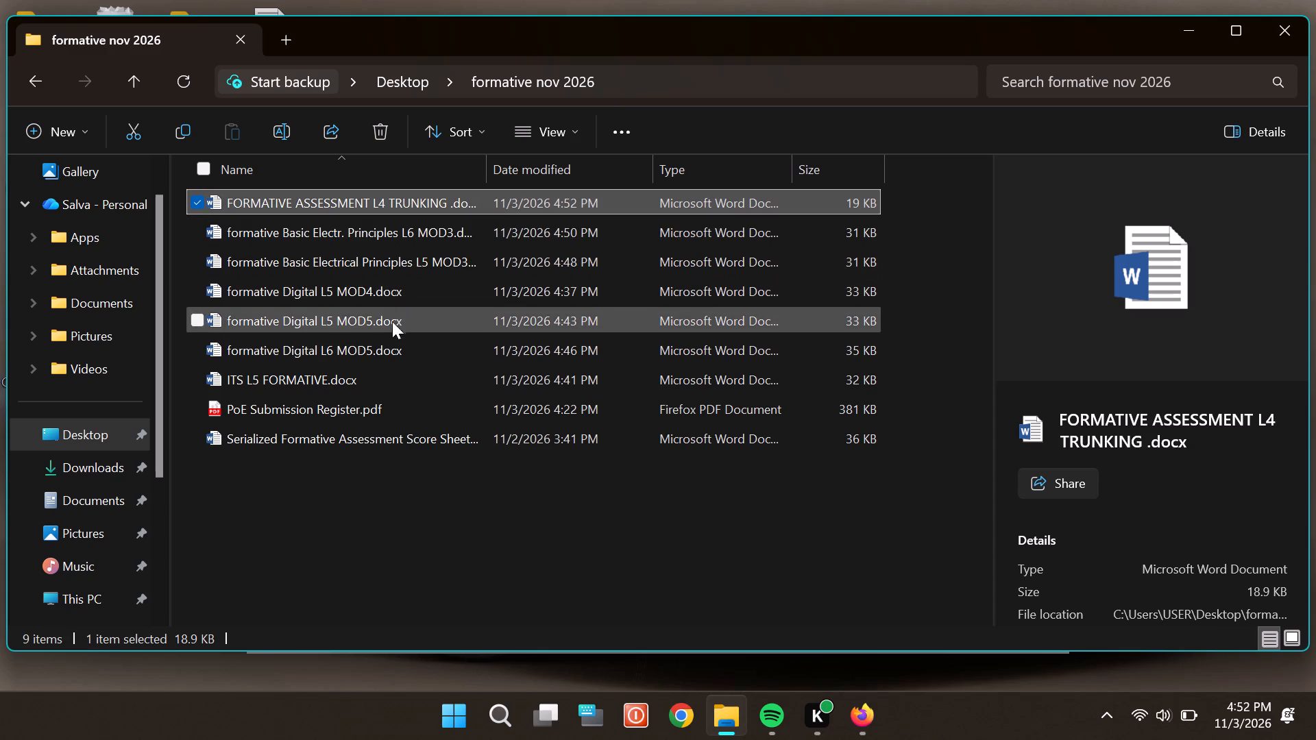
Open ITS L5 FORMATIVE.docx for editing, copy its entire contents and minimise the document.
{"action": "double_click", "coordinate": [382, 372]}
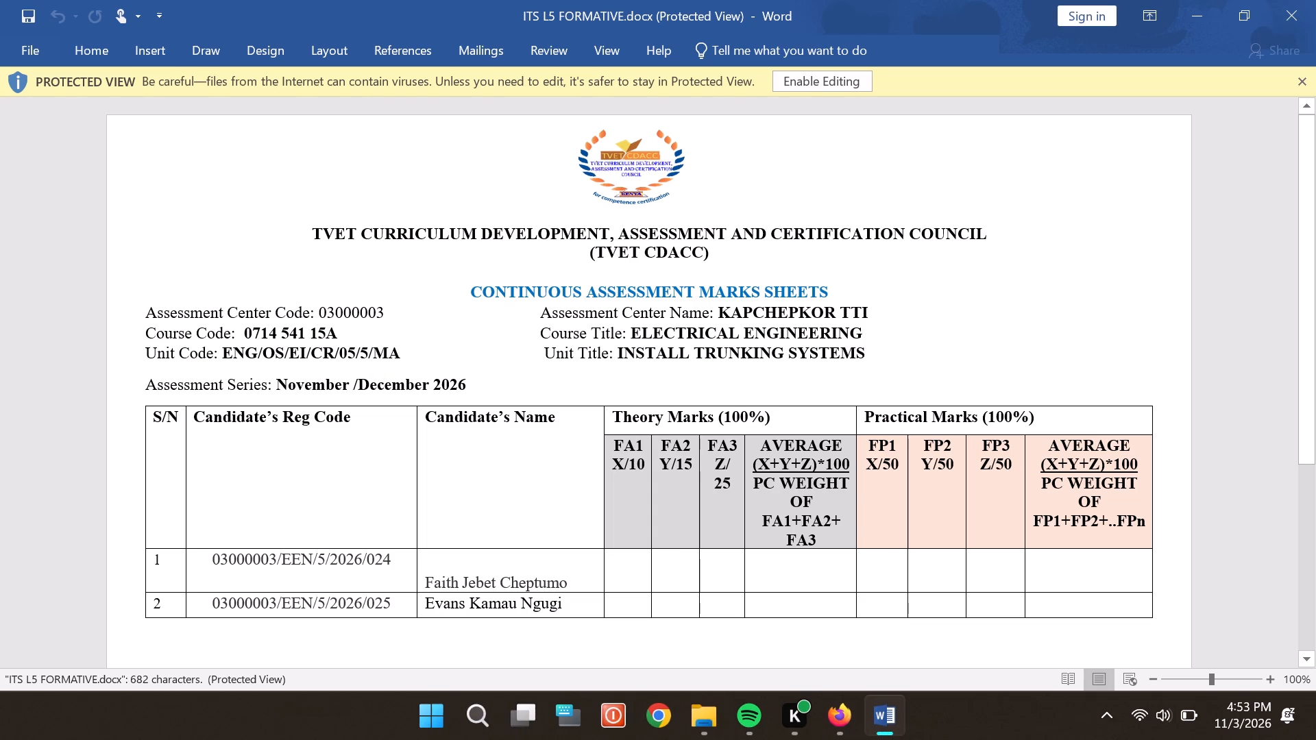
{"action": "left_click", "coordinate": [814, 83]}
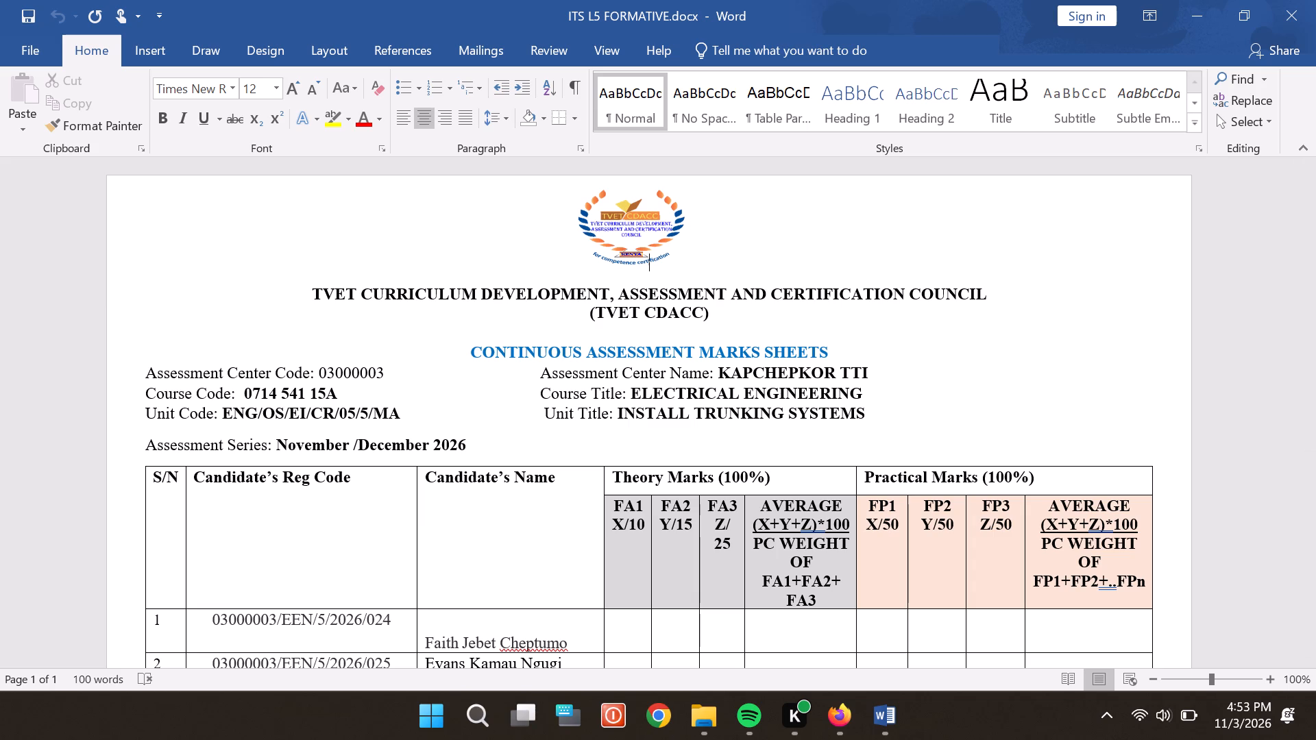
{"action": "key", "text": "ctrl+a"}
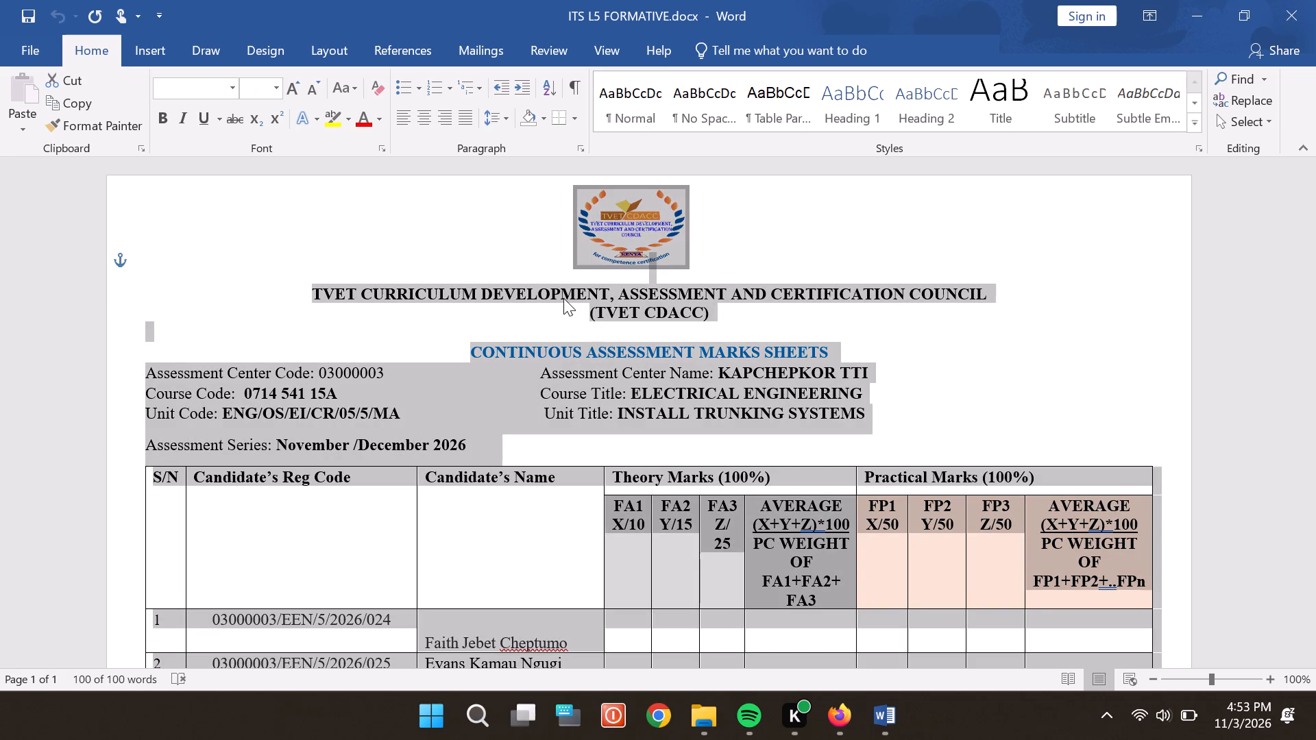
{"action": "key", "text": "ctrl+c"}
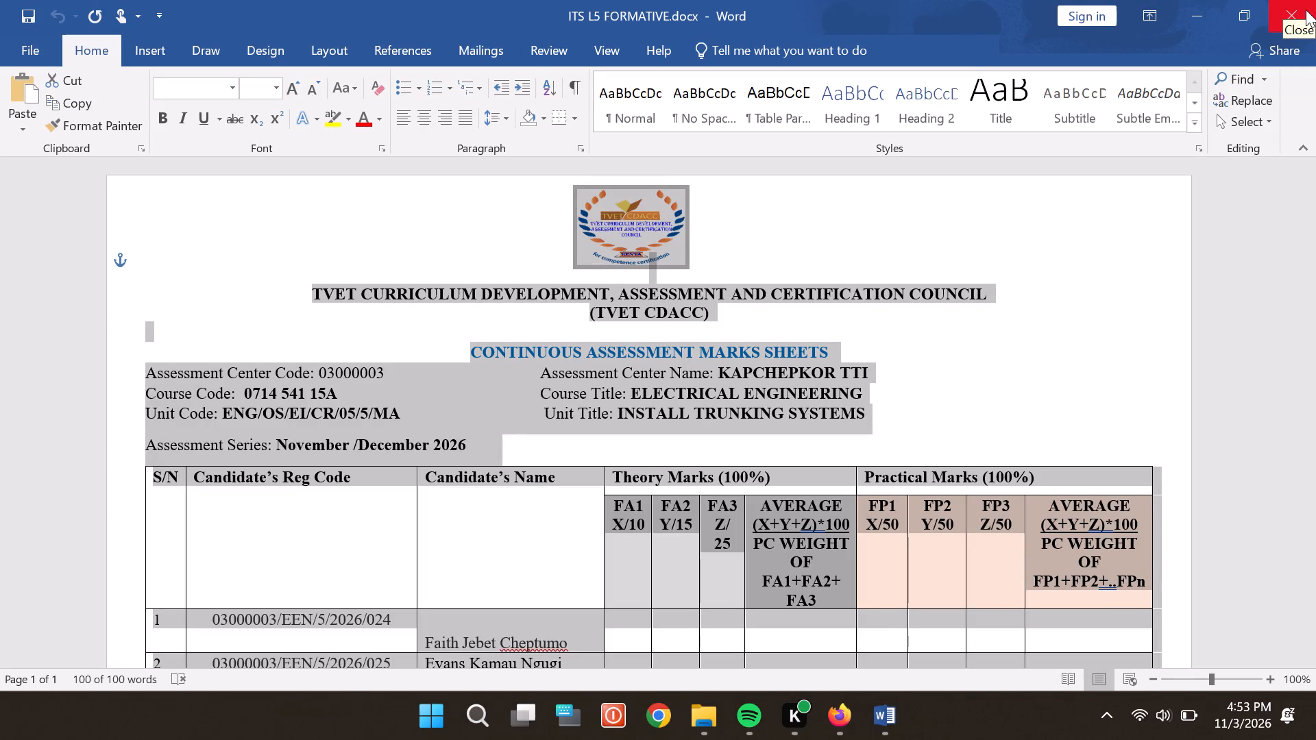
{"action": "left_click", "coordinate": [1197, 25]}
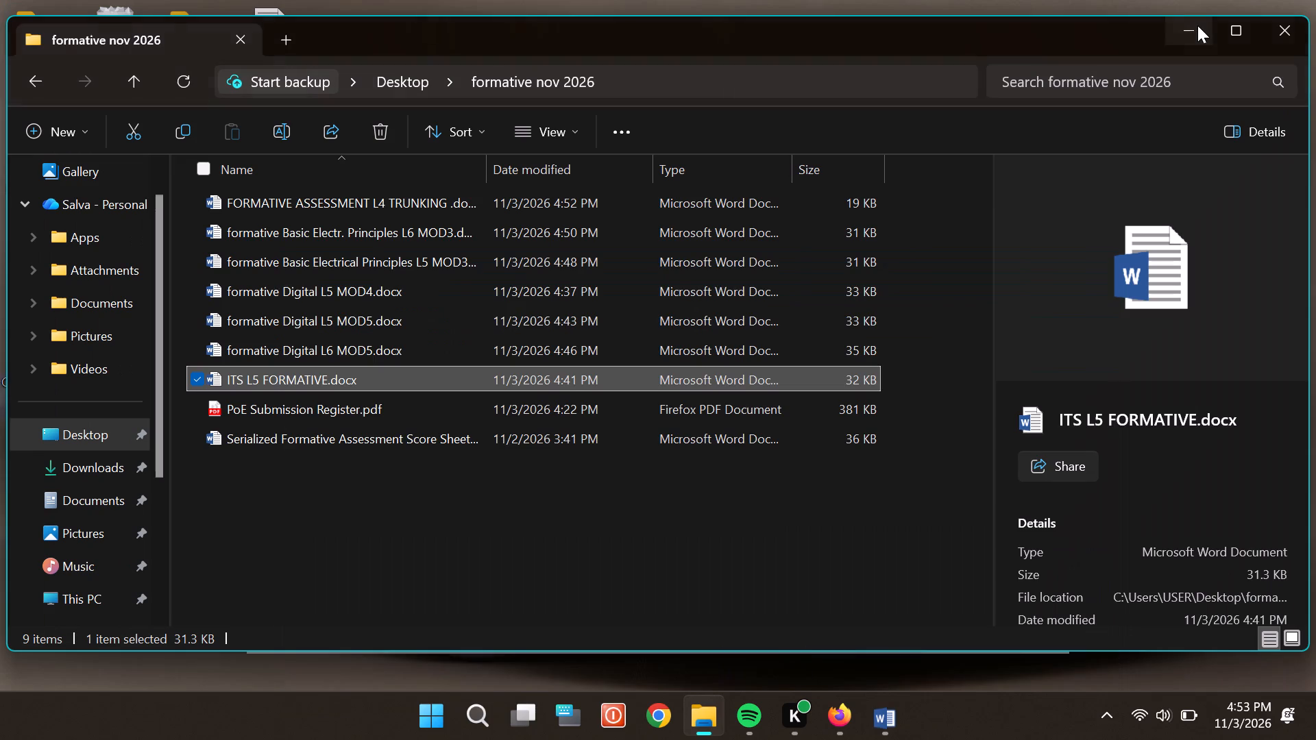
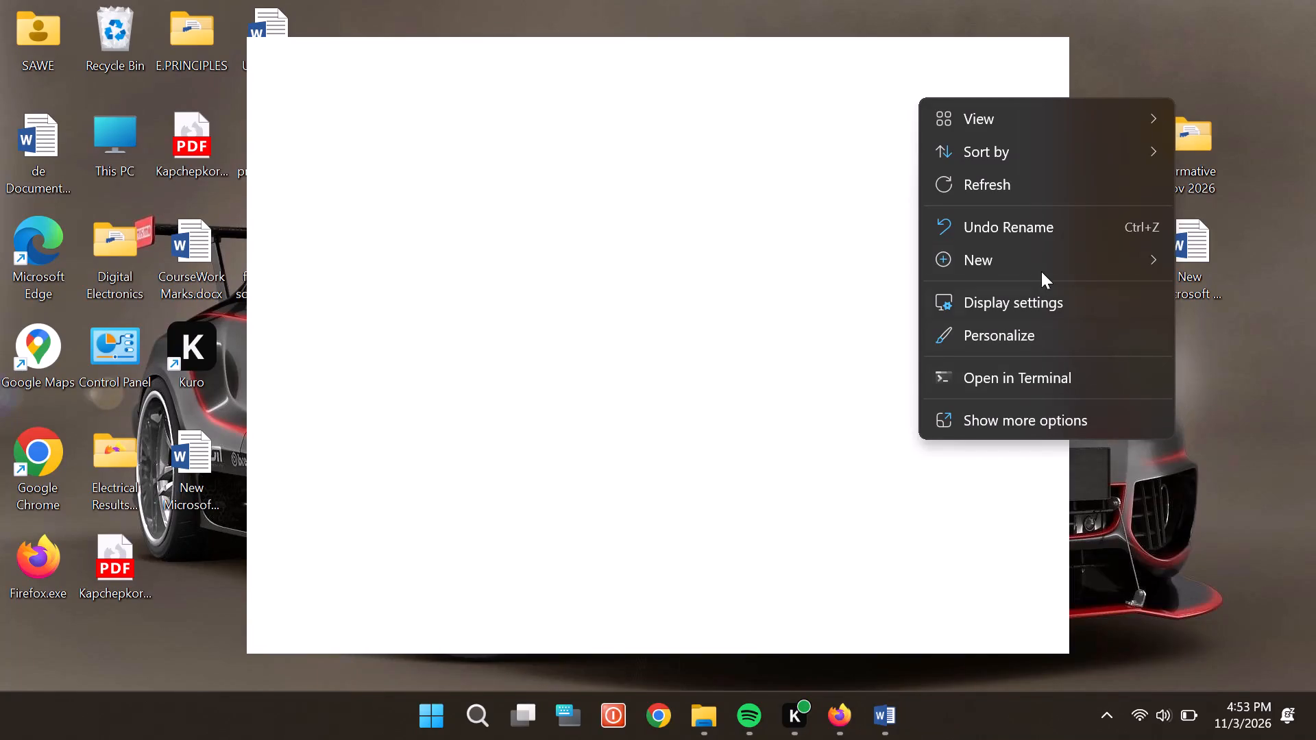
Create a new Word document on the desktop named "formative trunking Mod 4".
{"action": "left_click", "coordinate": [1002, 273]}
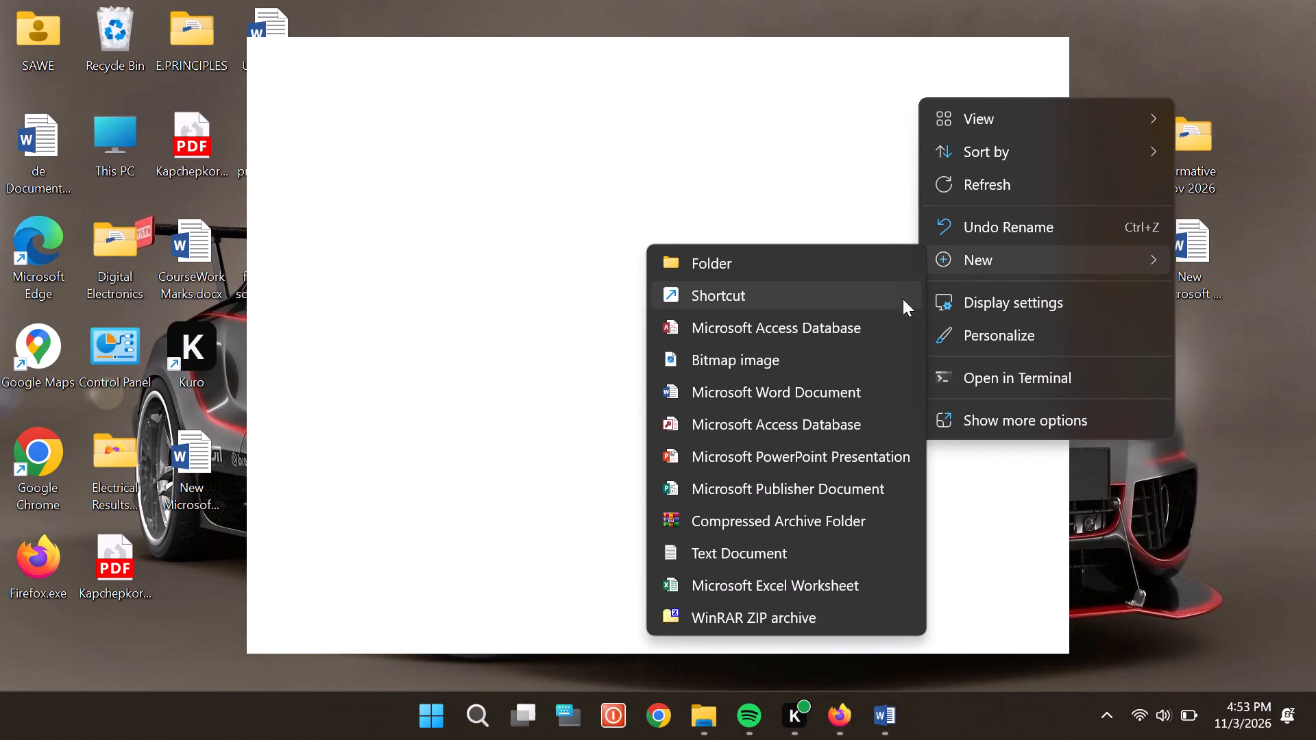
{"action": "left_click", "coordinate": [836, 393]}
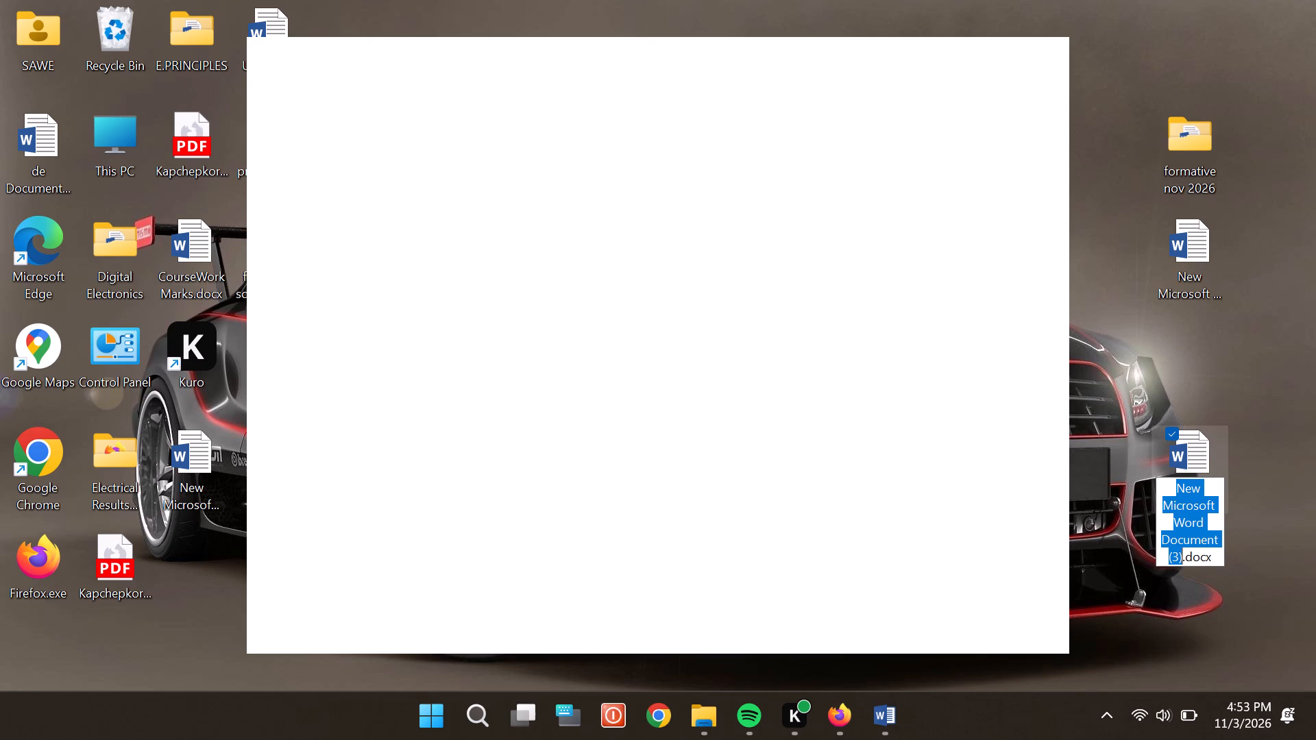
{"action": "type", "text": "formati"}
{"action": "type", "text": "ve"}
{"action": "key", "text": "space"}
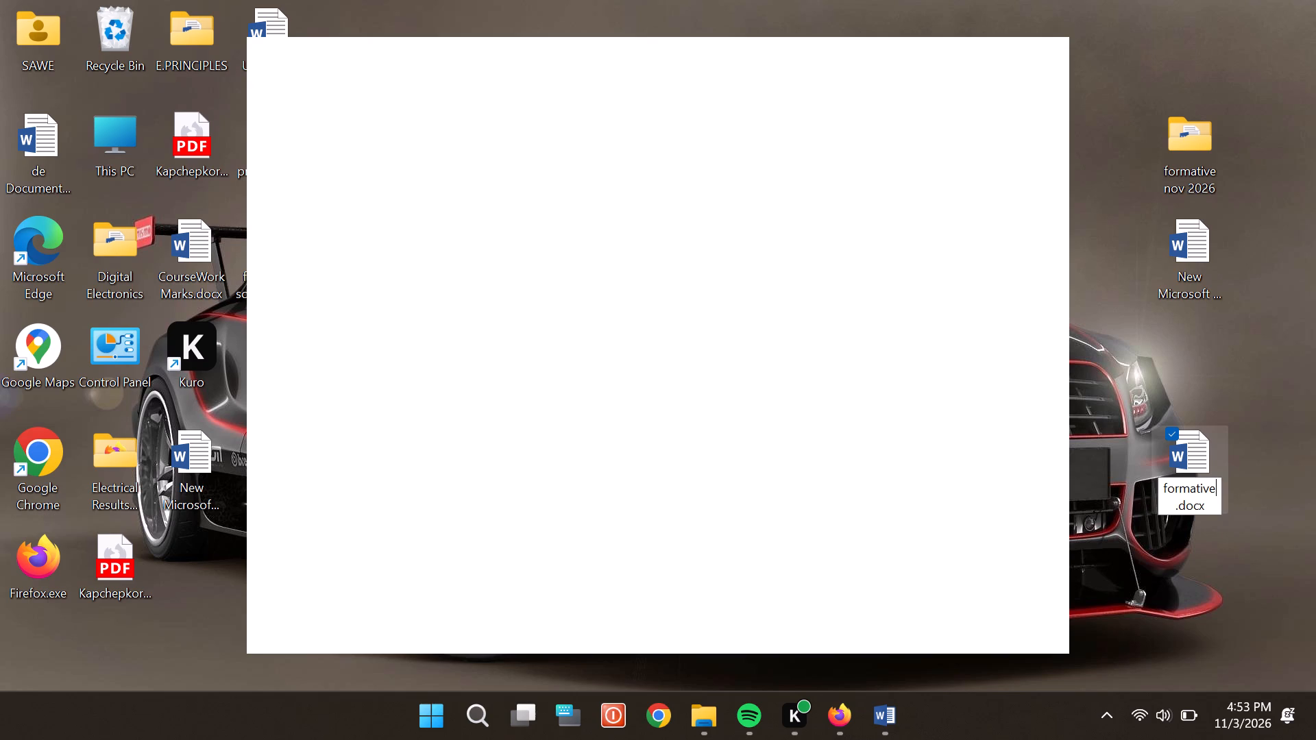
{"action": "type", "text": "tr"}
{"action": "type", "text": "unking"}
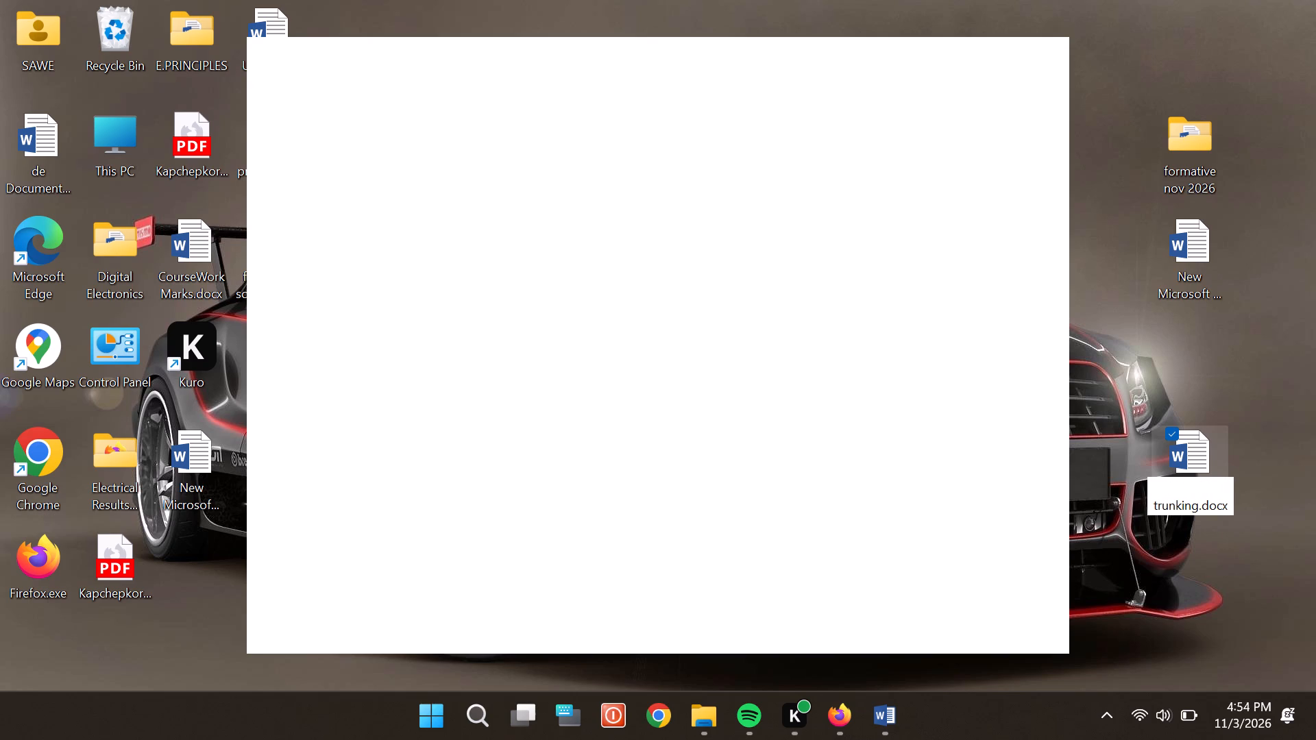
{"action": "key", "text": "space"}
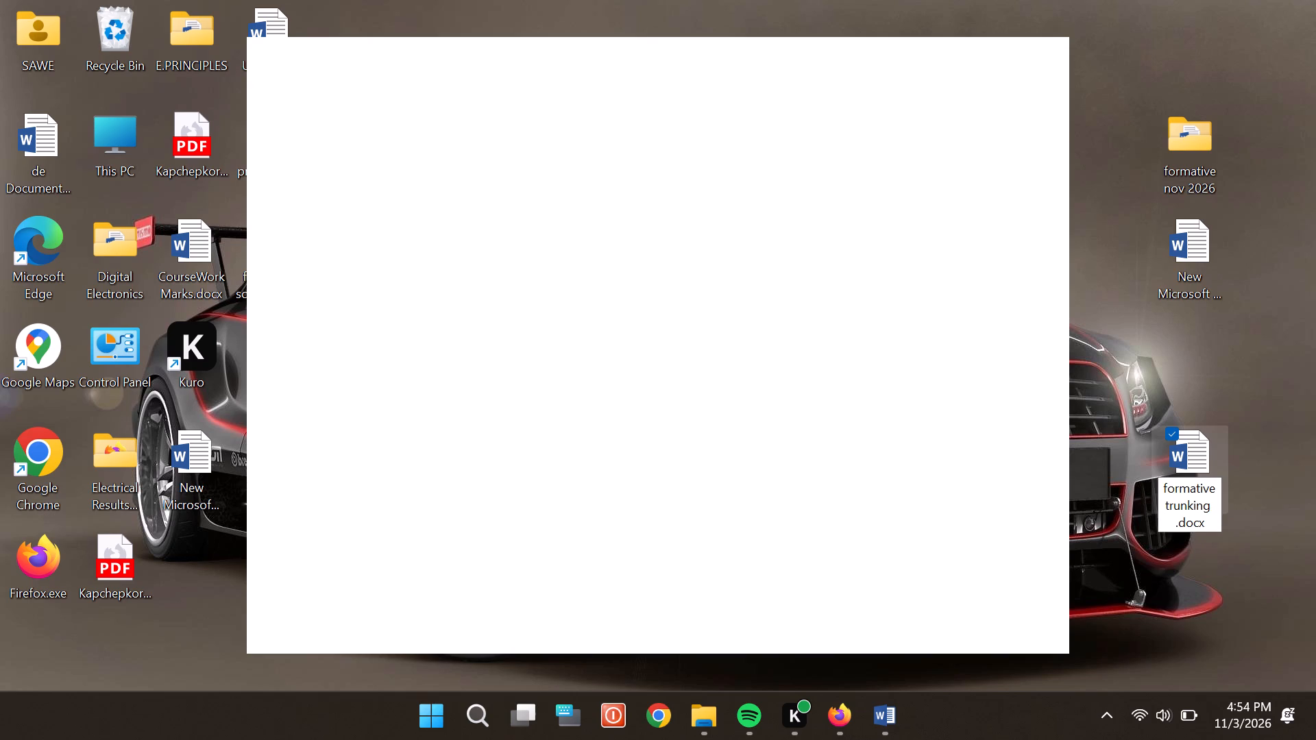
{"action": "type", "text": "Mod 4"}
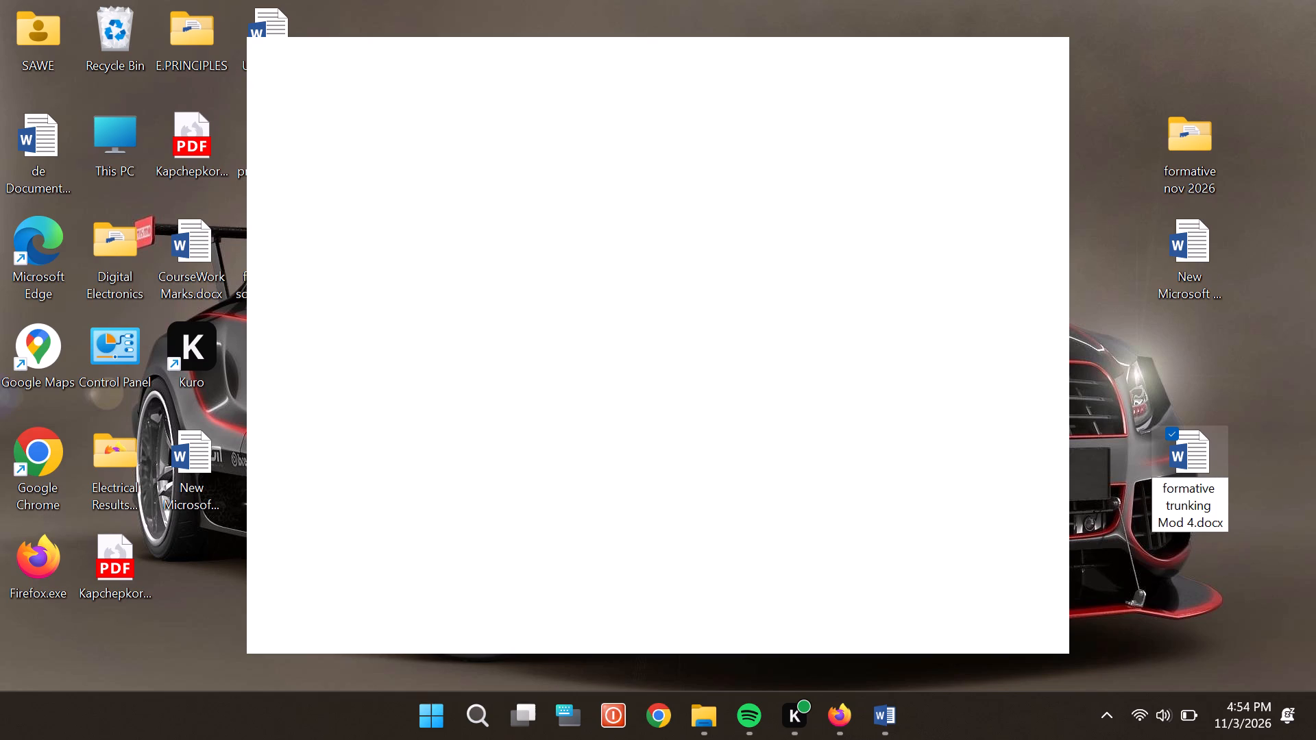
{"action": "key", "text": "Return"}
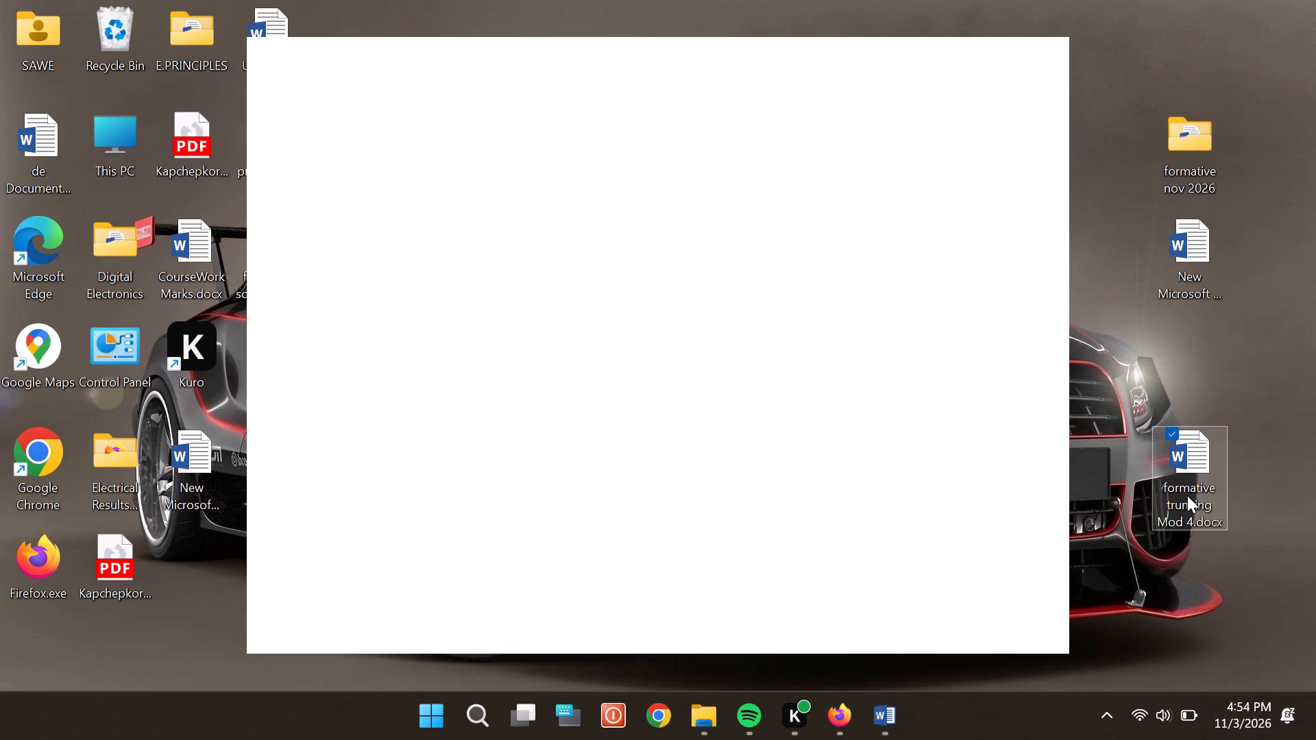
Open the new document, set its page orientation to landscape and paste in the copied marks sheet.
{"action": "double_click", "coordinate": [1193, 464]}
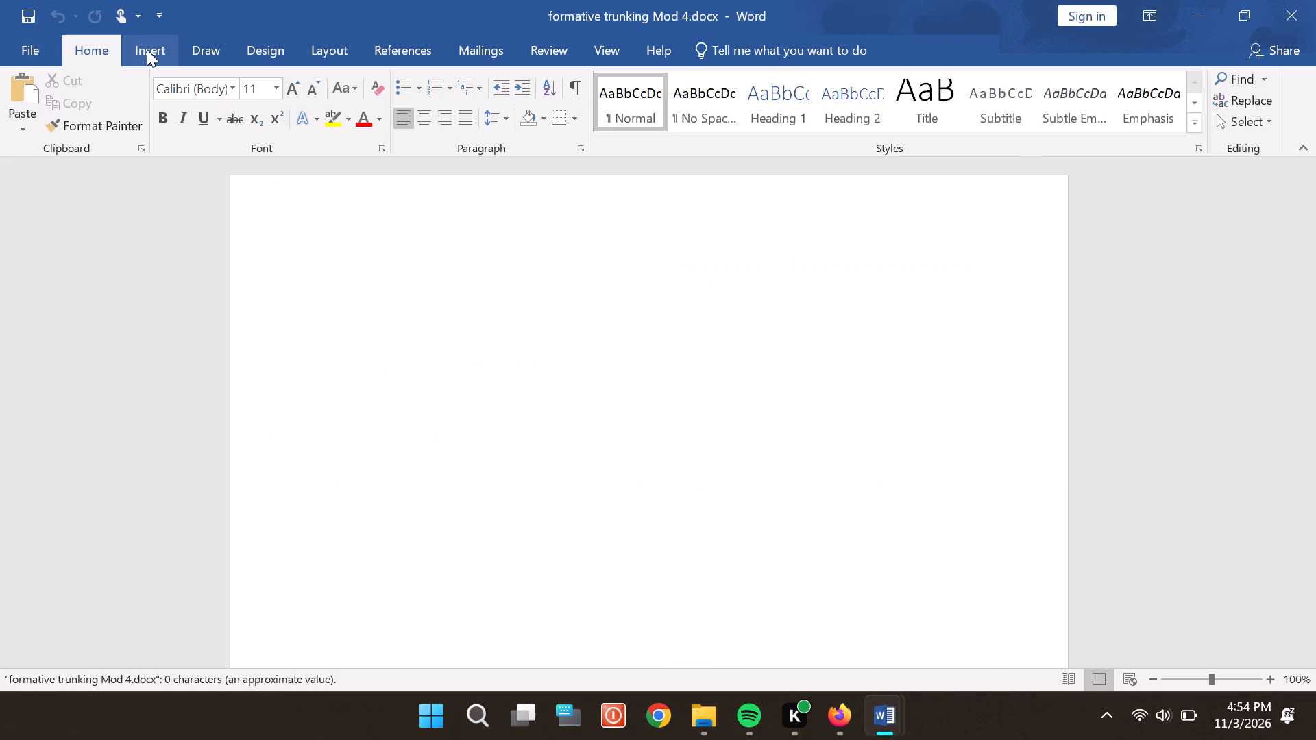
{"action": "left_click", "coordinate": [322, 45]}
{"action": "left_click", "coordinate": [103, 108]}
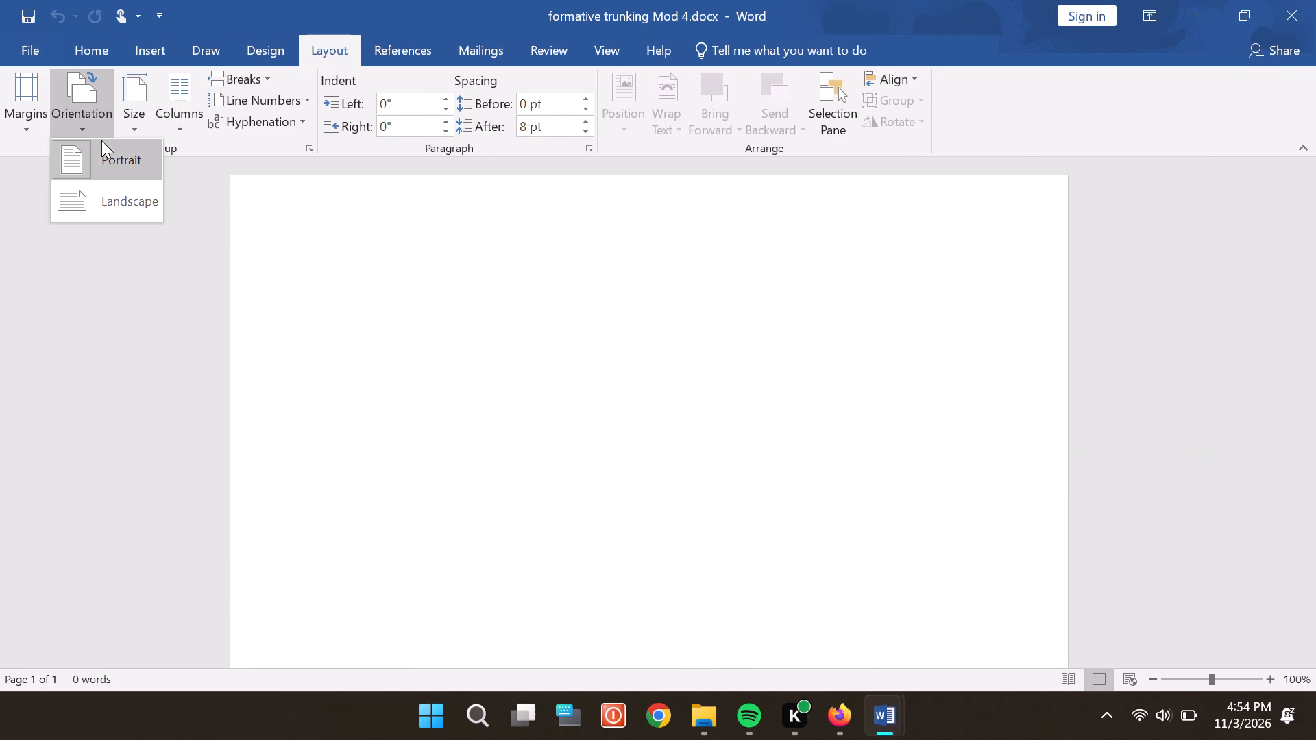
{"action": "left_click", "coordinate": [108, 191]}
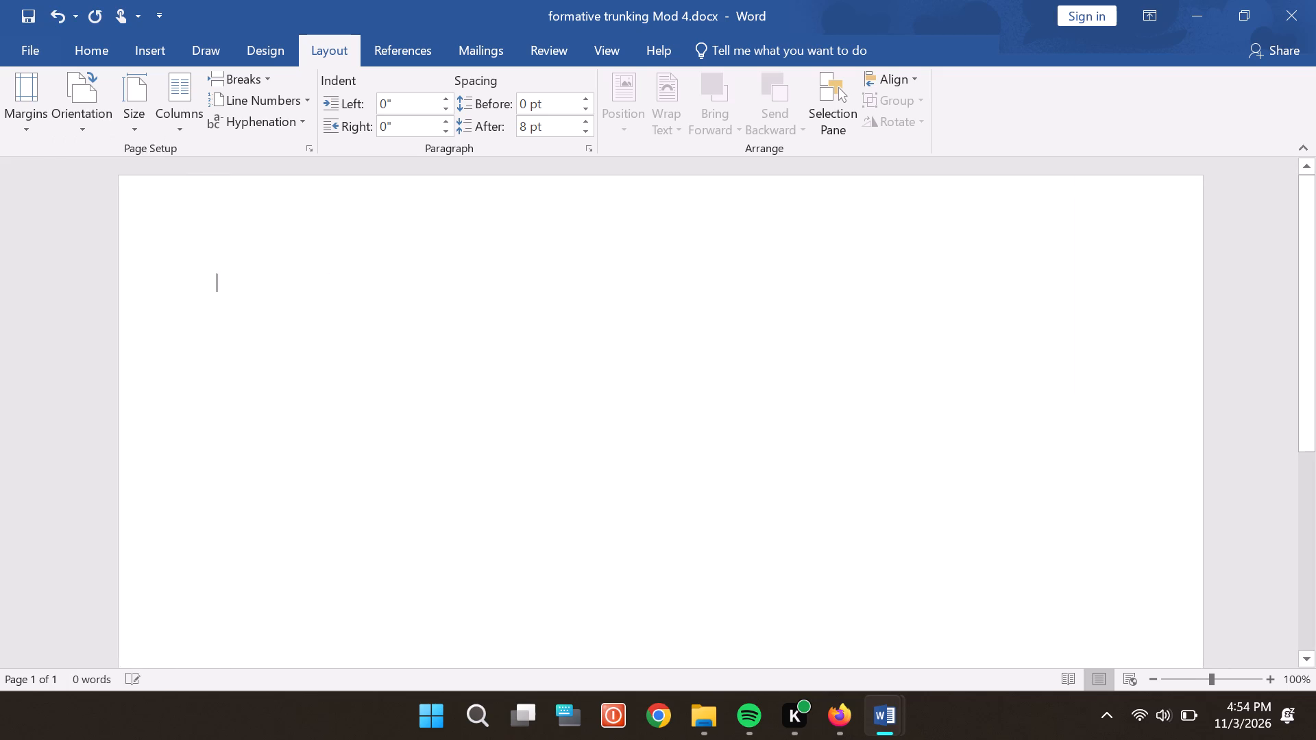
{"action": "key", "text": "ctrl+v"}
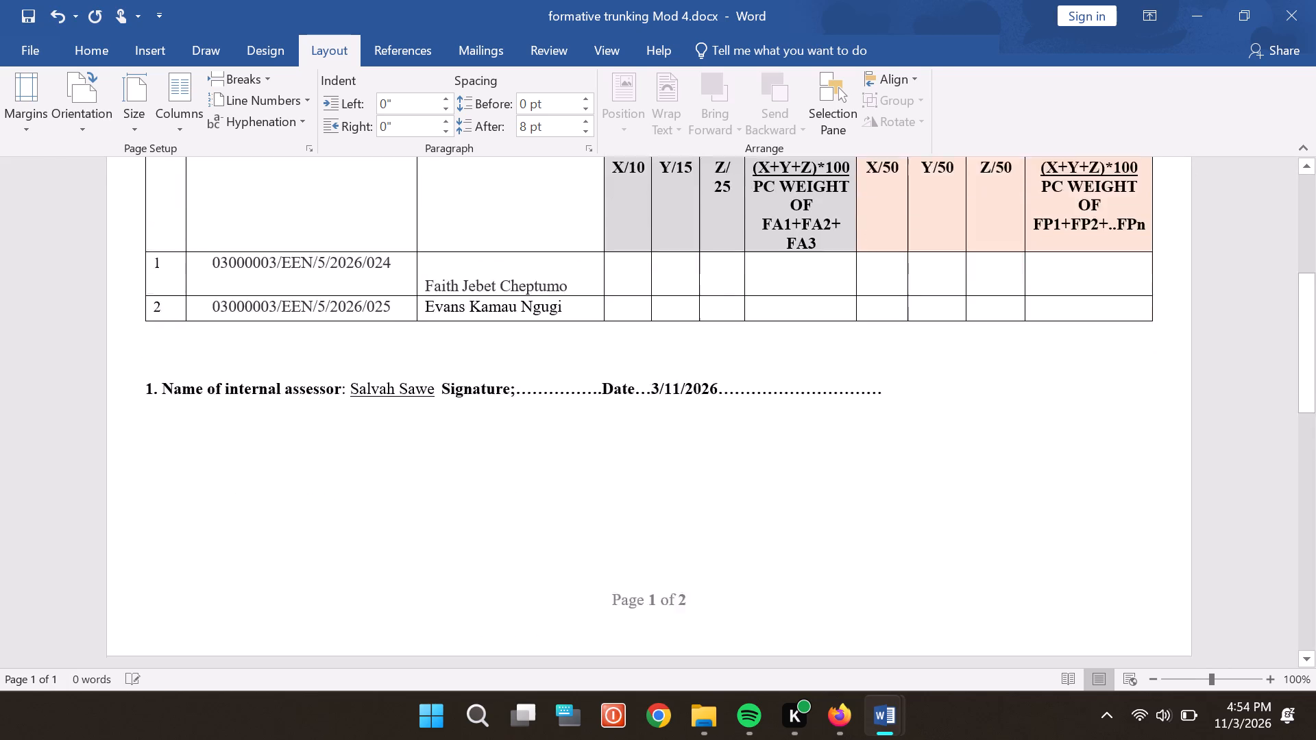
Delete the word "TRUNKING" from the unit title of the pasted marks sheet.
{"action": "scroll", "coordinate": [393, 317], "scroll_direction": "right", "scroll_amount": 1}
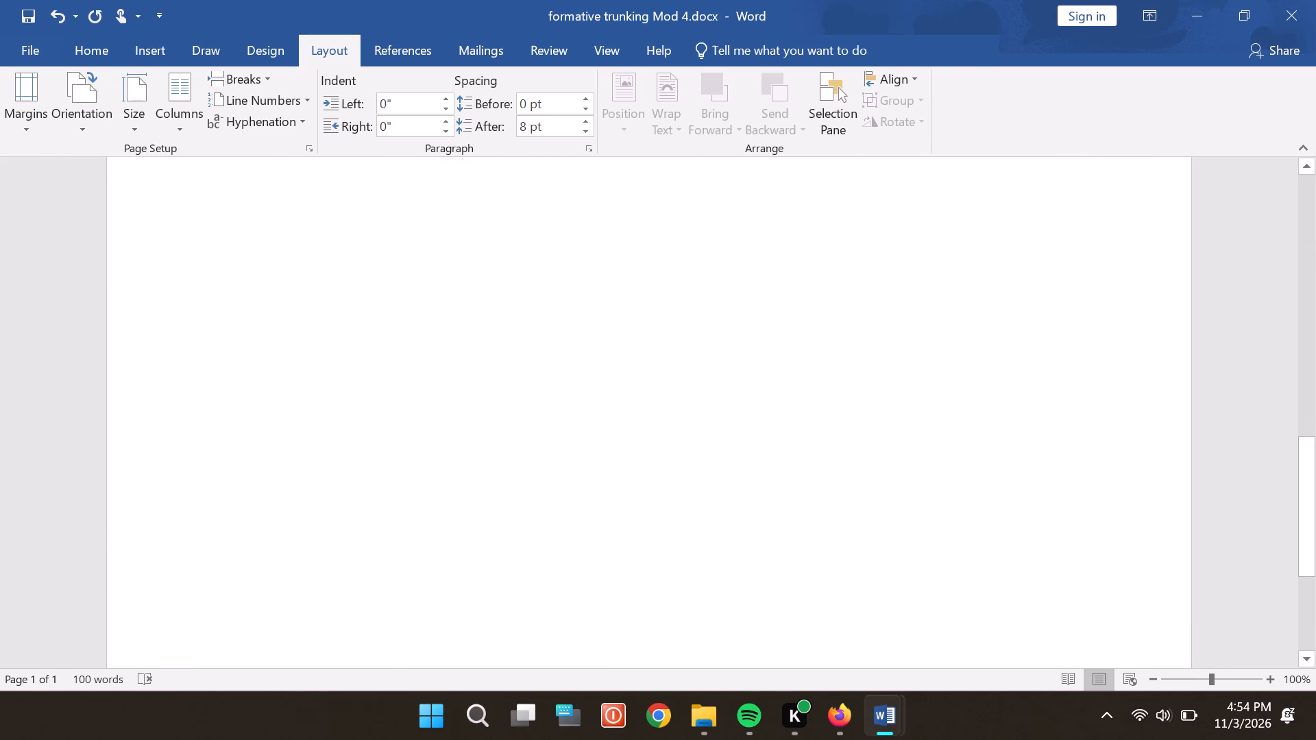
{"action": "scroll", "coordinate": [393, 317], "scroll_direction": "up", "scroll_amount": 5}
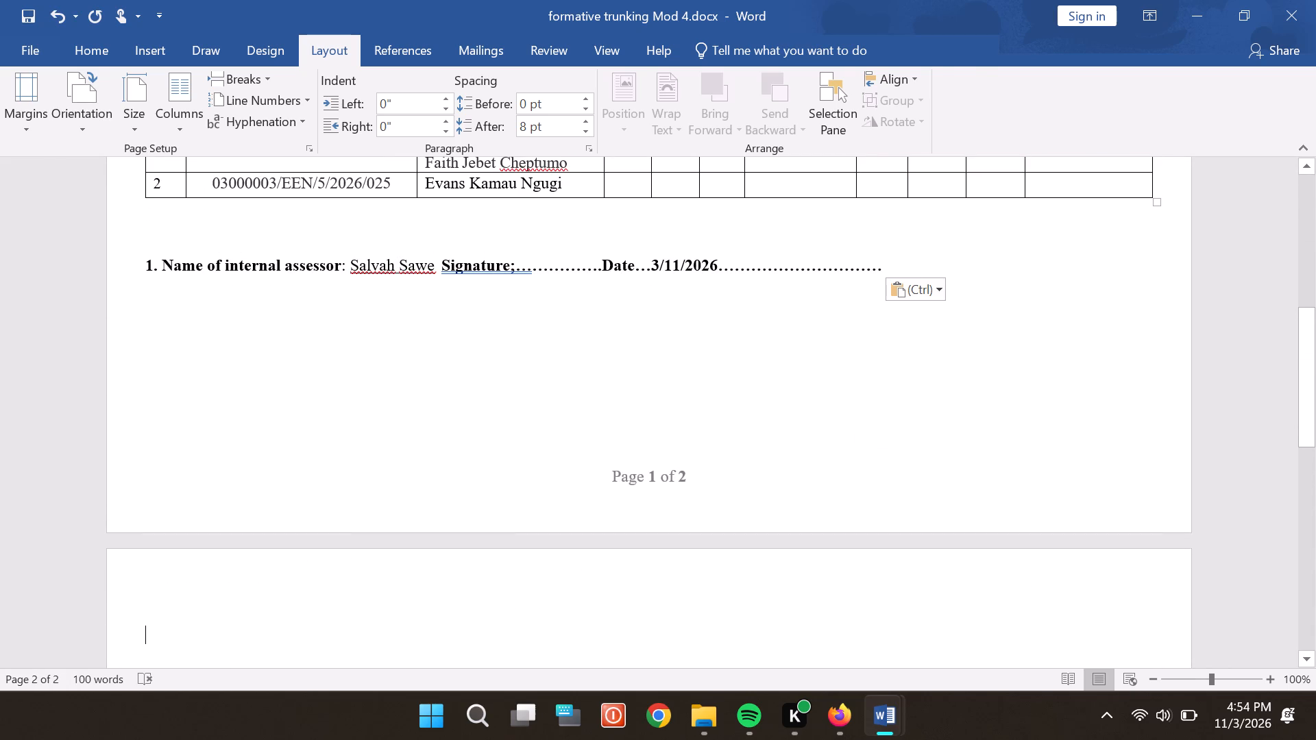
{"action": "scroll", "coordinate": [397, 318], "scroll_direction": "up", "scroll_amount": 3}
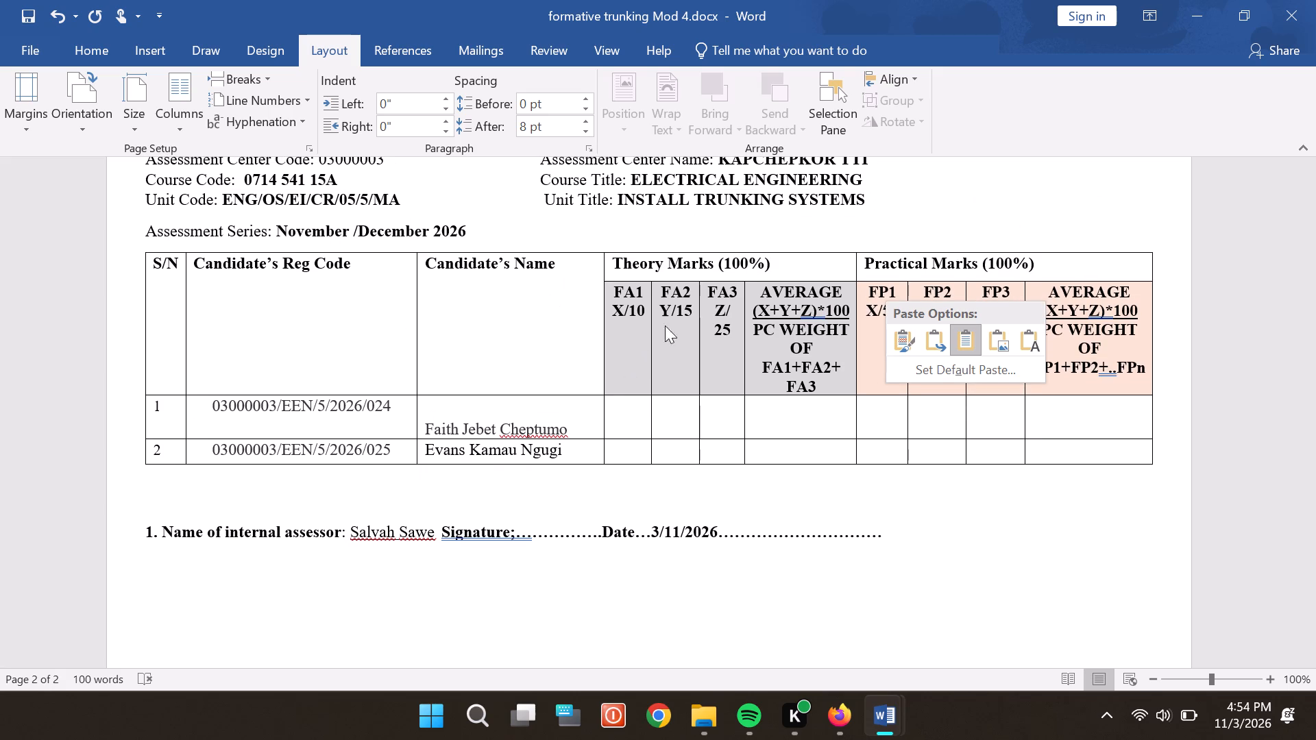
{"action": "left_click", "coordinate": [784, 201]}
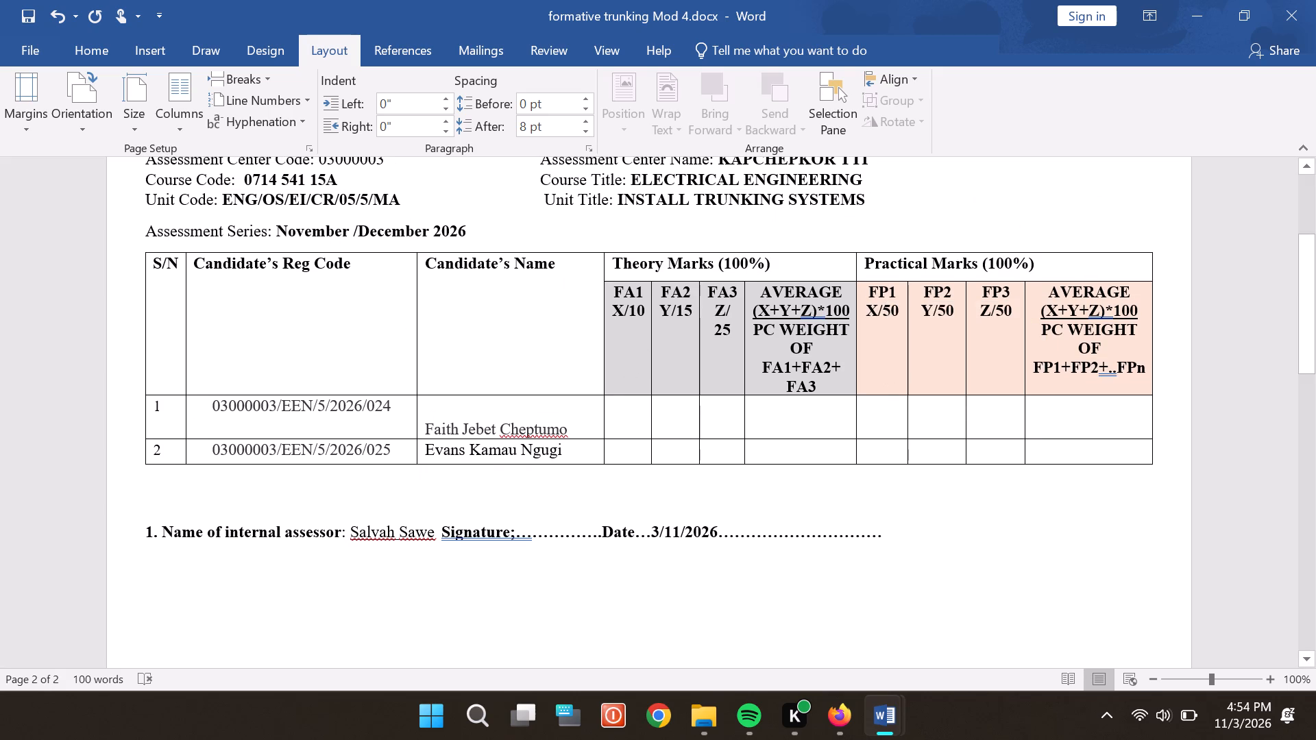
{"action": "left_click", "coordinate": [782, 200]}
{"action": "key", "text": "BackSpace"}
{"action": "key", "text": "BackSpace"}
{"action": "key", "text": "BackSpace"}
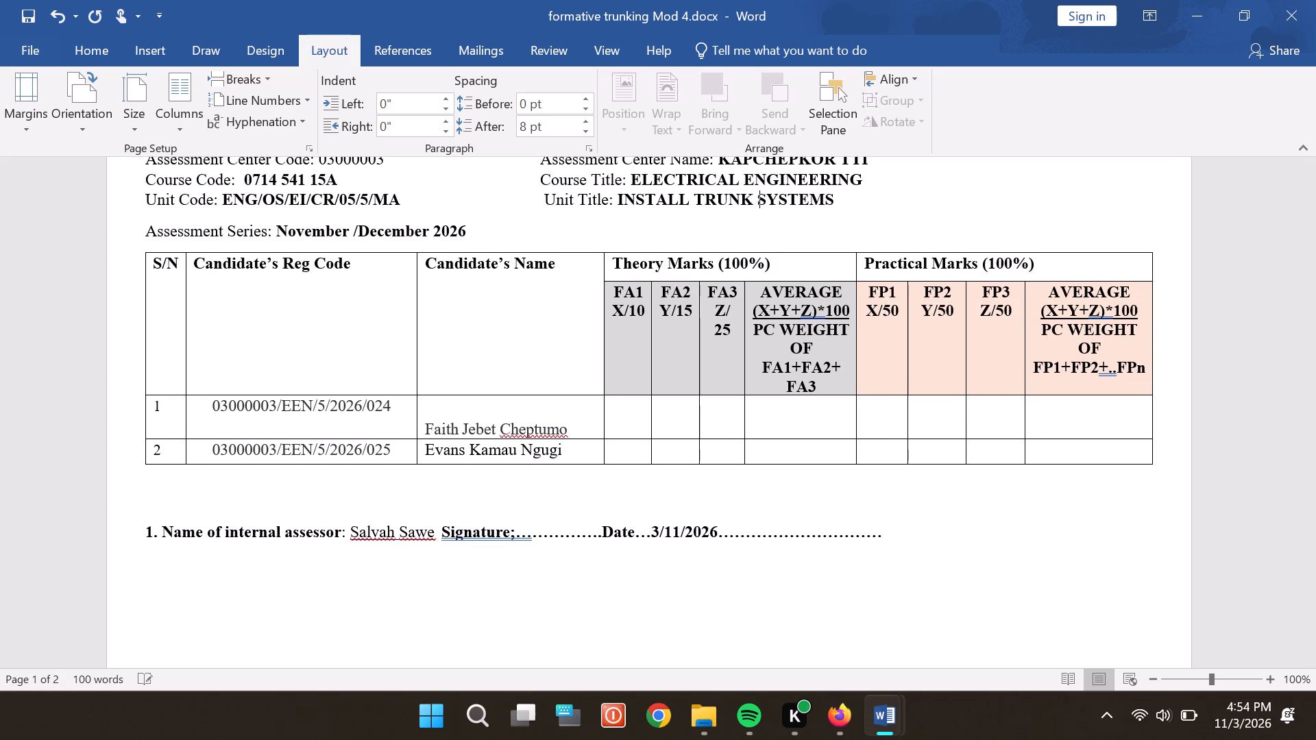
{"action": "key", "text": "BackSpace"}
{"action": "key", "text": "BackSpace"}
{"action": "key", "text": "BackSpace"}
{"action": "key", "text": "BackSpace"}
{"action": "key", "text": "BackSpace"}
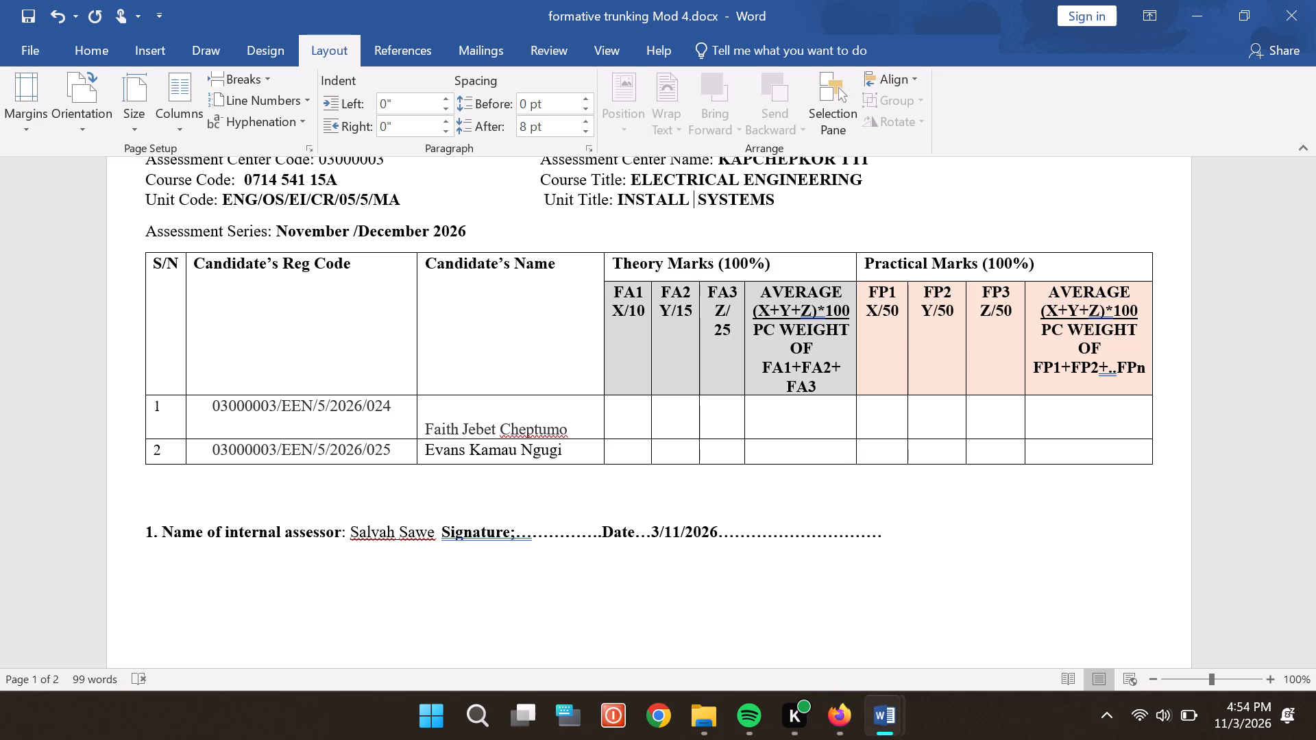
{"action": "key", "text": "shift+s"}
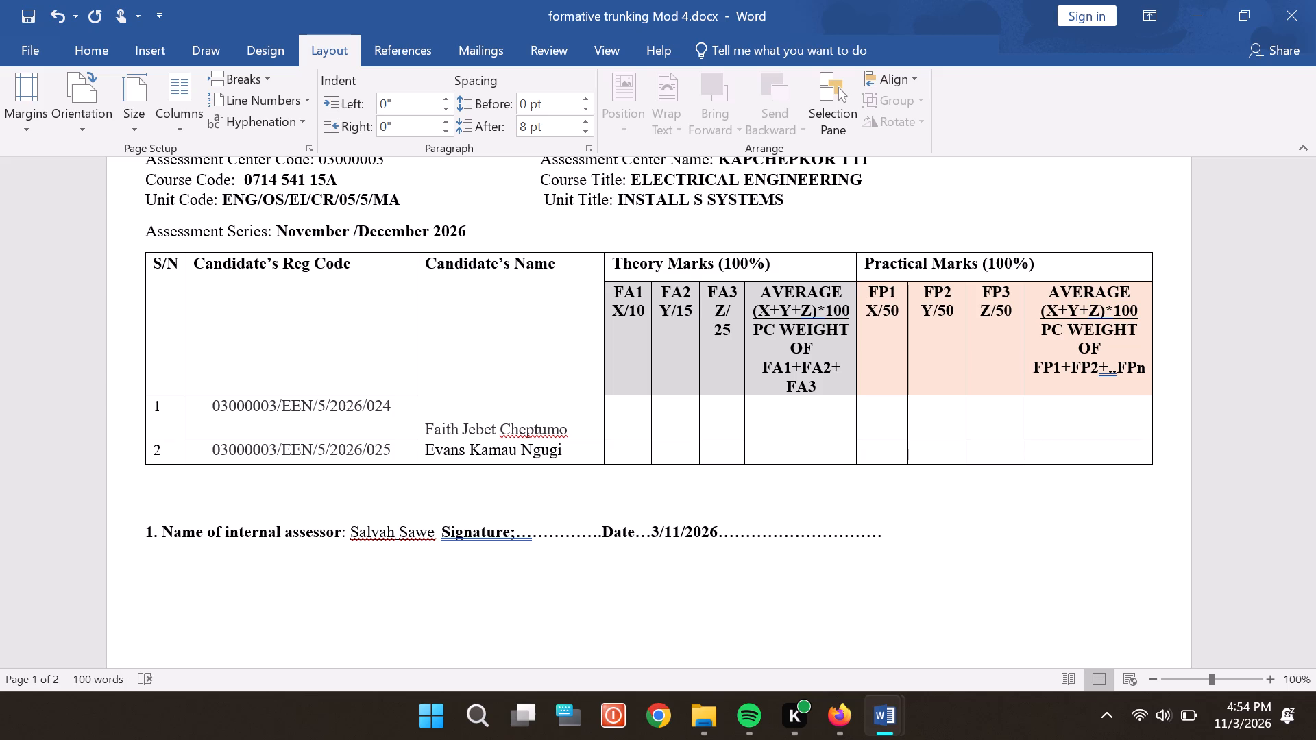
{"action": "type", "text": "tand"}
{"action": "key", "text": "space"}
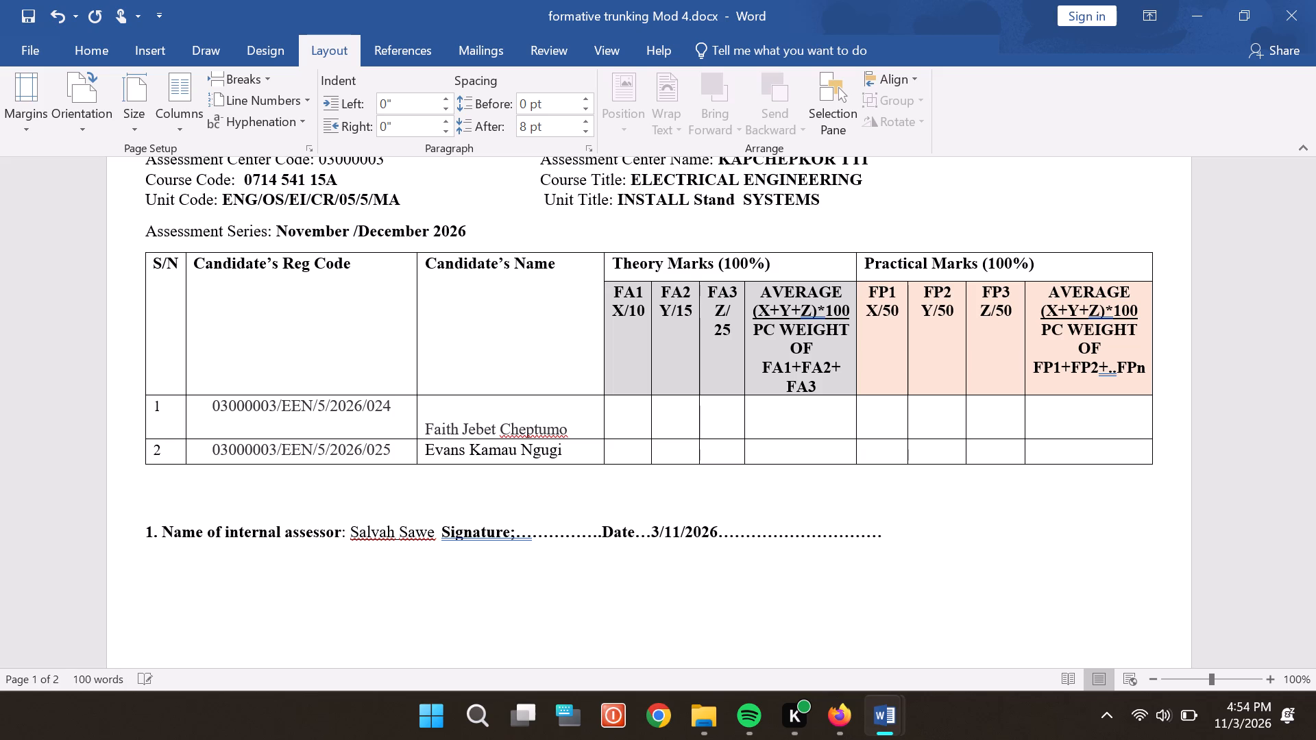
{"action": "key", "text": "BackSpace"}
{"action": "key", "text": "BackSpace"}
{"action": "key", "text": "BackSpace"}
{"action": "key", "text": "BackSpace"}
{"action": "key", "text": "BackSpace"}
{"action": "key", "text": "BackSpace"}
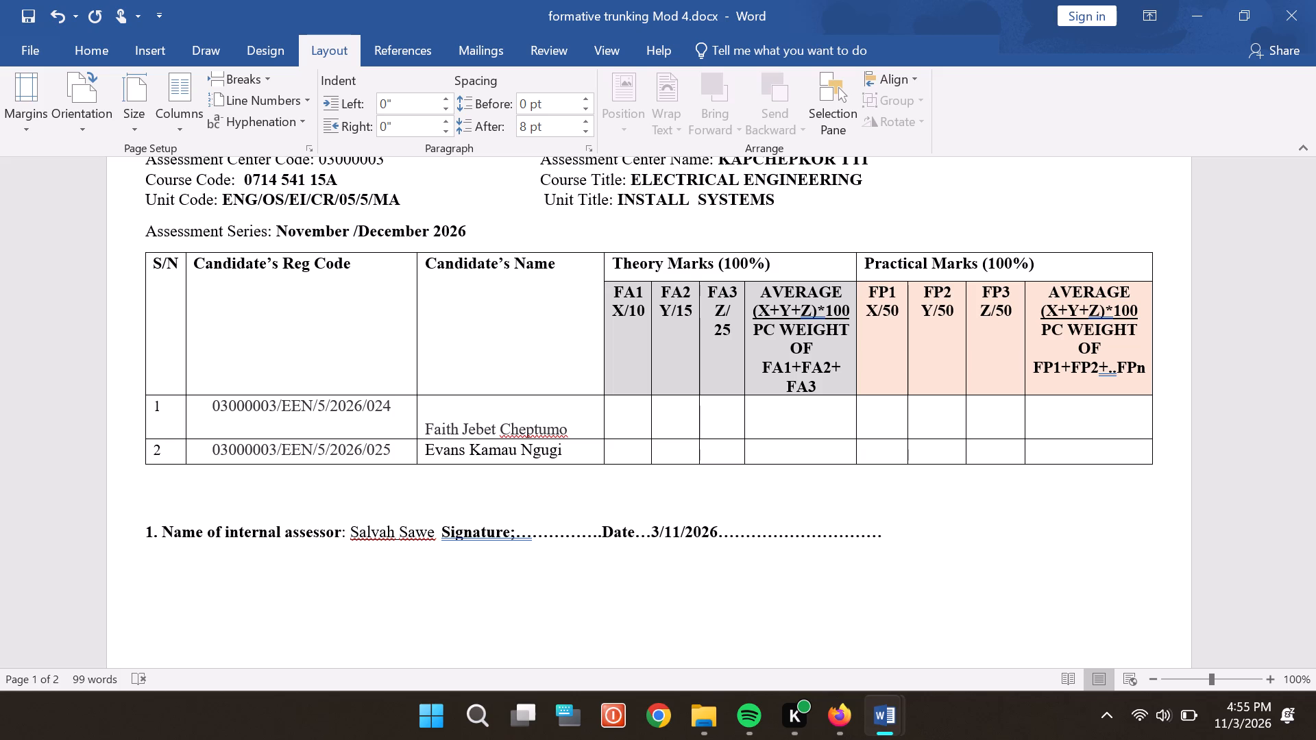
Insert "STAND-ALONE SOLAR PV" between "INSTALL" and "SYSTEMS" in the unit title and save the document.
{"action": "key", "text": "s"}
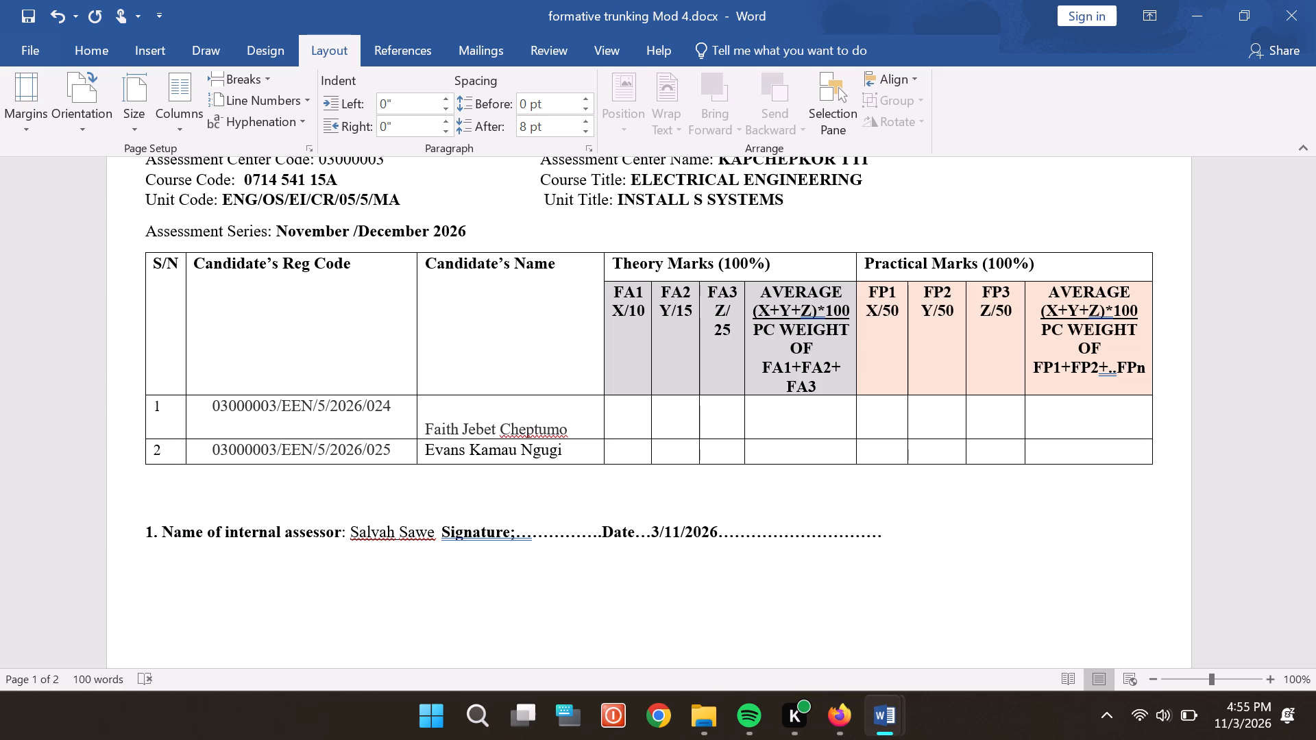
{"action": "key", "text": "t"}
{"action": "type", "text": "AND"}
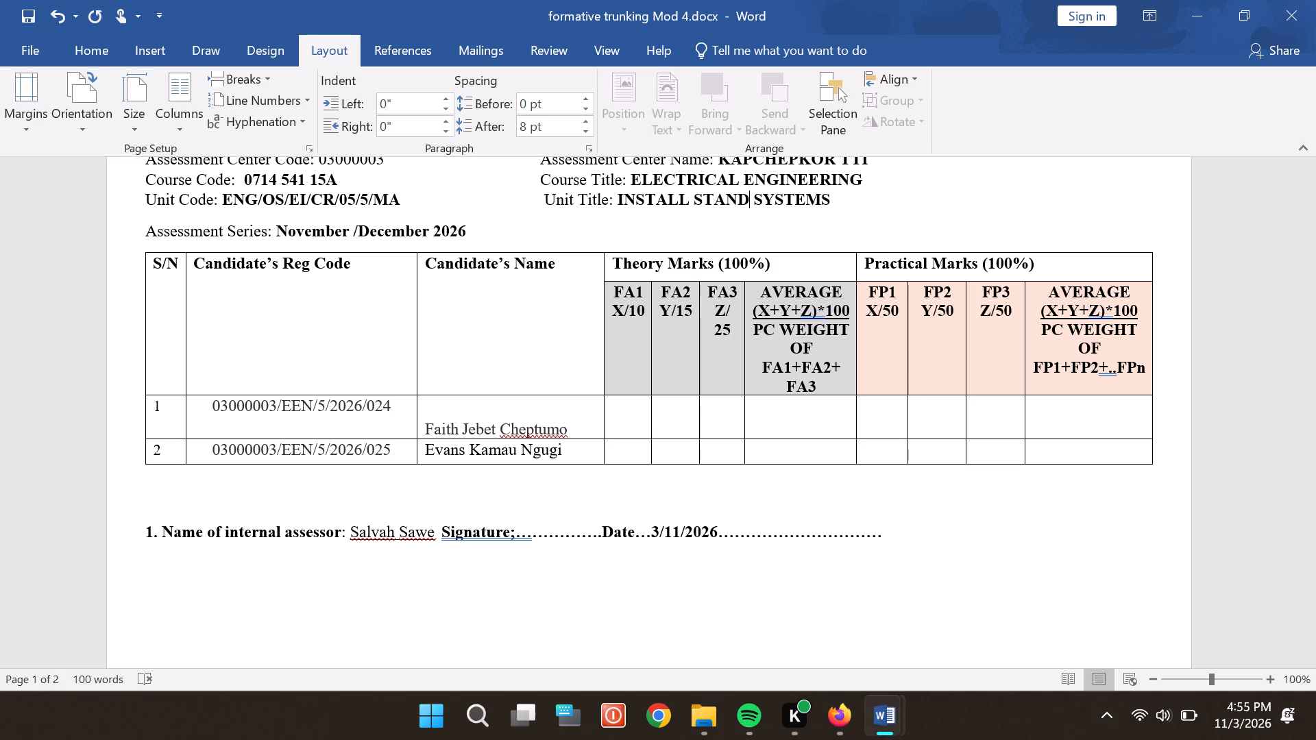
{"action": "key", "text": "minus"}
{"action": "type", "text": "ALONE"}
{"action": "key", "text": "space"}
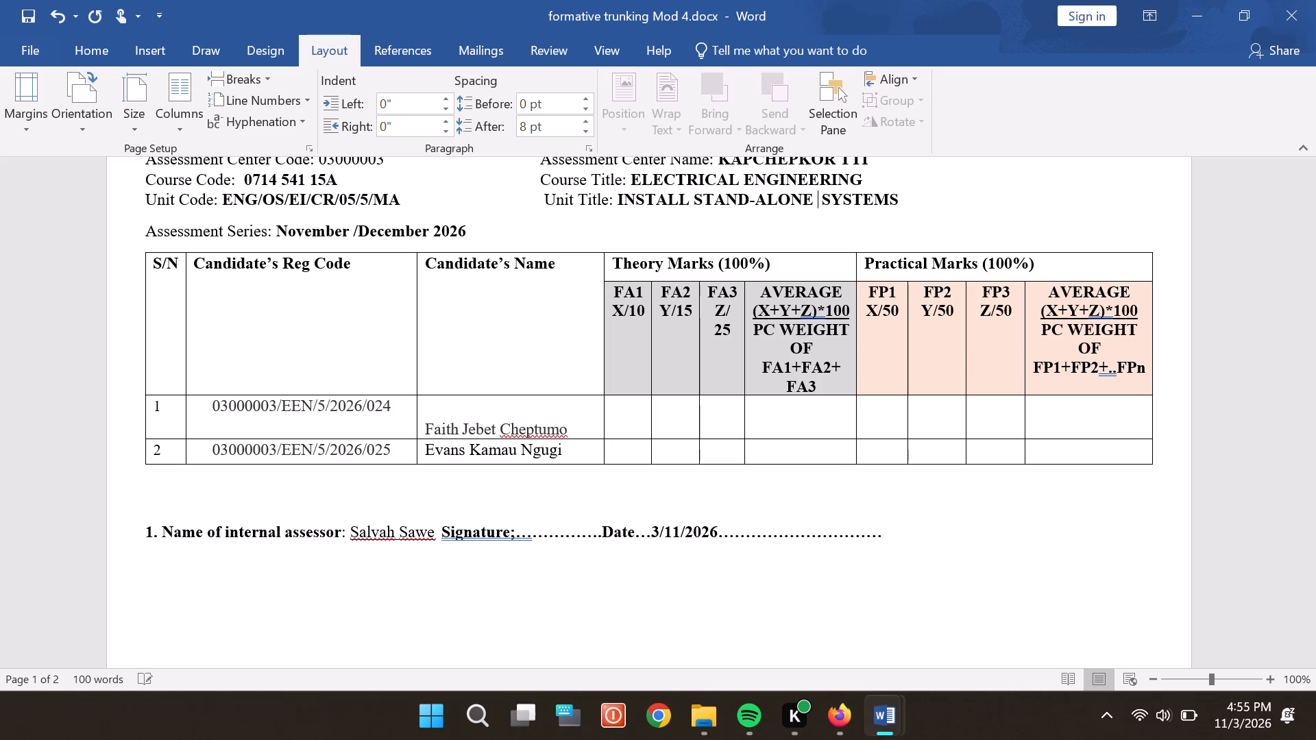
{"action": "type", "text": "SOLAR"}
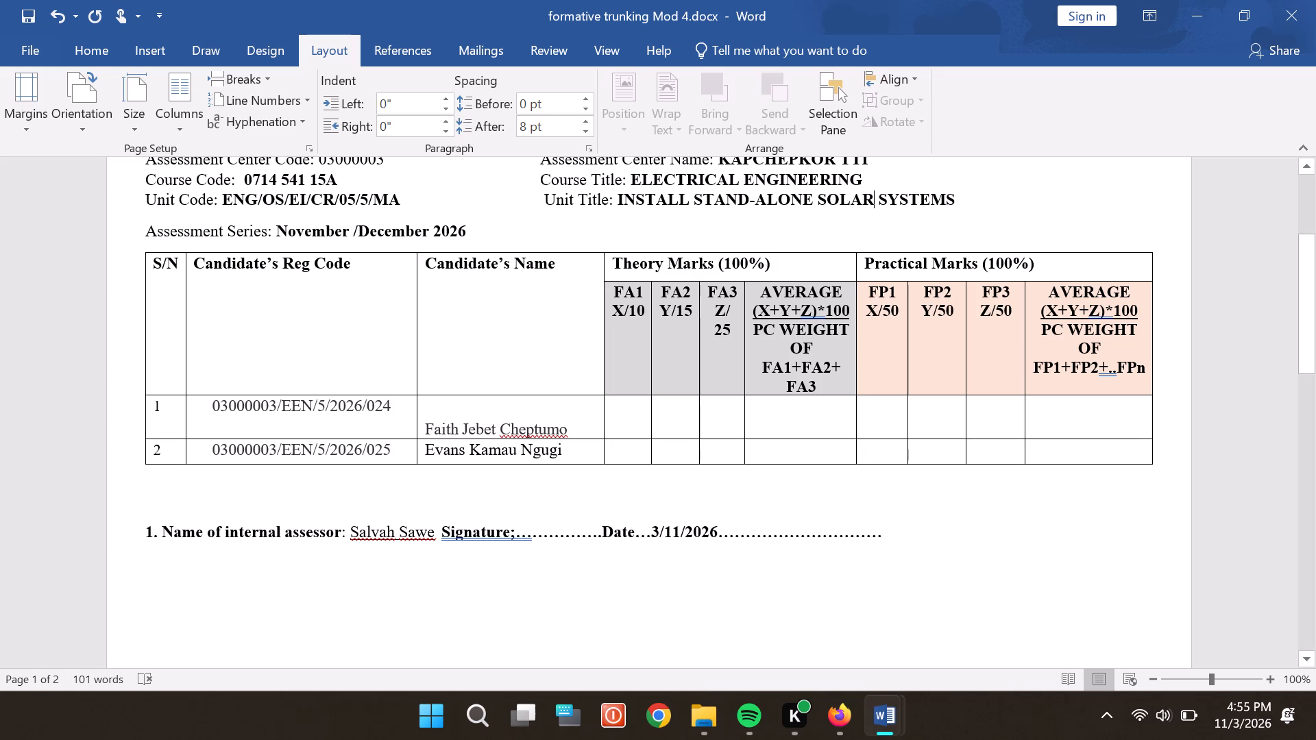
{"action": "key", "text": "space"}
{"action": "type", "text": "PV"}
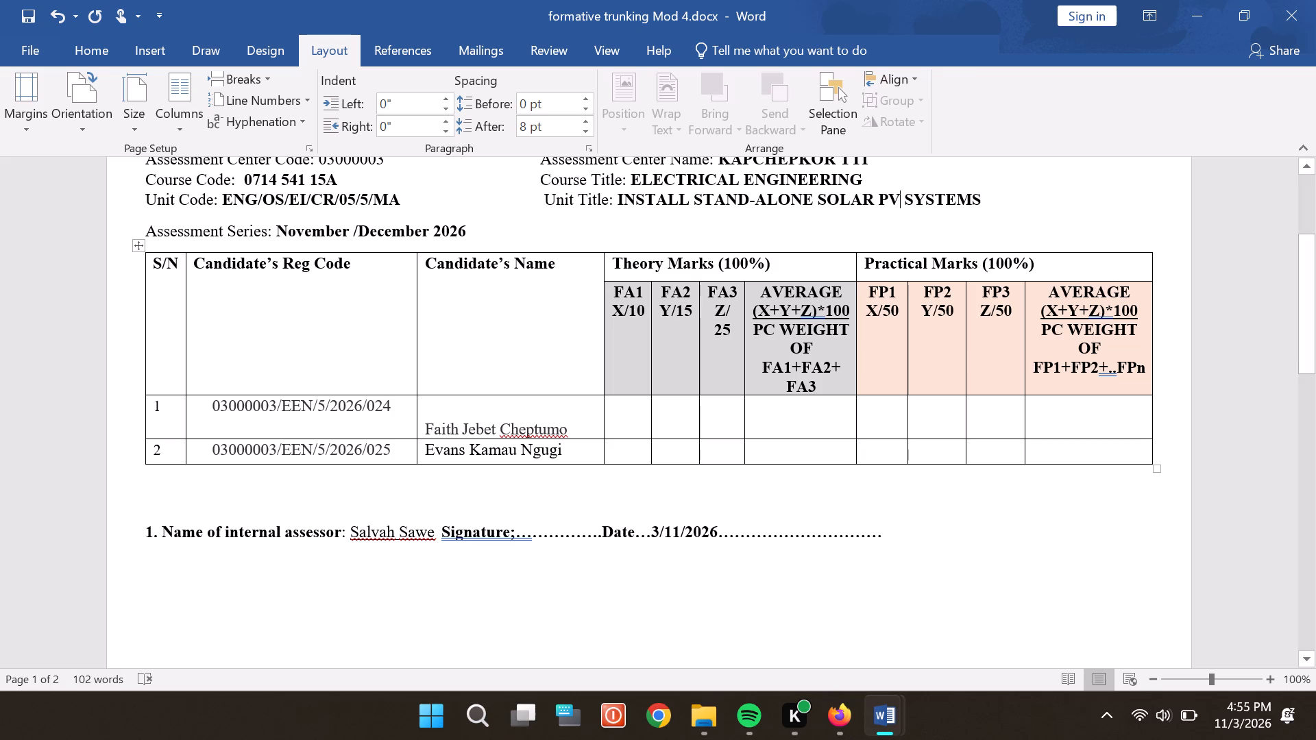
{"action": "key", "text": "ctrl+s"}
{"action": "key", "text": "ctrl+s"}
{"action": "key", "text": "ctrl+s"}
{"action": "key", "text": "ctrl+s"}
{"action": "key", "text": "ctrl+s"}
{"action": "key", "text": "ctrl+s"}
{"action": "key", "text": "ctrl+s"}
Add a space between the internal assessor's name and "Signature" below the marks table, and save the document.
{"action": "left_click", "coordinate": [439, 536]}
{"action": "key", "text": "space"}
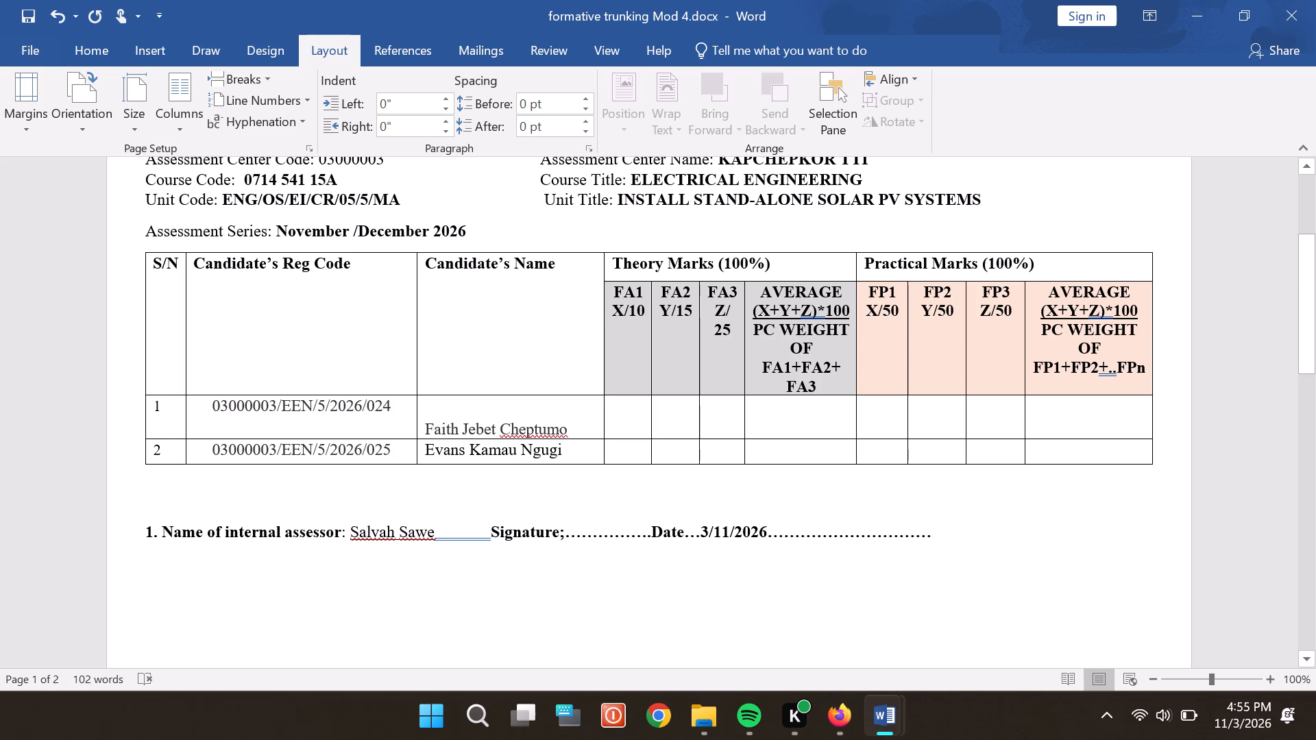
{"action": "key", "text": "ctrl+s"}
Close formative trunking Mod 4.docx and the source document ITS L5 FORMATIVE.docx.
{"action": "scroll", "coordinate": [589, 535], "scroll_direction": "up", "scroll_amount": 1}
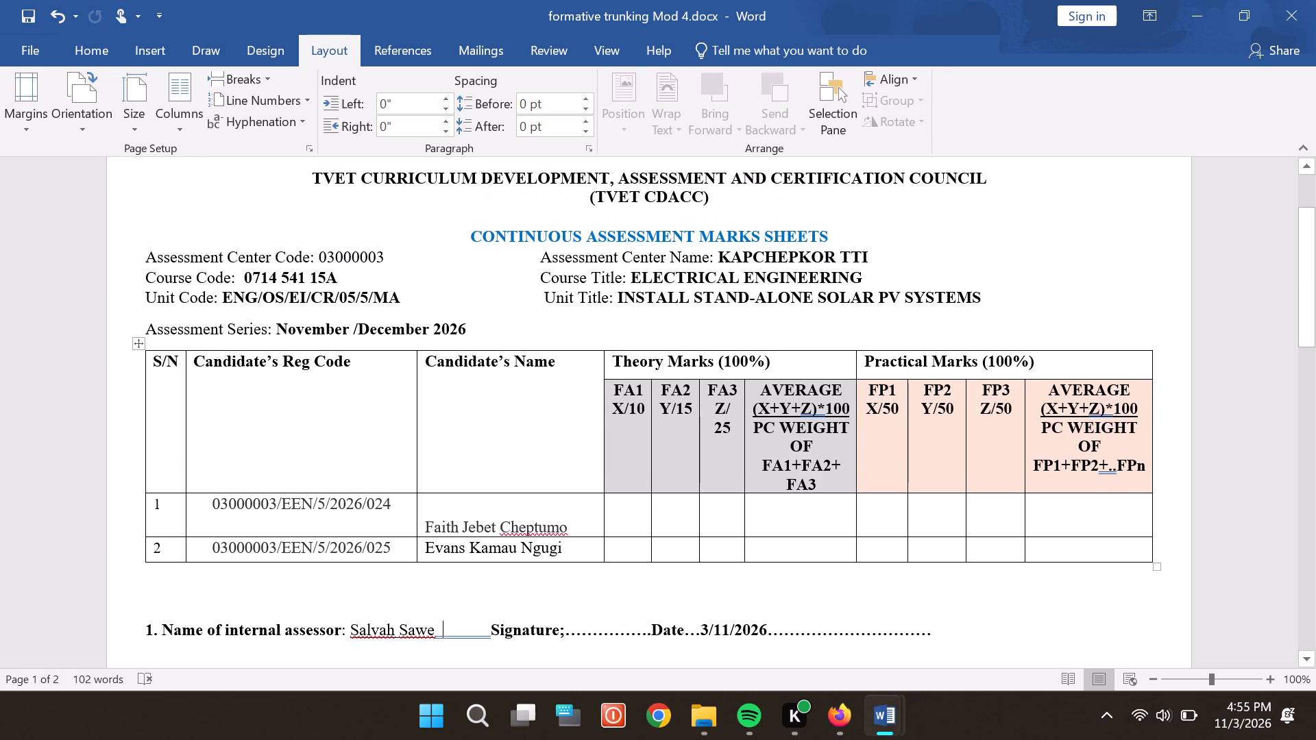
{"action": "scroll", "coordinate": [589, 535], "scroll_direction": "up", "scroll_amount": 1}
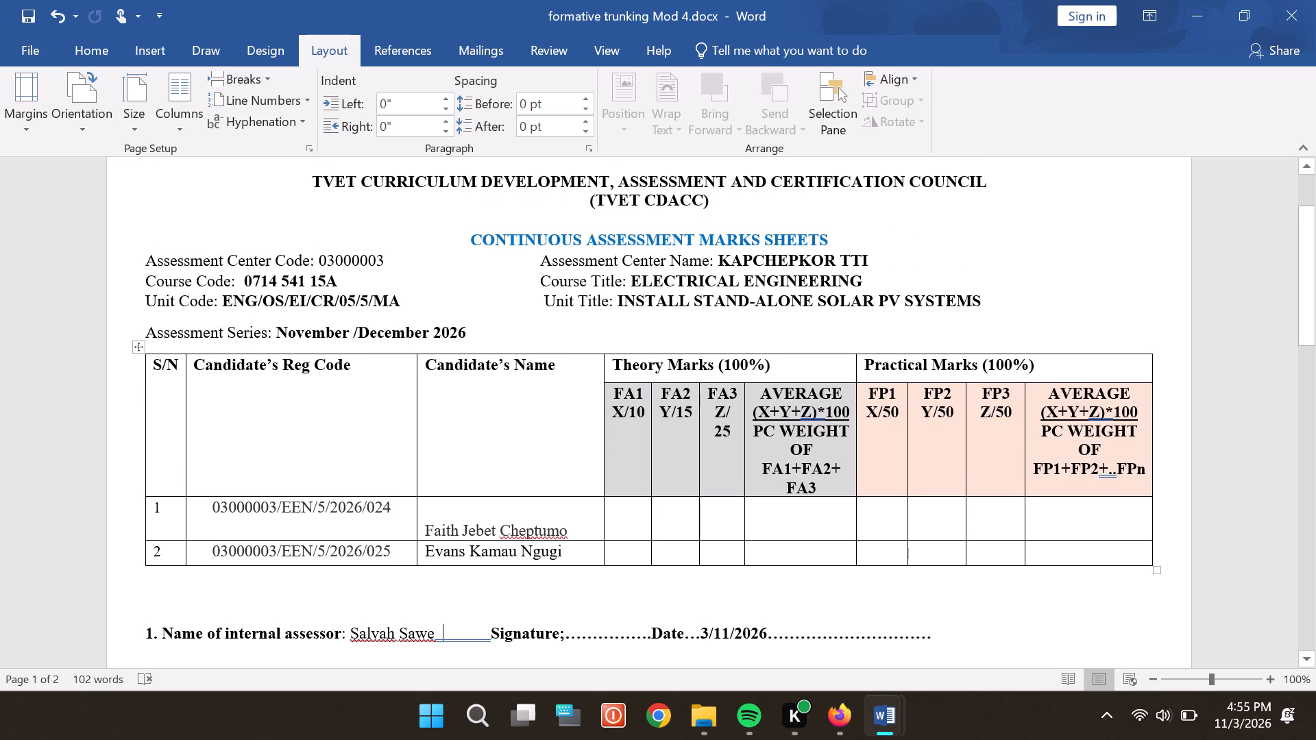
{"action": "left_click", "coordinate": [1291, 28]}
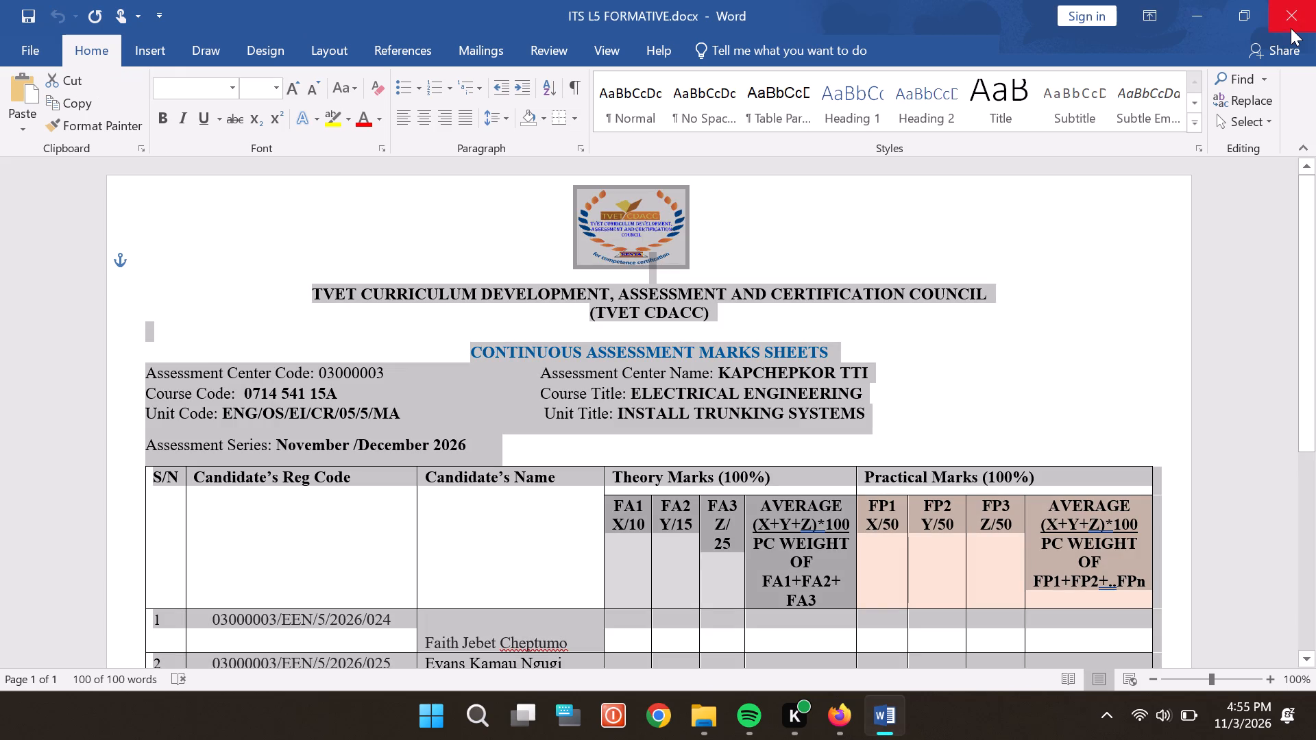
{"action": "left_click", "coordinate": [996, 392]}
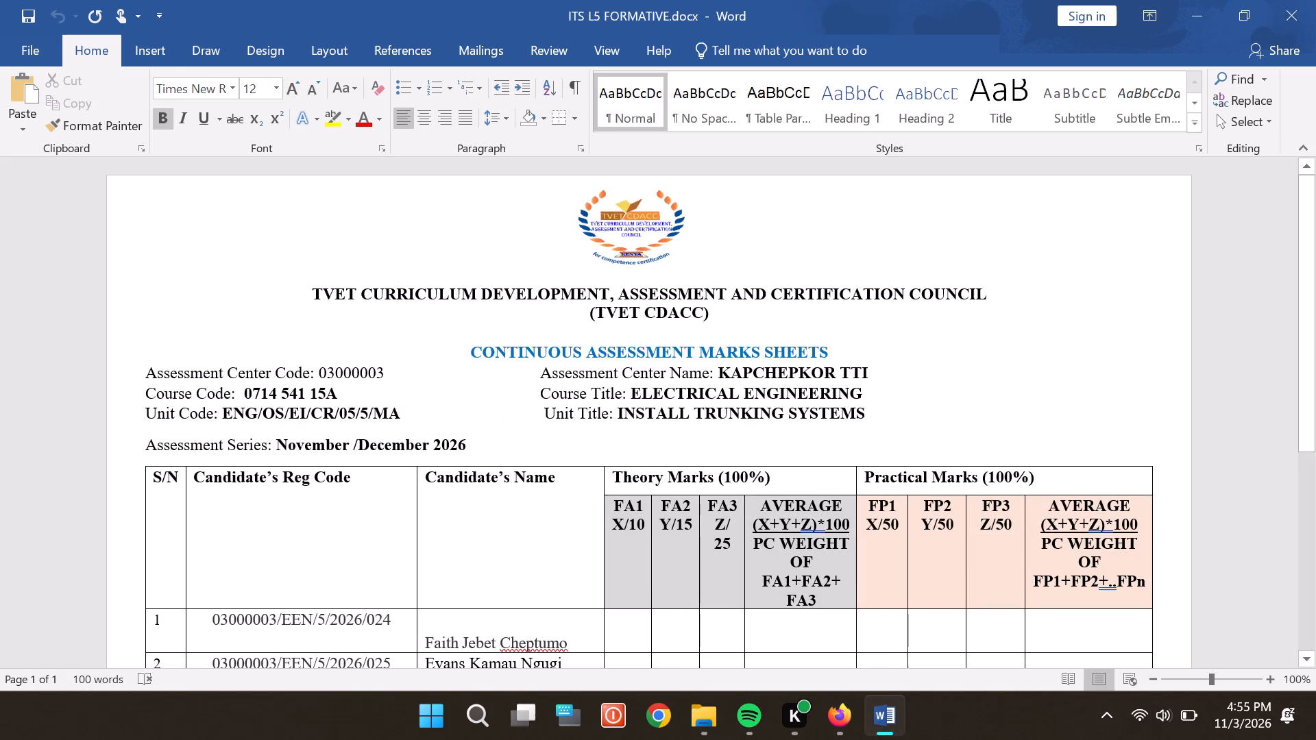
{"action": "left_click", "coordinate": [1291, 4]}
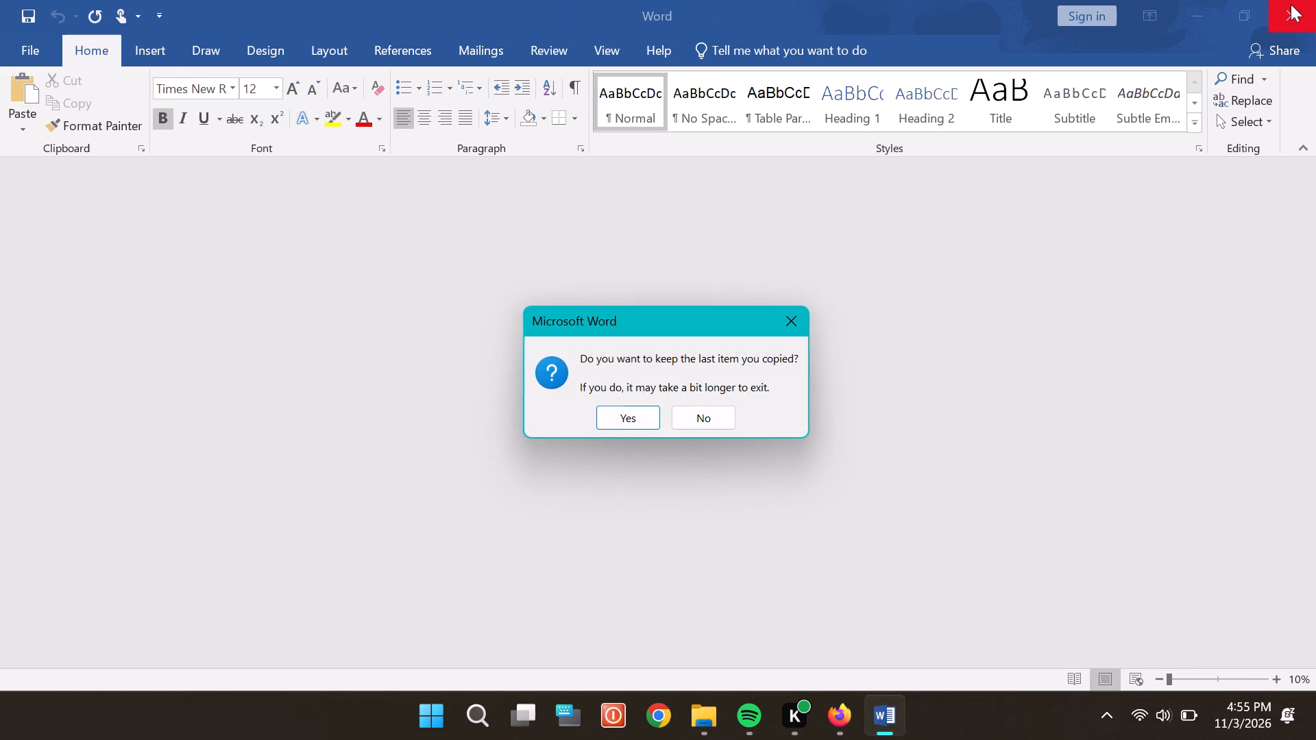
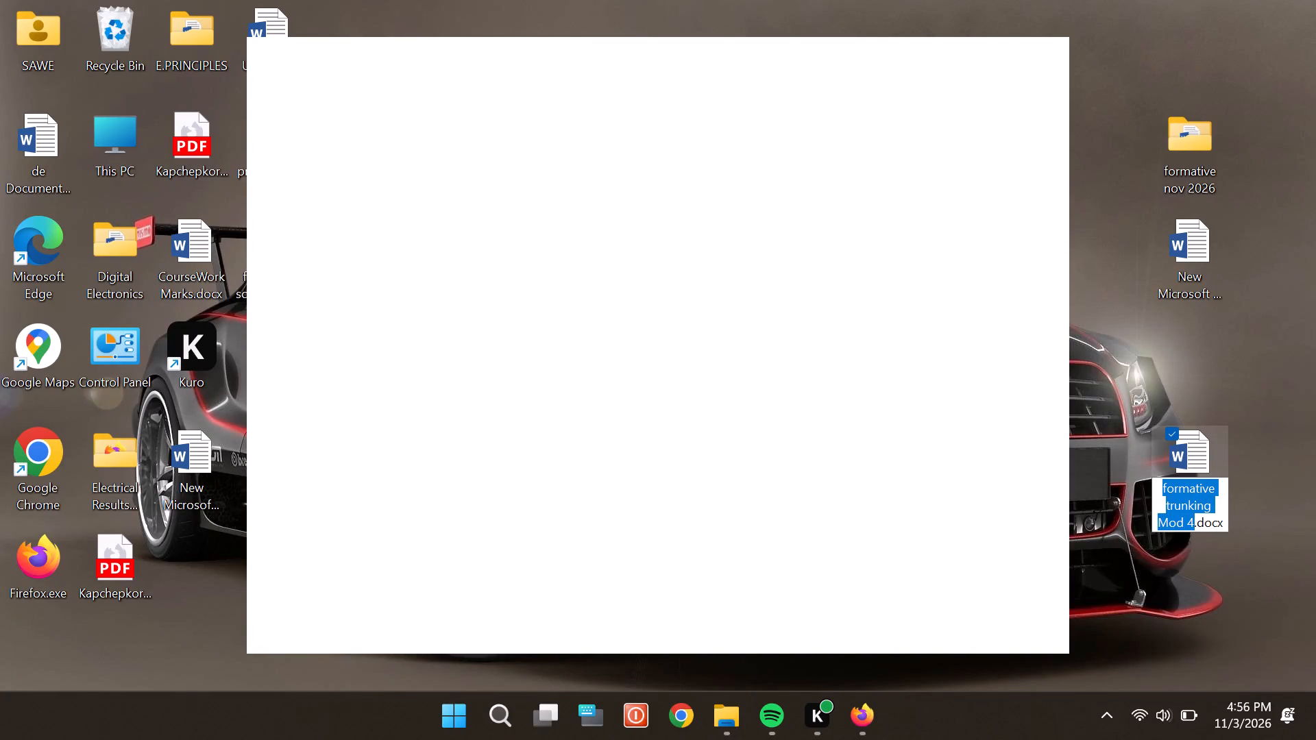
Rename the desktop file formative trunking Mod 4.docx as "formative Solar Mod 4.docx".
{"action": "left_click", "coordinate": [1210, 510]}
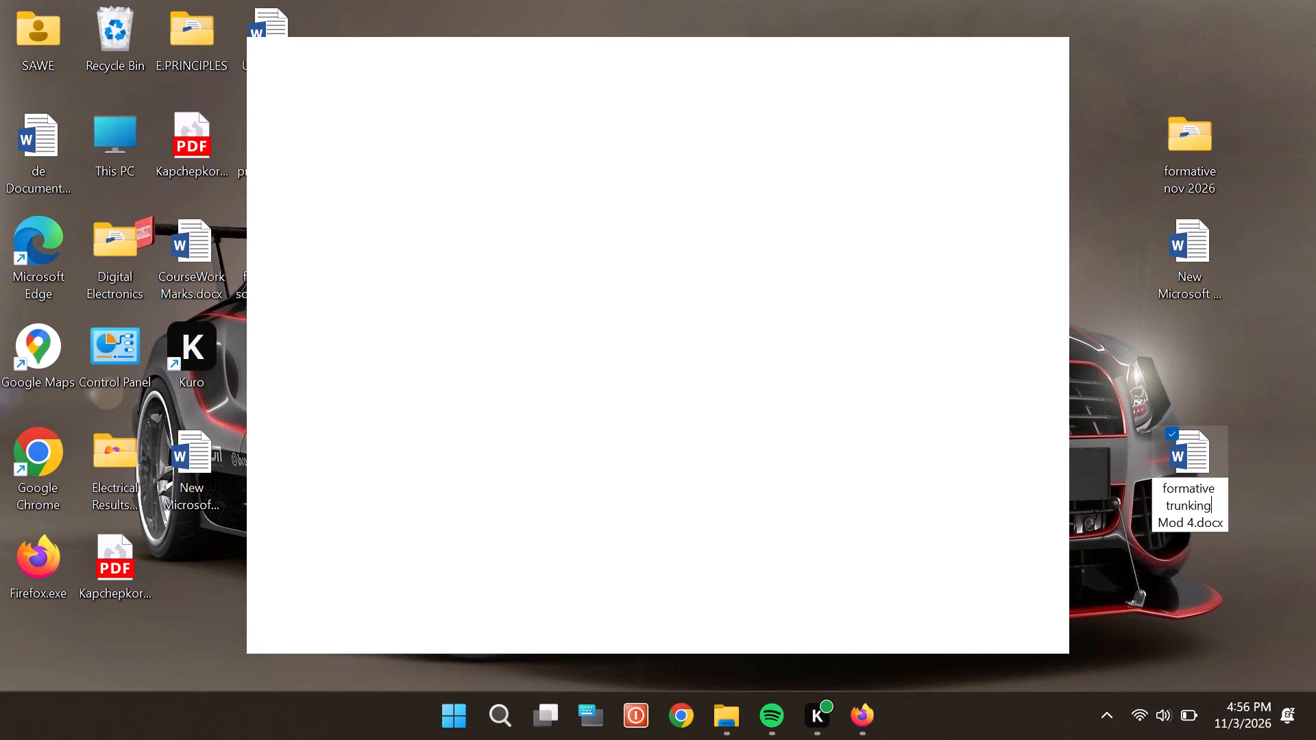
{"action": "key", "text": "BackSpace"}
{"action": "key", "text": "BackSpace"}
{"action": "key", "text": "BackSpace"}
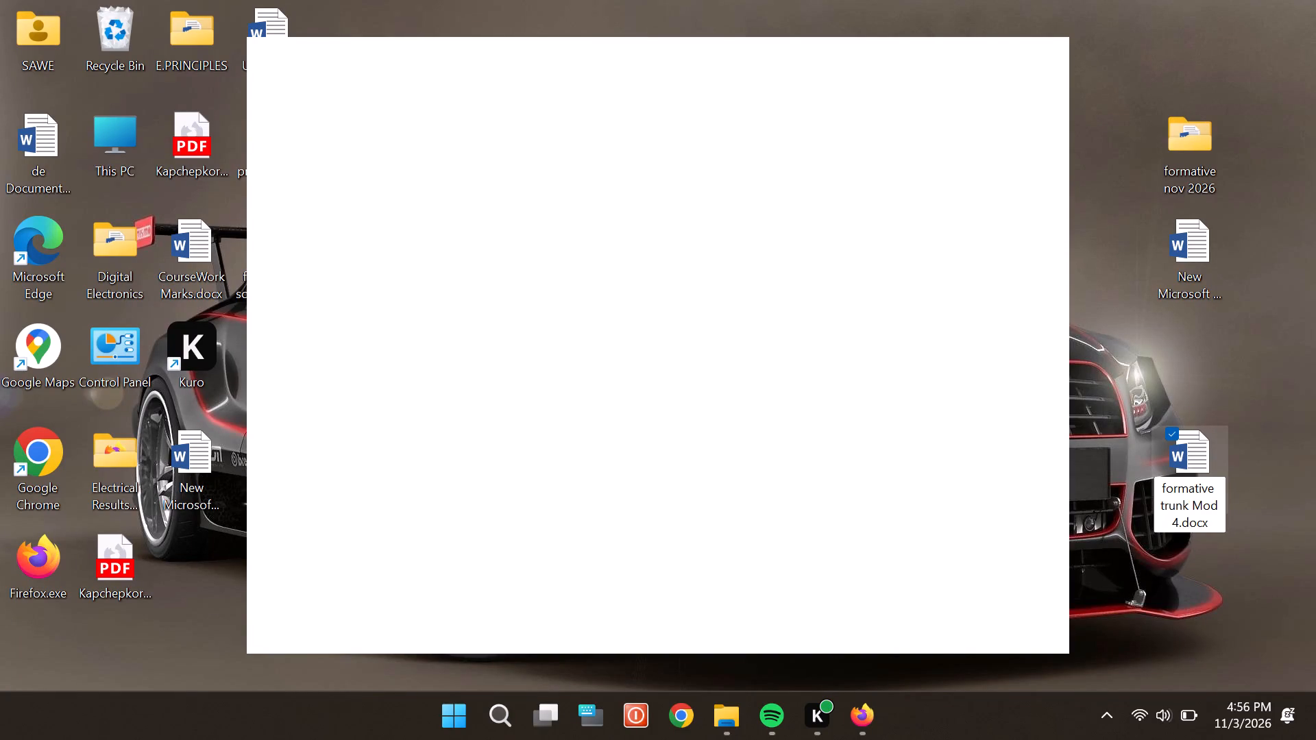
{"action": "key", "text": "BackSpace"}
{"action": "key", "text": "BackSpace"}
{"action": "key", "text": "BackSpace"}
{"action": "key", "text": "BackSpace"}
{"action": "key", "text": "BackSpace"}
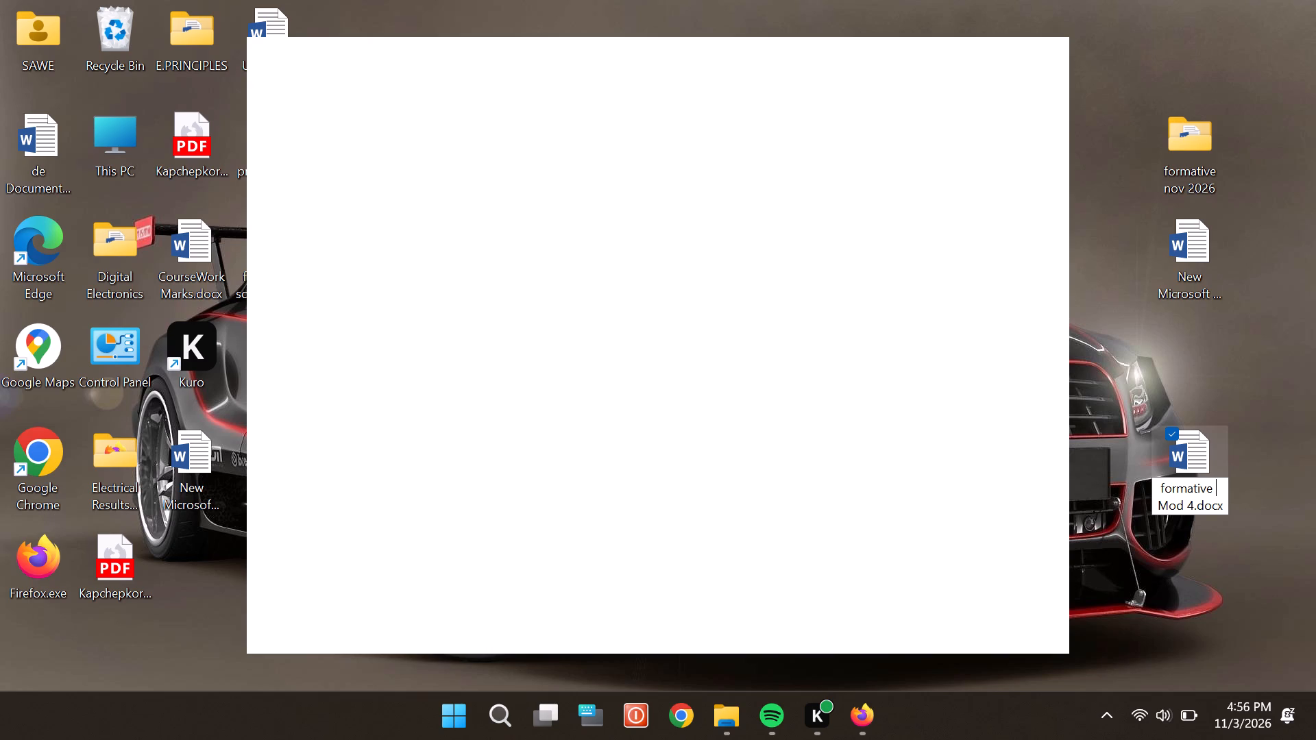
{"action": "type", "text": "sOLAR"}
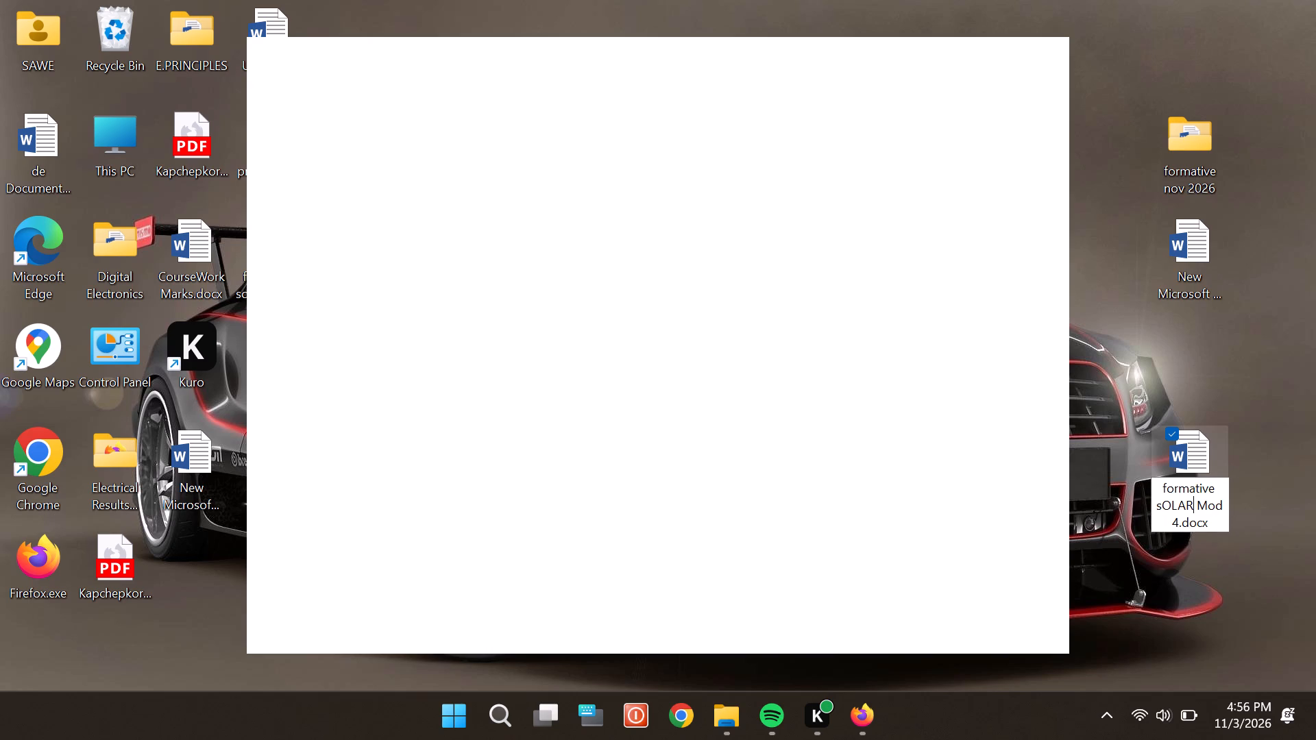
{"action": "key", "text": "BackSpace"}
{"action": "key", "text": "BackSpace"}
{"action": "key", "text": "BackSpace"}
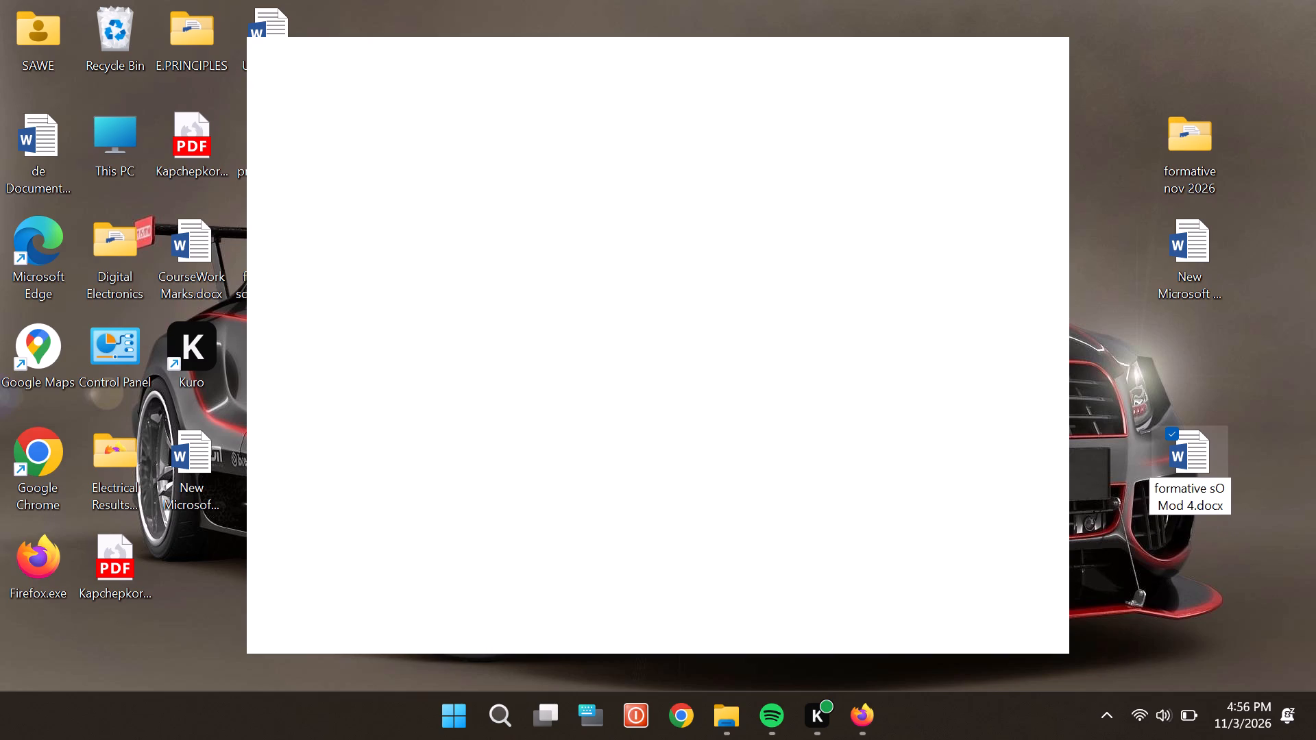
{"action": "key", "text": "BackSpace"}
{"action": "key", "text": "BackSpace"}
{"action": "key", "text": "s"}
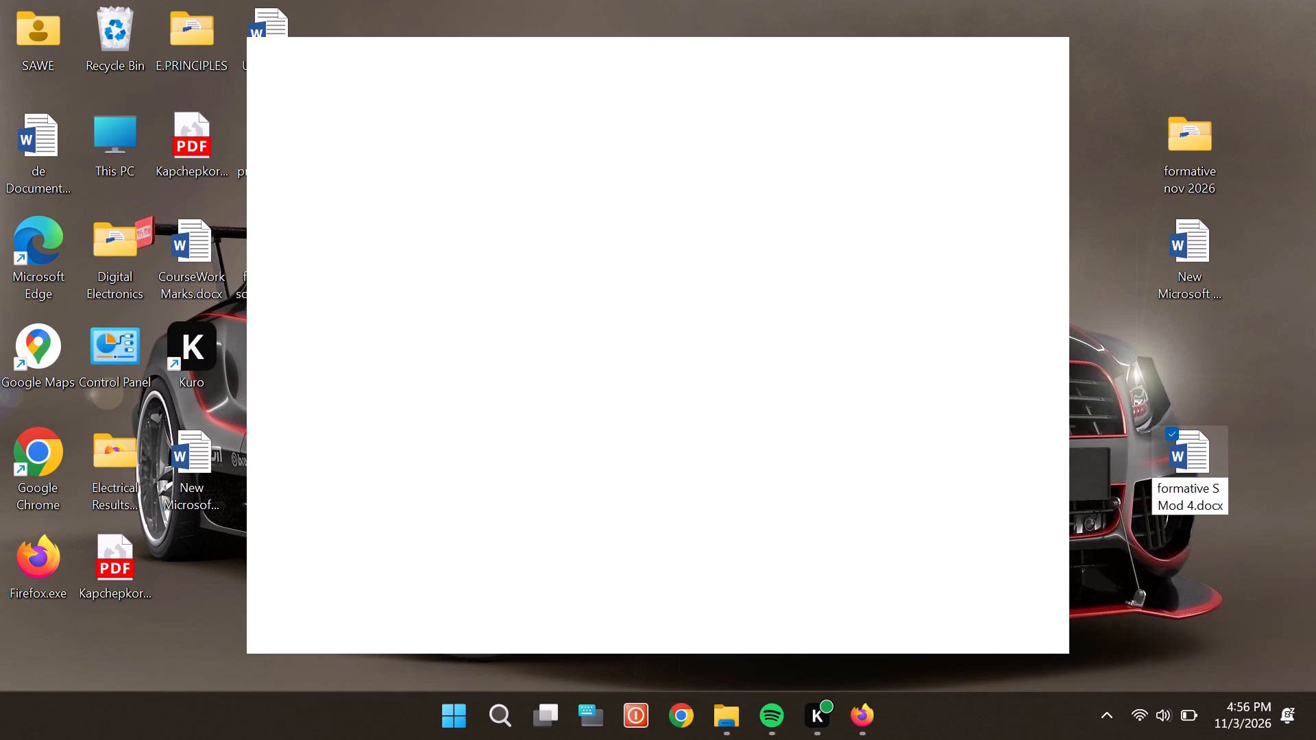
{"action": "type", "text": "olar"}
{"action": "key", "text": "Return"}
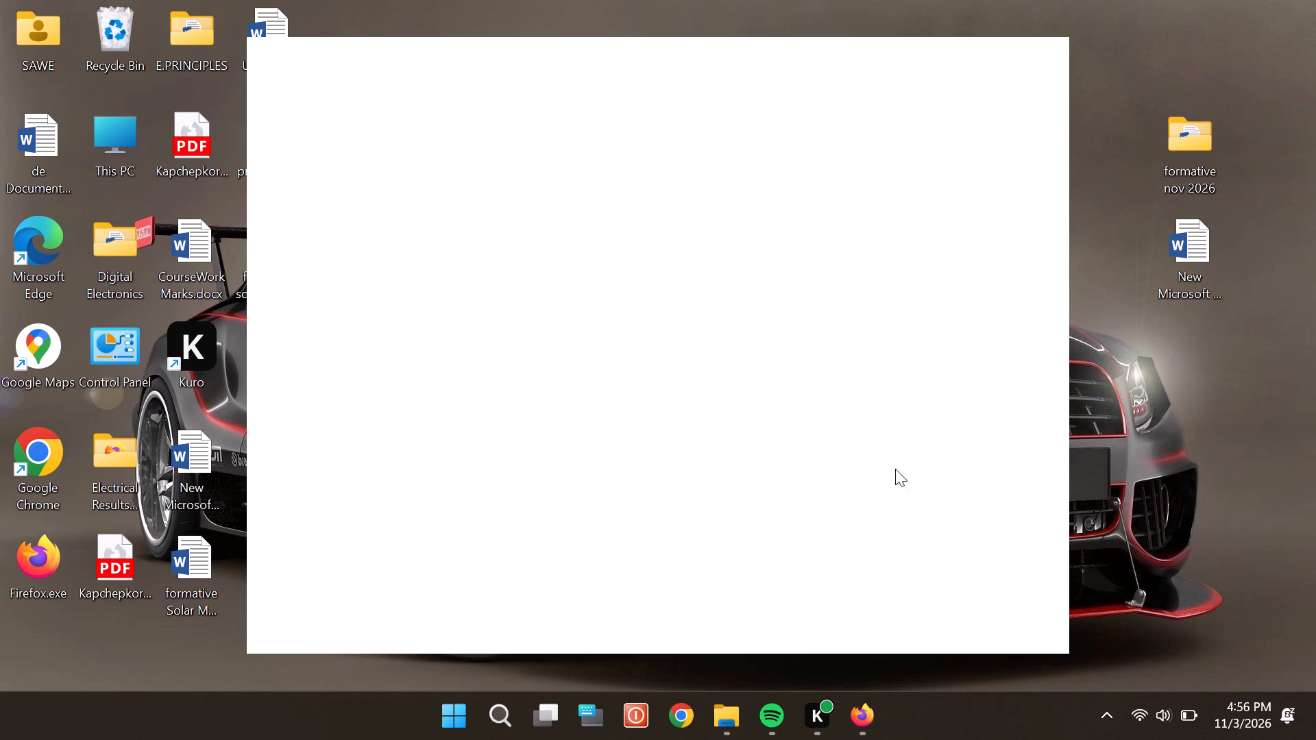
Select the file formative Solar Mod 4.docx on the desktop.
{"action": "left_click", "coordinate": [239, 295]}
{"action": "left_click", "coordinate": [193, 548]}
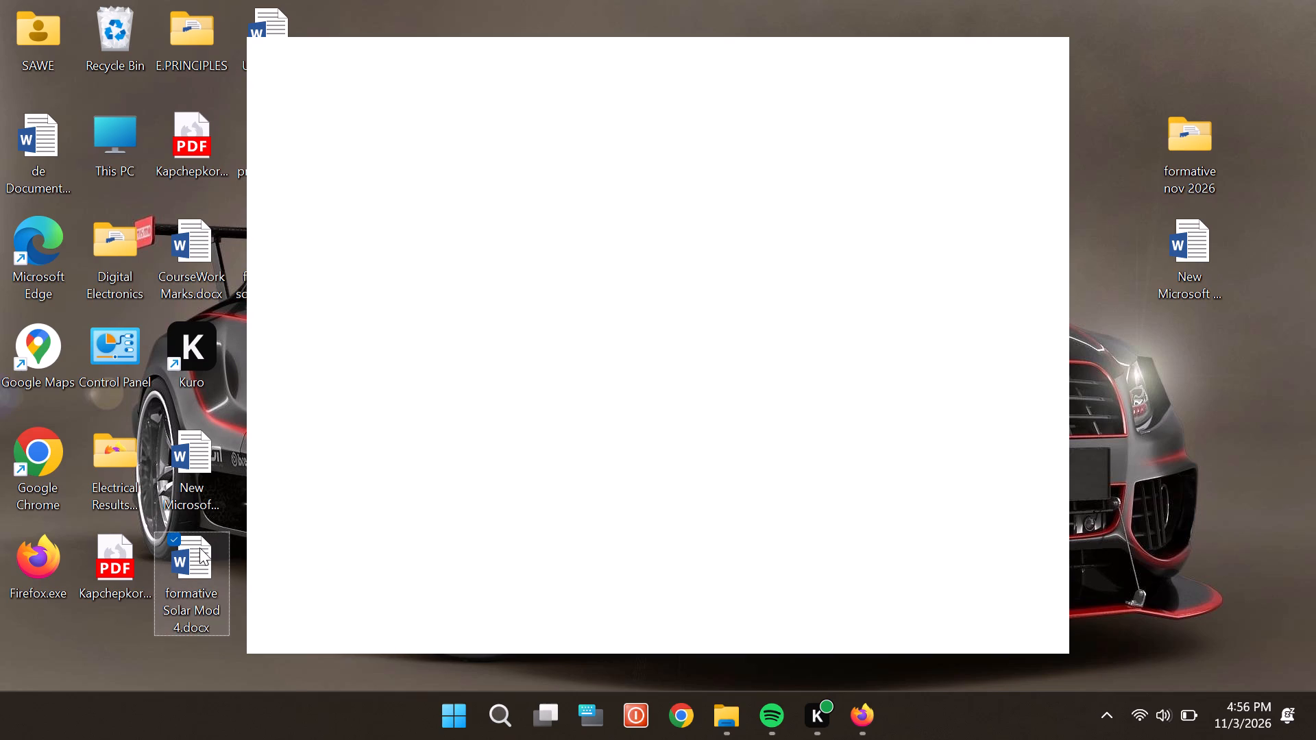
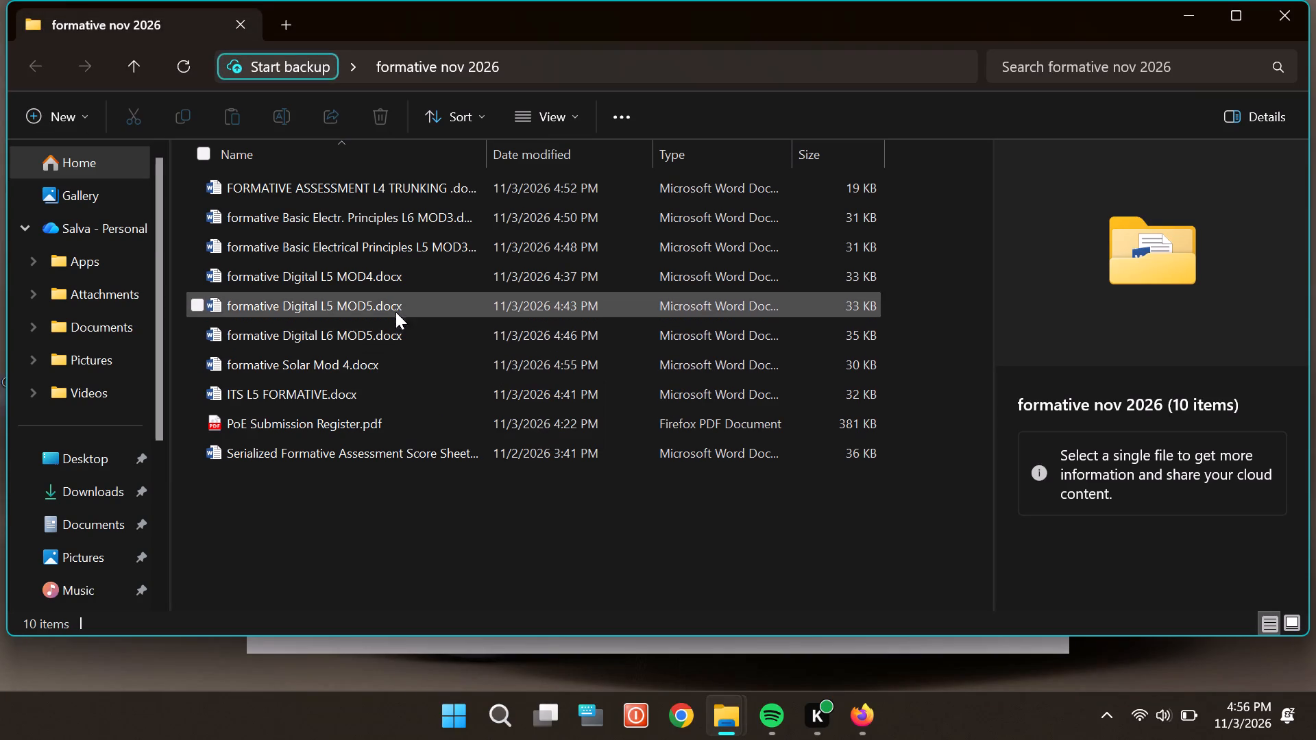
Copy the entire contents of FORMATIVE ASSESSMENT L4 TRUNKING .docx with editing enabled, leaving the document minimized.
{"action": "double_click", "coordinate": [412, 193]}
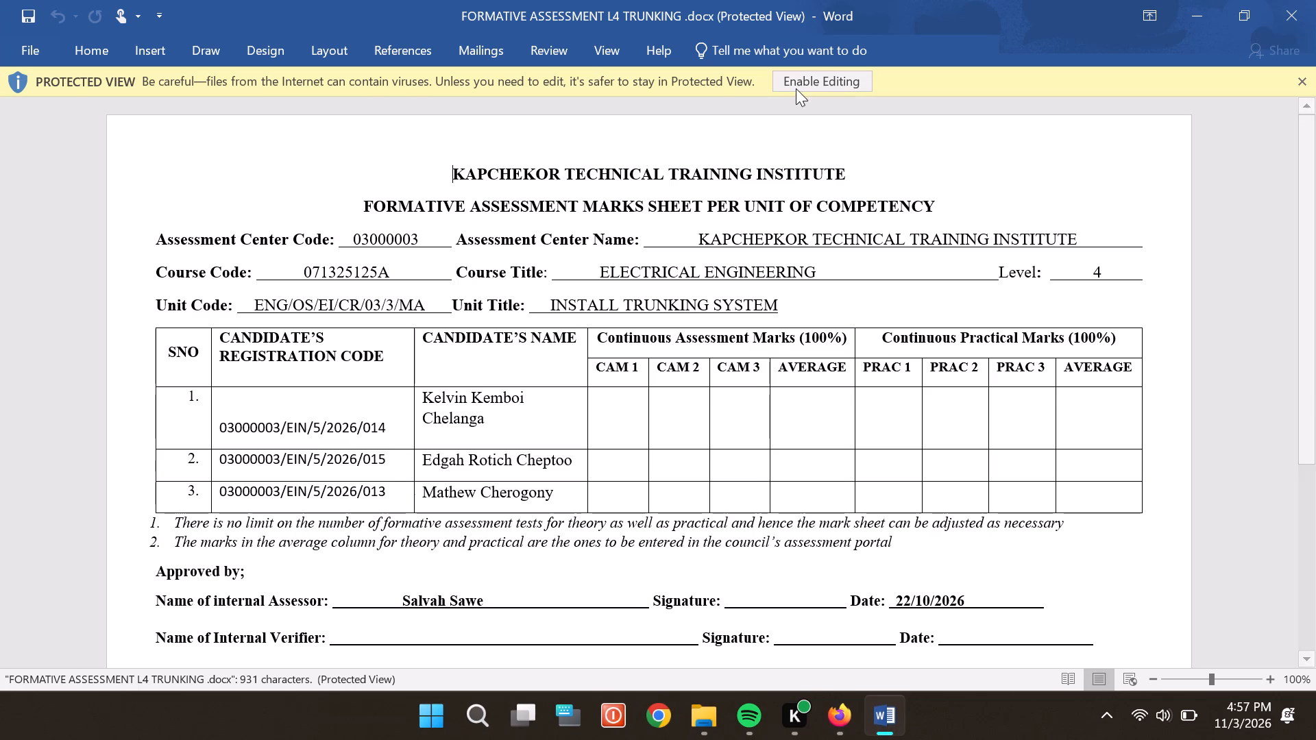
{"action": "left_click", "coordinate": [796, 87]}
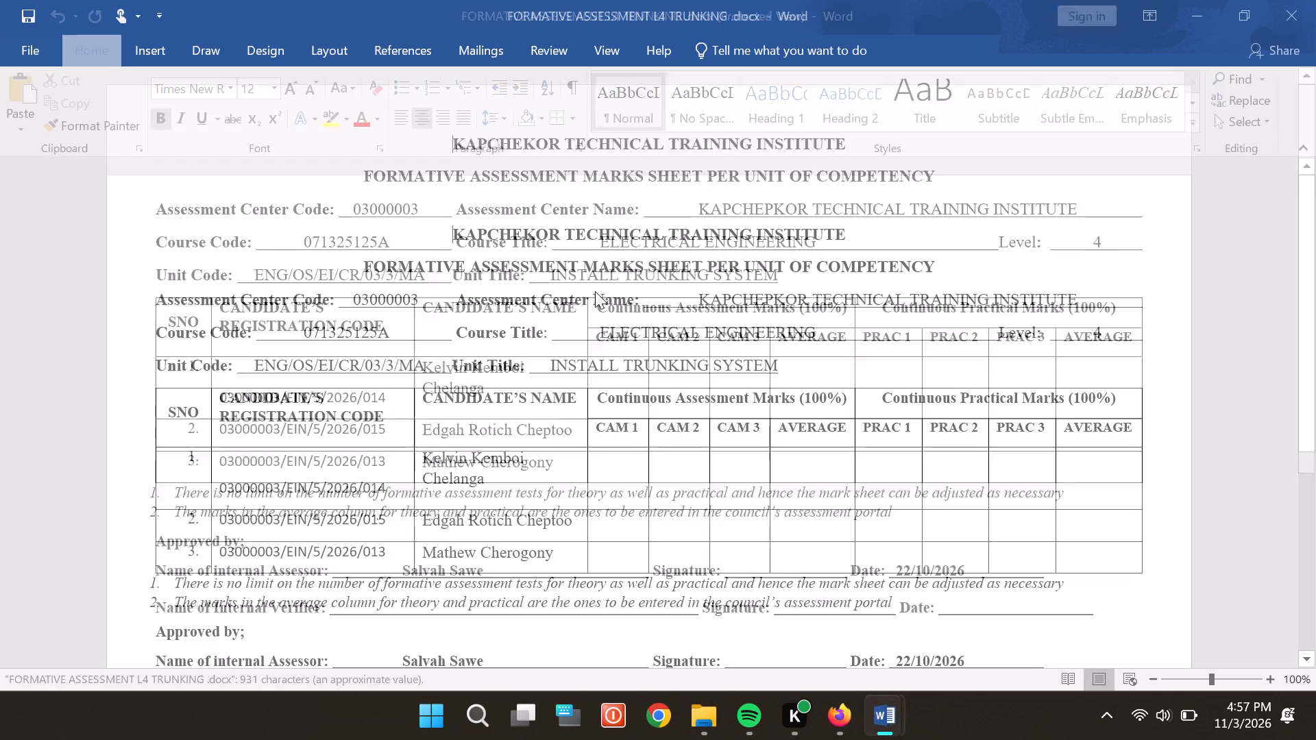
{"action": "key", "text": "ctrl+a"}
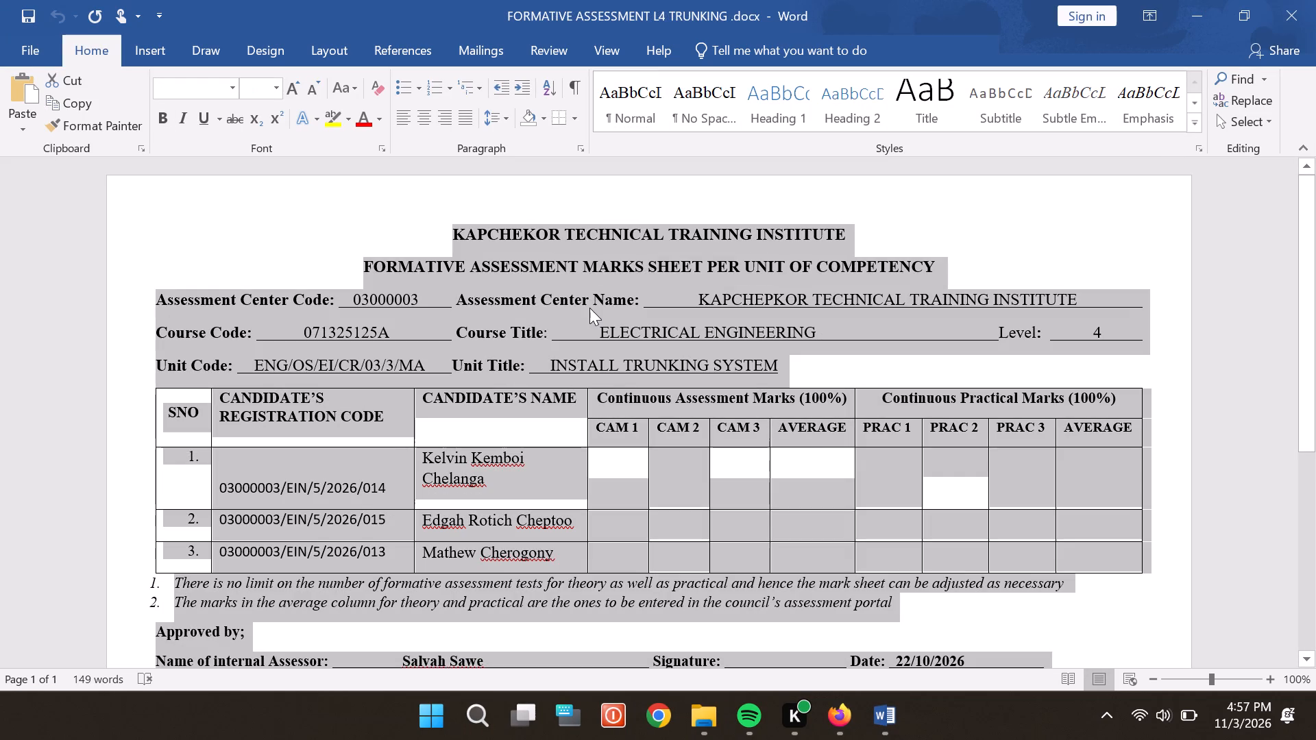
{"action": "key", "text": "ctrl+c"}
{"action": "left_click", "coordinate": [1193, 8]}
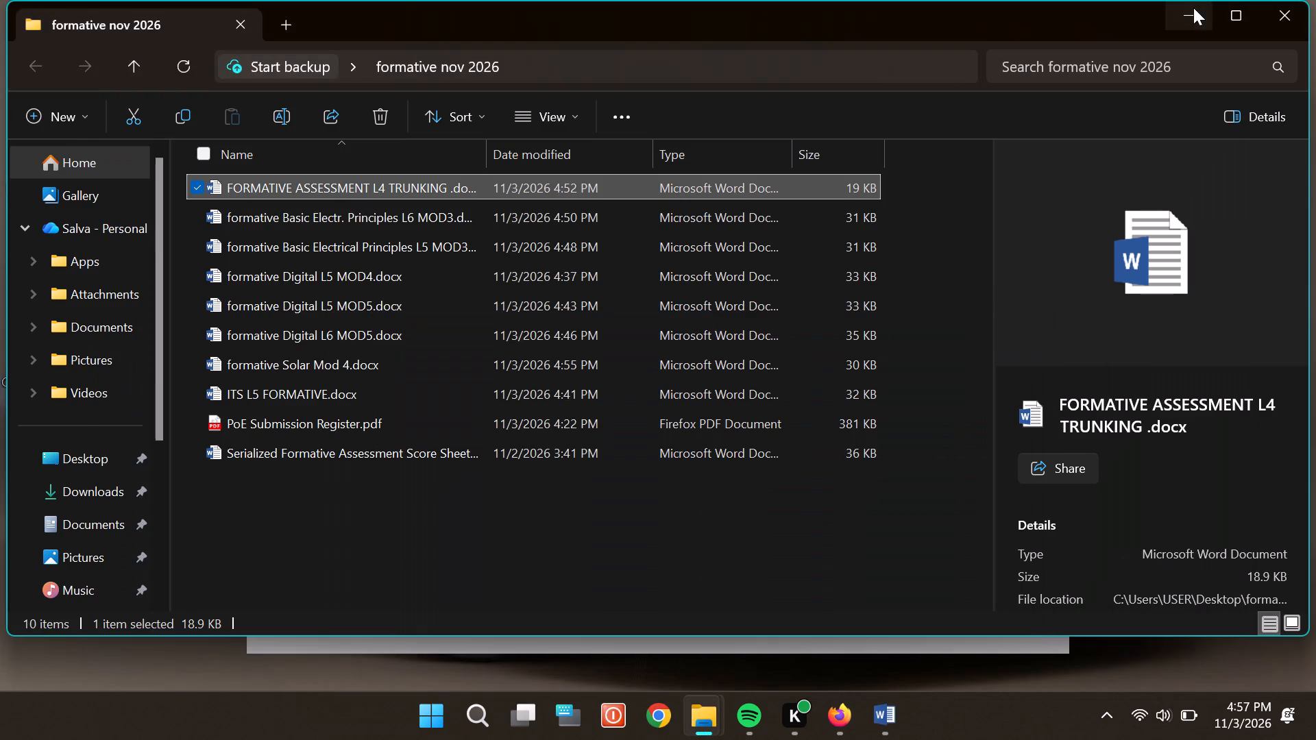
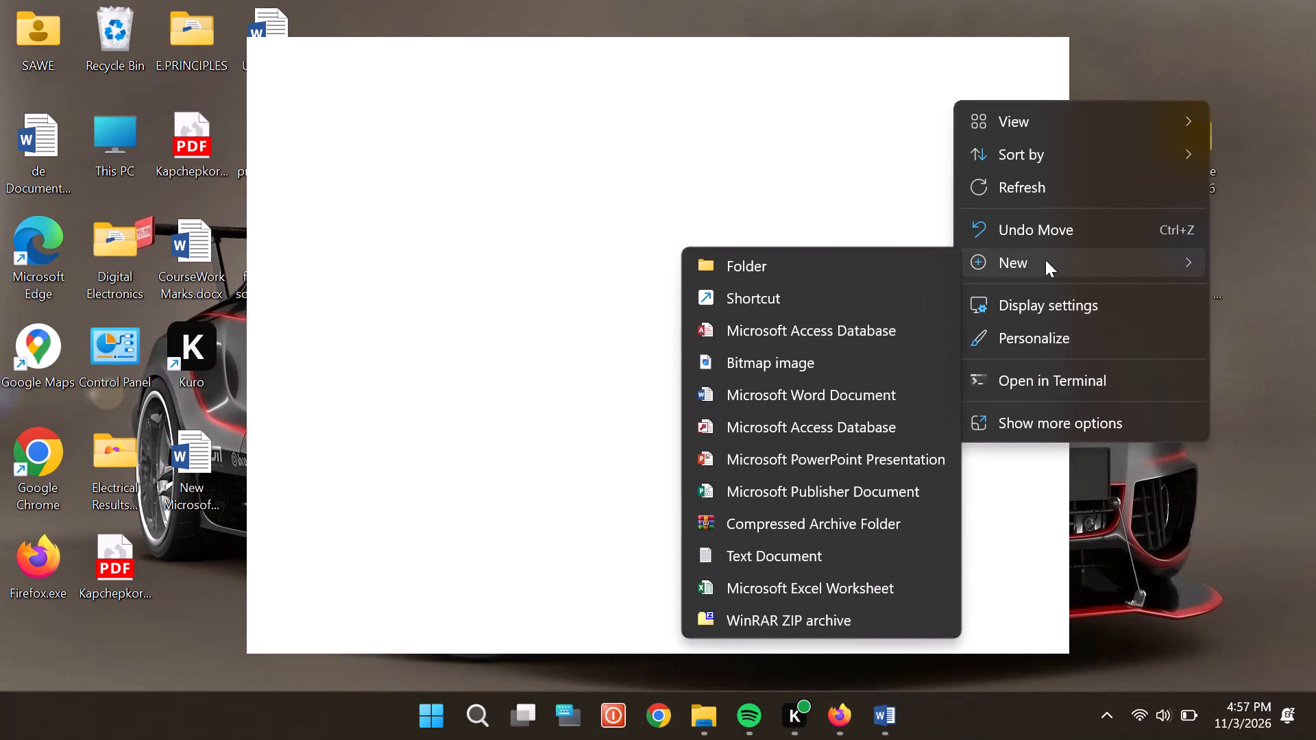
Create a new Word document on the desktop and name it formative Solar.
{"action": "left_click", "coordinate": [871, 393]}
{"action": "left_click", "coordinate": [1105, 421]}
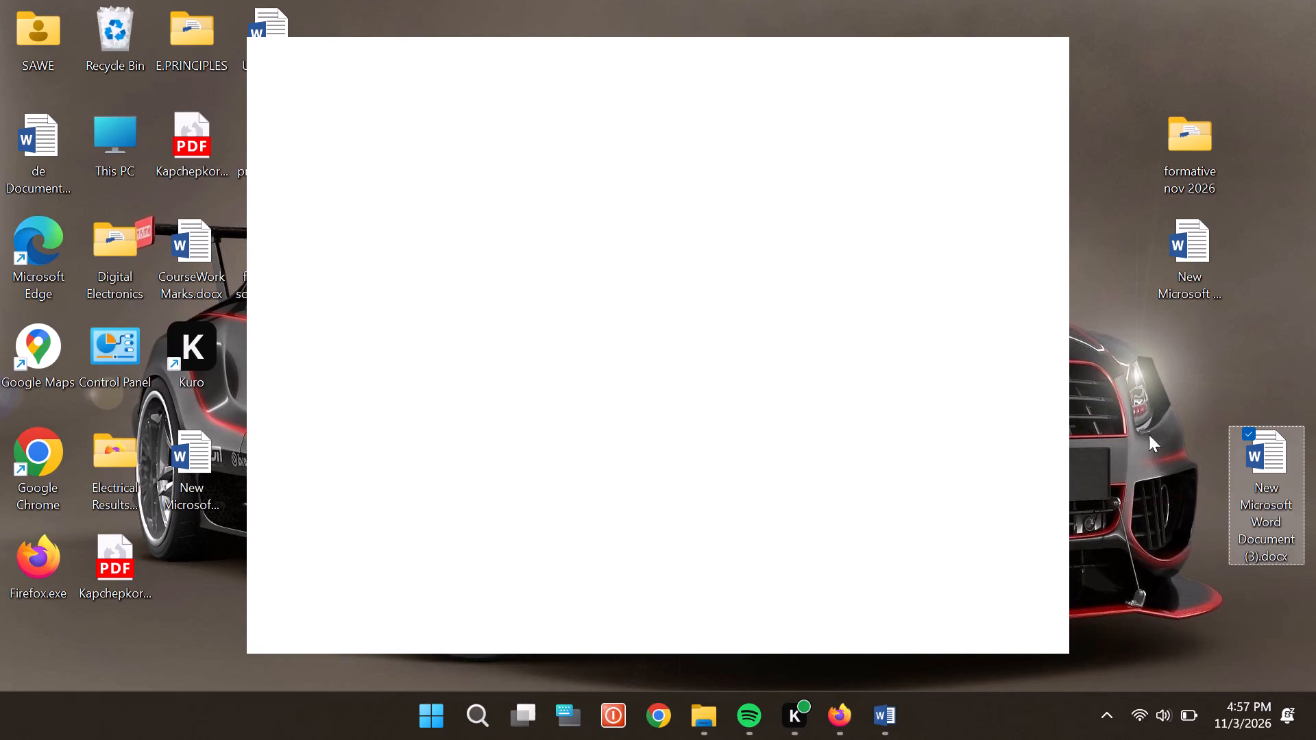
{"action": "left_click", "coordinate": [1265, 507]}
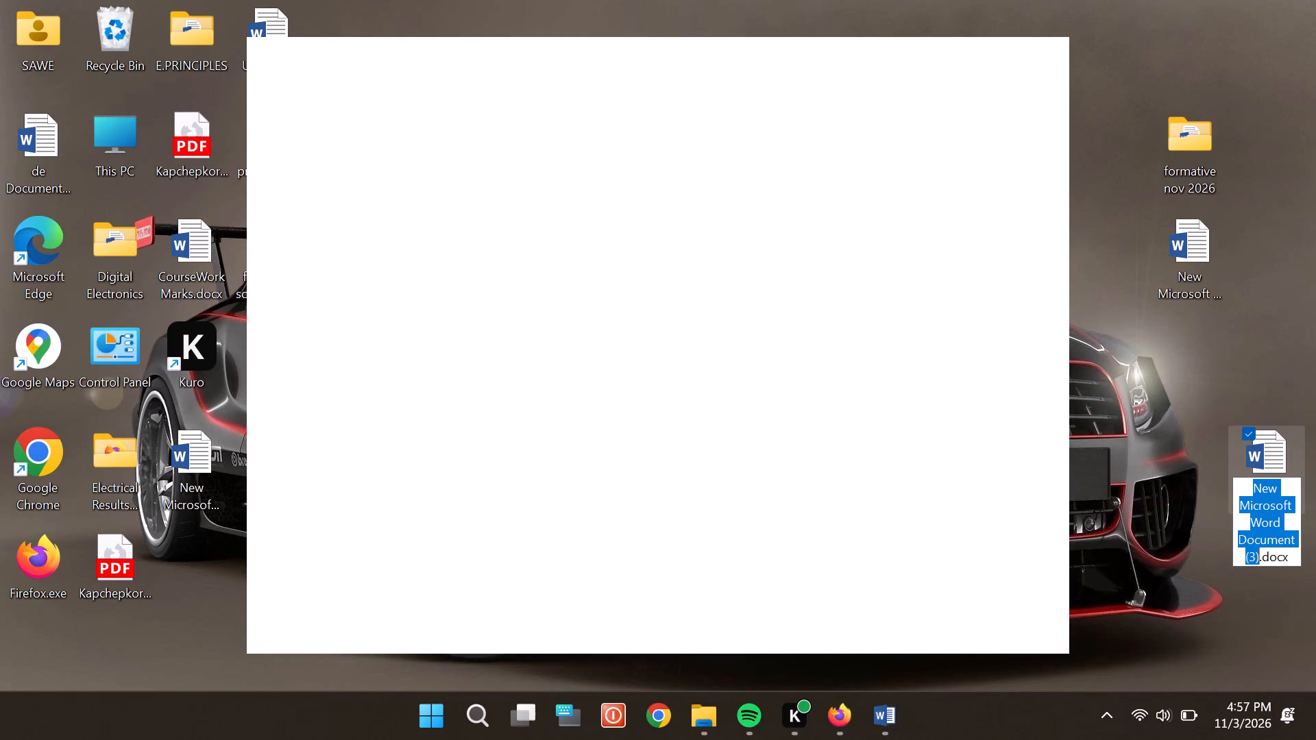
{"action": "type", "text": "formative"}
{"action": "key", "text": "space"}
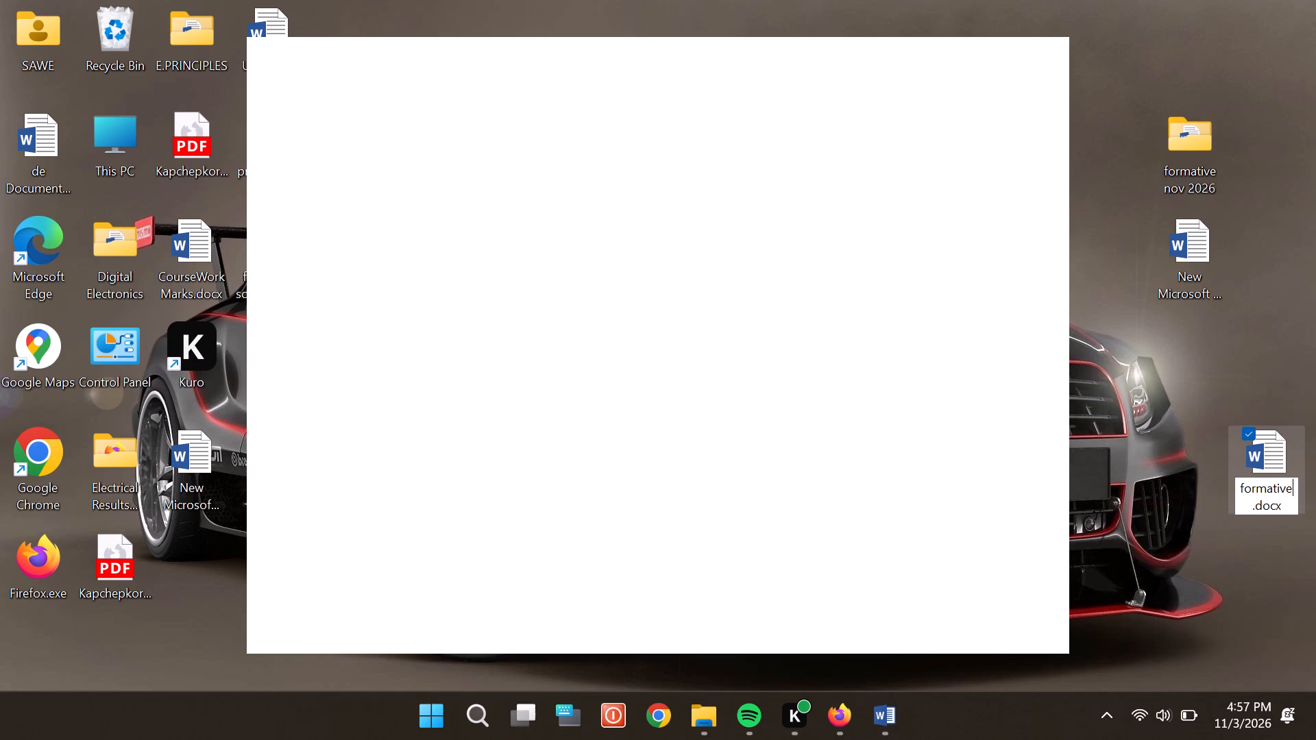
{"action": "type", "text": "Solar"}
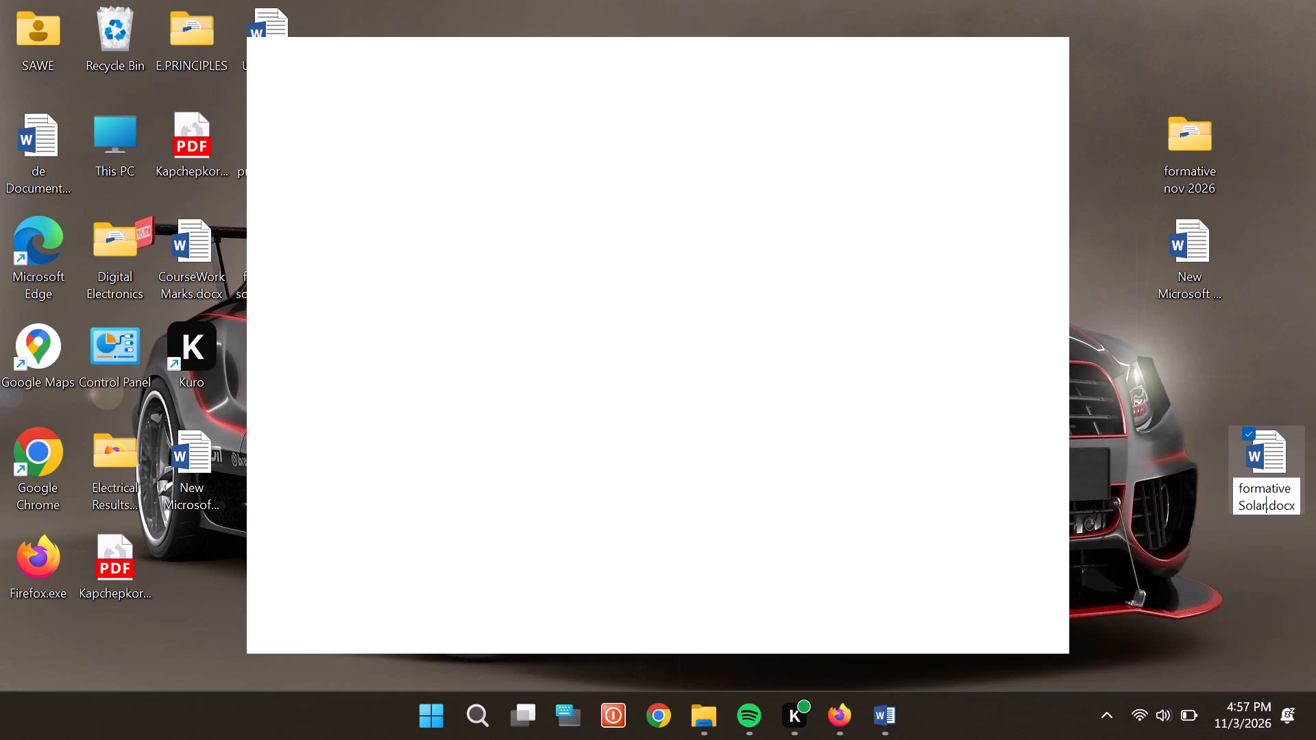
{"action": "key", "text": "Return"}
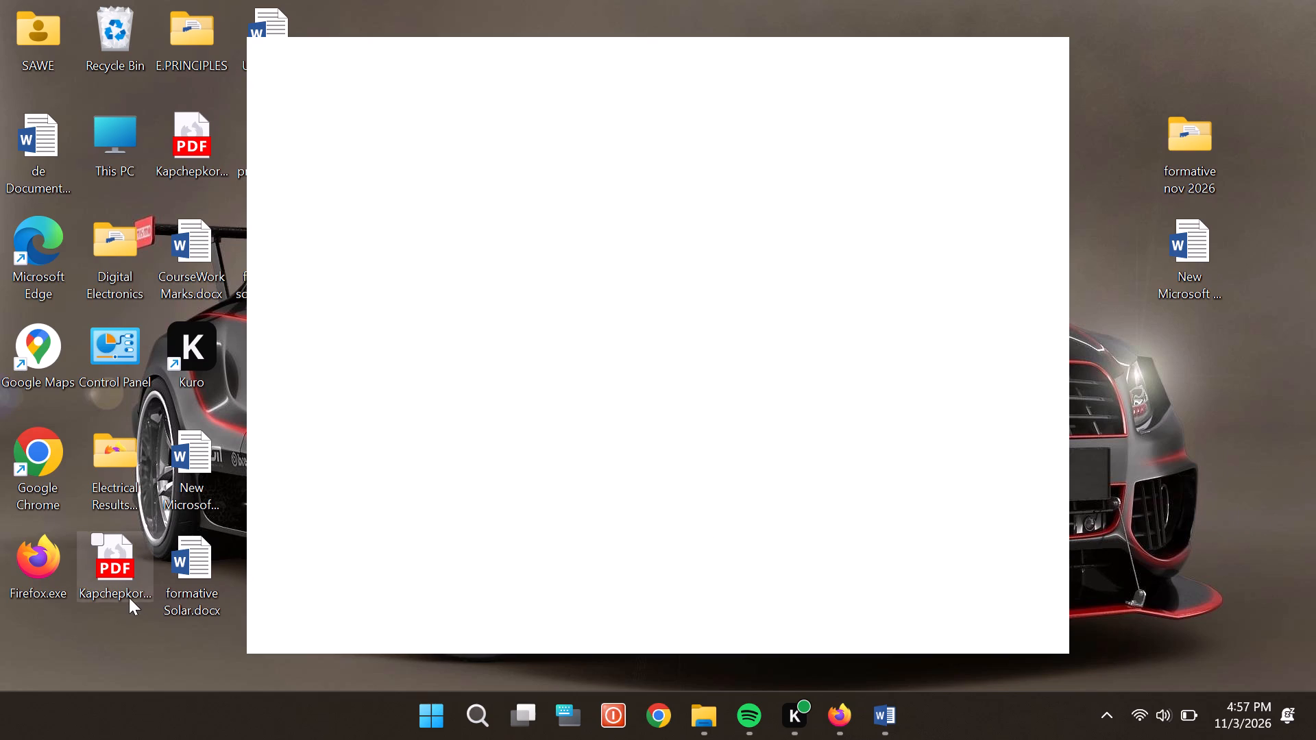
Set formative Solar.docx to landscape orientation and paste the copied marks sheet into it.
{"action": "double_click", "coordinate": [188, 562]}
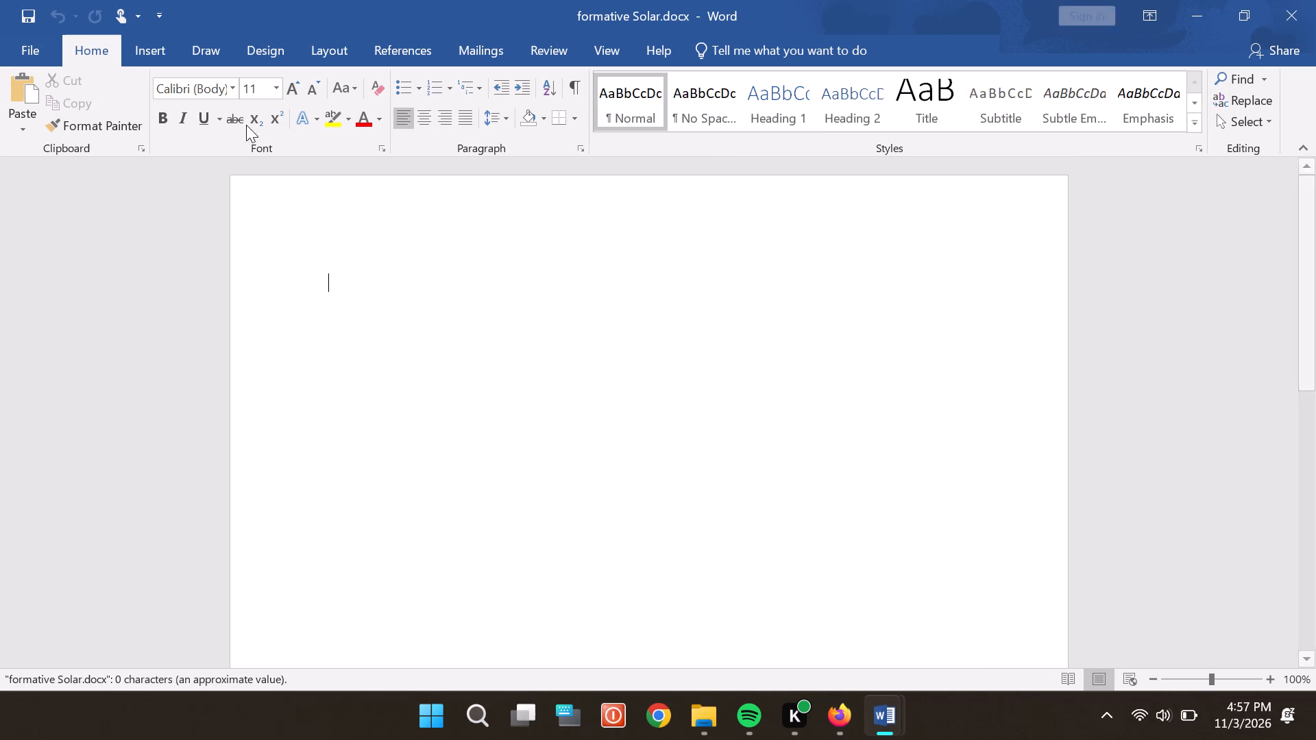
{"action": "left_click", "coordinate": [327, 48]}
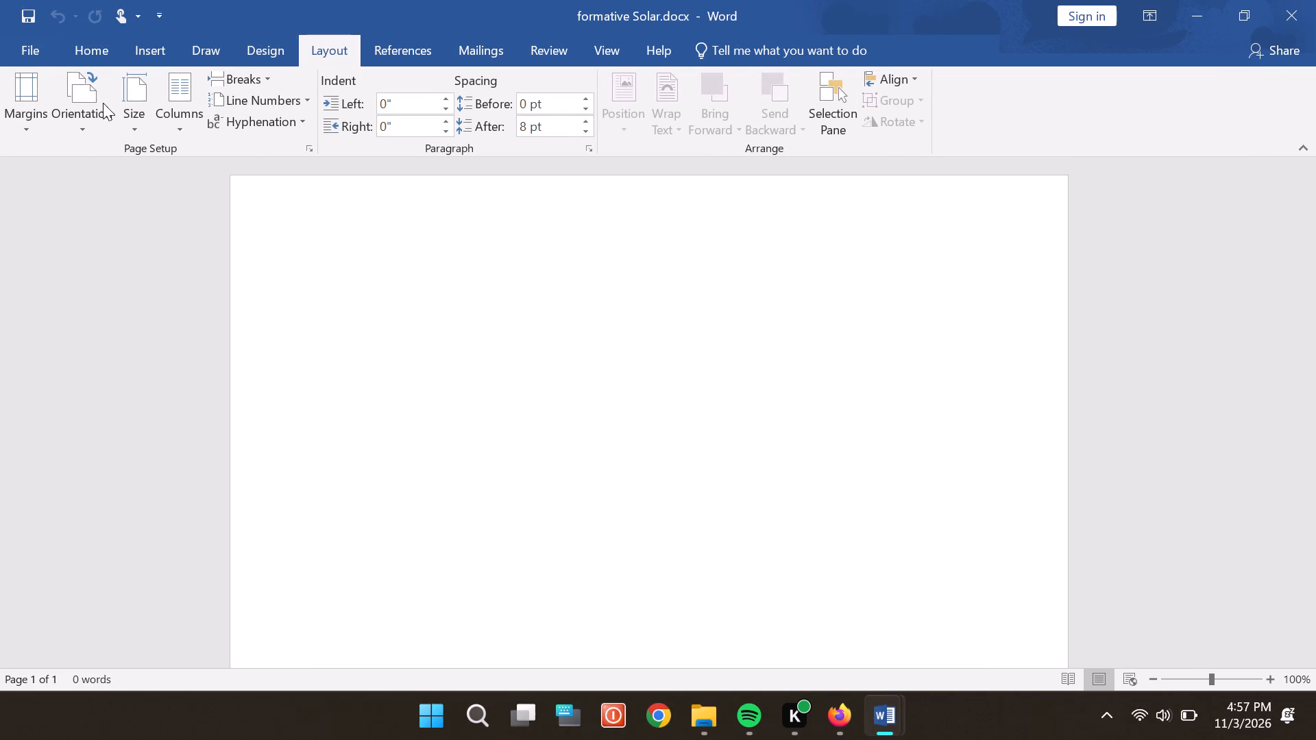
{"action": "left_click", "coordinate": [81, 114]}
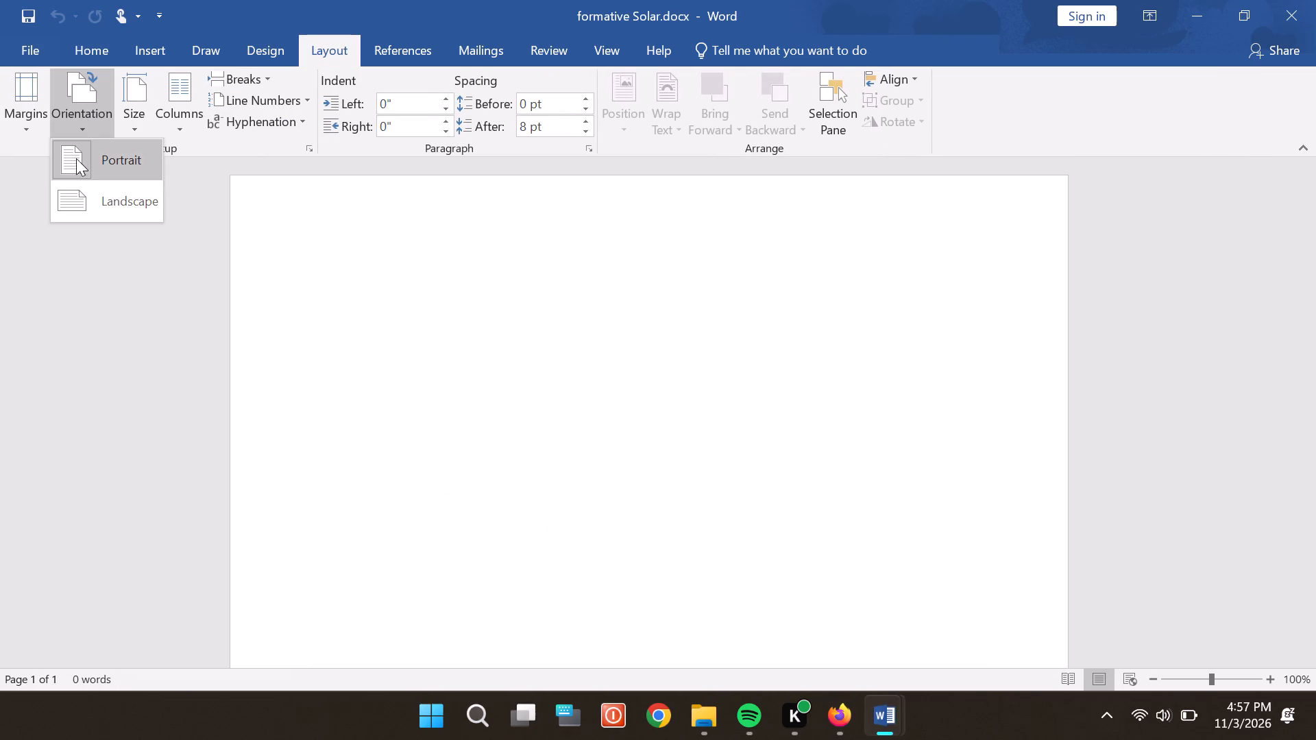
{"action": "left_click", "coordinate": [86, 195]}
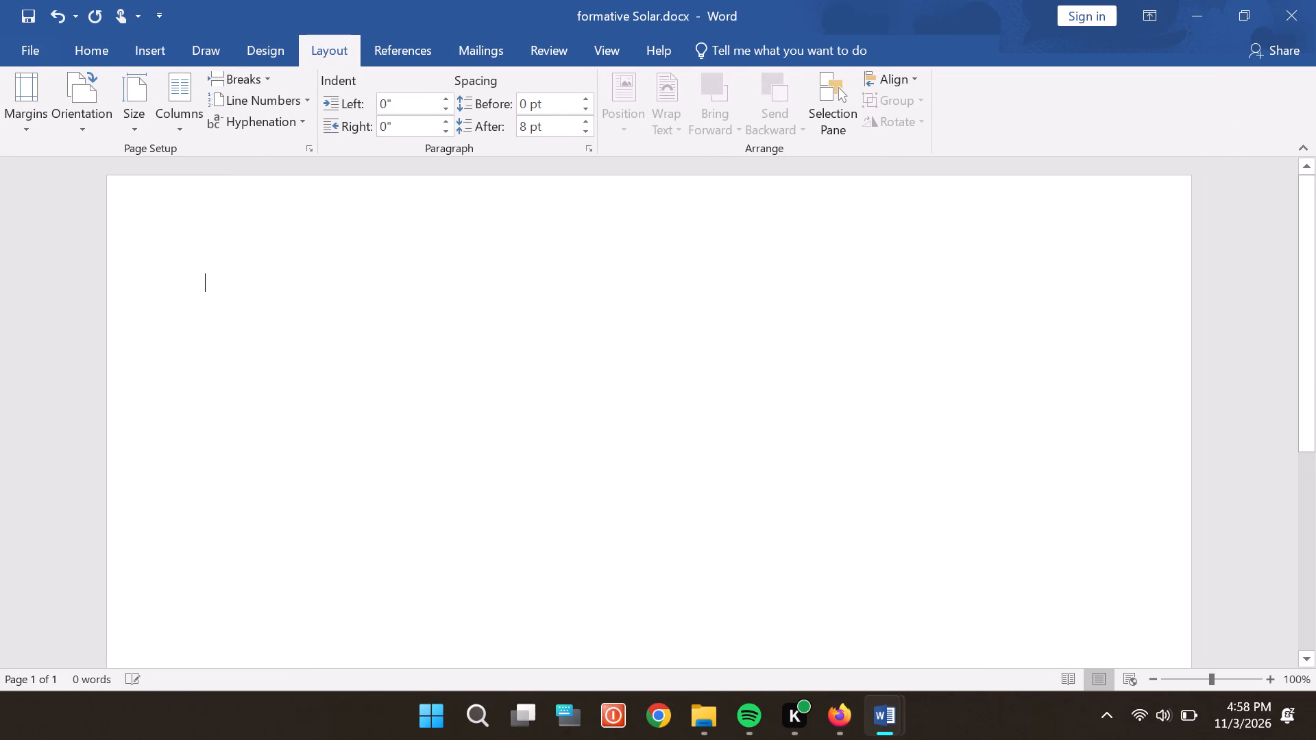
{"action": "key", "text": "ctrl+v"}
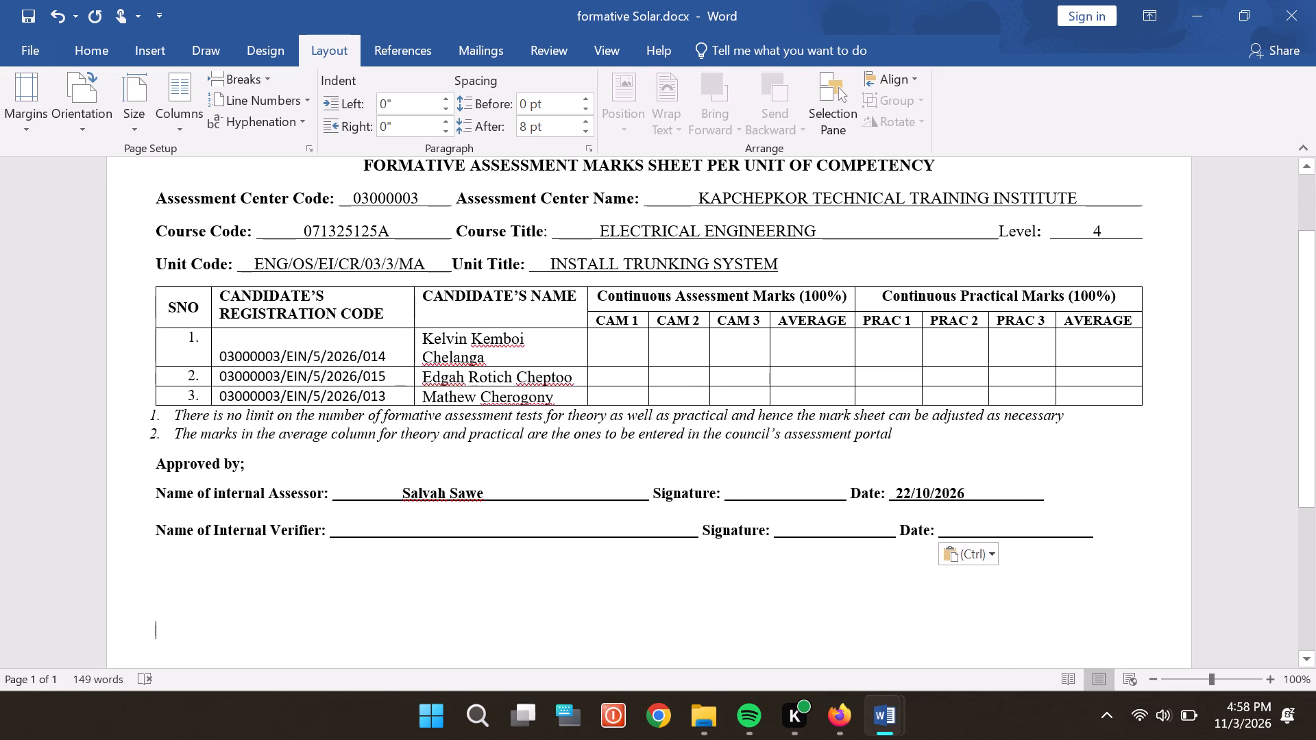
Replace TRUNKING with STAND ALONE SOLAR PV in the unit title of formative Solar.docx and save the document.
{"action": "left_click_drag", "start_coordinate": [626, 263], "coordinate": [679, 263]}
{"action": "left_click_drag", "start_coordinate": [679, 263], "coordinate": [707, 261]}
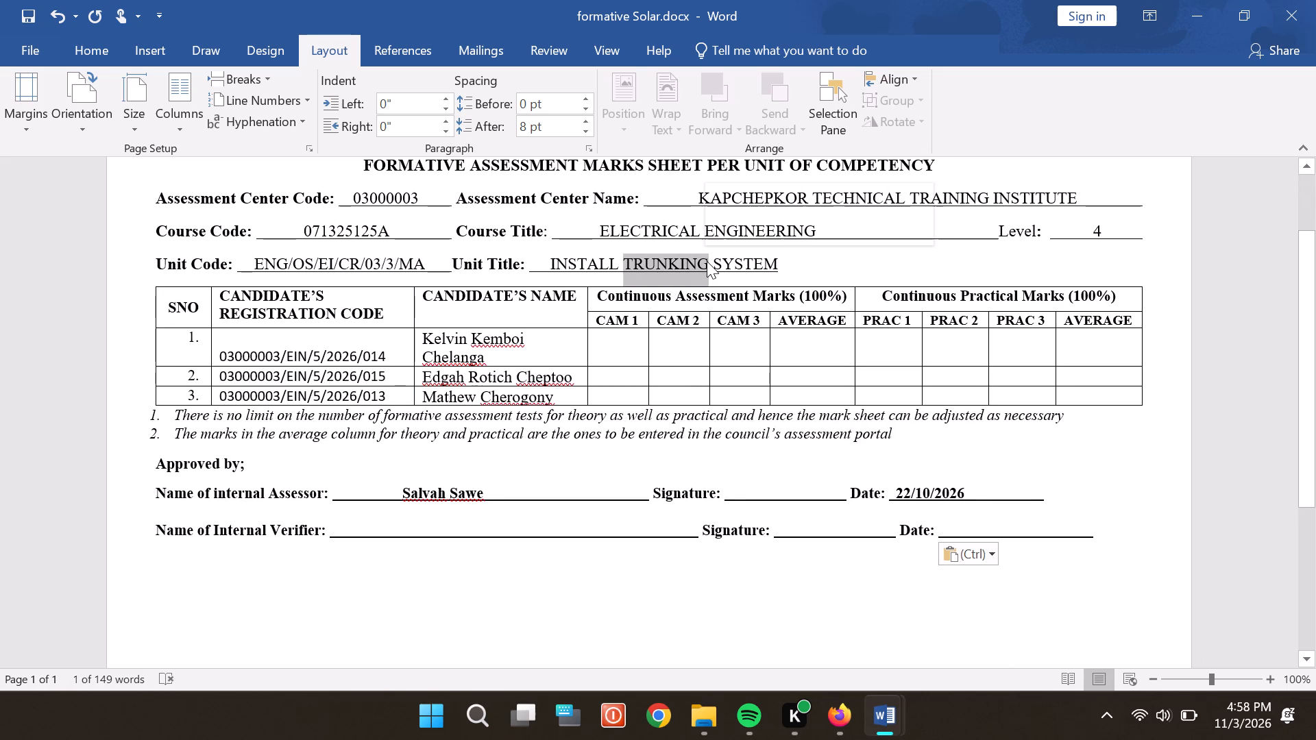
{"action": "type", "text": "STAND"}
{"action": "key", "text": "space"}
{"action": "type", "text": "ALONE"}
{"action": "key", "text": "space"}
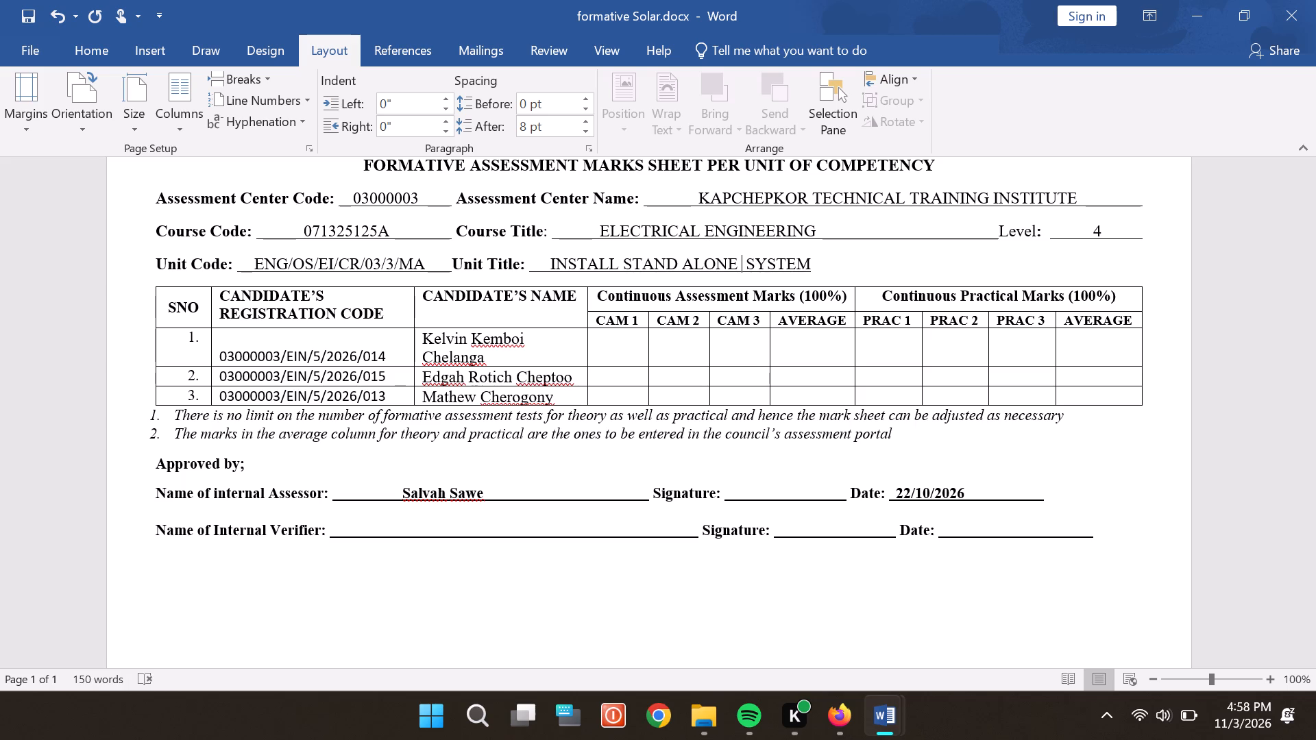
{"action": "type", "text": "SOLAR"}
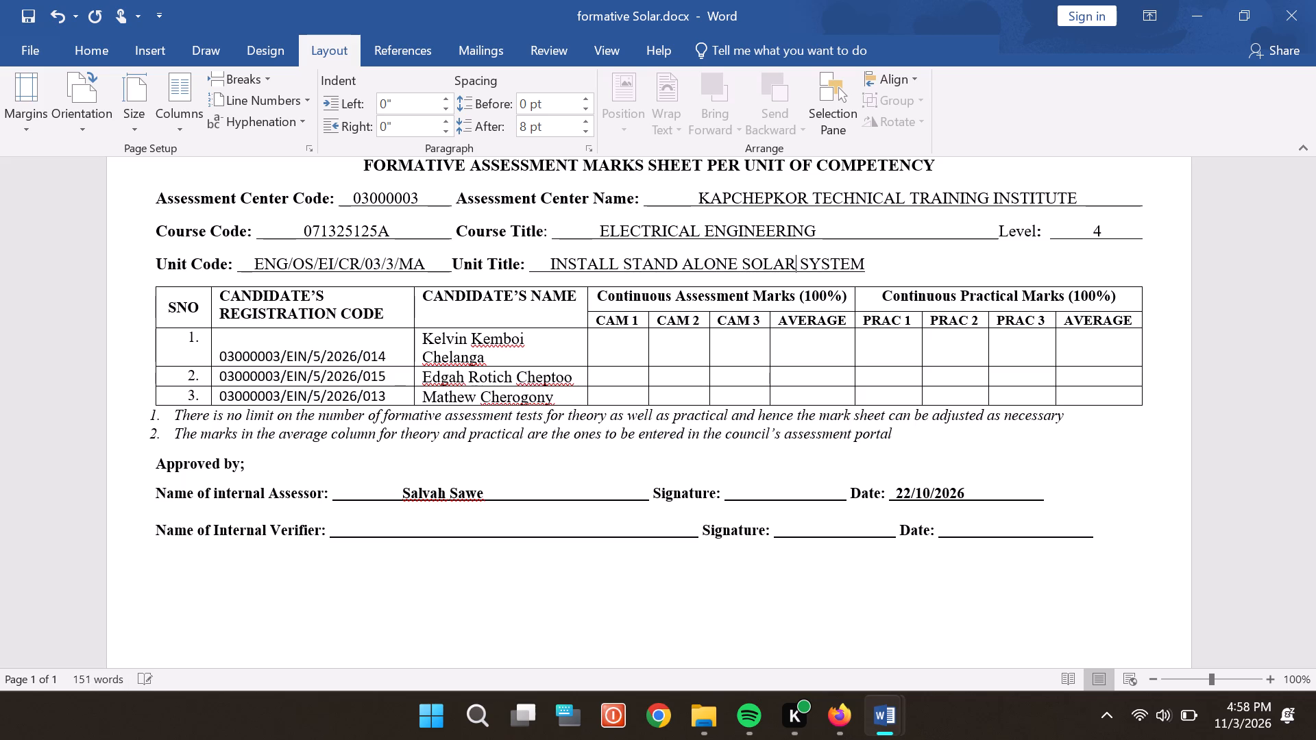
{"action": "key", "text": "space"}
{"action": "key", "text": "p"}
{"action": "key", "text": "v"}
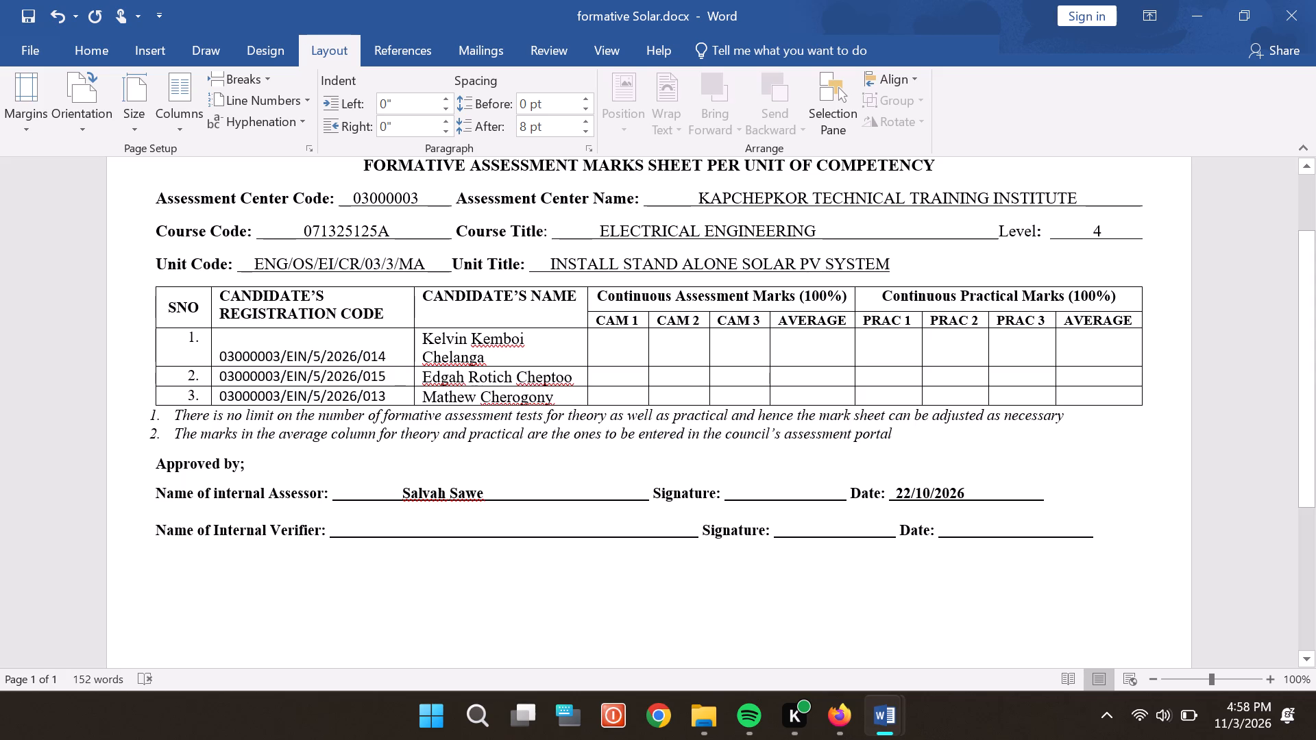
{"action": "key", "text": "ctrl+s"}
Close formative Solar.docx and the source document FORMATIVE ASSESSMENT L4 TRUNKING .docx.
{"action": "left_click", "coordinate": [1292, 21]}
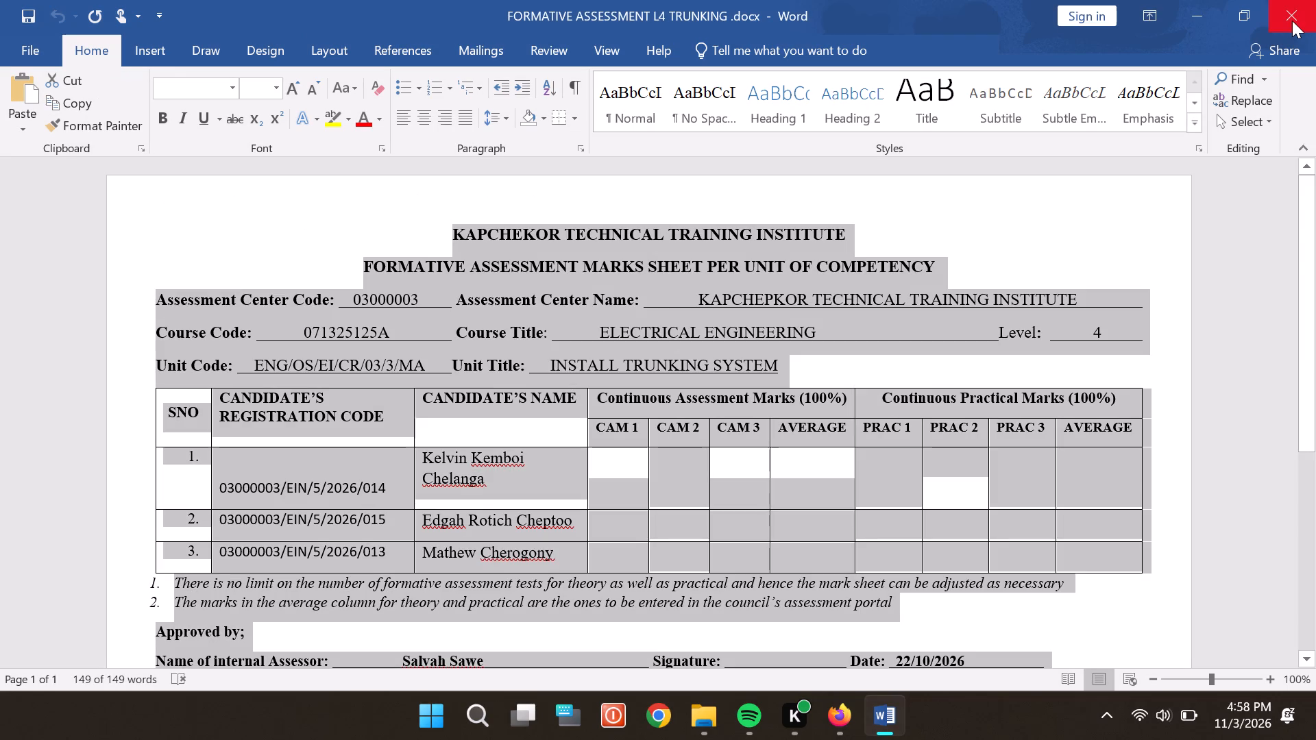
{"action": "left_click", "coordinate": [983, 384]}
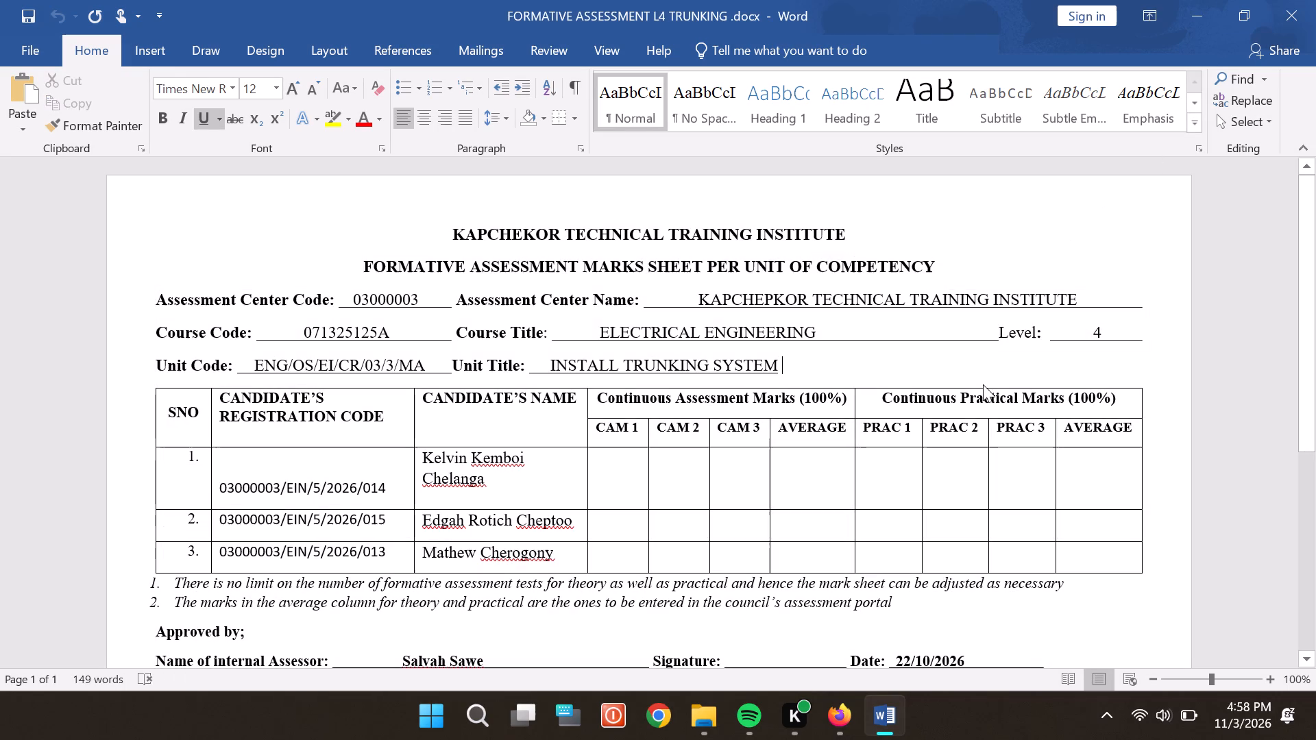
{"action": "left_click", "coordinate": [1277, 23]}
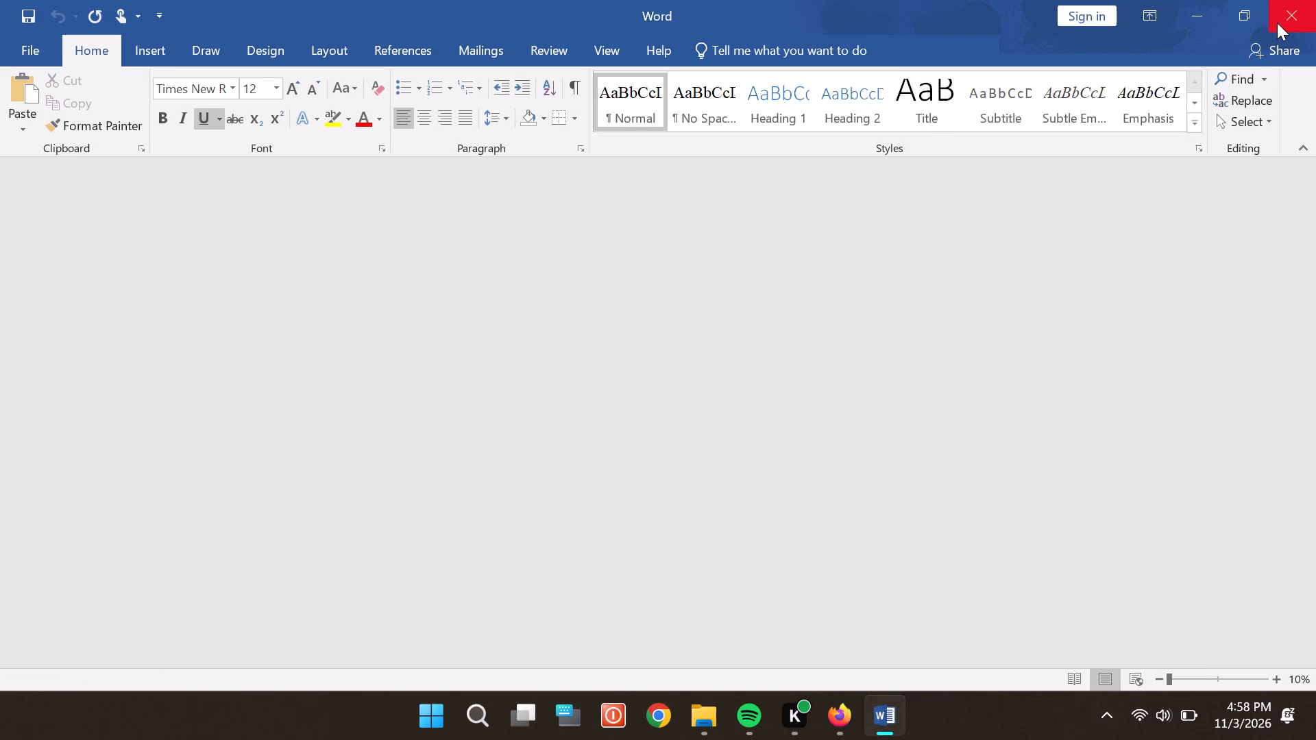
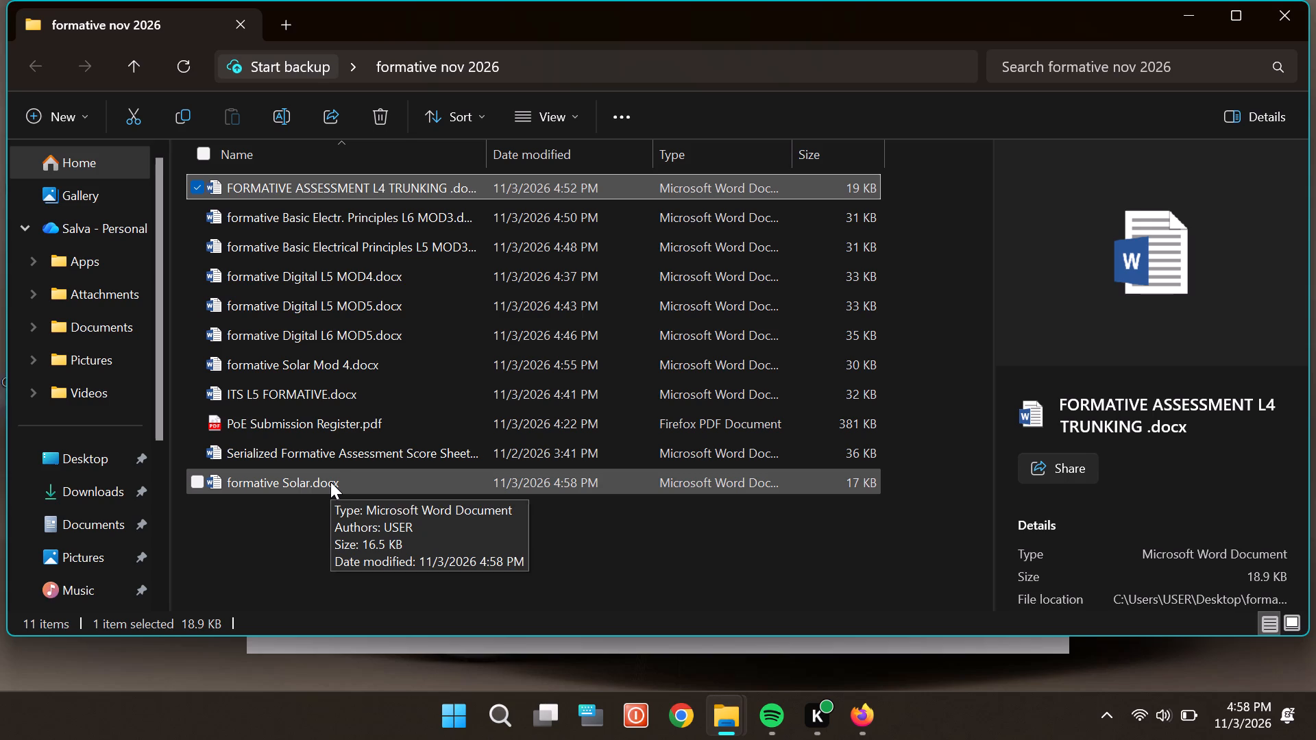
Rename FORMATIVE ASSESSMENT L4 TRUNKING .docx as FORMATIVE L4 TRUNKING .docx in the formative nov 2026 folder.
{"action": "left_click", "coordinate": [378, 188]}
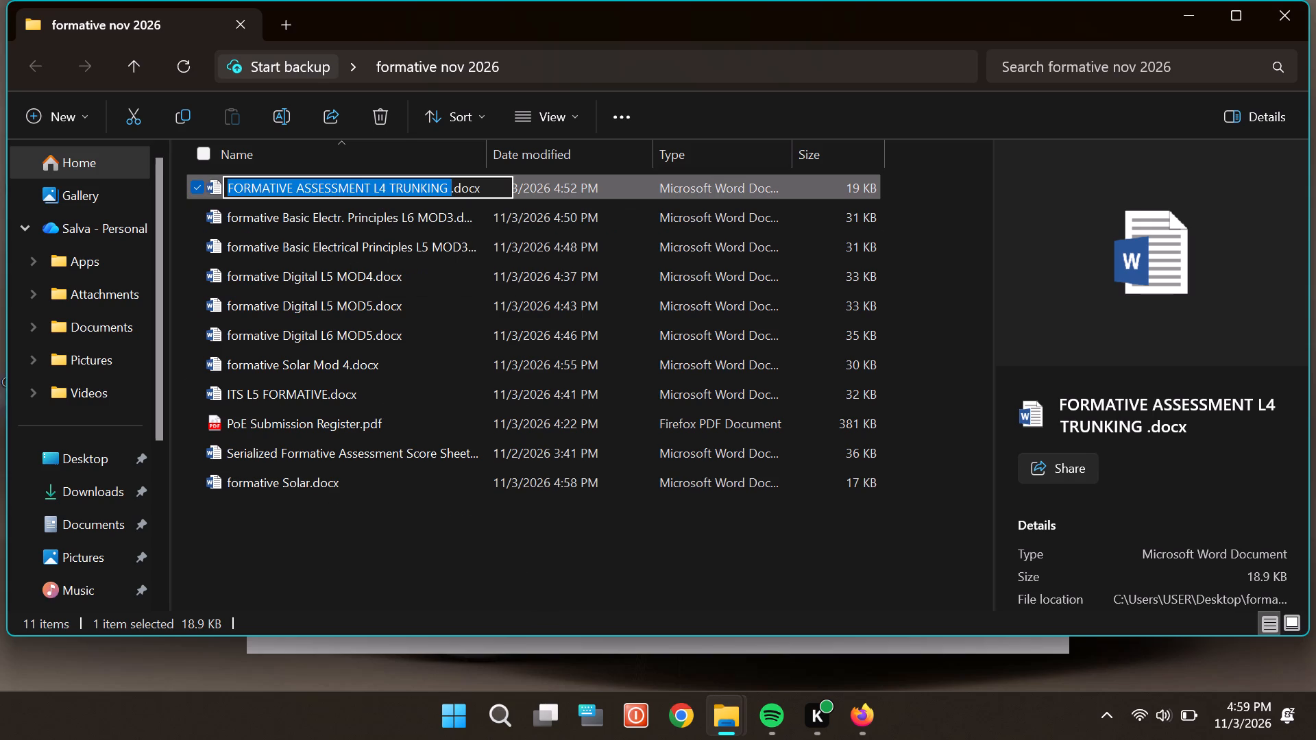
{"action": "left_click", "coordinate": [370, 186]}
{"action": "key", "text": "BackSpace"}
{"action": "key", "text": "BackSpace"}
{"action": "key", "text": "BackSpace"}
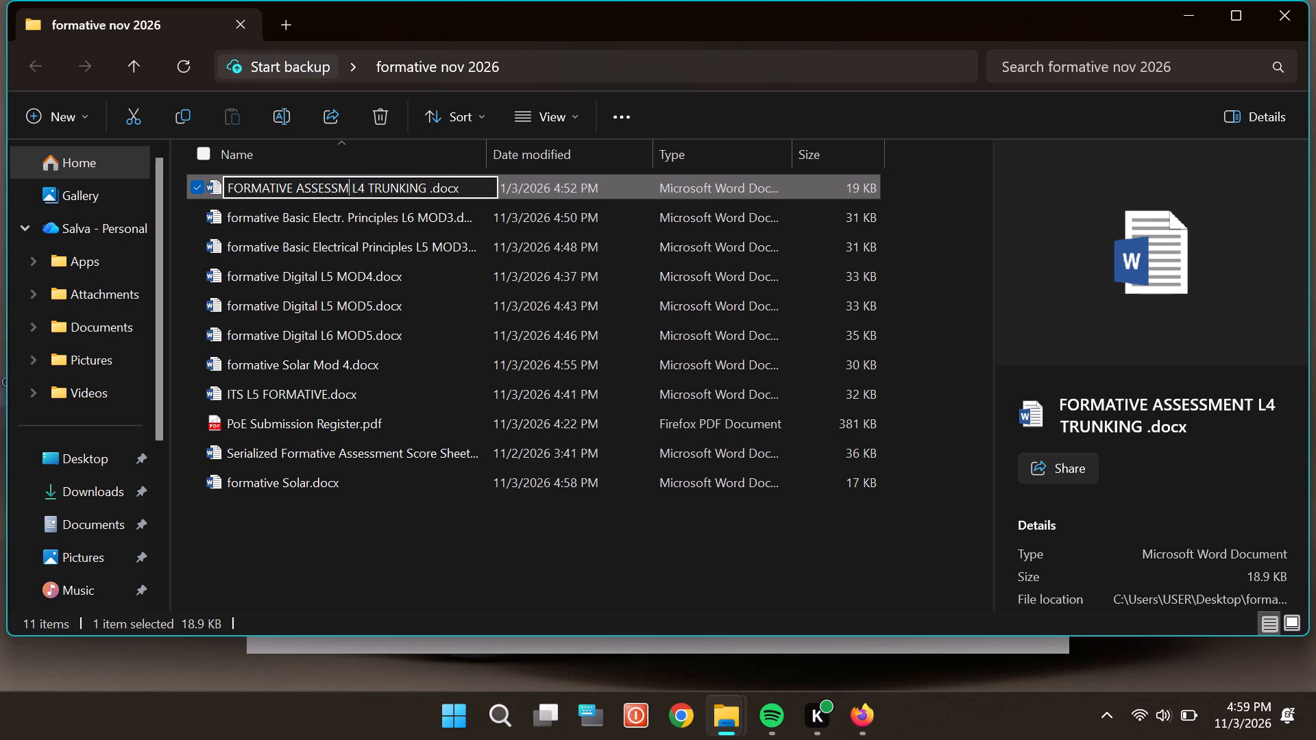
{"action": "key", "text": "BackSpace"}
{"action": "key", "text": "BackSpace"}
{"action": "key", "text": "BackSpace"}
{"action": "key", "text": "BackSpace"}
{"action": "key", "text": "BackSpace"}
{"action": "key", "text": "BackSpace"}
{"action": "key", "text": "BackSpace"}
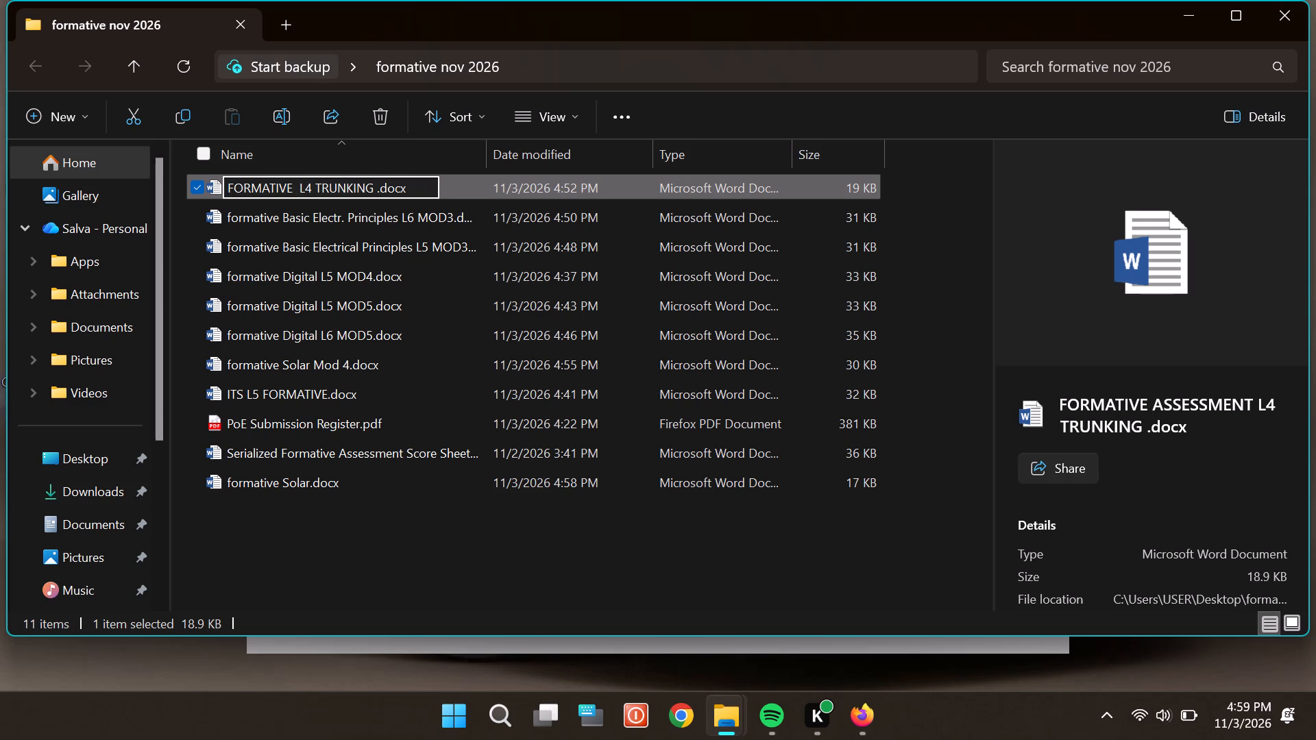
{"action": "key", "text": "BackSpace"}
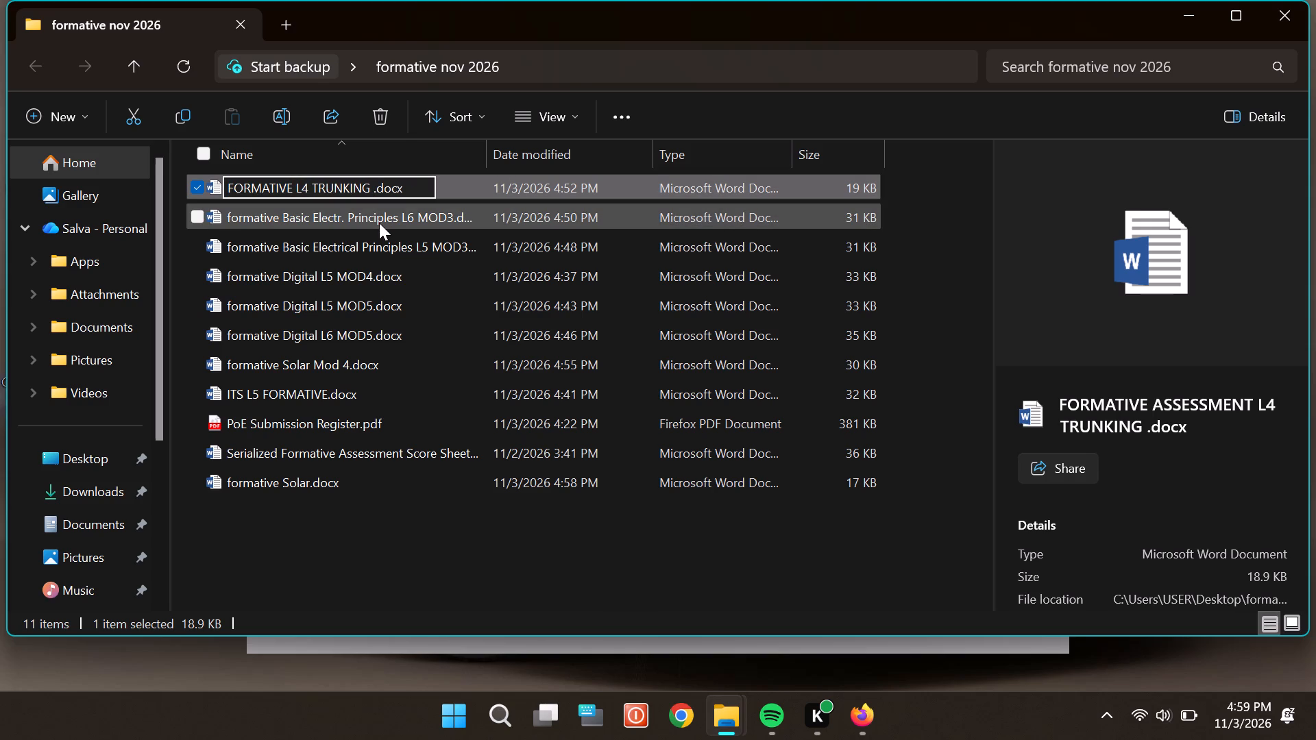
{"action": "key", "text": "ctrl+s"}
{"action": "key", "text": "Return"}
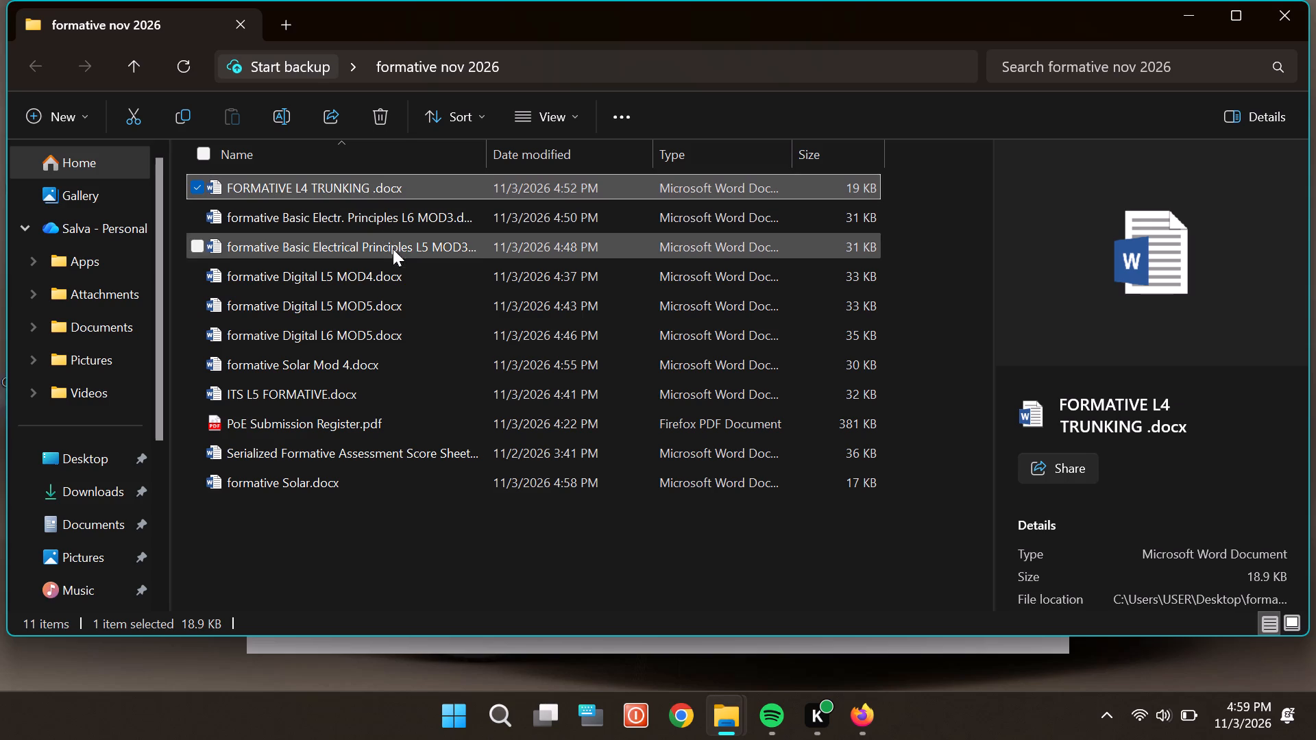
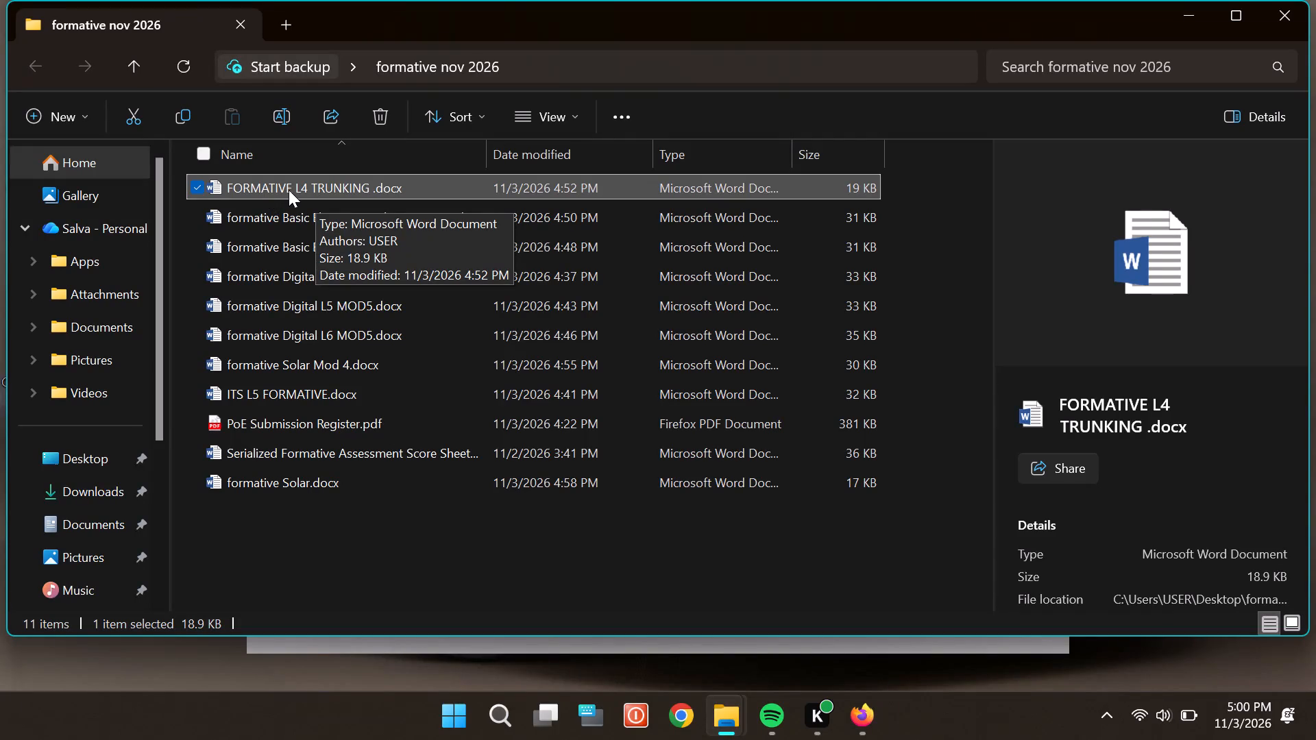
Open FORMATIVE L4 TRUNKING .docx from the formative nov 2026 folder in Word and enable it for editing.
{"action": "double_click", "coordinate": [289, 190]}
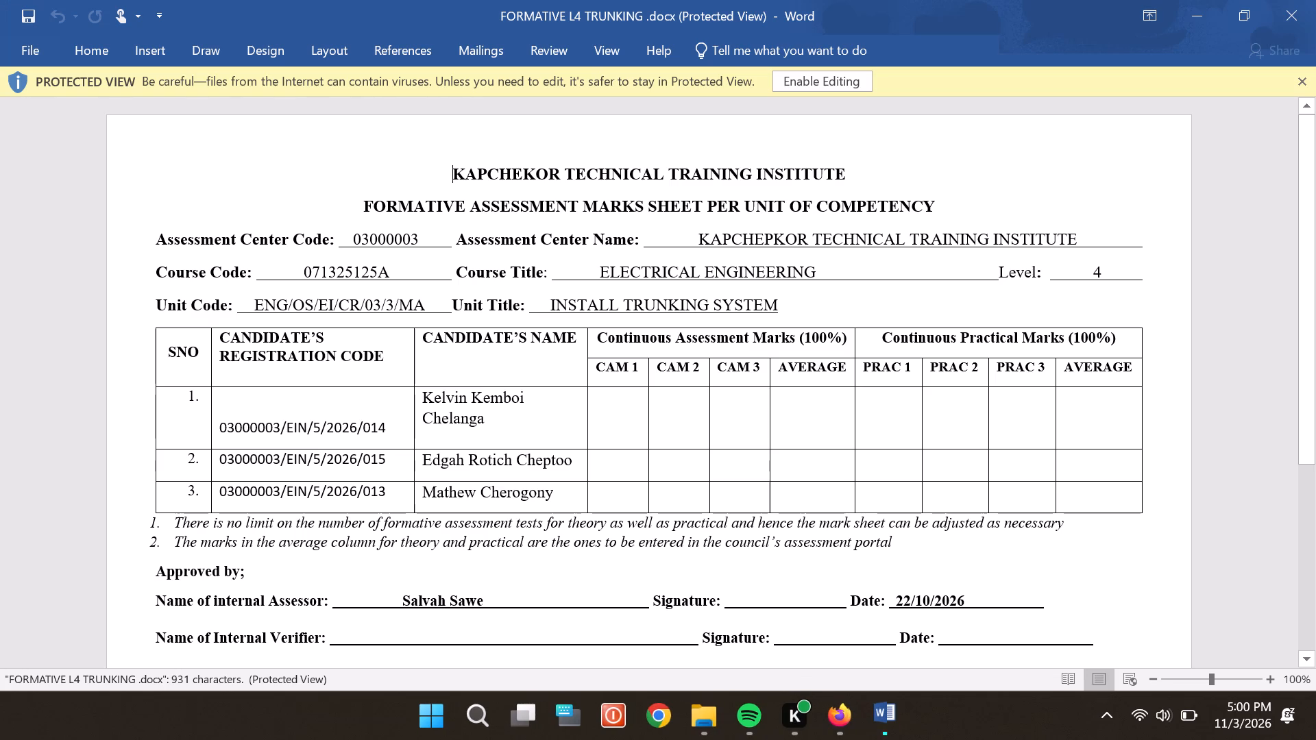
{"action": "left_click", "coordinate": [830, 74]}
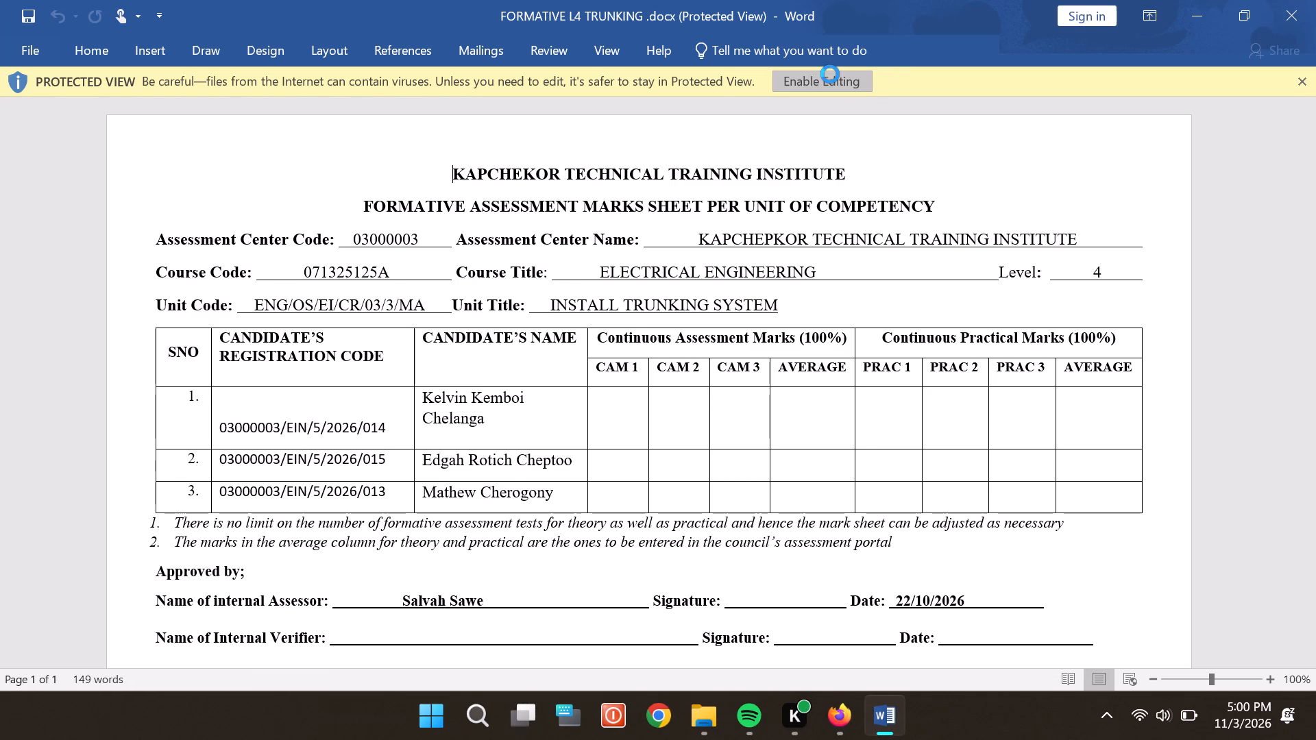
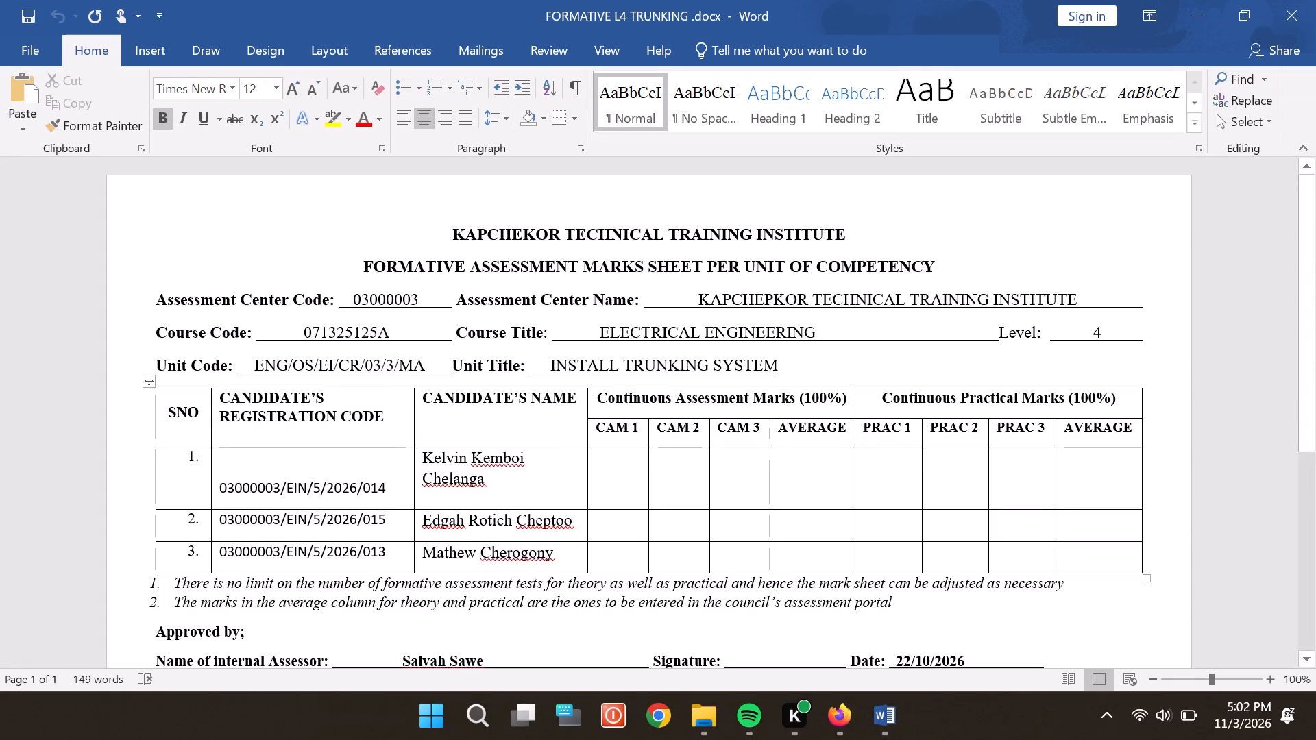
Enter the first candidate's continuous assessment marks: CAM 1 as 8, CAM 2 as 9, CAM 3 as 9 and average as 87.
{"action": "left_click", "coordinate": [605, 471]}
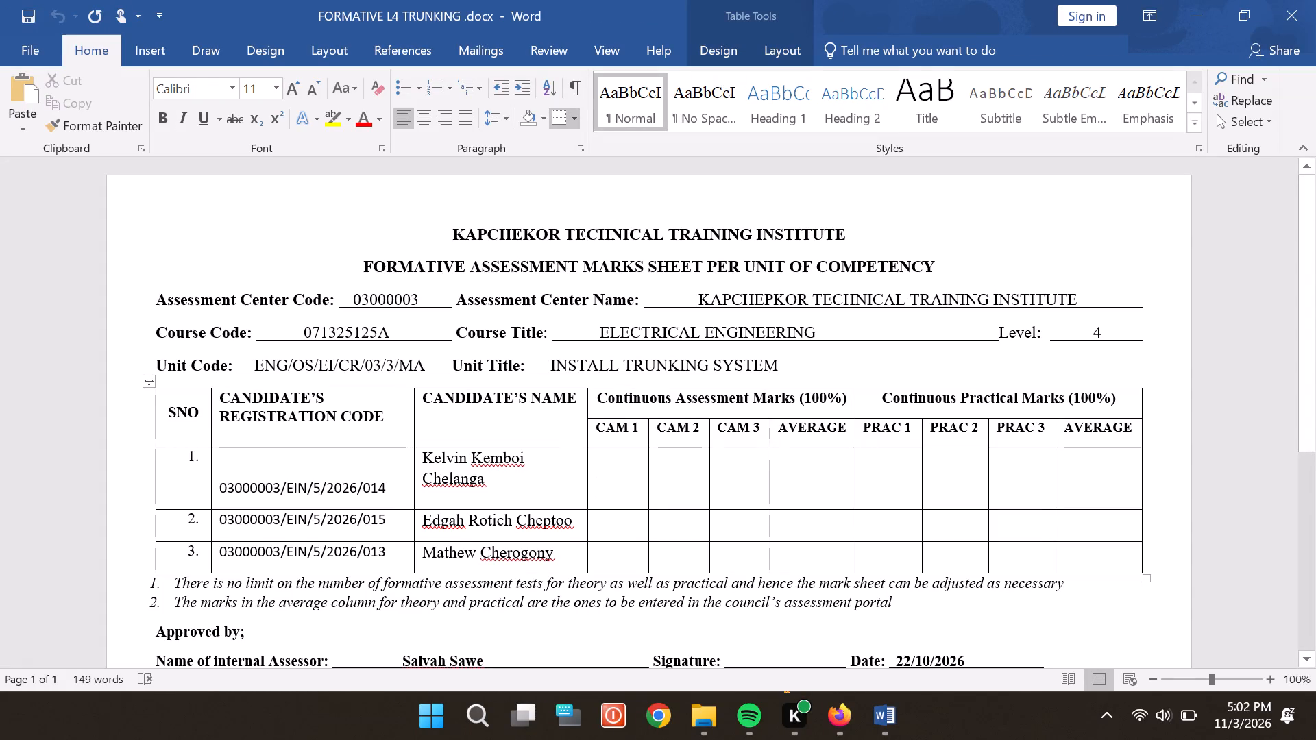
{"action": "key", "text": "8"}
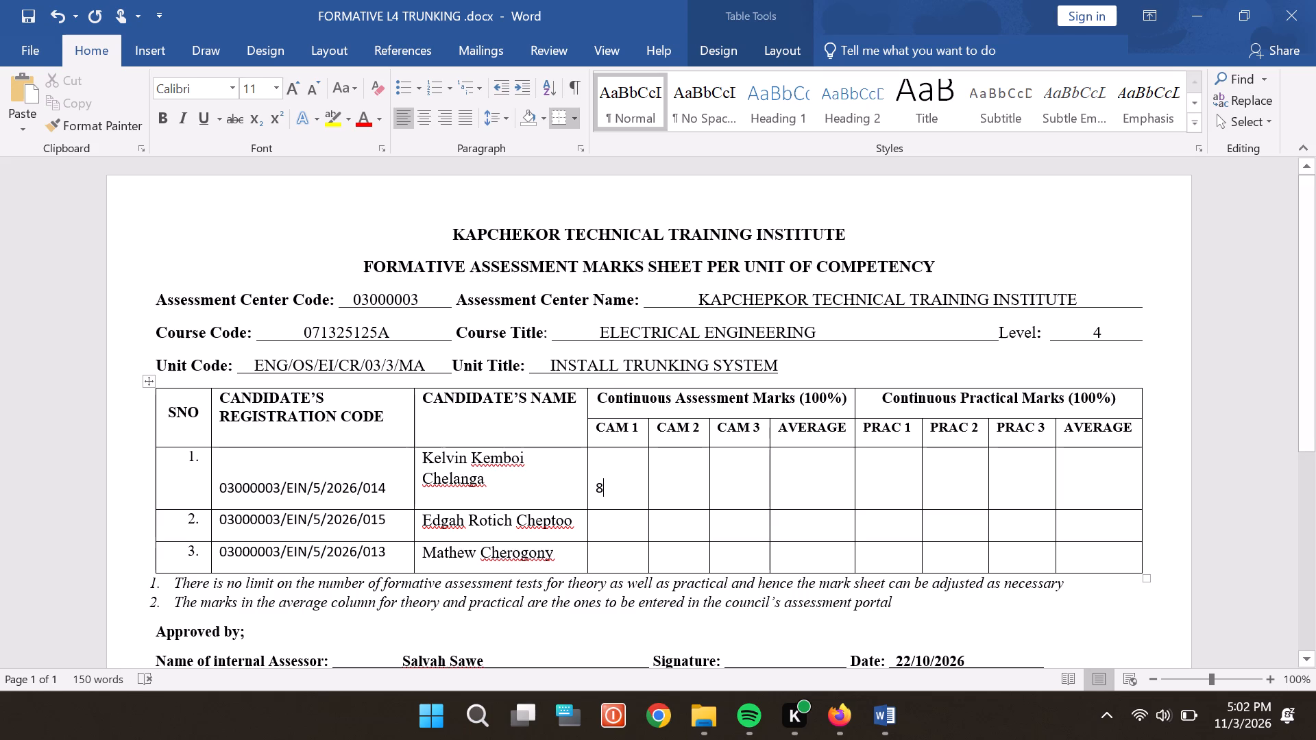
{"action": "left_click", "coordinate": [672, 479]}
{"action": "key", "text": "9"}
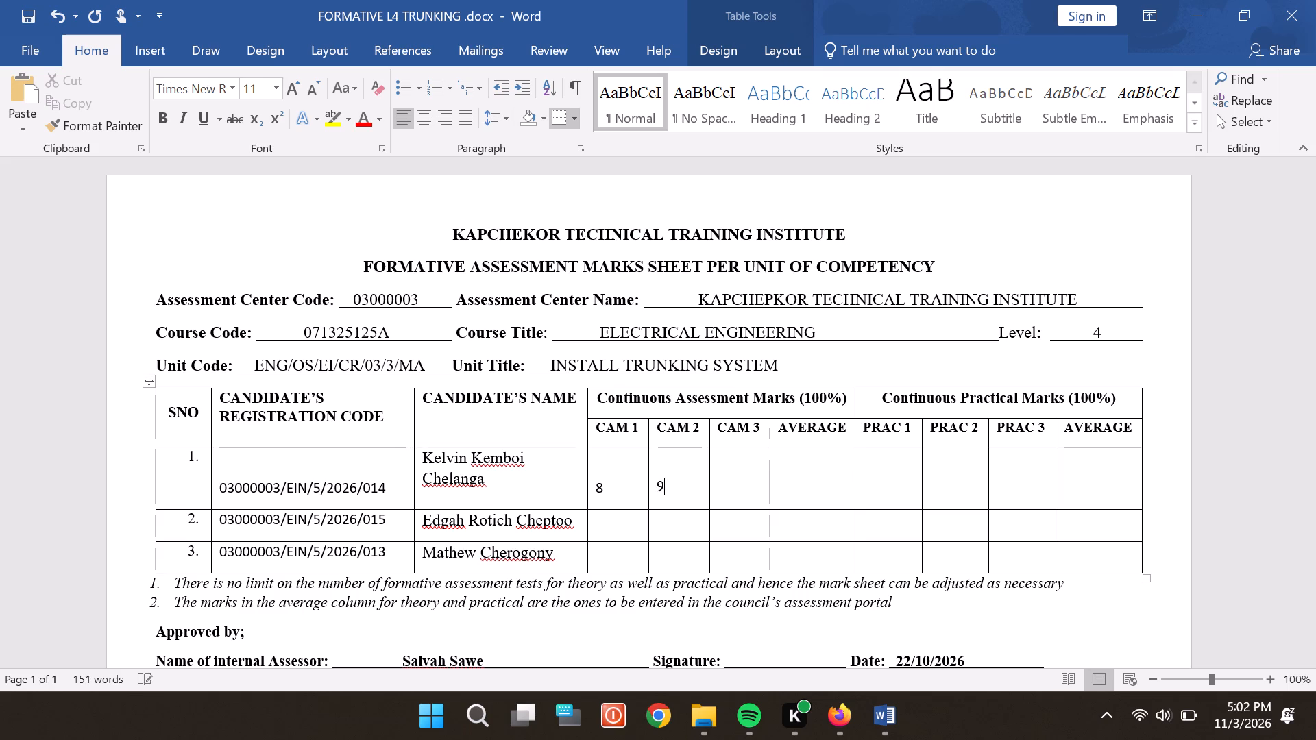
{"action": "key", "text": "Right"}
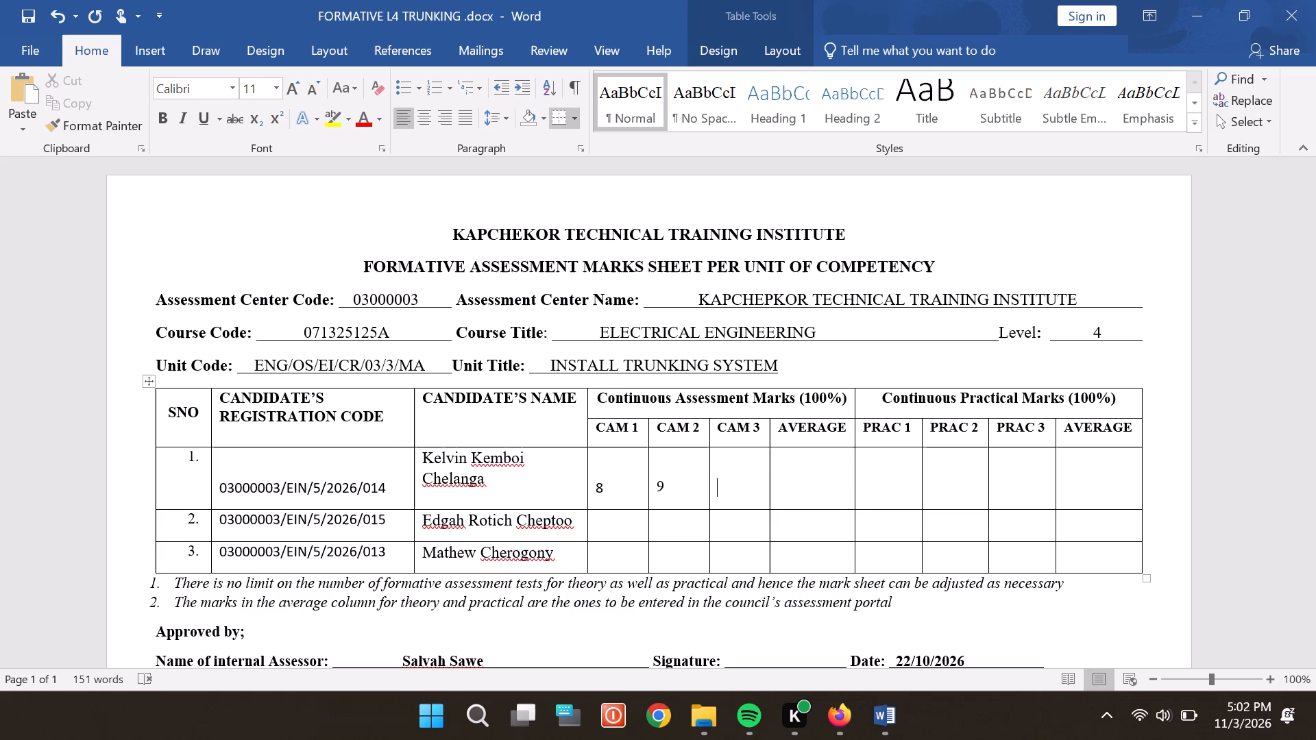
{"action": "key", "text": "9"}
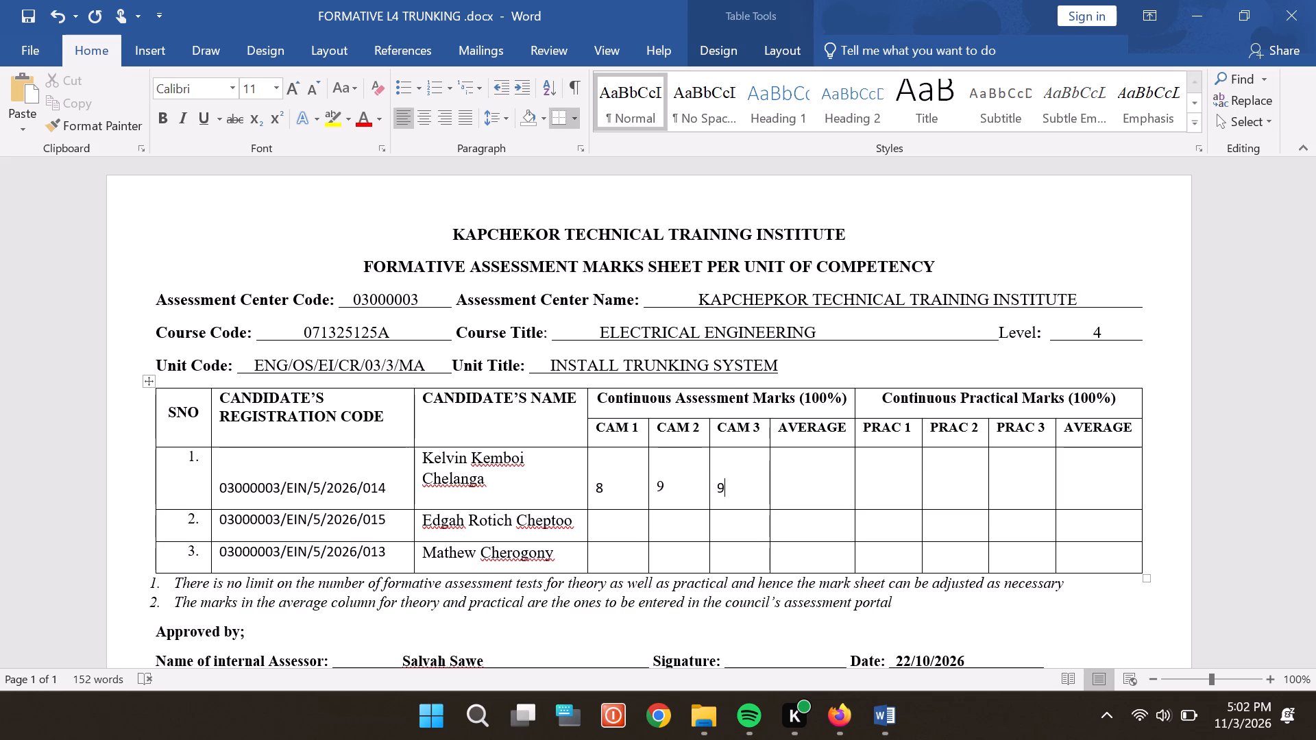
{"action": "key", "text": "Right"}
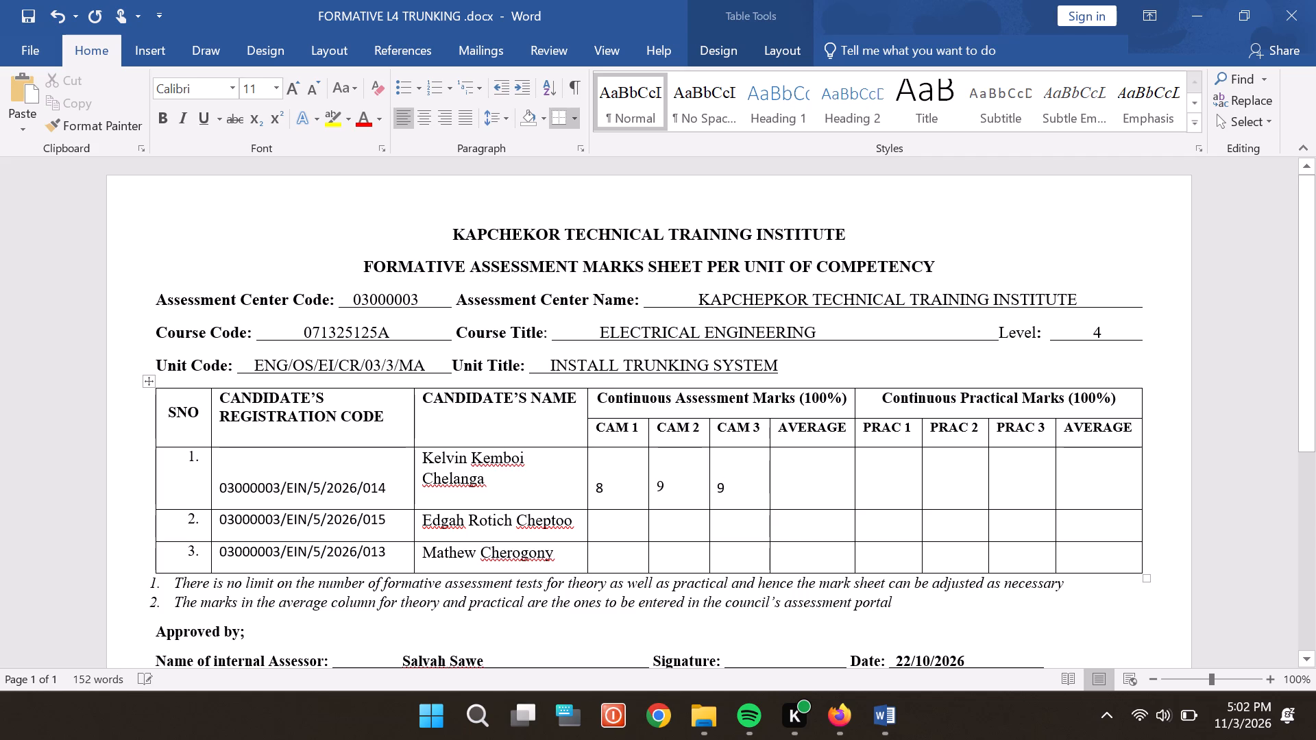
{"action": "type", "text": "87"}
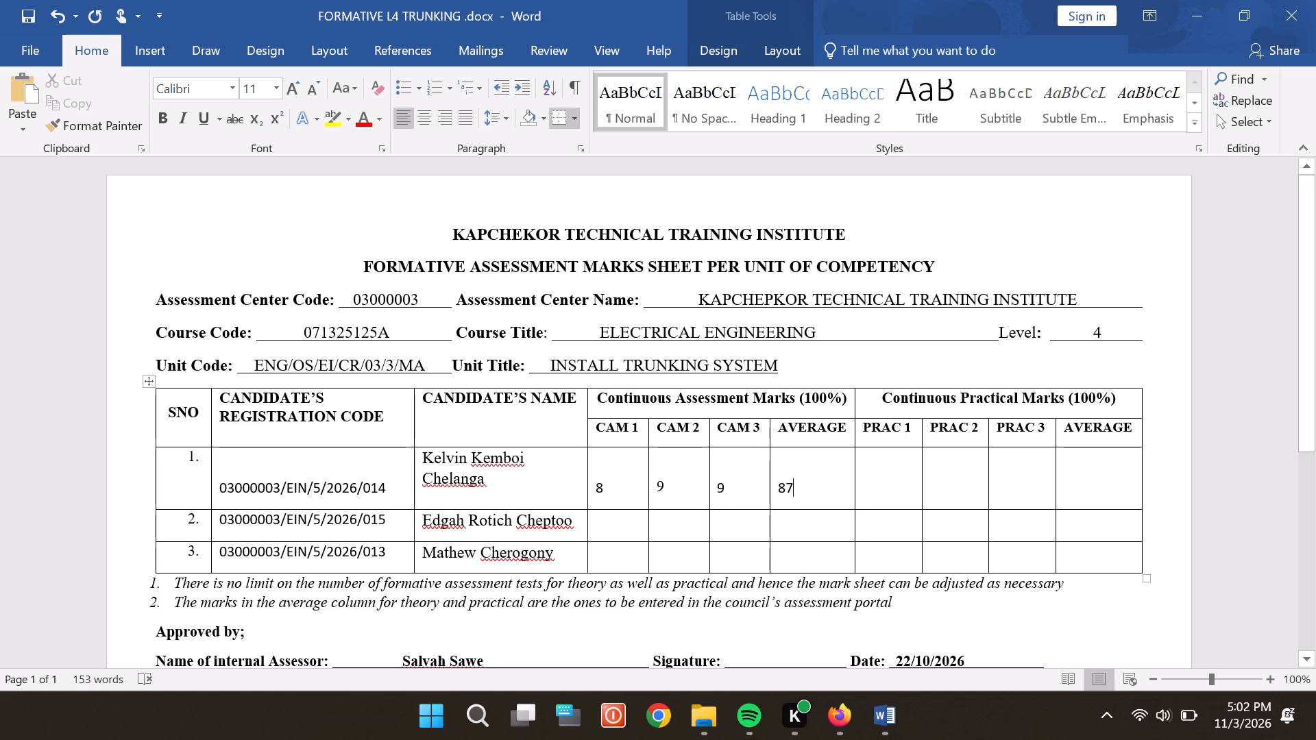
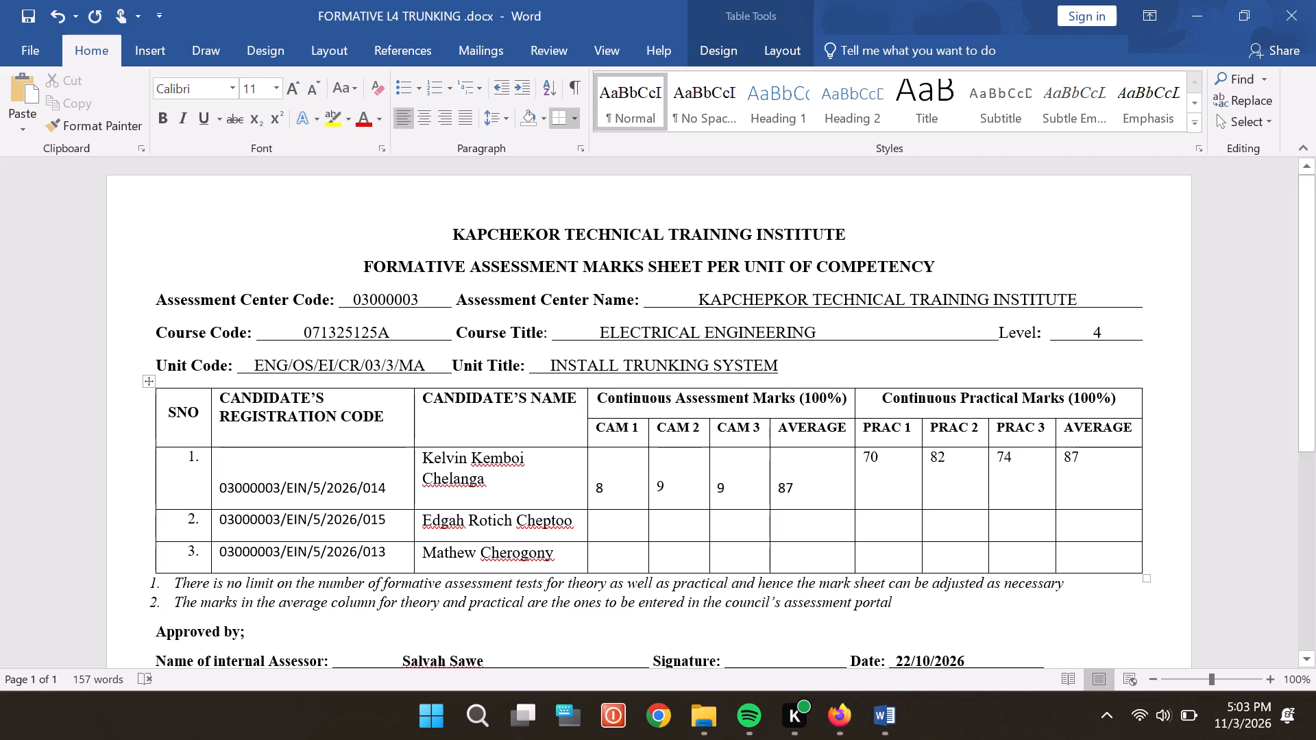
Enter the second candidate's practical marks: PRAC 1 as 71, PRAC 2 as 62 and PRAC 3 as 77.
{"action": "left_click", "coordinate": [874, 523]}
{"action": "type", "text": "71"}
{"action": "key", "text": "Right"}
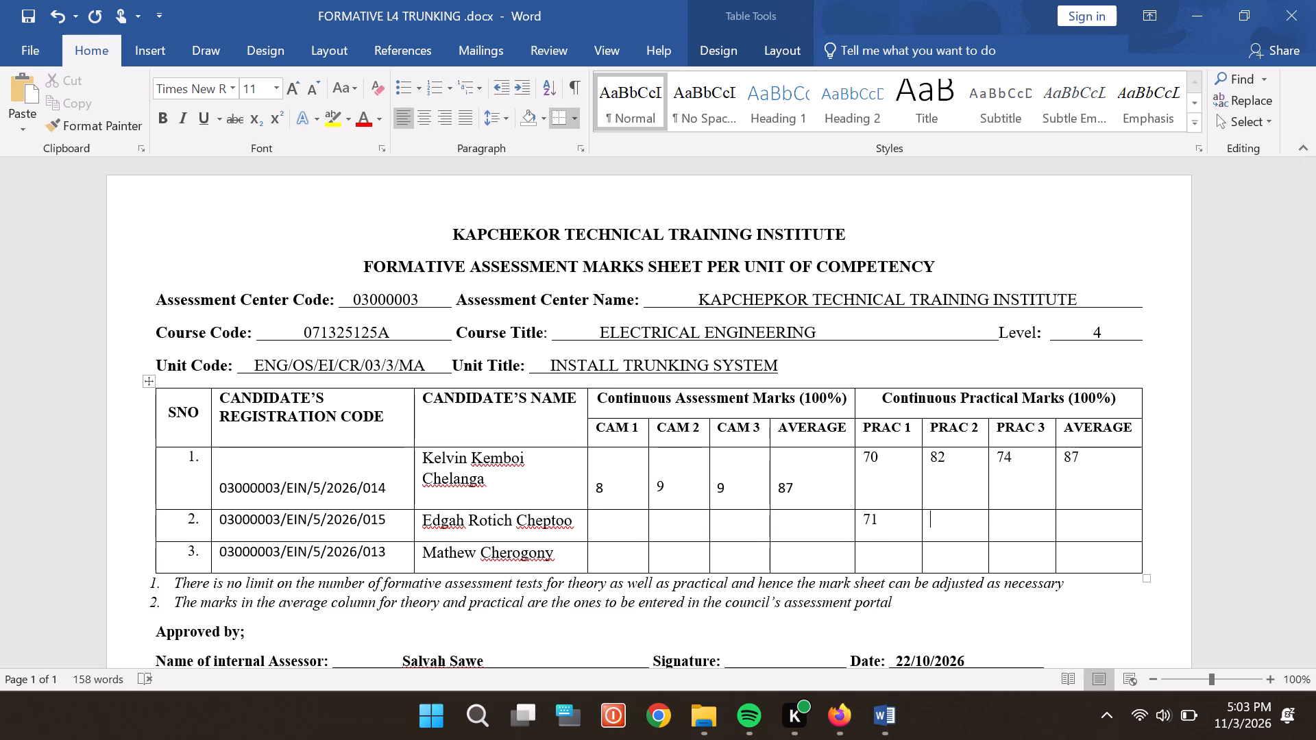
{"action": "type", "text": "62"}
{"action": "type", "text": "77"}
{"action": "key", "text": "BackSpace"}
{"action": "key", "text": "BackSpace"}
{"action": "key", "text": "Right"}
{"action": "type", "text": "77"}
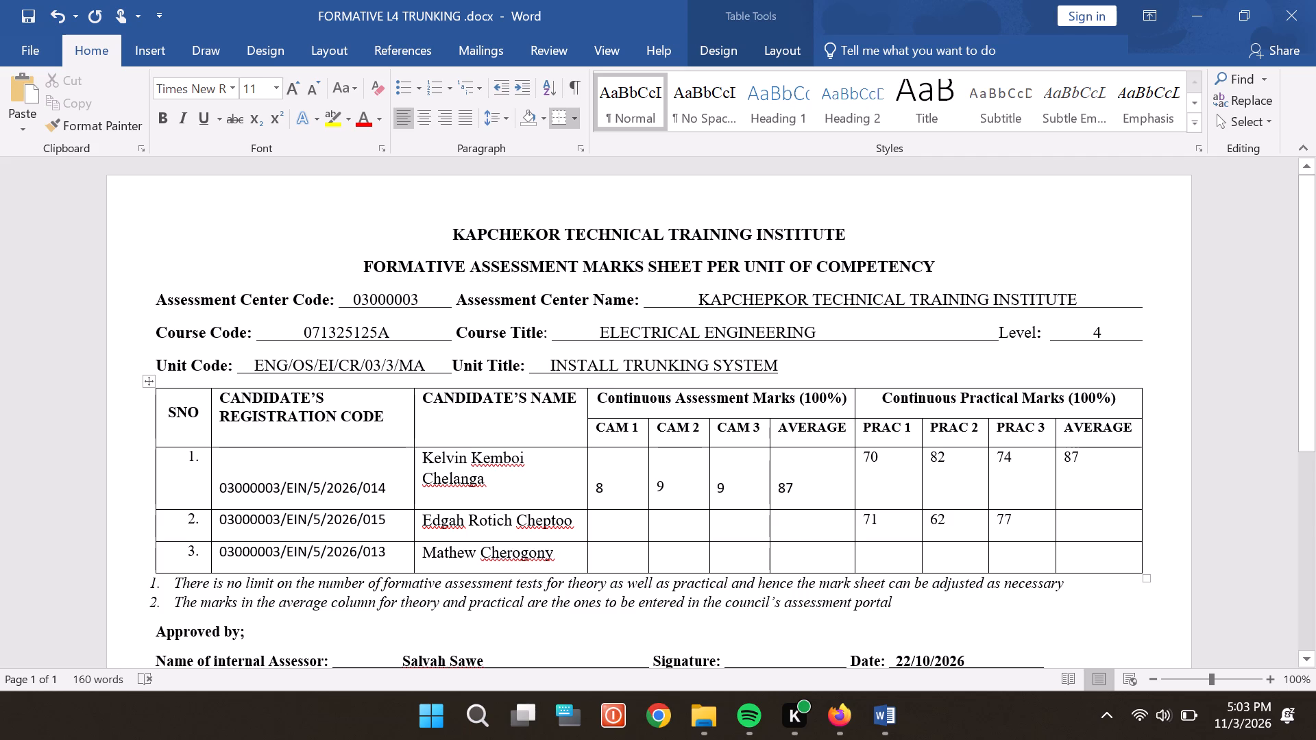
Enter the second candidate's continuous assessment marks: CAM 1 as 8, CAM 2 as 5 and CAM 3 as 7.
{"action": "left_click", "coordinate": [601, 528]}
{"action": "key", "text": "8"}
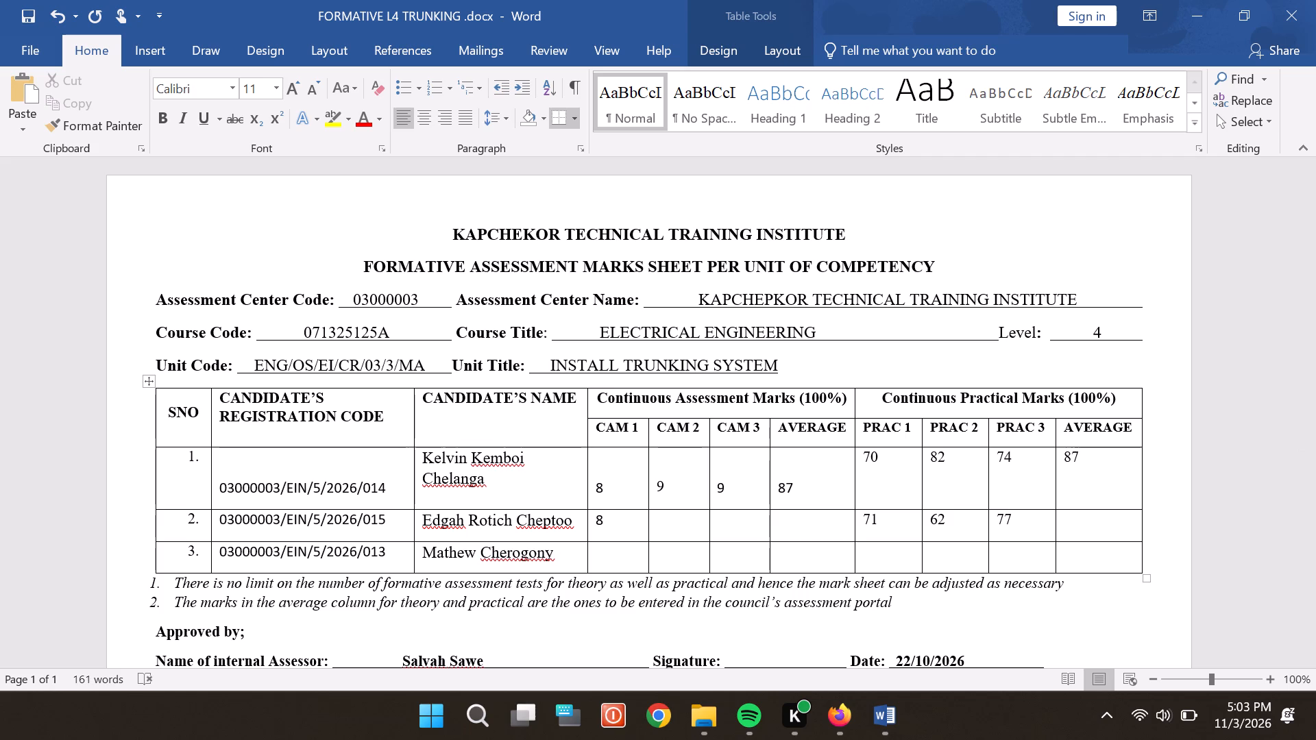
{"action": "key", "text": "Right"}
{"action": "key", "text": "5"}
{"action": "key", "text": "Right"}
{"action": "key", "text": "7"}
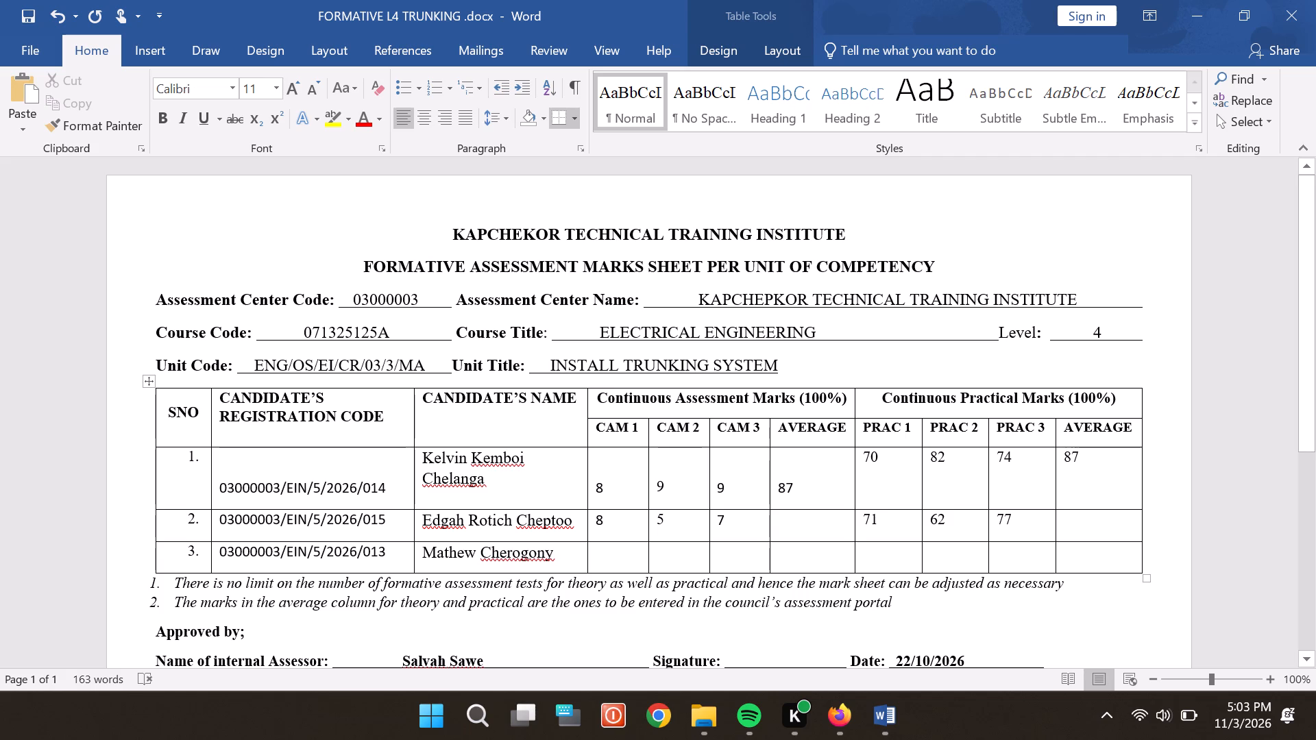
Centre the first candidate's practical marks from PRAC 1 through the practical average.
{"action": "left_click_drag", "start_coordinate": [864, 456], "coordinate": [948, 451]}
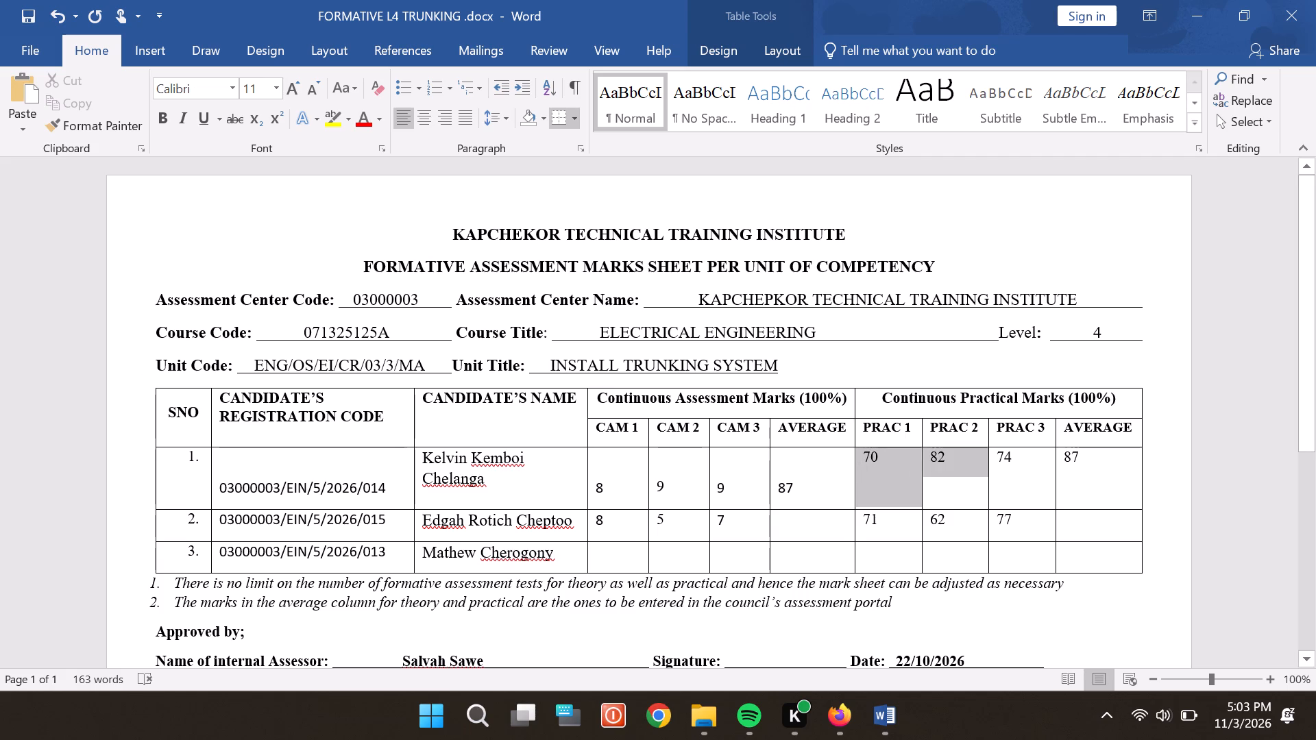
{"action": "left_click_drag", "start_coordinate": [948, 451], "coordinate": [1072, 456]}
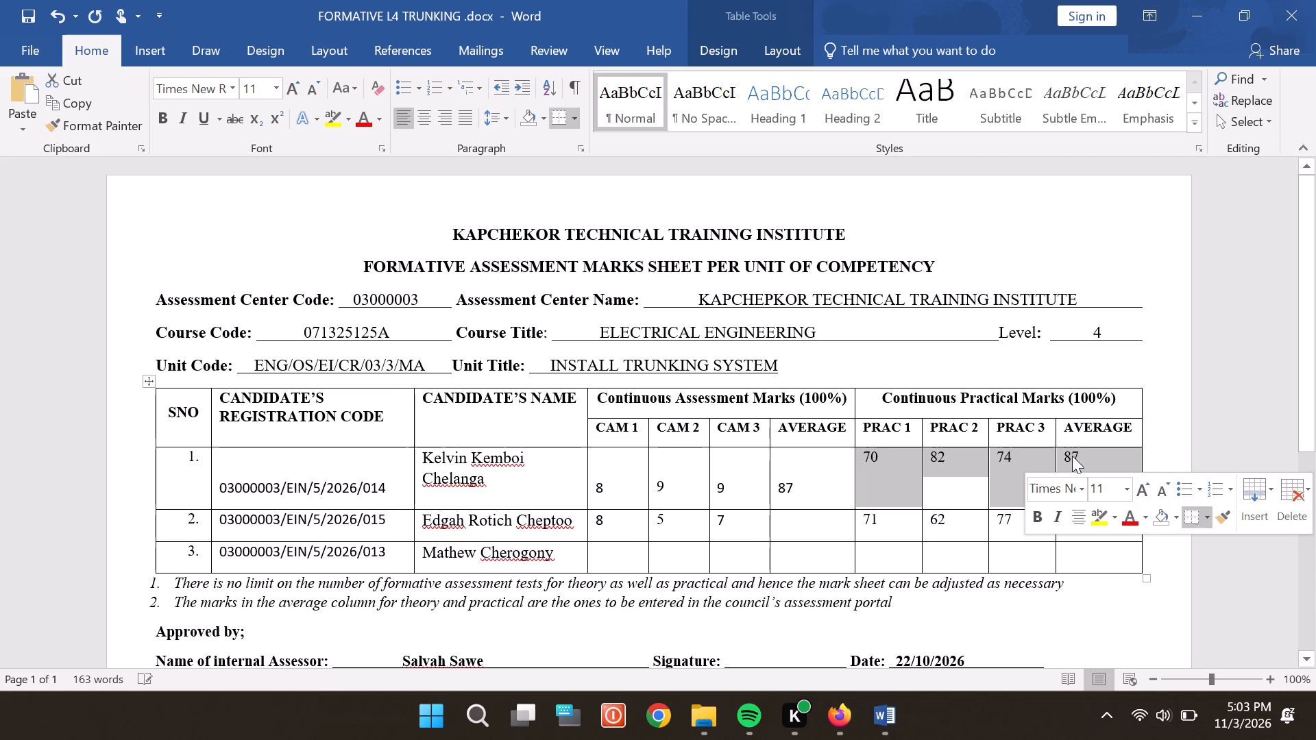
{"action": "left_click", "coordinate": [428, 121]}
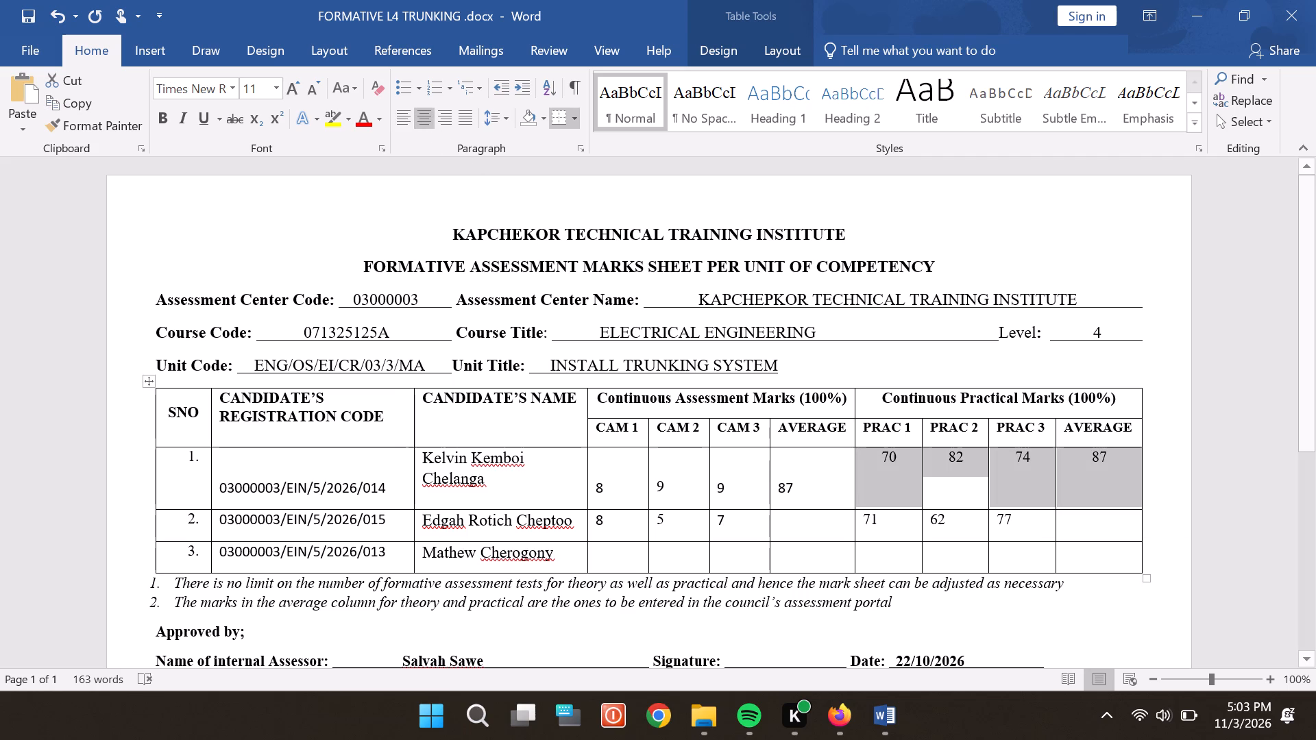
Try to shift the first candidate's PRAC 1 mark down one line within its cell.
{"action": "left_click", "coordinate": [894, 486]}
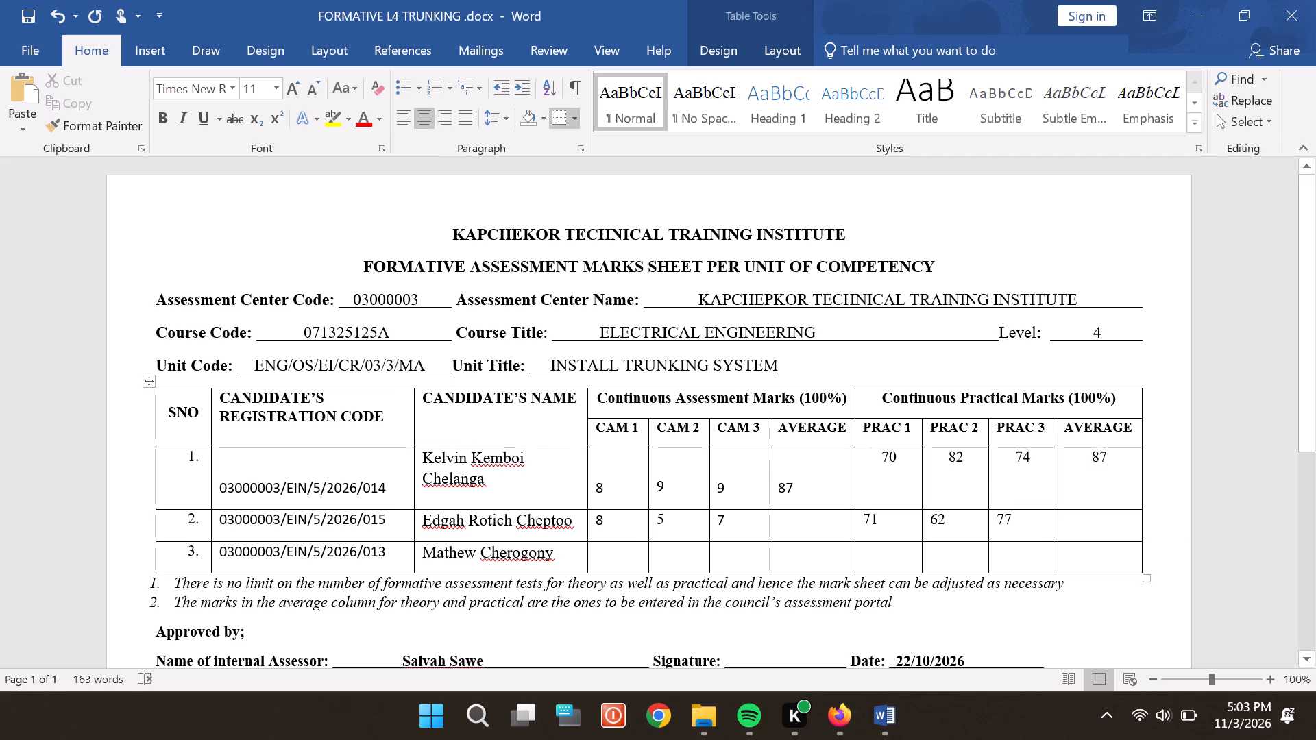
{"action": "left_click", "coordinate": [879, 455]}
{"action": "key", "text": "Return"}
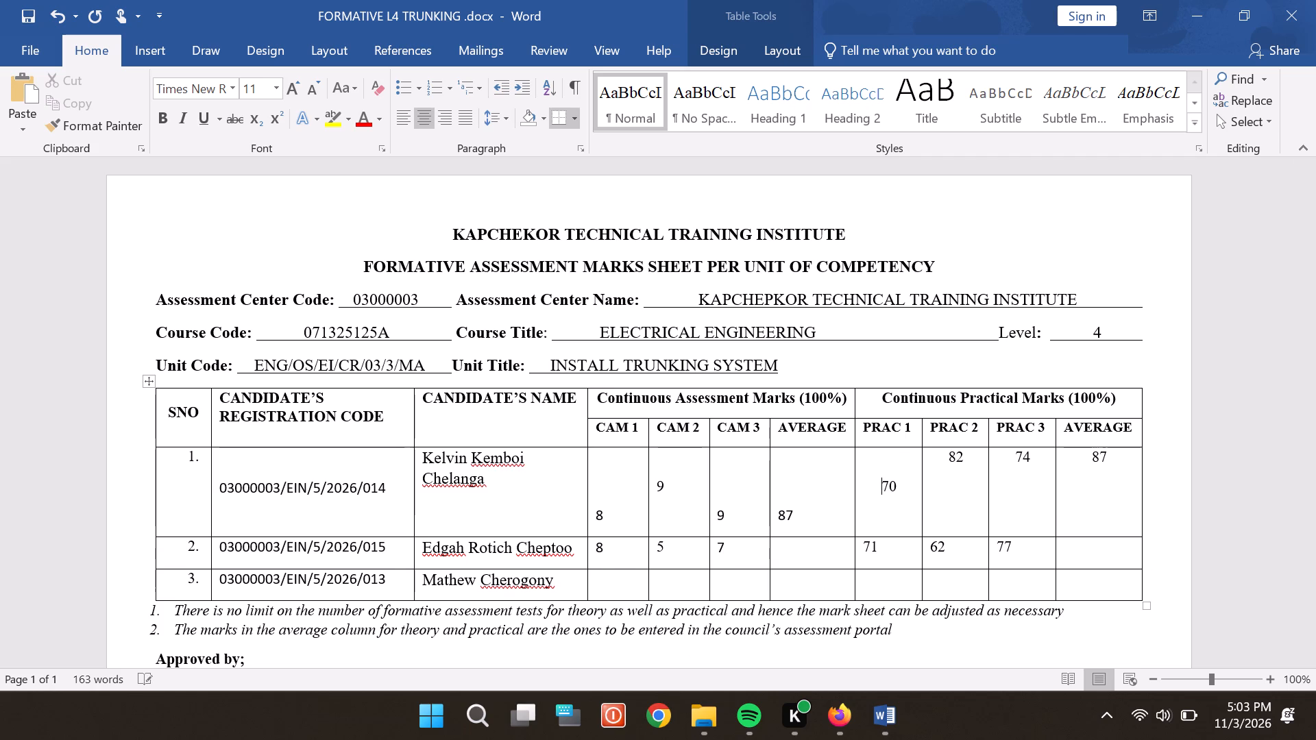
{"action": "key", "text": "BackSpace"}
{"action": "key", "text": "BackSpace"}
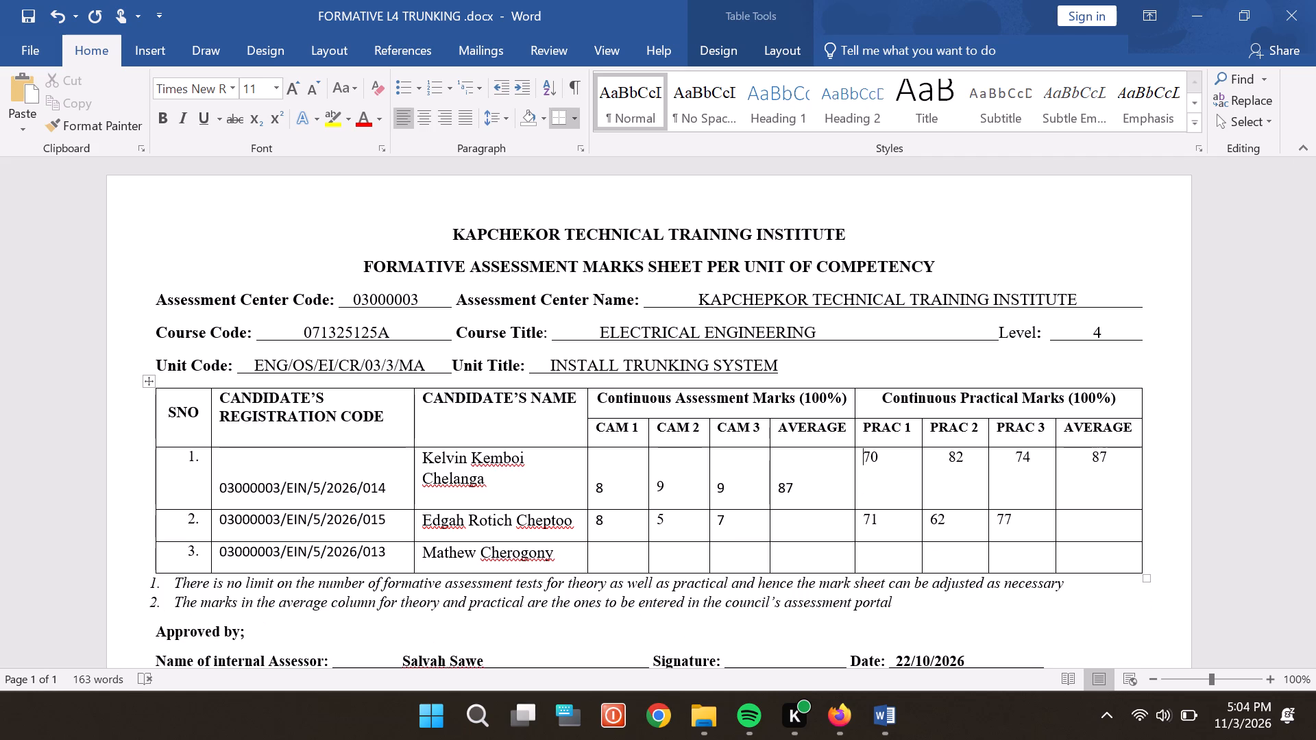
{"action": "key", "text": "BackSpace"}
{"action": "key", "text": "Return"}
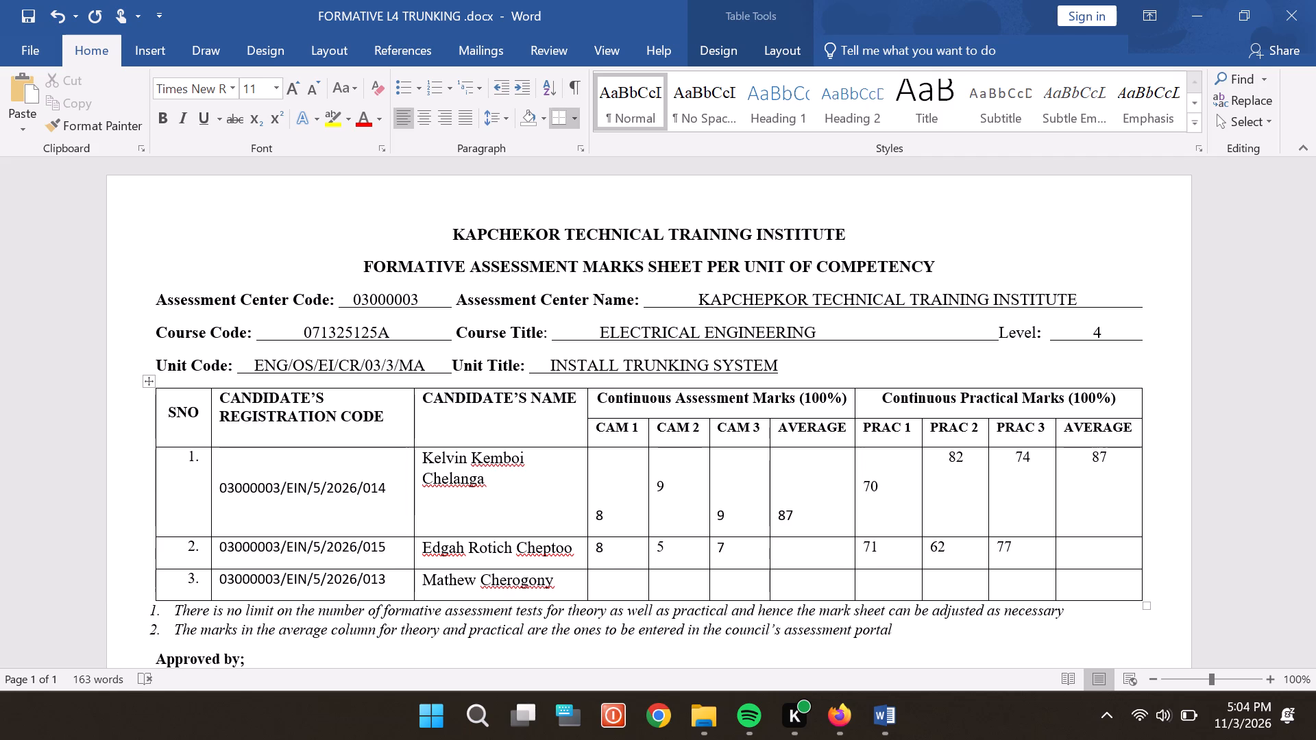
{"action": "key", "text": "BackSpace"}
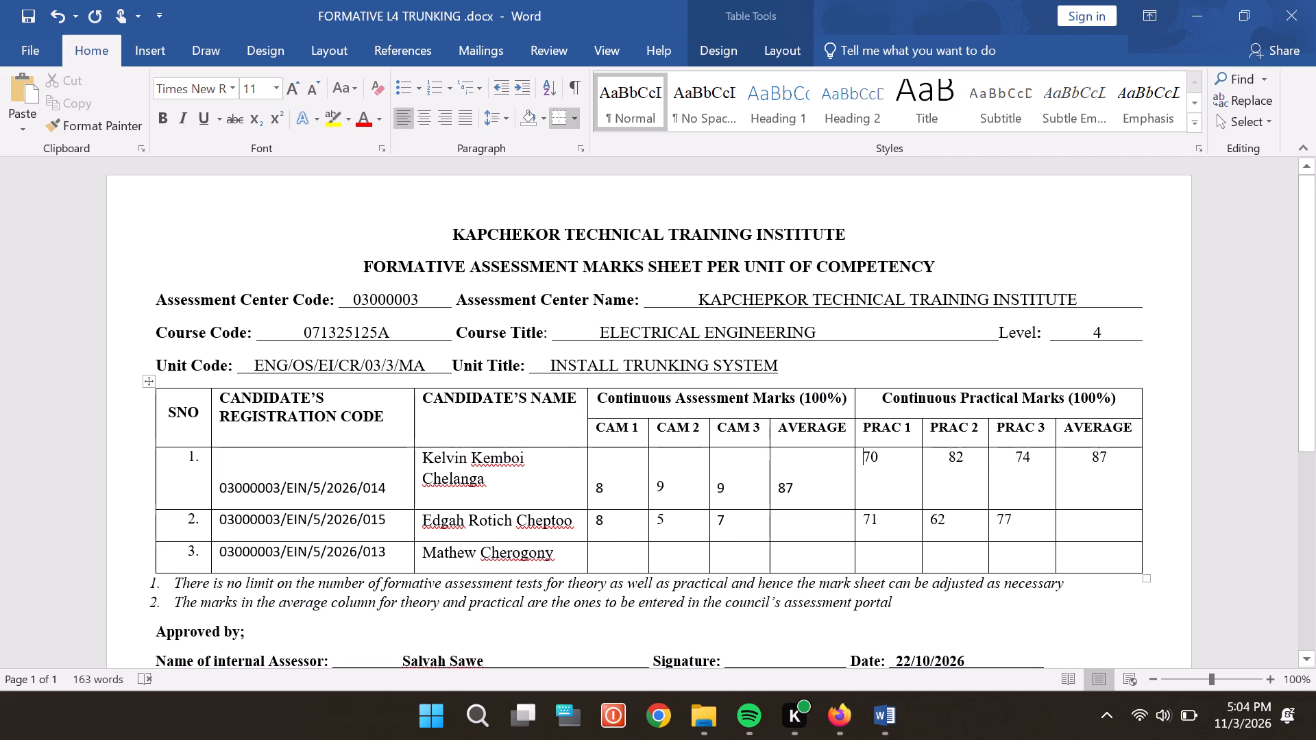
Re-enter the first candidate's PRAC 1 mark as 70 on the cell's lower line and delete the upper copy.
{"action": "left_click", "coordinate": [865, 491]}
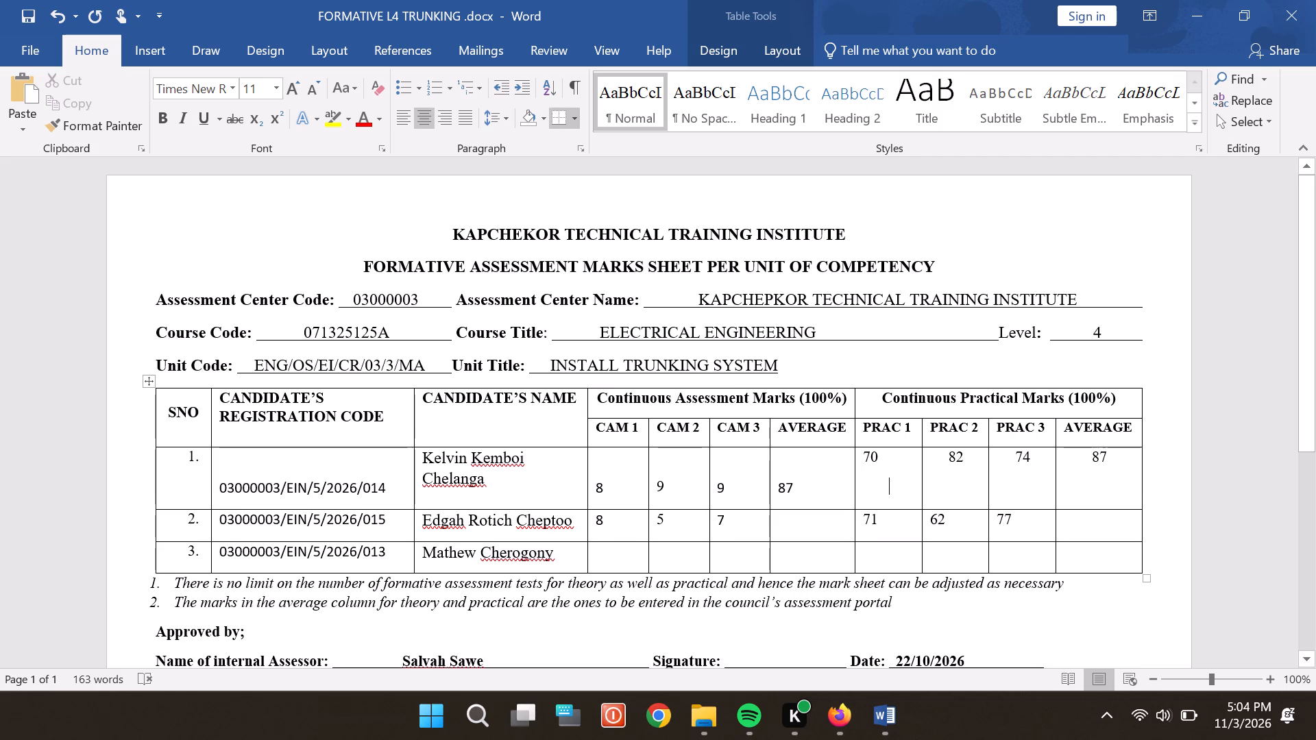
{"action": "type", "text": "70"}
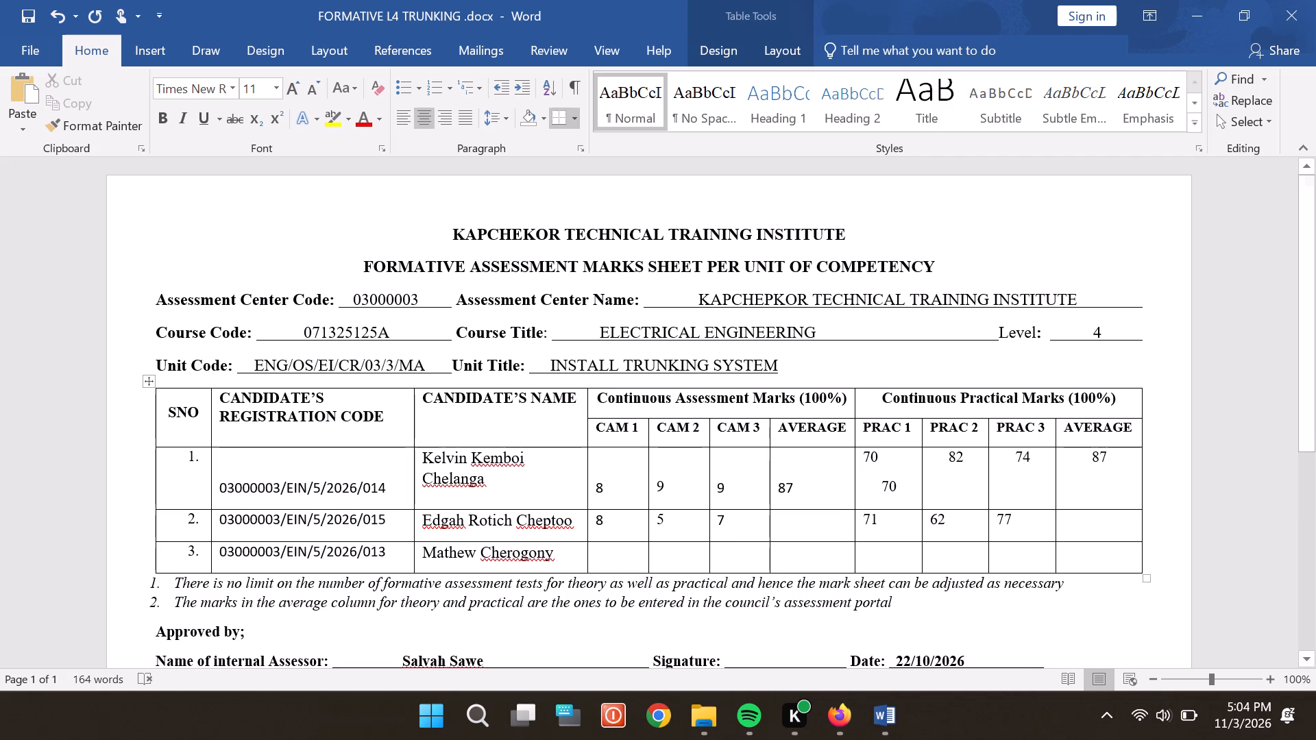
{"action": "left_click", "coordinate": [887, 458]}
{"action": "key", "text": "BackSpace"}
{"action": "key", "text": "BackSpace"}
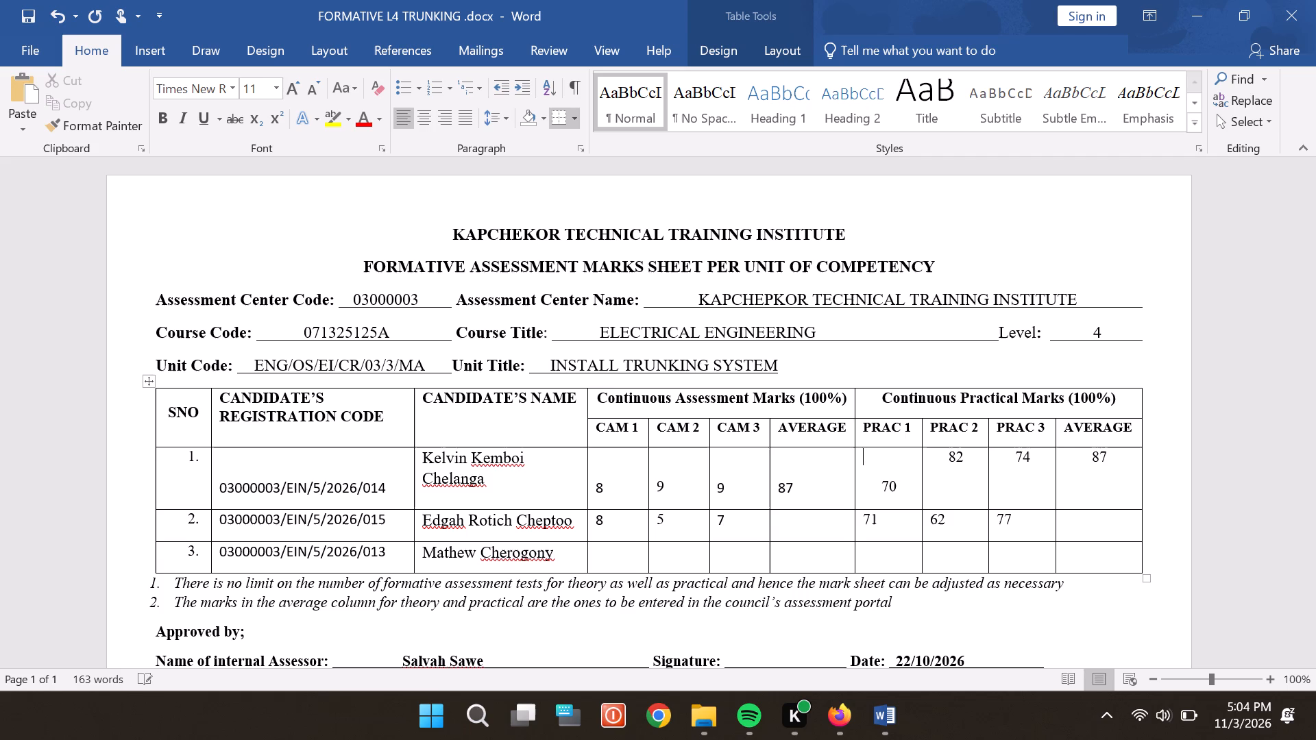
Delete the first candidate's PRAC 2 mark and try to place the cursor on a lower line of that cell.
{"action": "left_click", "coordinate": [952, 484]}
{"action": "left_click", "coordinate": [952, 484]}
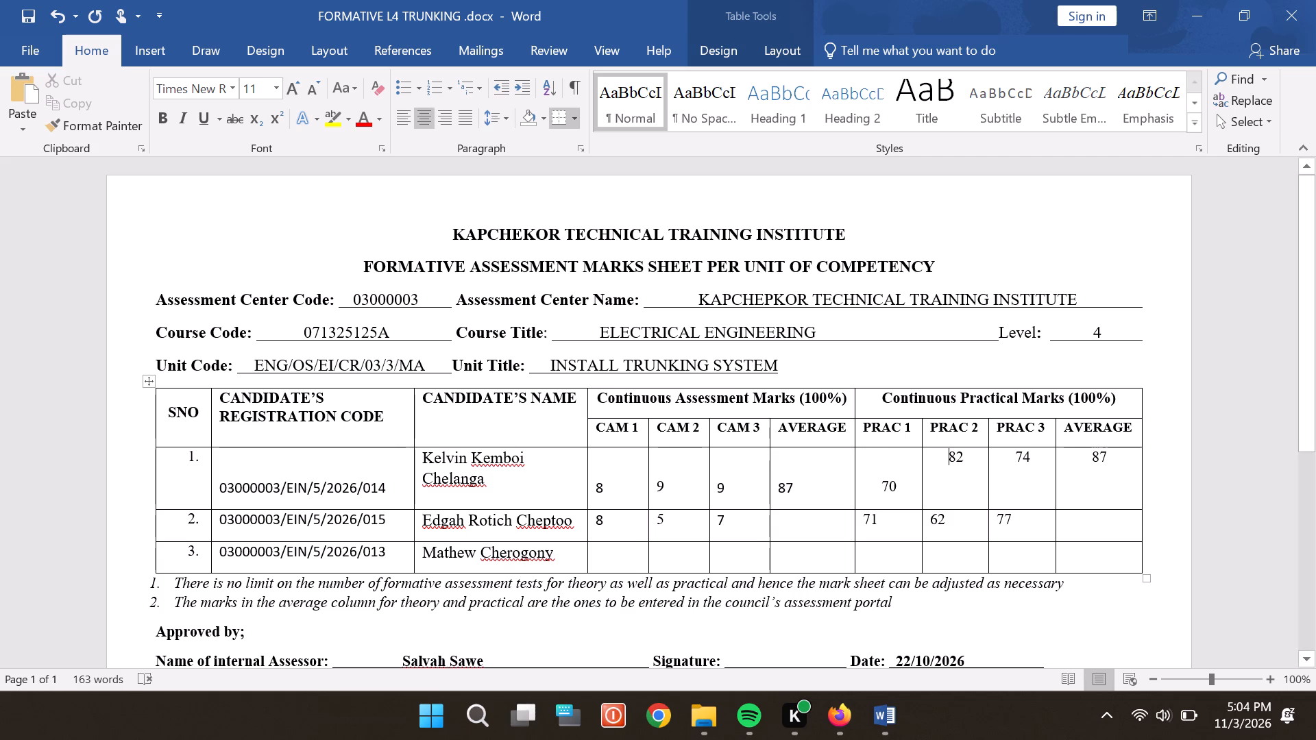
{"action": "left_click", "coordinate": [967, 453]}
{"action": "key", "text": "BackSpace"}
{"action": "key", "text": "BackSpace"}
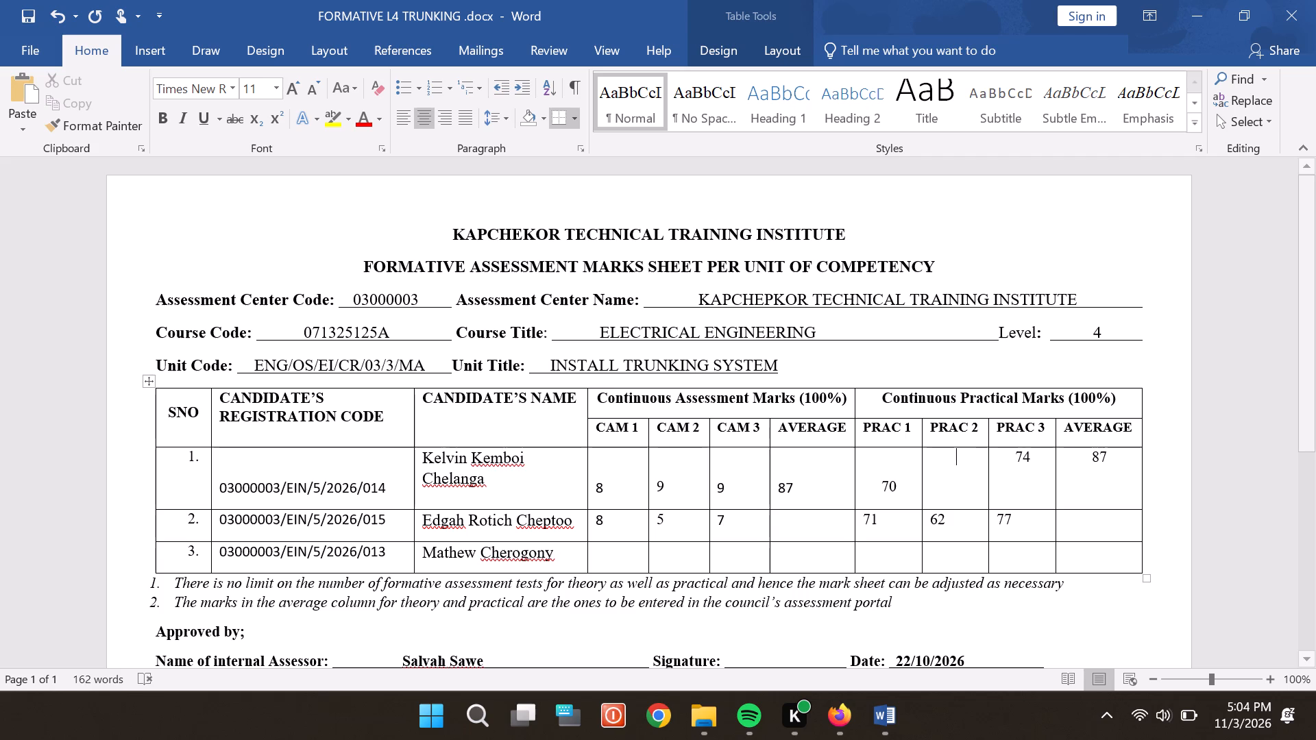
{"action": "left_click", "coordinate": [947, 492]}
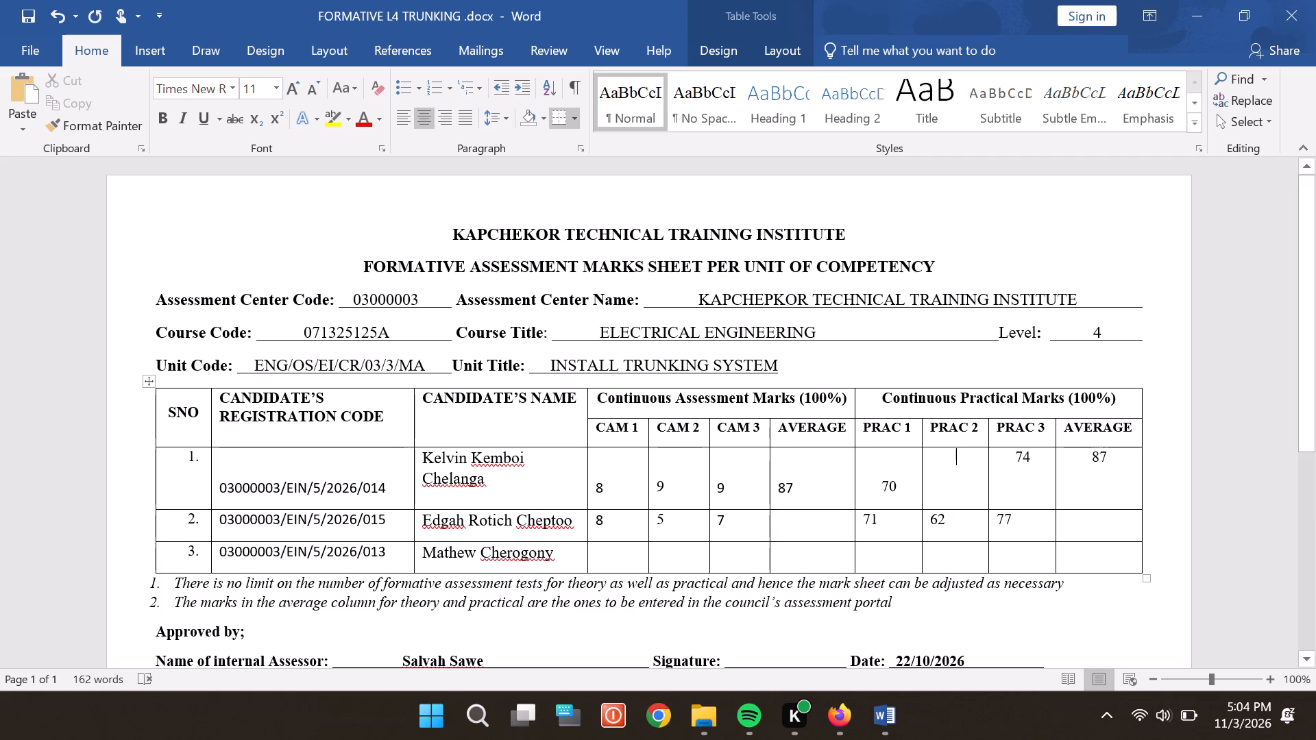
{"action": "key", "text": "BackSpace"}
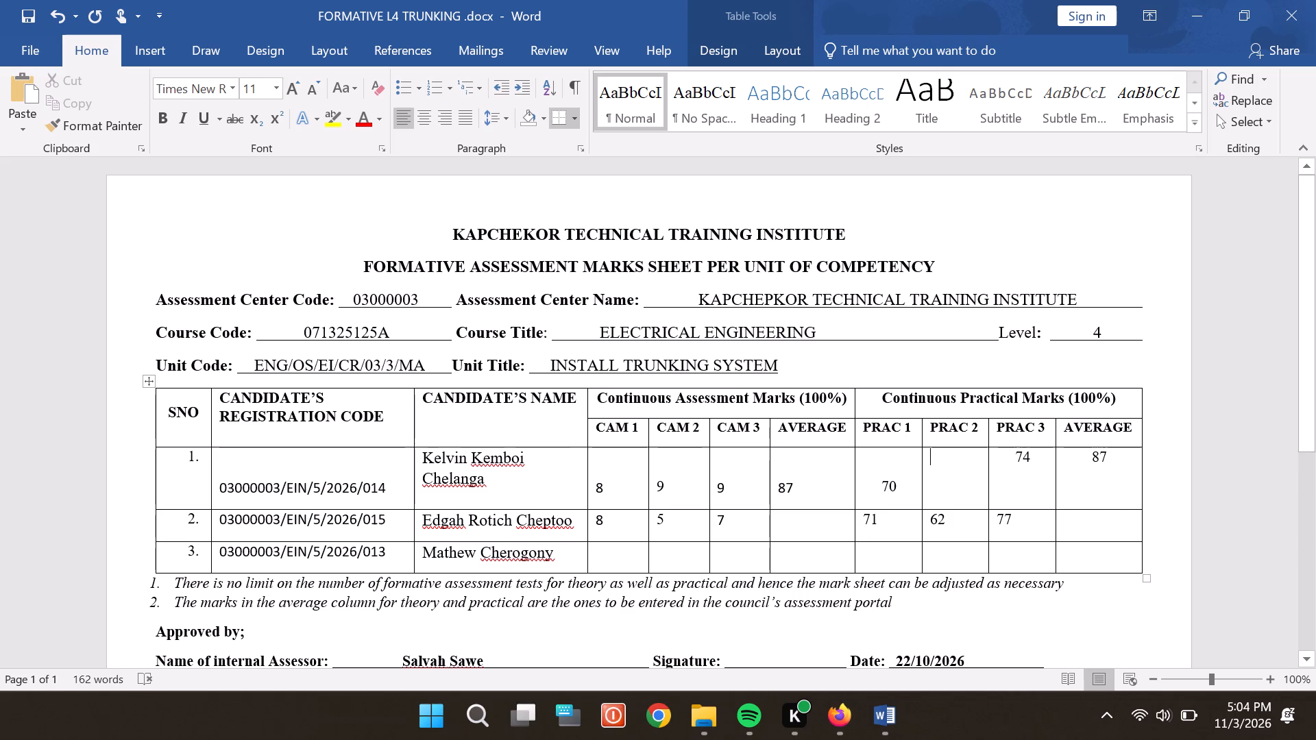
{"action": "left_click", "coordinate": [947, 482]}
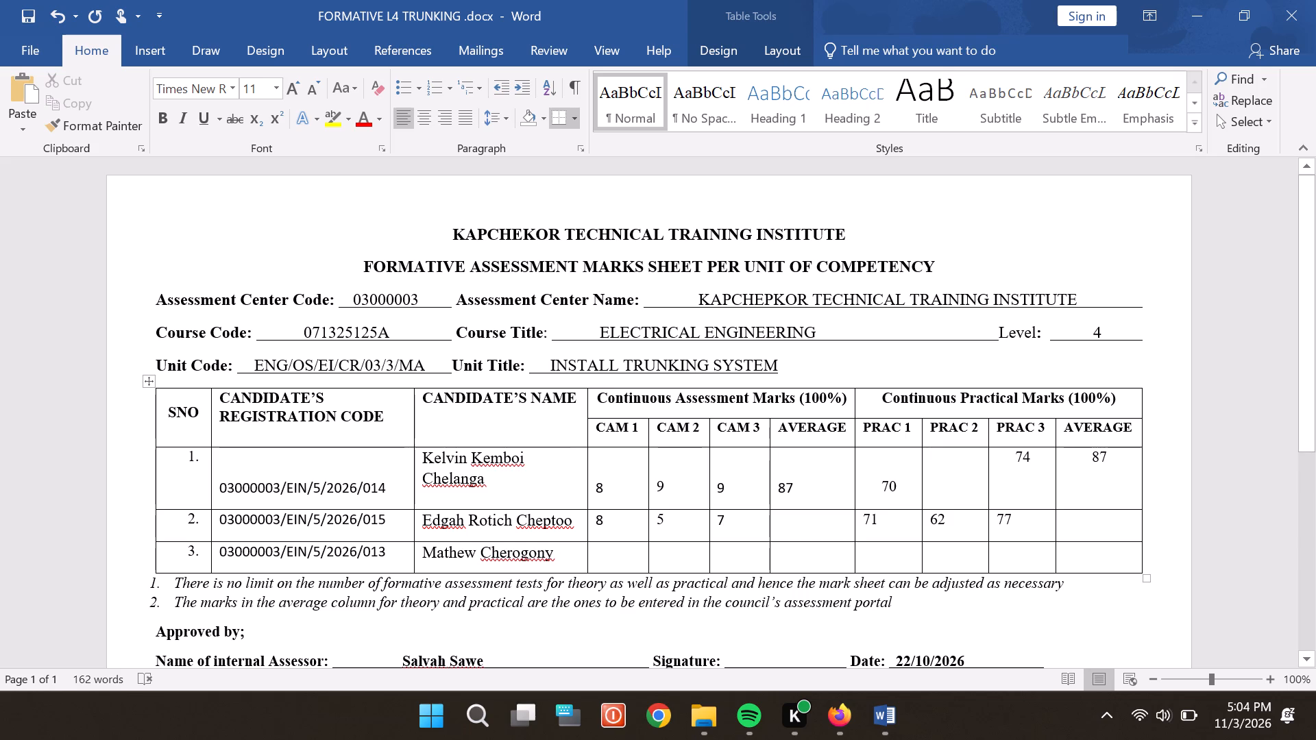
{"action": "left_click", "coordinate": [937, 490]}
Narrow the registration code column, widening the name column until the first candidate's name fits on one line.
{"action": "left_click_drag", "start_coordinate": [414, 498], "coordinate": [401, 502]}
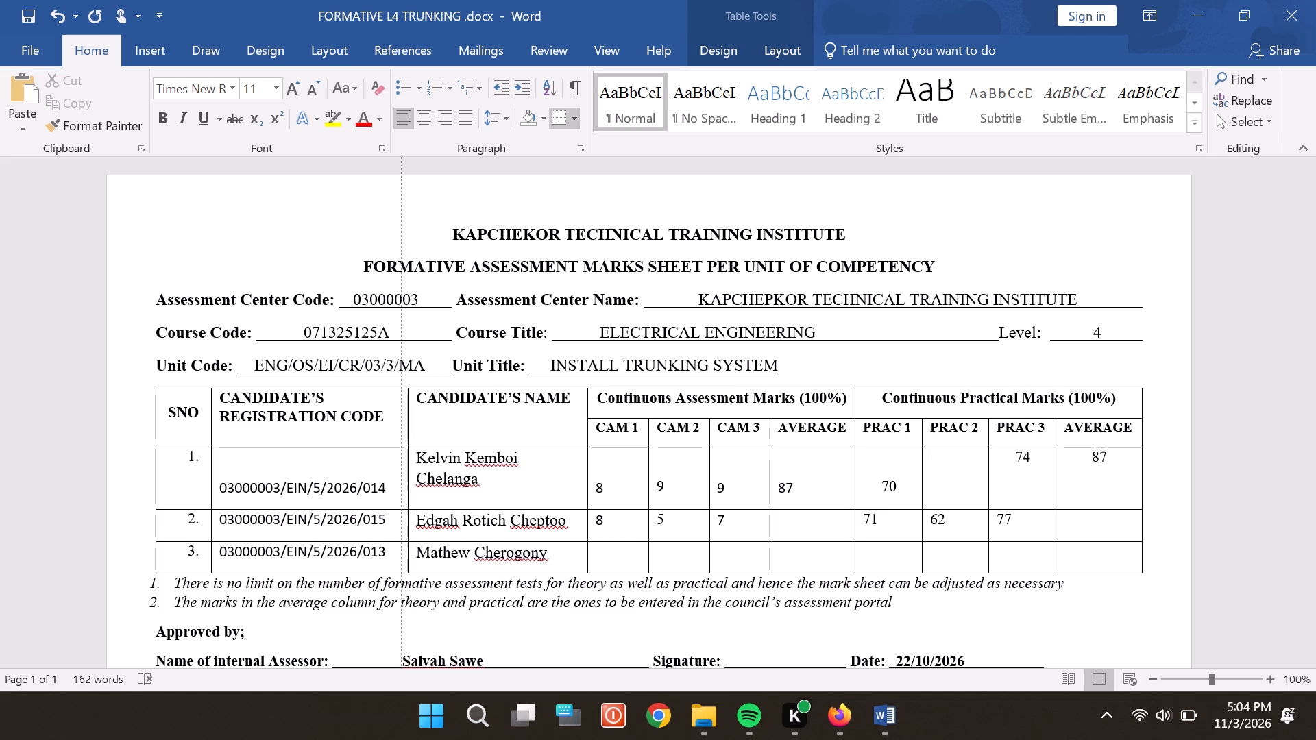
{"action": "left_click_drag", "start_coordinate": [401, 502], "coordinate": [400, 502]}
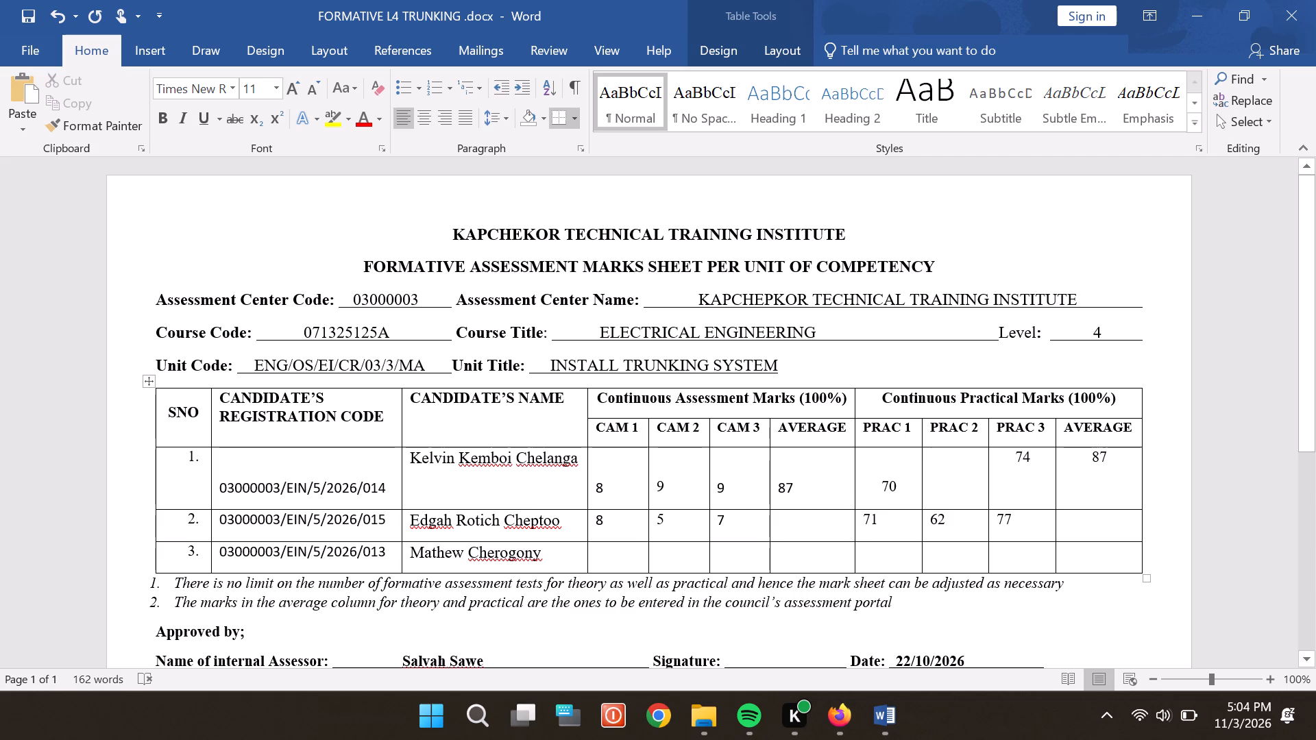
Remove the blank line above the first candidate's registration code.
{"action": "left_click", "coordinate": [226, 467]}
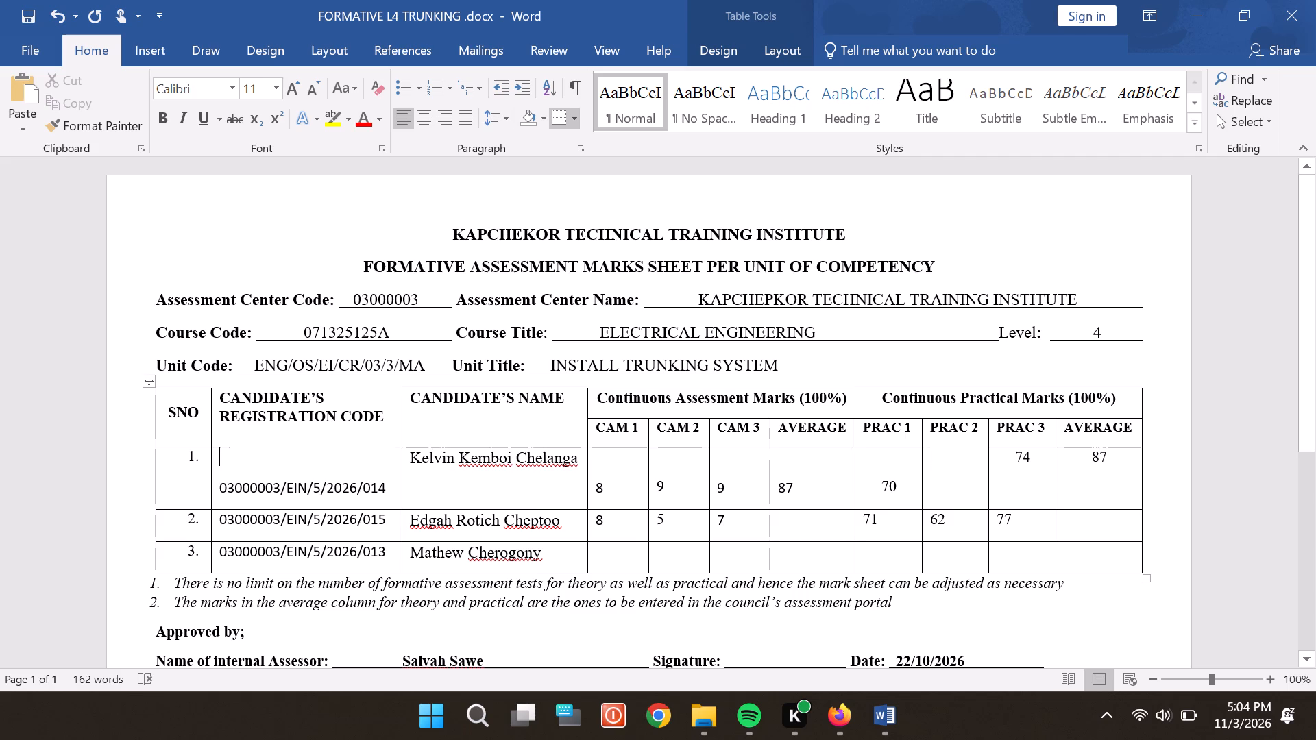
{"action": "left_click", "coordinate": [221, 485]}
{"action": "key", "text": "BackSpace"}
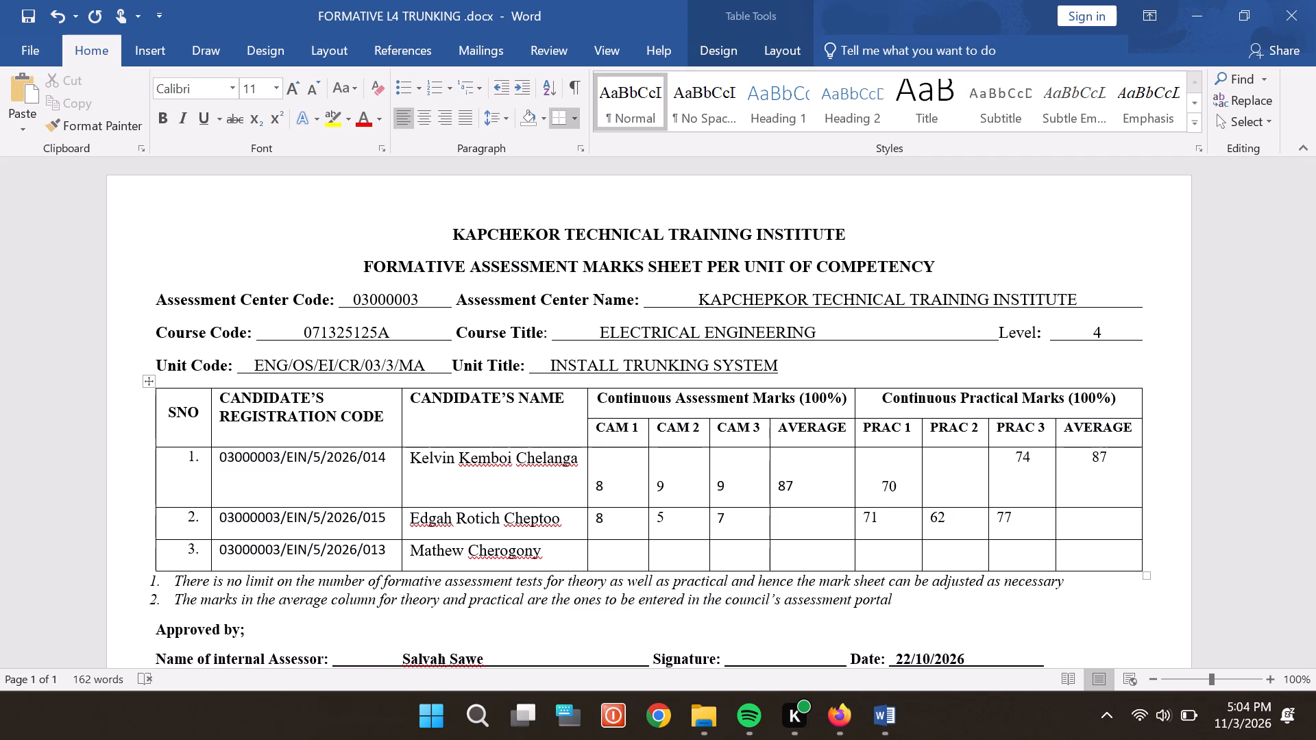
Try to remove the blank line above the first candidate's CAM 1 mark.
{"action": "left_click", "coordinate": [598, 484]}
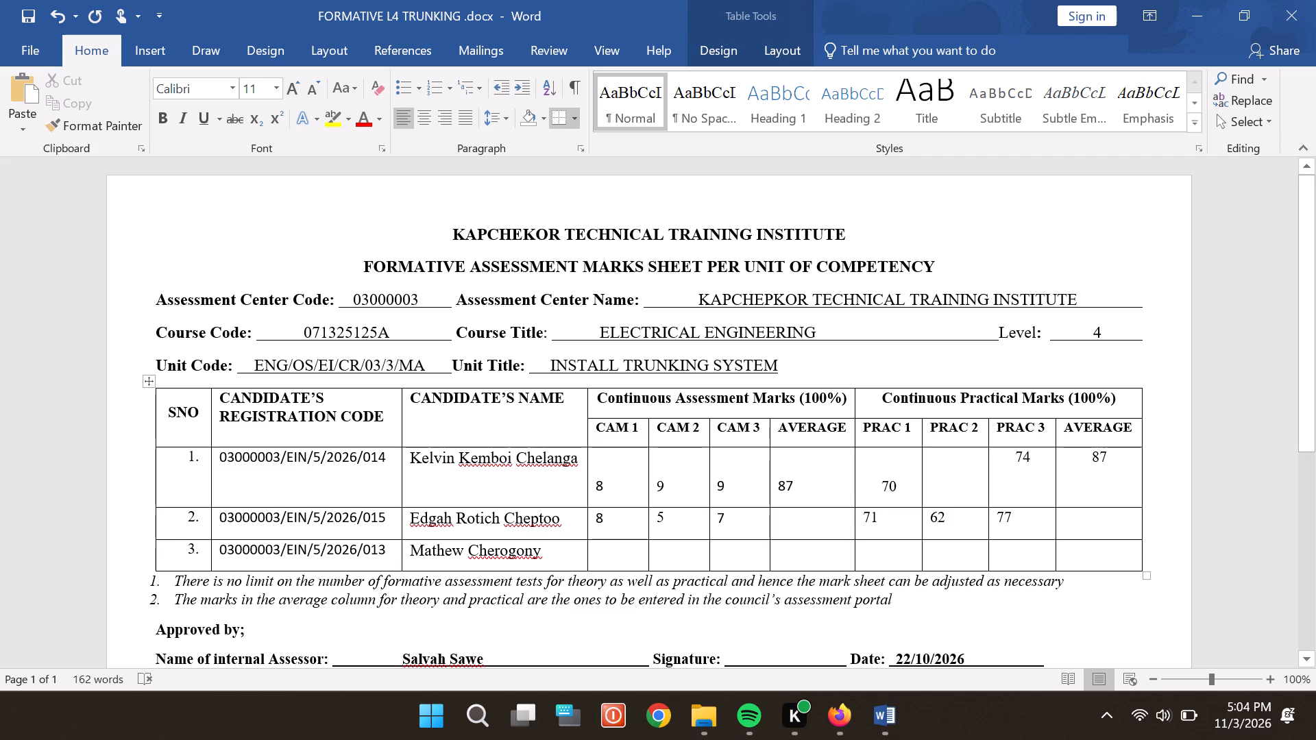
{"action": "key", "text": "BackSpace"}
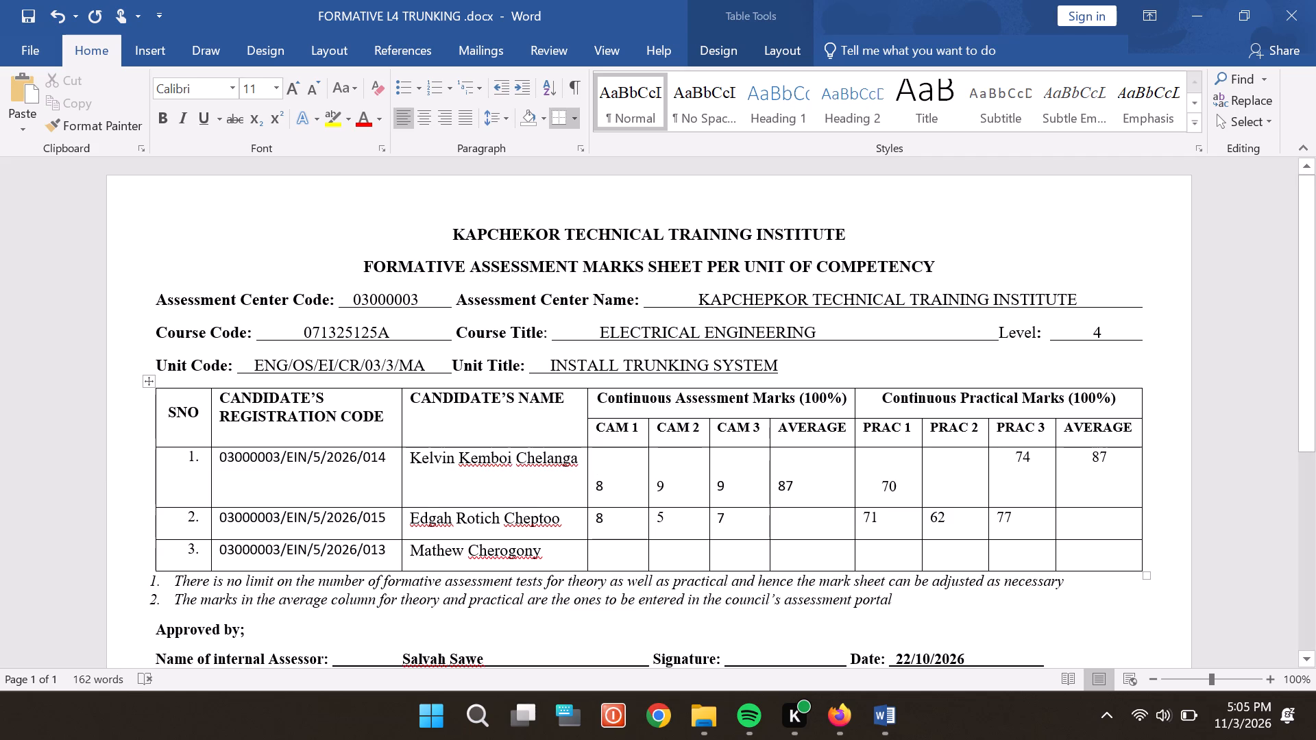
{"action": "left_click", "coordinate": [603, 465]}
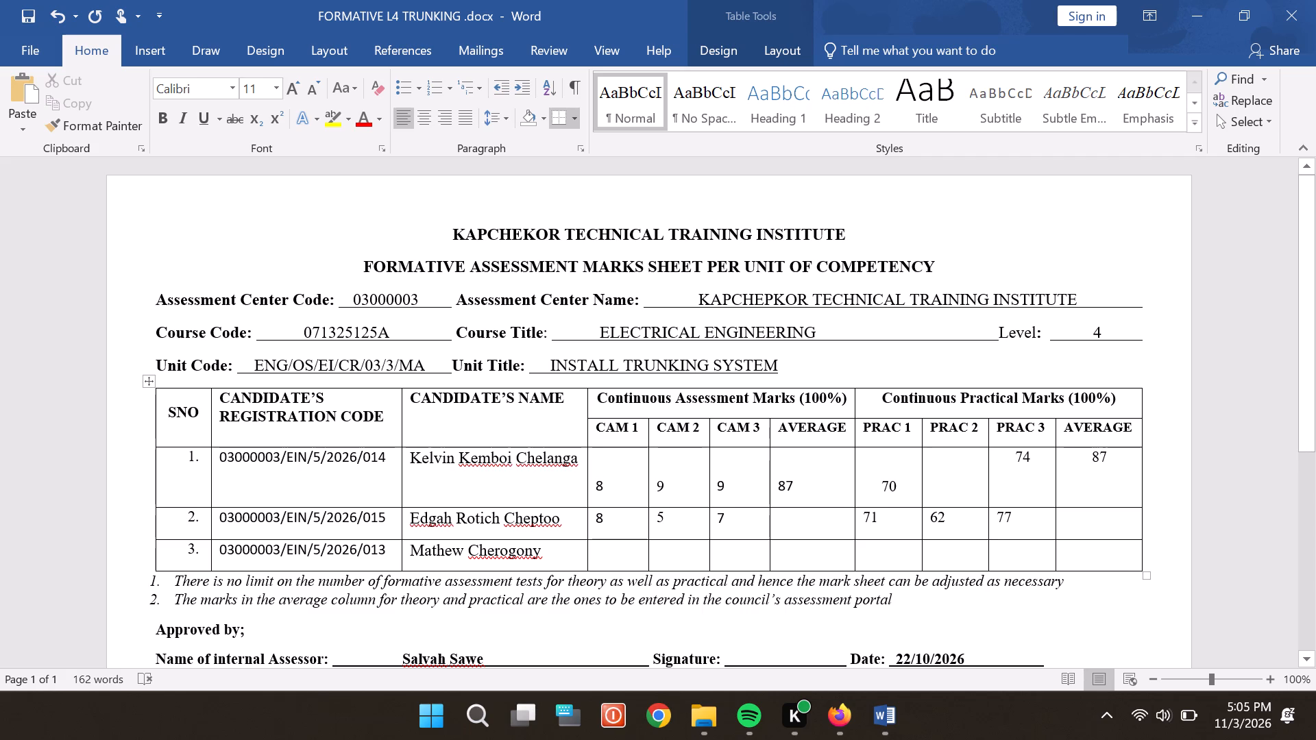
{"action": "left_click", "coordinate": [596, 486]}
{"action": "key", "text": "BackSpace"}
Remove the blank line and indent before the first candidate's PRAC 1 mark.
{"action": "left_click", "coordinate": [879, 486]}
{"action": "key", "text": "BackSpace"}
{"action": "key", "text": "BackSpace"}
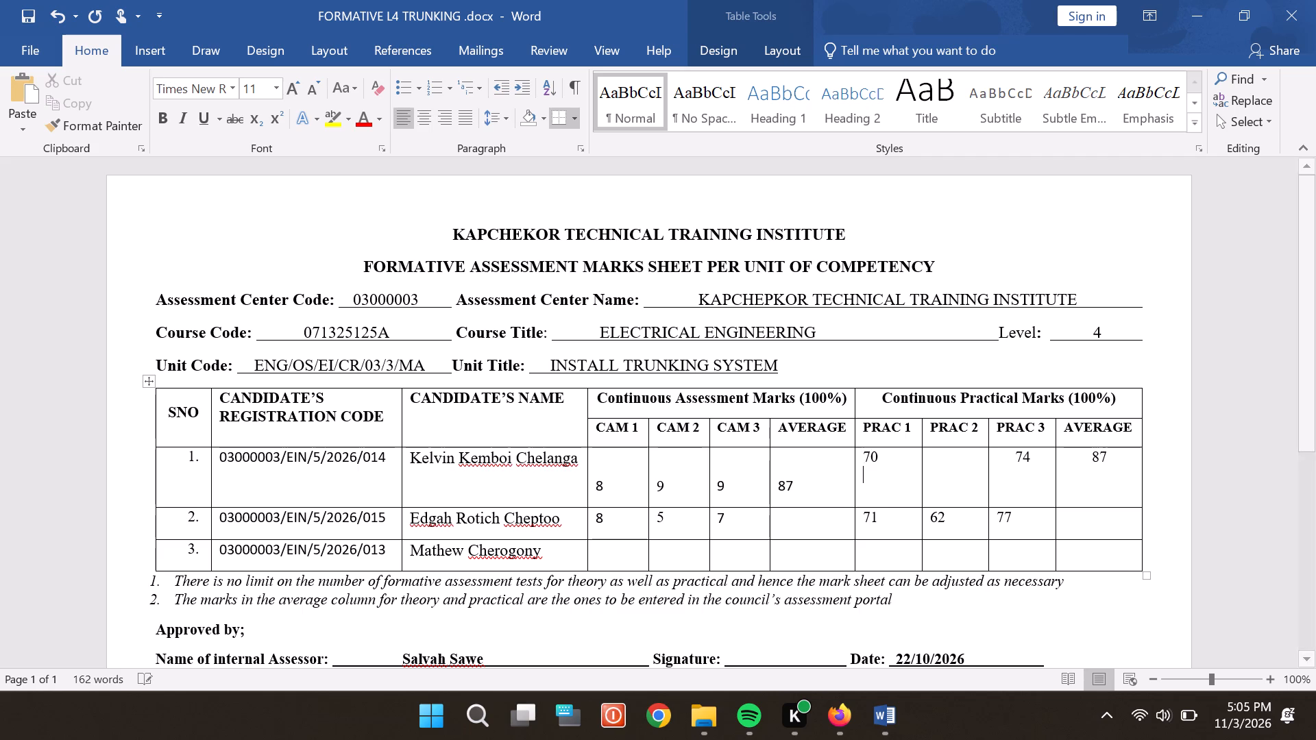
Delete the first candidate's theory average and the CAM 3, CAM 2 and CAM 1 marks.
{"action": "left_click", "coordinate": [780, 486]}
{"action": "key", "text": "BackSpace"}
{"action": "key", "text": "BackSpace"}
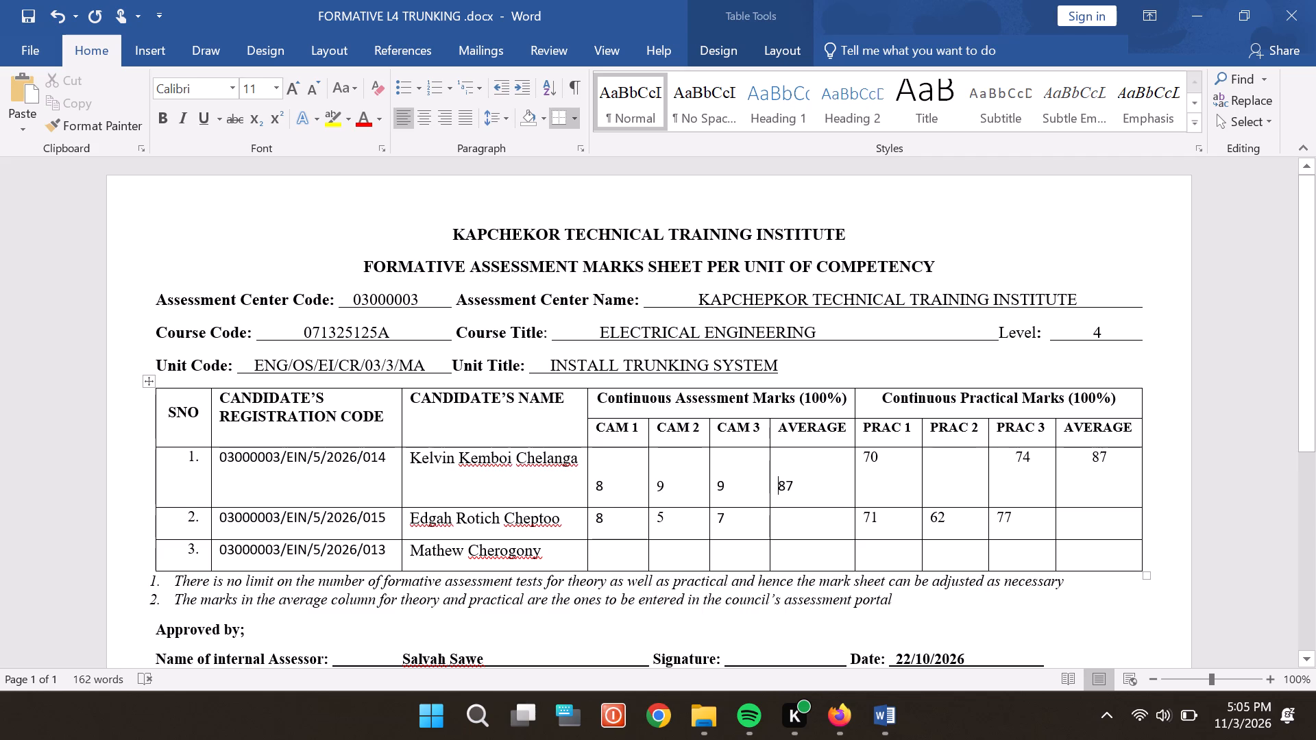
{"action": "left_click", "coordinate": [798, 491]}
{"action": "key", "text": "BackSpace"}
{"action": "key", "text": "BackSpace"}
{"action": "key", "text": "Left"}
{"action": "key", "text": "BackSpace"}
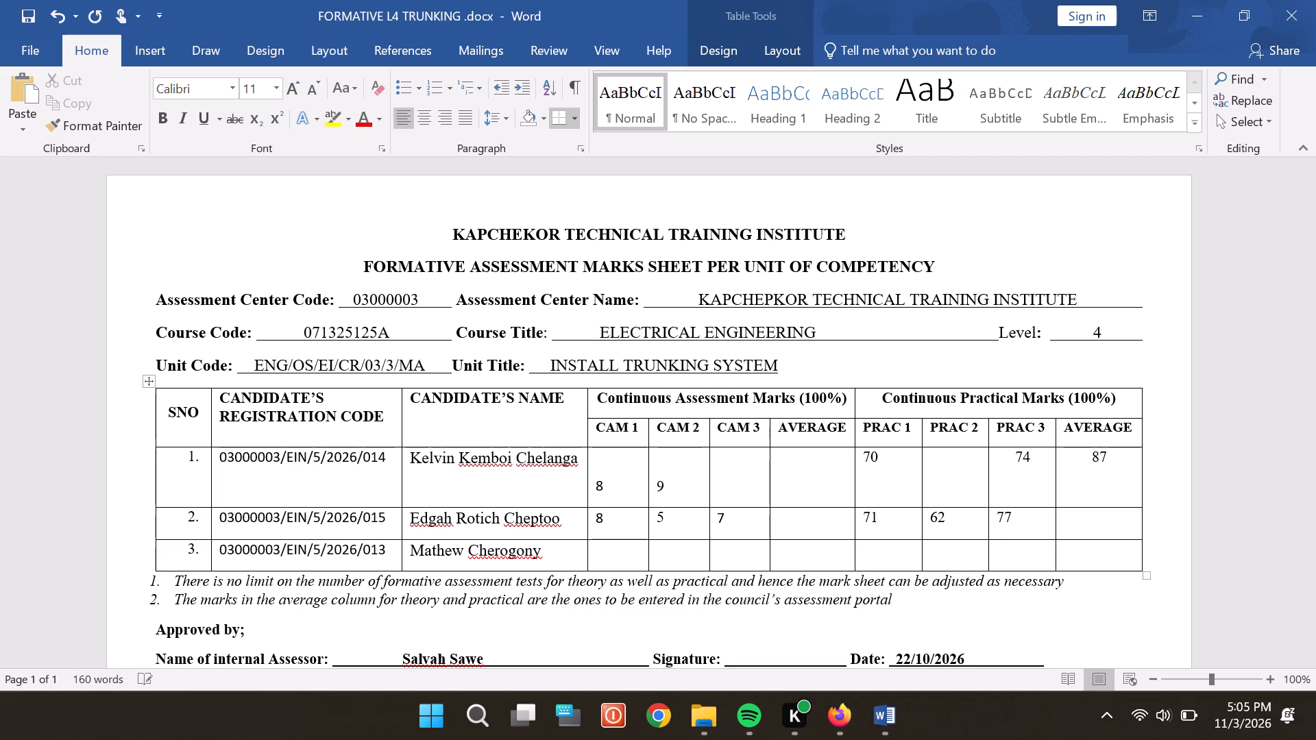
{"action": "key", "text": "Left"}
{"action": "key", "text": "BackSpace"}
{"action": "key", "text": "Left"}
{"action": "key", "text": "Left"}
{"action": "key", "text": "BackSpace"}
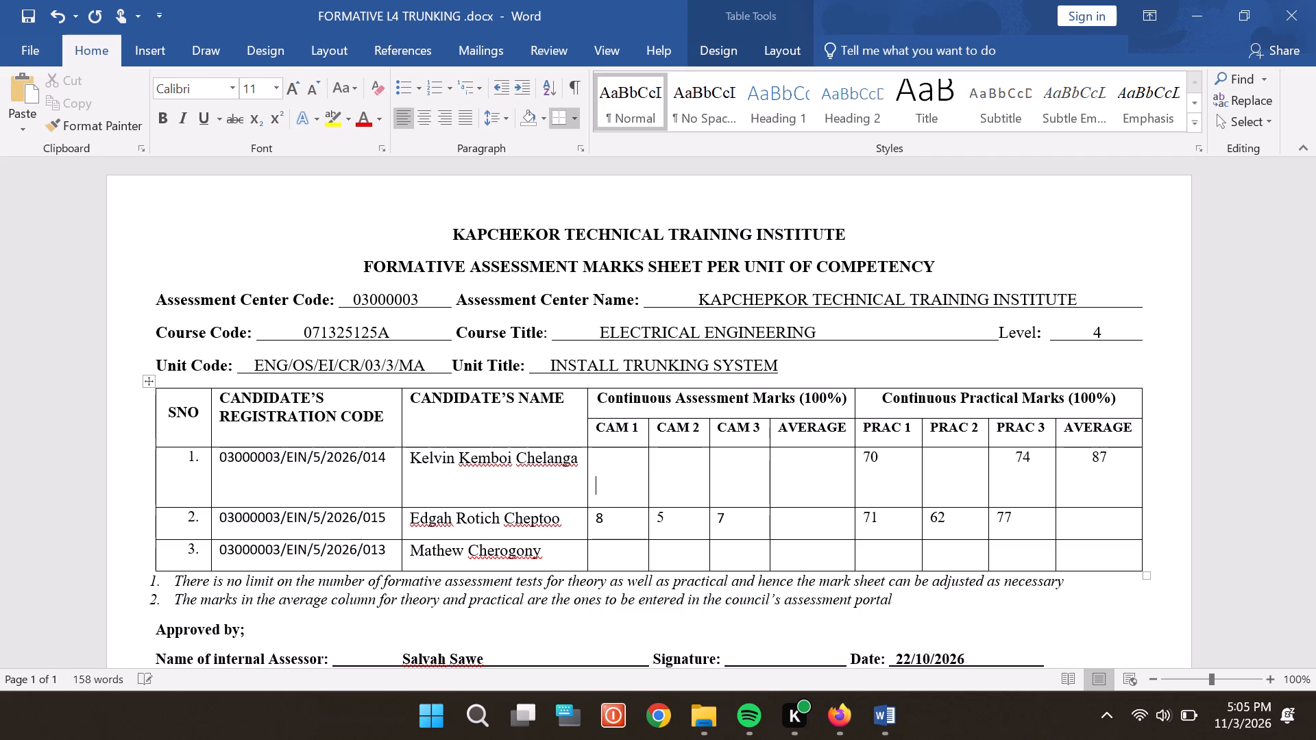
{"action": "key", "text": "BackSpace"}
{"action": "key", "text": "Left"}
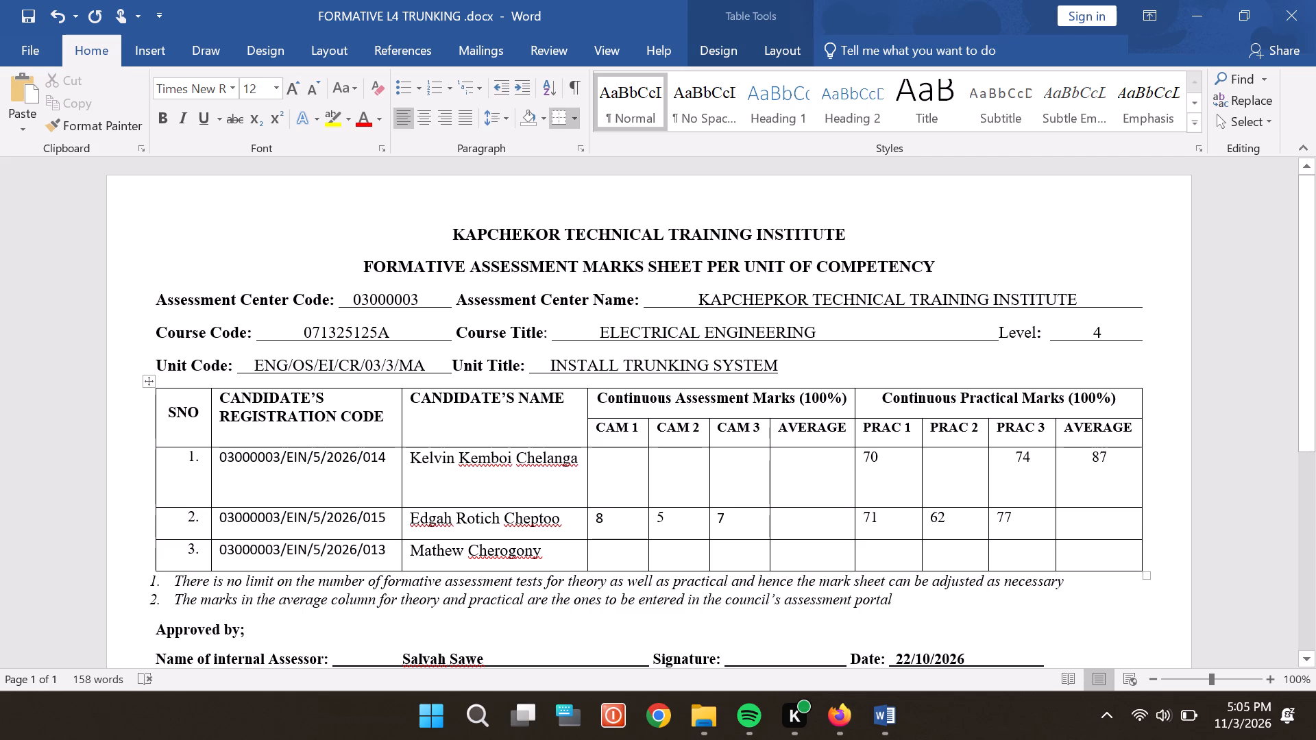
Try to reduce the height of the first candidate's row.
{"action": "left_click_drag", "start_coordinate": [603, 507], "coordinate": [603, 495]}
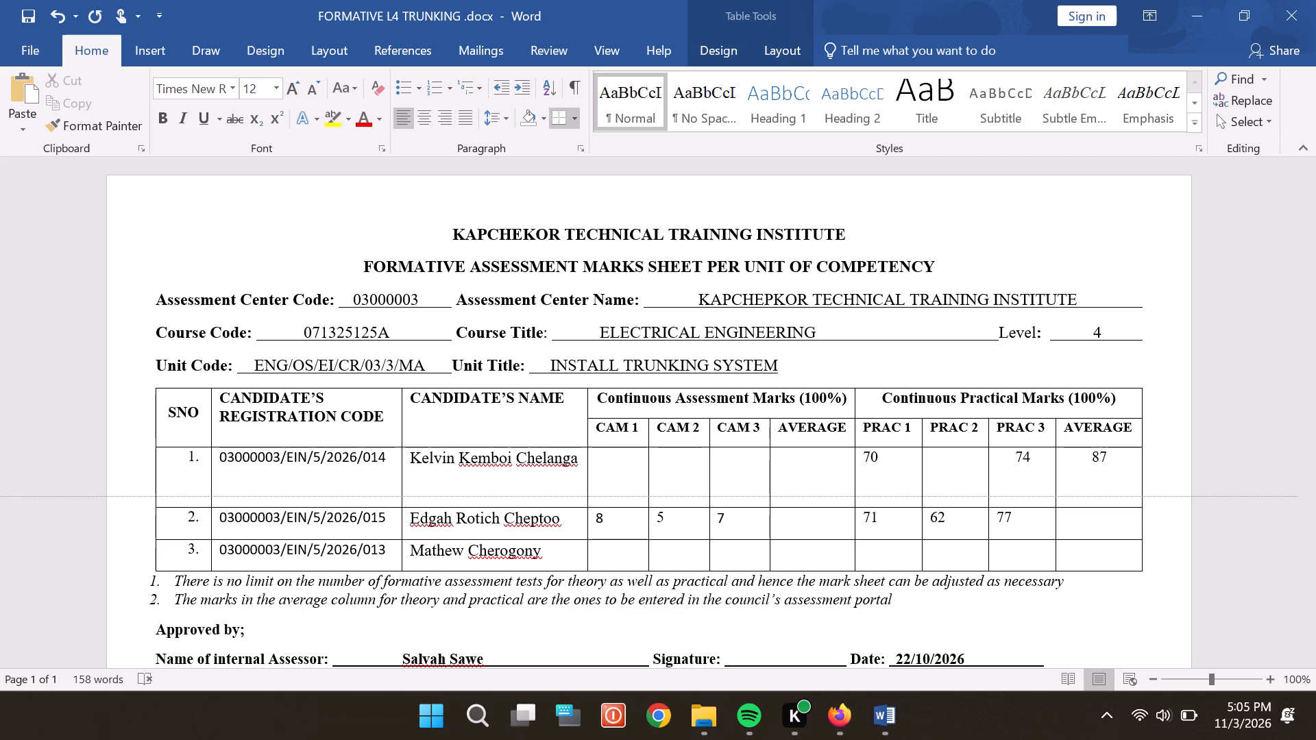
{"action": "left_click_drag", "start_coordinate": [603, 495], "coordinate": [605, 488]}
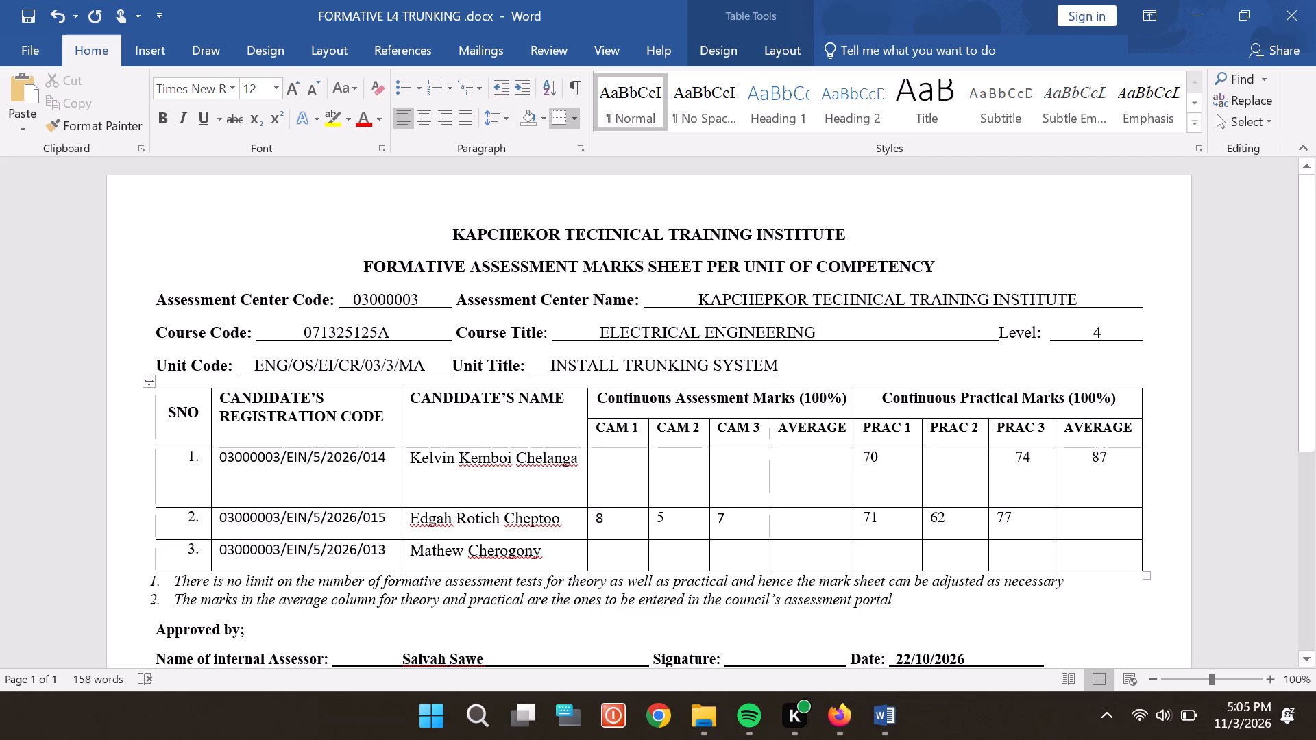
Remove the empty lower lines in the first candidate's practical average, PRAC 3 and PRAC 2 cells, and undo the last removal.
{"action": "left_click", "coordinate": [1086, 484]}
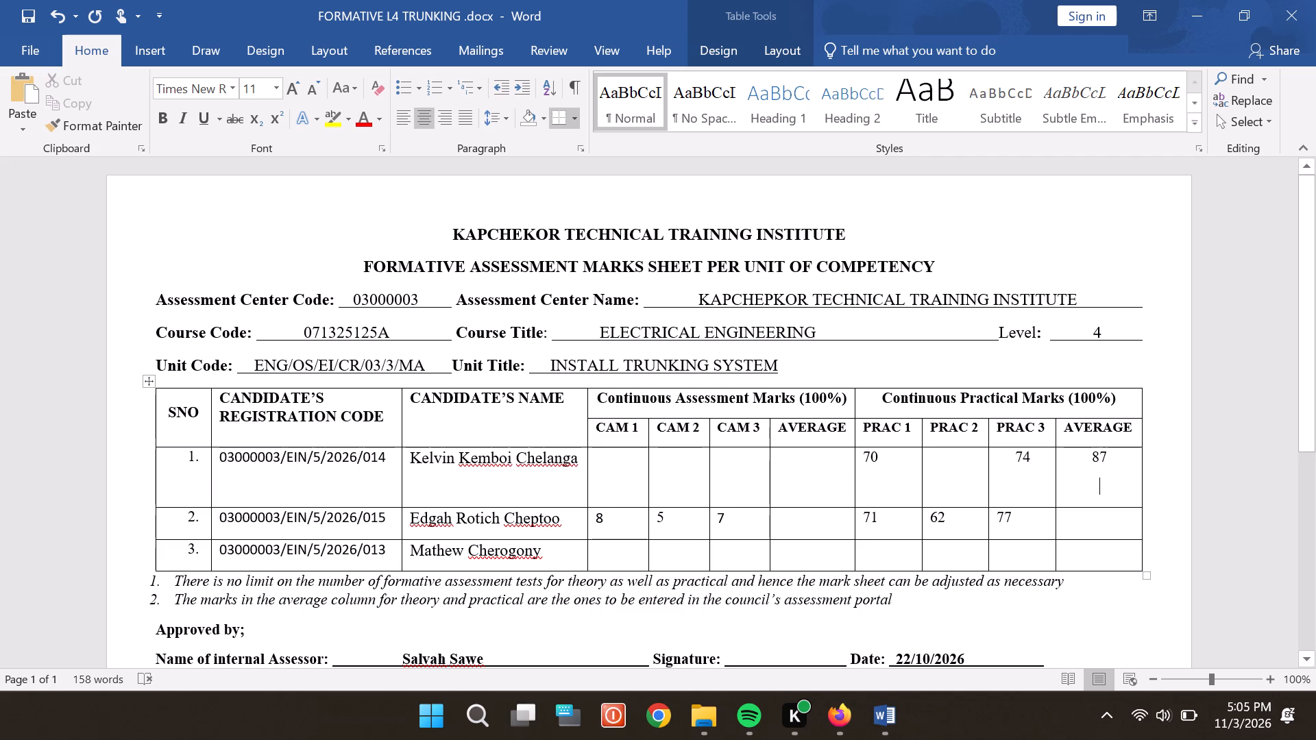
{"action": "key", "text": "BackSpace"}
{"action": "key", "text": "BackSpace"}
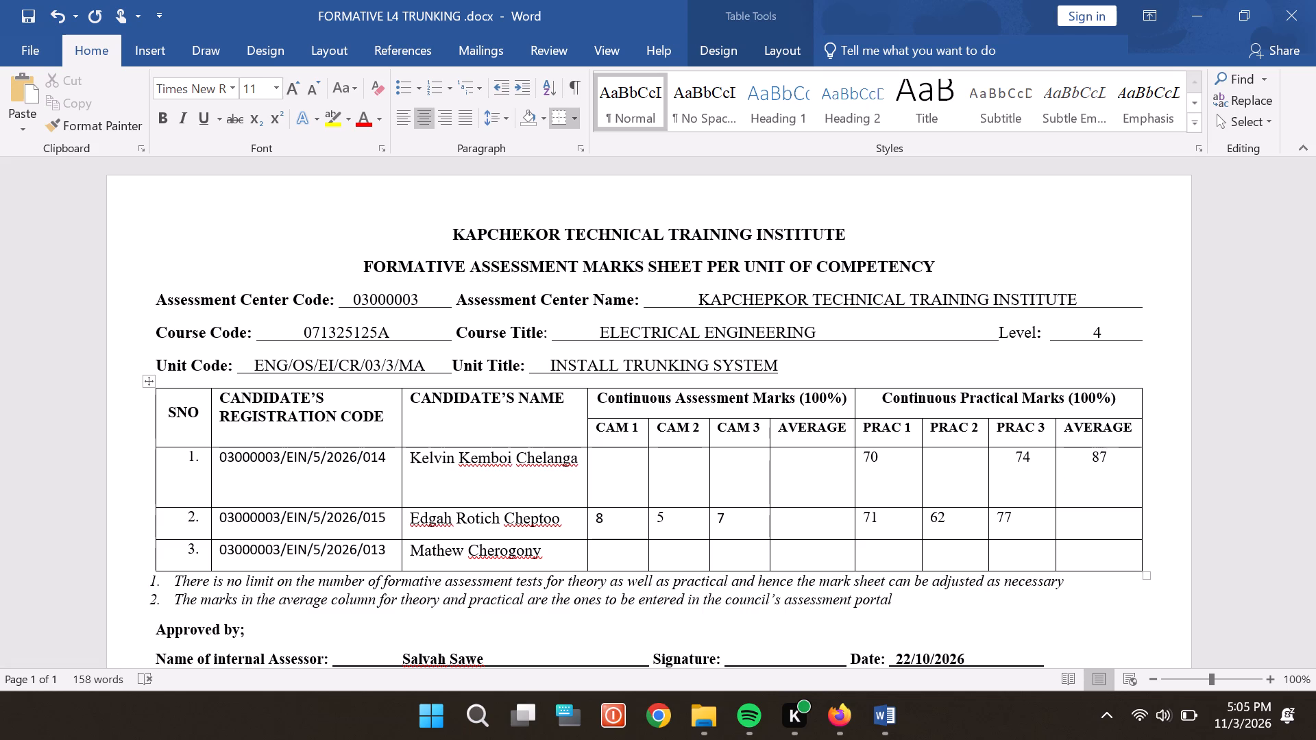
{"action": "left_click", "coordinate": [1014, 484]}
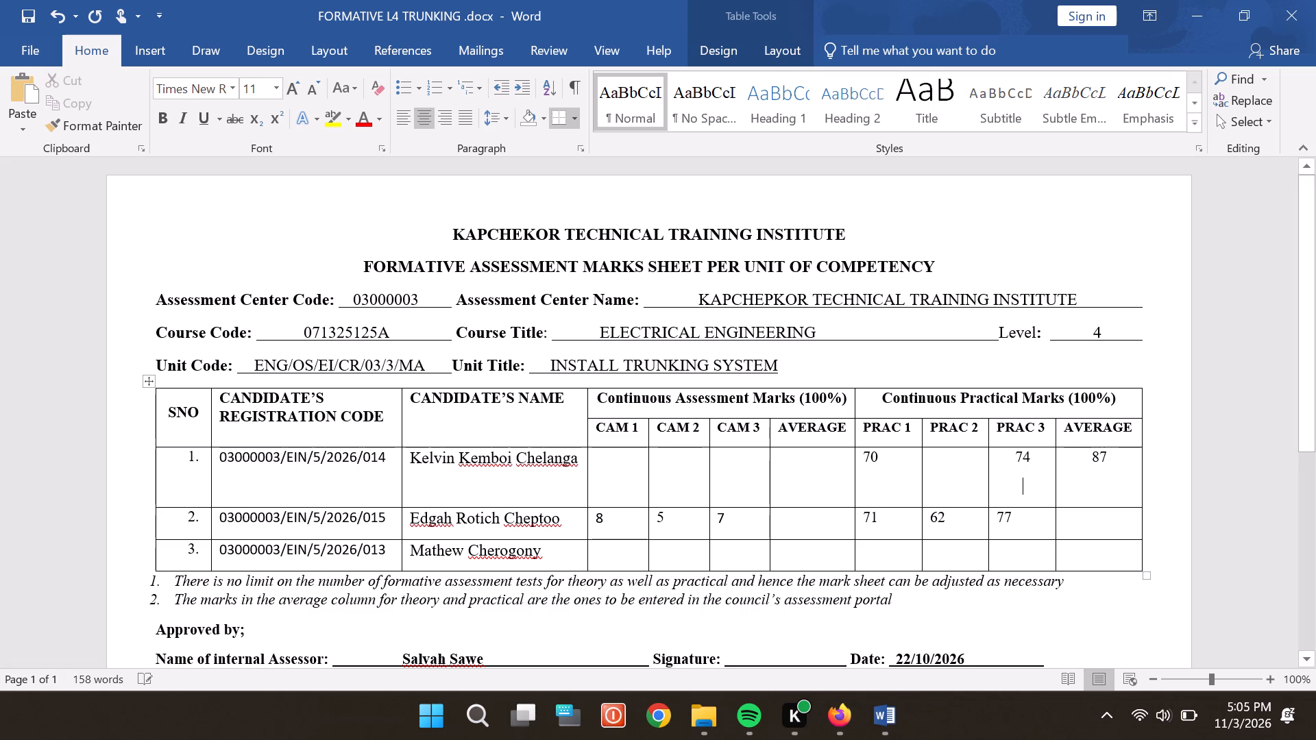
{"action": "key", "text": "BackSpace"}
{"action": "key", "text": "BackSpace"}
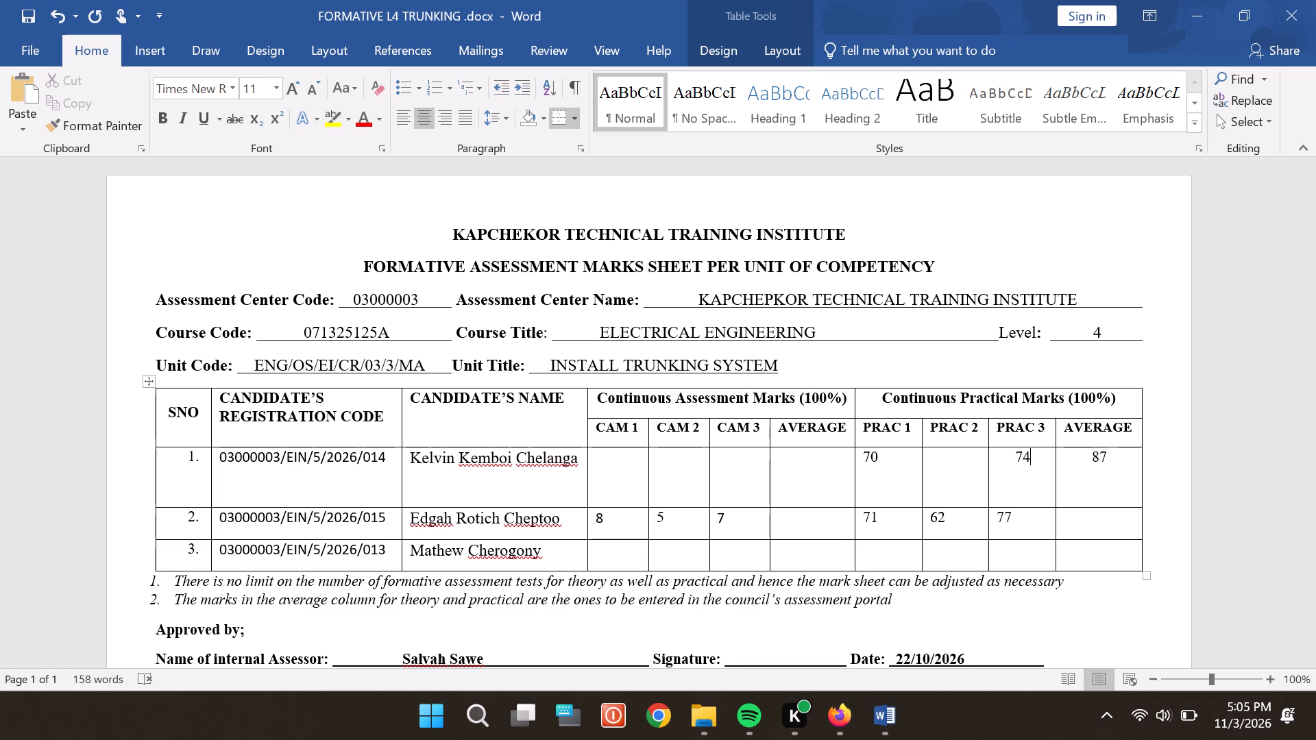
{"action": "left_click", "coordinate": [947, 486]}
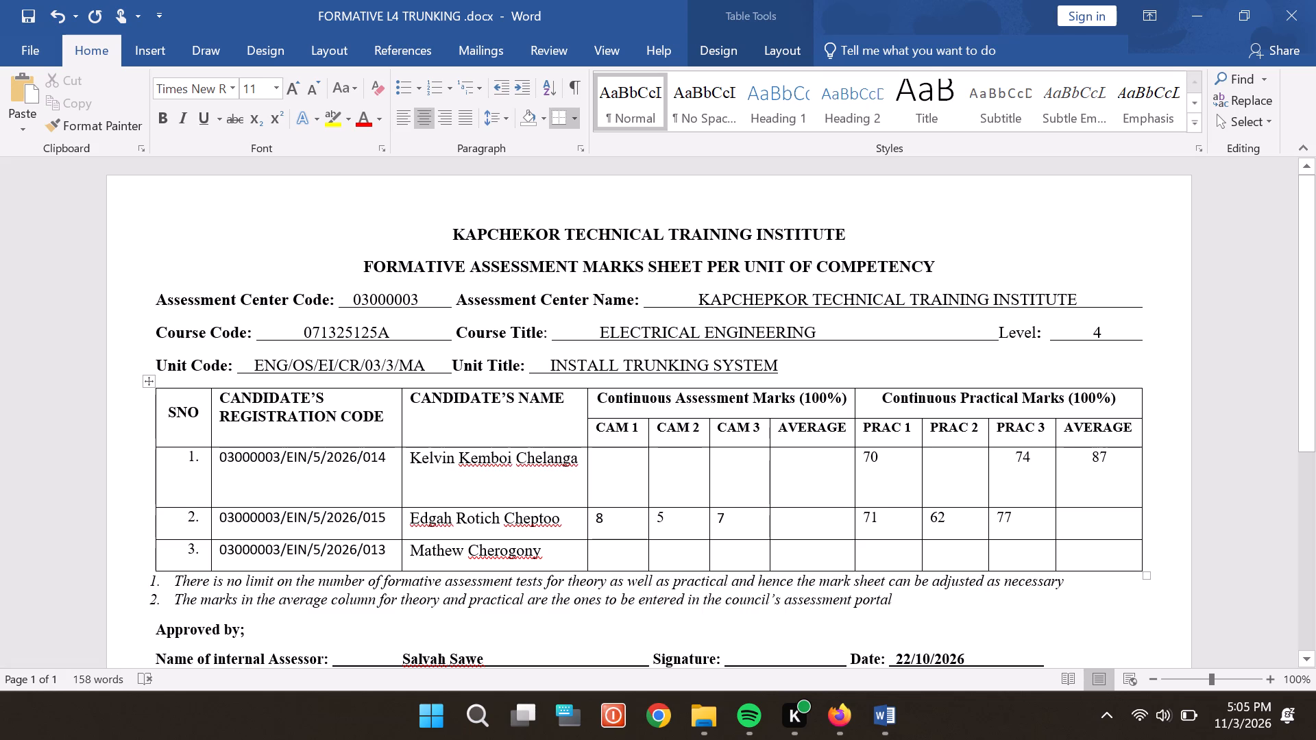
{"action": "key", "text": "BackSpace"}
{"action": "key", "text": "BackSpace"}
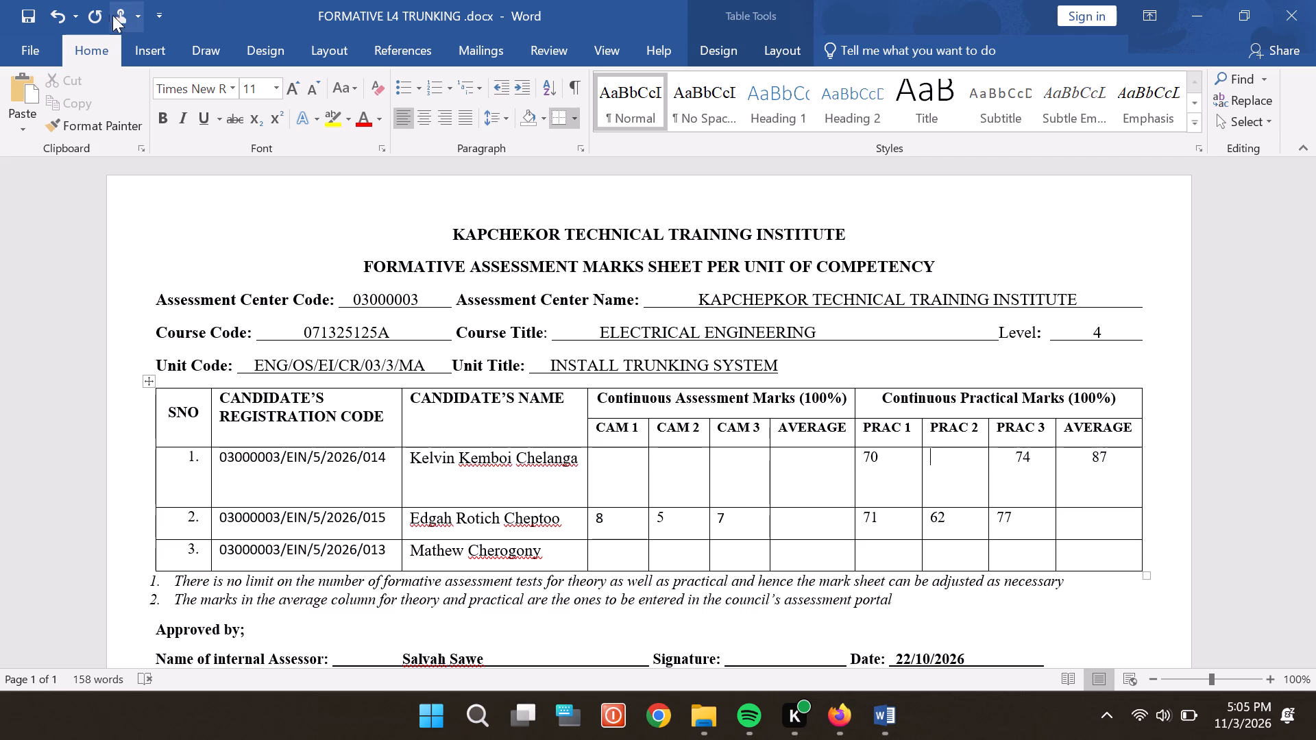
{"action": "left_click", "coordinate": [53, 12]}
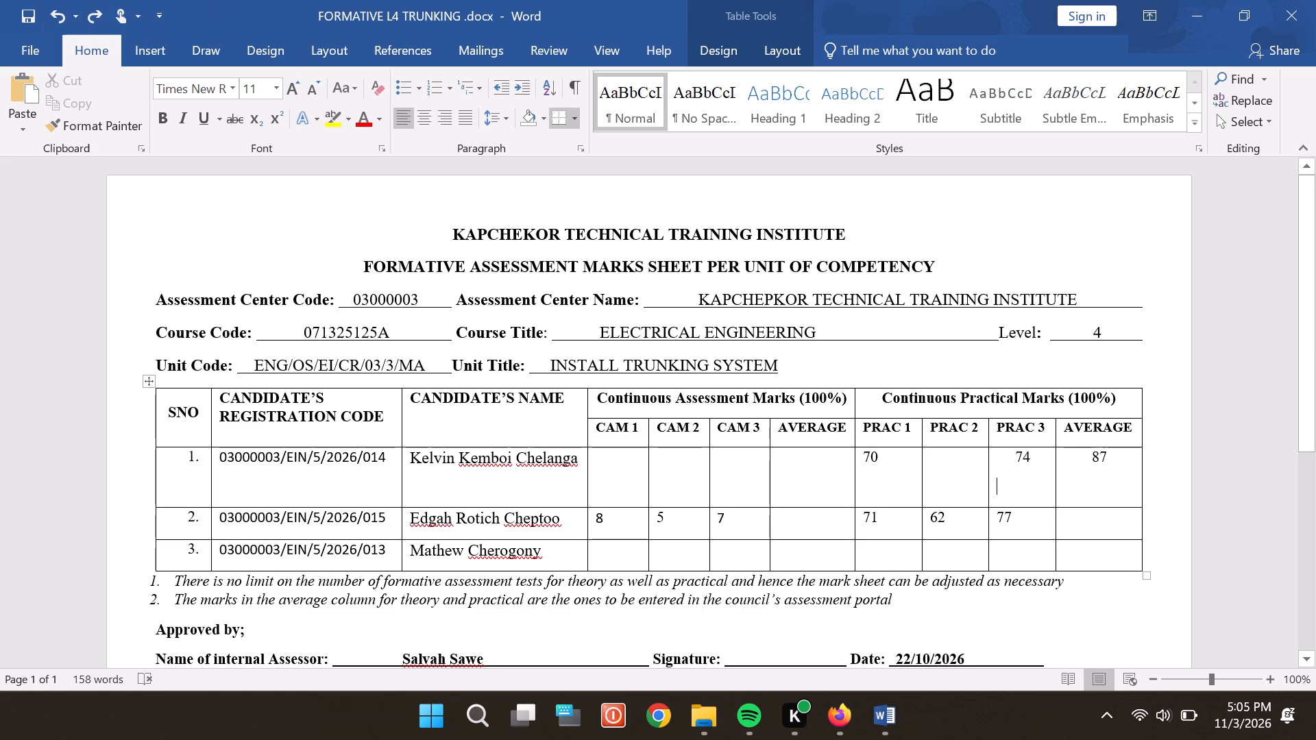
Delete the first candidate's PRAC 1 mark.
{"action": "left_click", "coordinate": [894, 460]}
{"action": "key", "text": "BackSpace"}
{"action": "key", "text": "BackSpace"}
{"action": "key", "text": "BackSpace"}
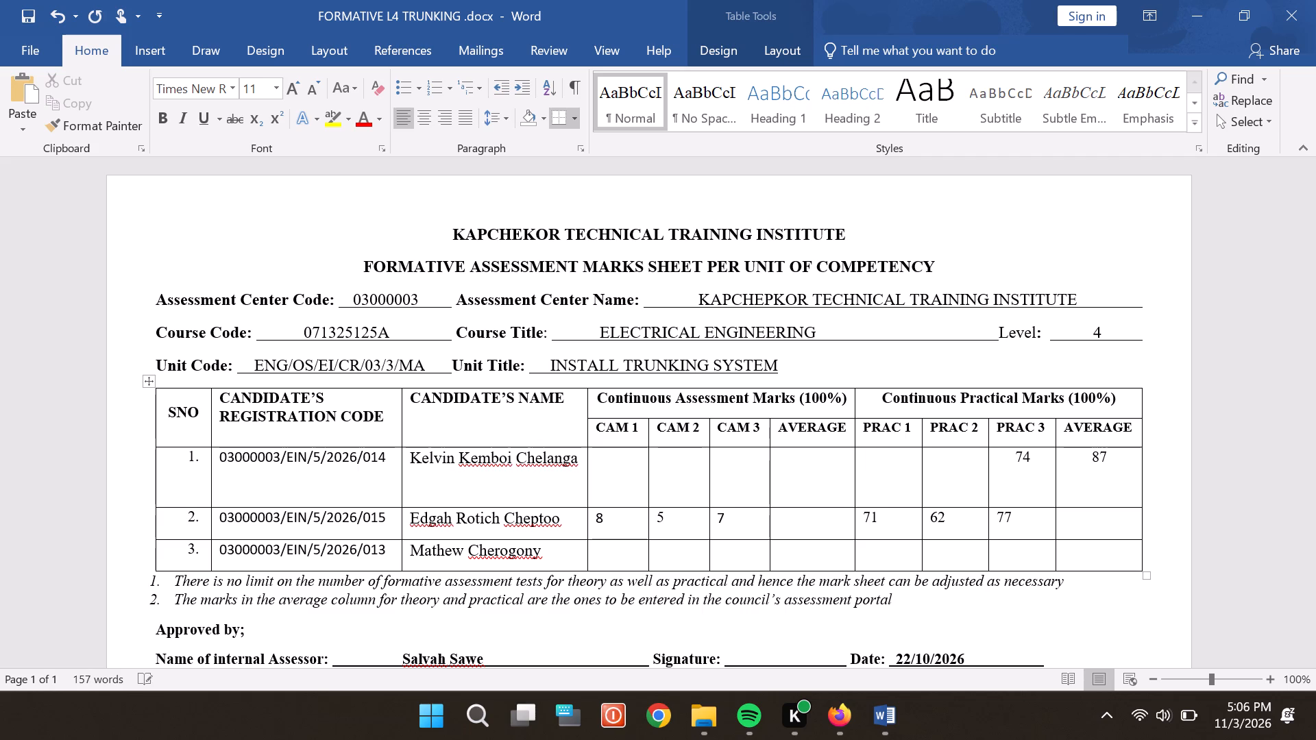
Undo the recent edits back through the column resizing, the repositioned practical marks and the second candidate's CAM 3 and CAM 2 entries.
{"action": "left_click", "coordinate": [60, 26]}
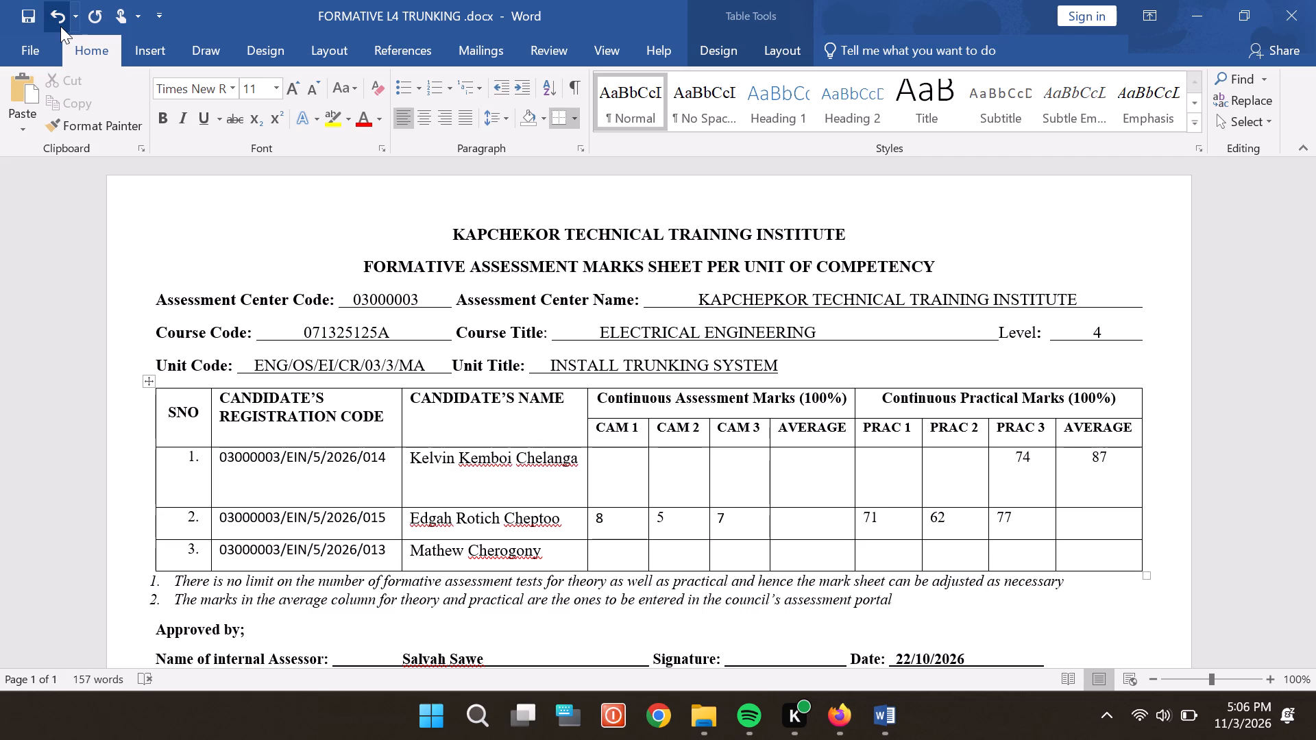
{"action": "triple_click", "coordinate": [60, 26]}
{"action": "triple_click", "coordinate": [60, 26]}
{"action": "triple_click", "coordinate": [60, 26]}
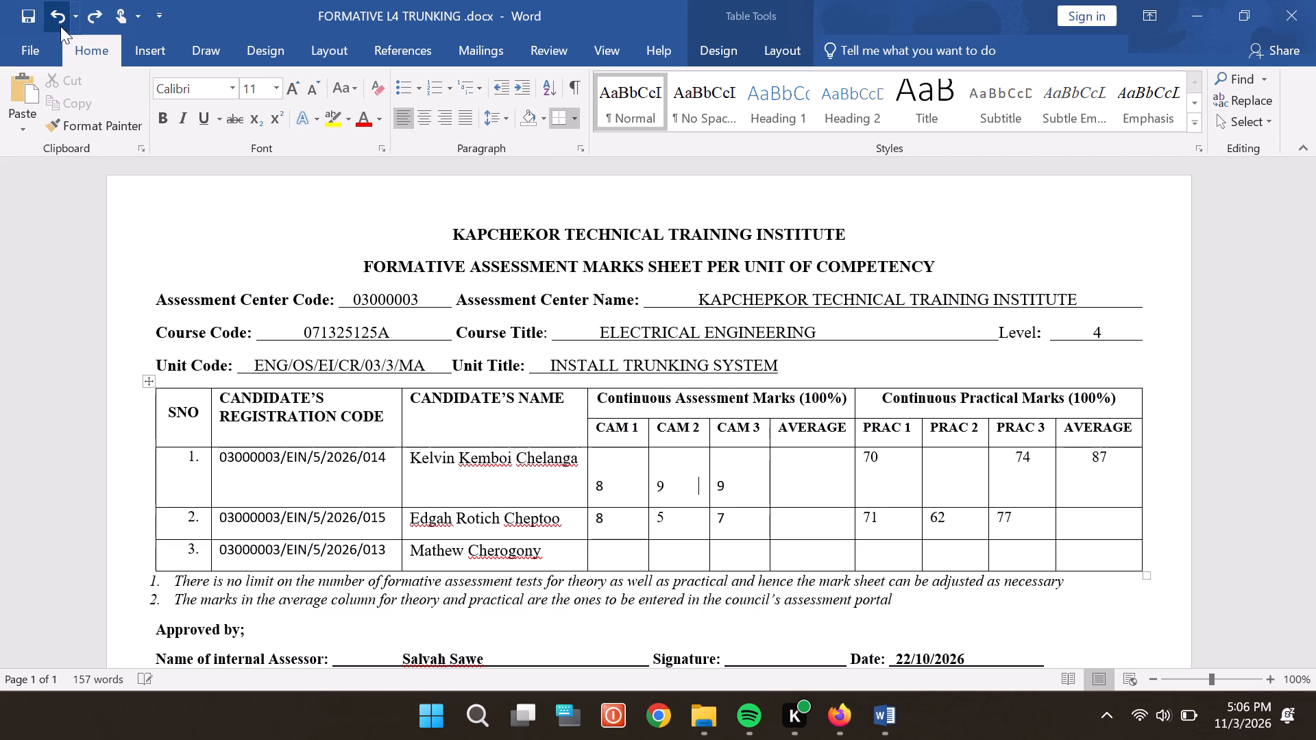
{"action": "triple_click", "coordinate": [60, 26]}
{"action": "double_click", "coordinate": [60, 26]}
{"action": "double_click", "coordinate": [60, 26]}
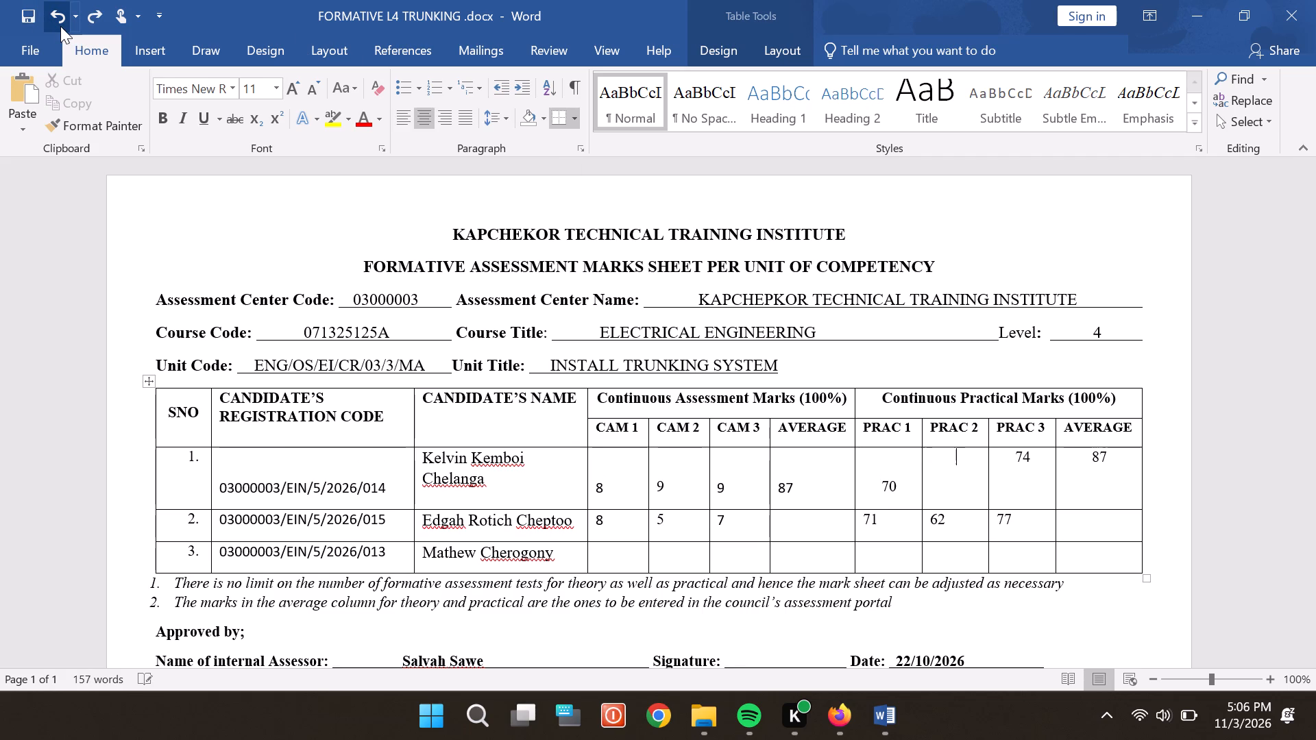
{"action": "triple_click", "coordinate": [60, 26]}
{"action": "triple_click", "coordinate": [60, 26]}
{"action": "left_click", "coordinate": [60, 26]}
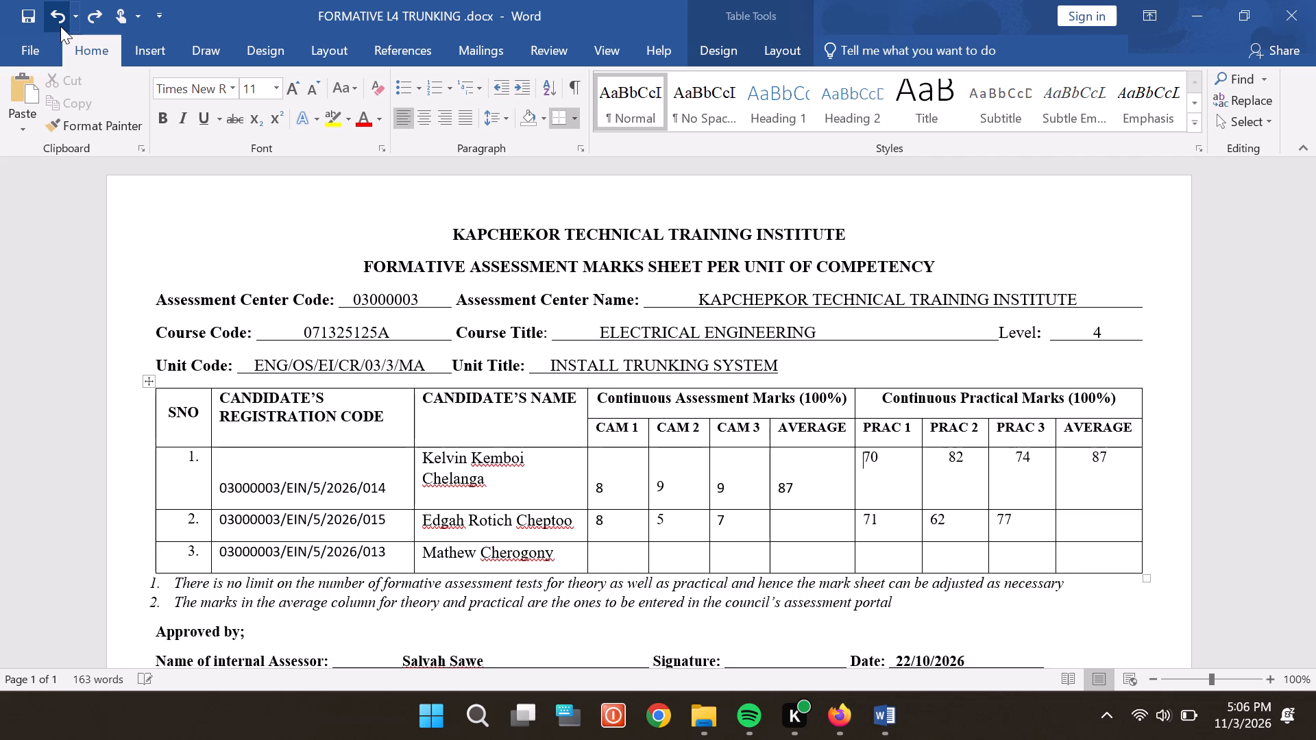
{"action": "left_click", "coordinate": [60, 26]}
{"action": "left_click", "coordinate": [60, 26]}
{"action": "left_click", "coordinate": [60, 26]}
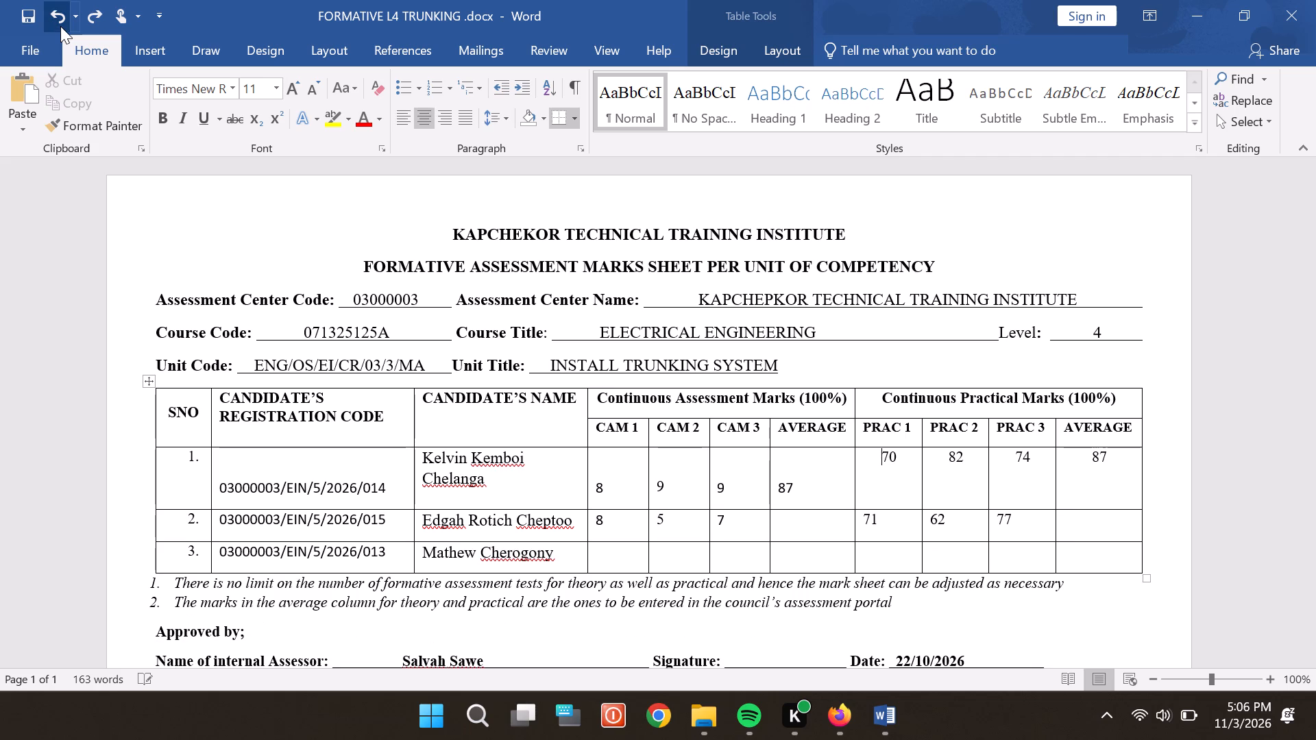
{"action": "left_click", "coordinate": [60, 26]}
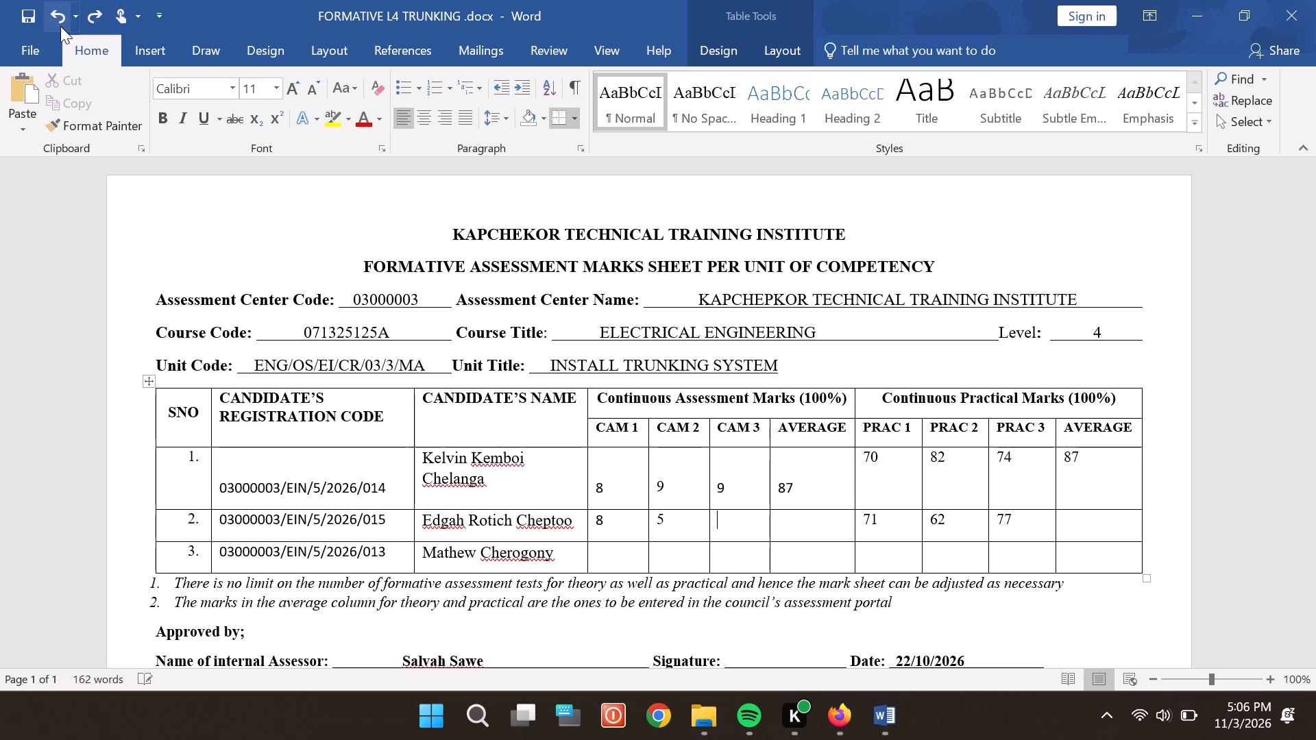
{"action": "left_click", "coordinate": [60, 26]}
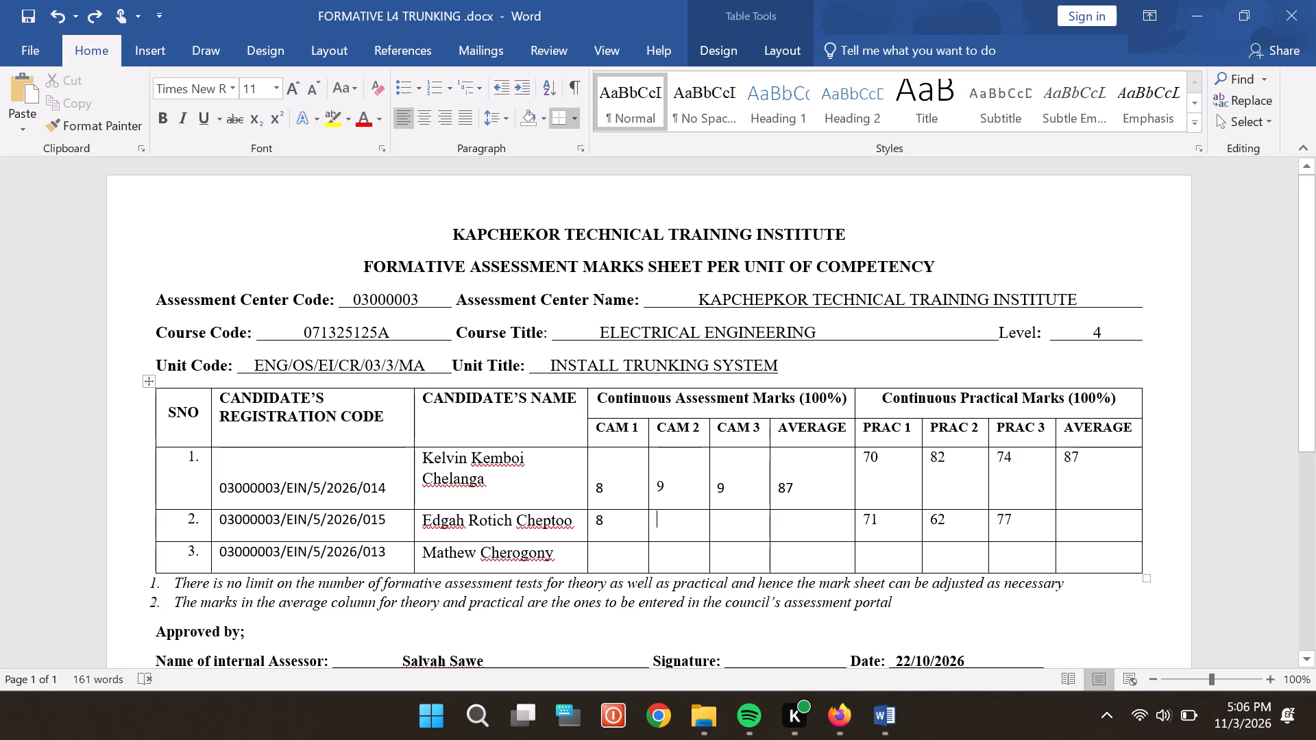
Move the first candidate's practical average 87 and PRAC 3 mark 74 to the lower line of their cells.
{"action": "left_click", "coordinate": [883, 491]}
{"action": "left_click", "coordinate": [951, 488]}
{"action": "left_click", "coordinate": [1012, 483]}
{"action": "left_click", "coordinate": [1074, 486]}
{"action": "type", "text": "87"}
{"action": "left_click", "coordinate": [1082, 460]}
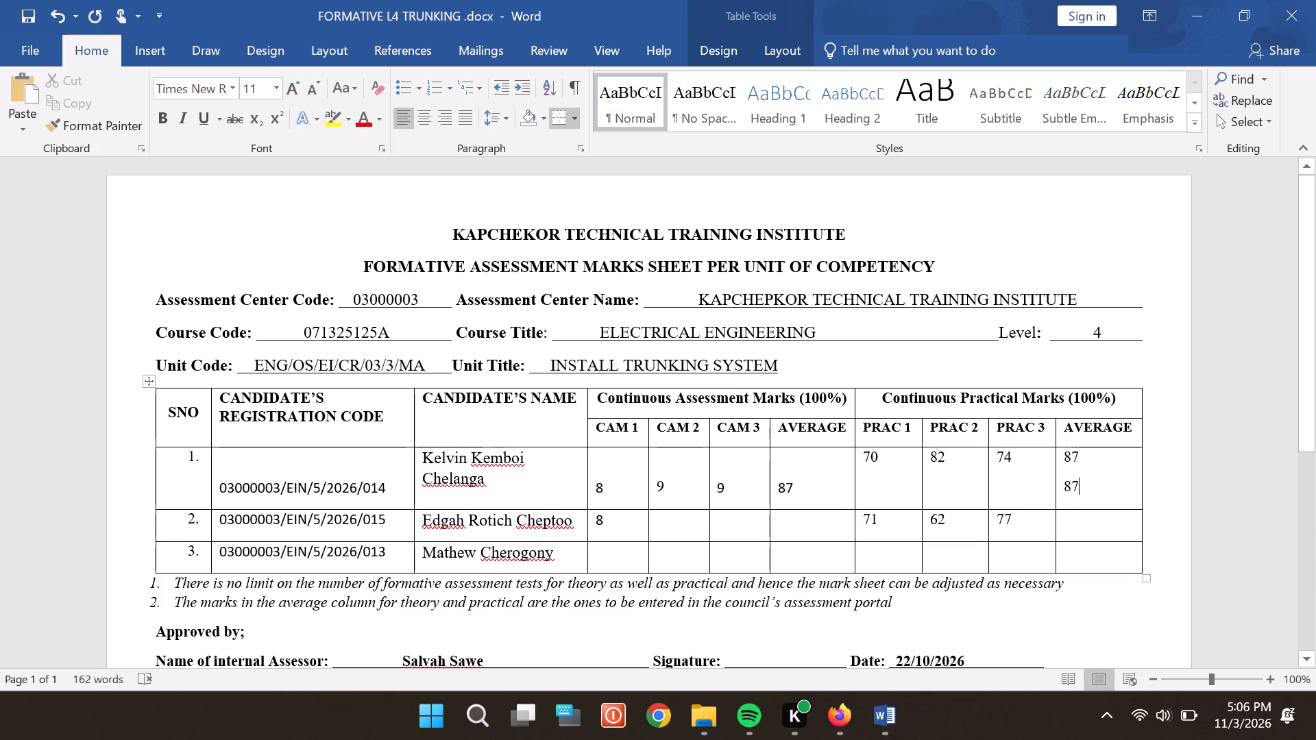
{"action": "key", "text": "BackSpace"}
{"action": "key", "text": "BackSpace"}
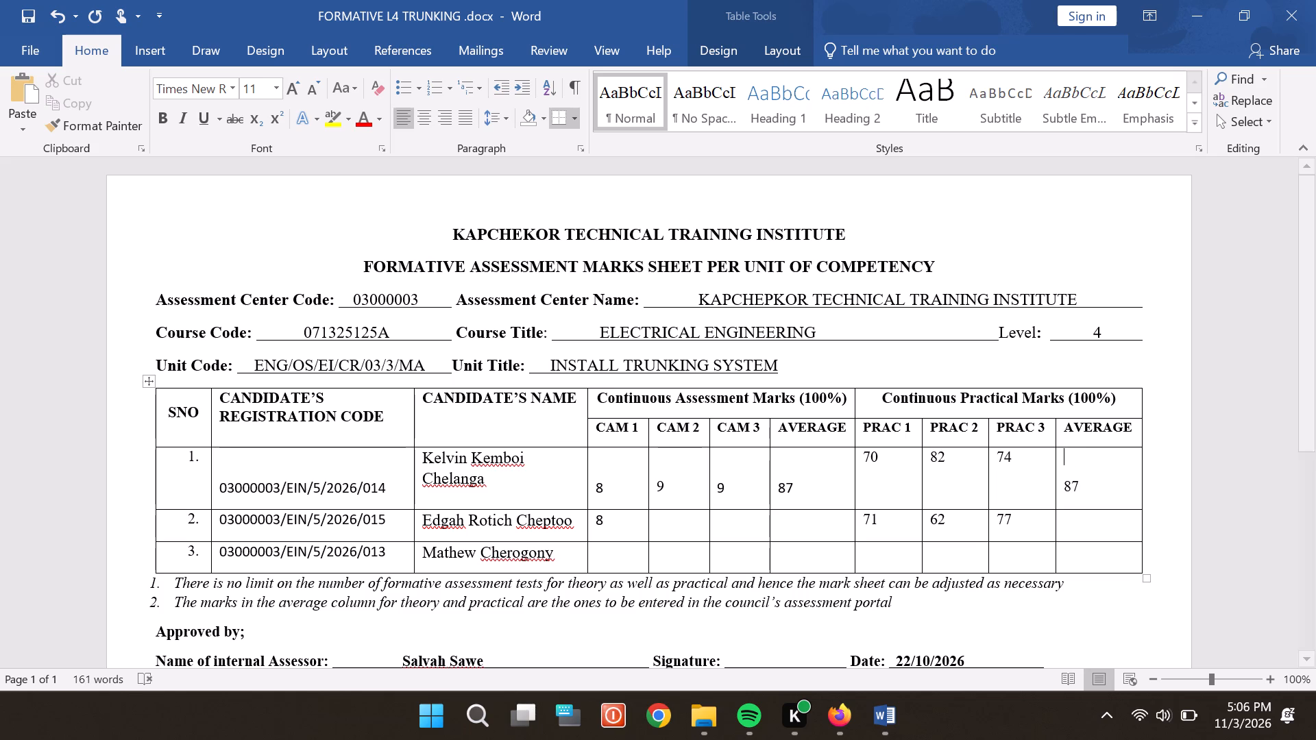
{"action": "left_click", "coordinate": [1006, 491]}
{"action": "type", "text": "74"}
{"action": "left_click", "coordinate": [1012, 460]}
{"action": "key", "text": "BackSpace"}
{"action": "key", "text": "BackSpace"}
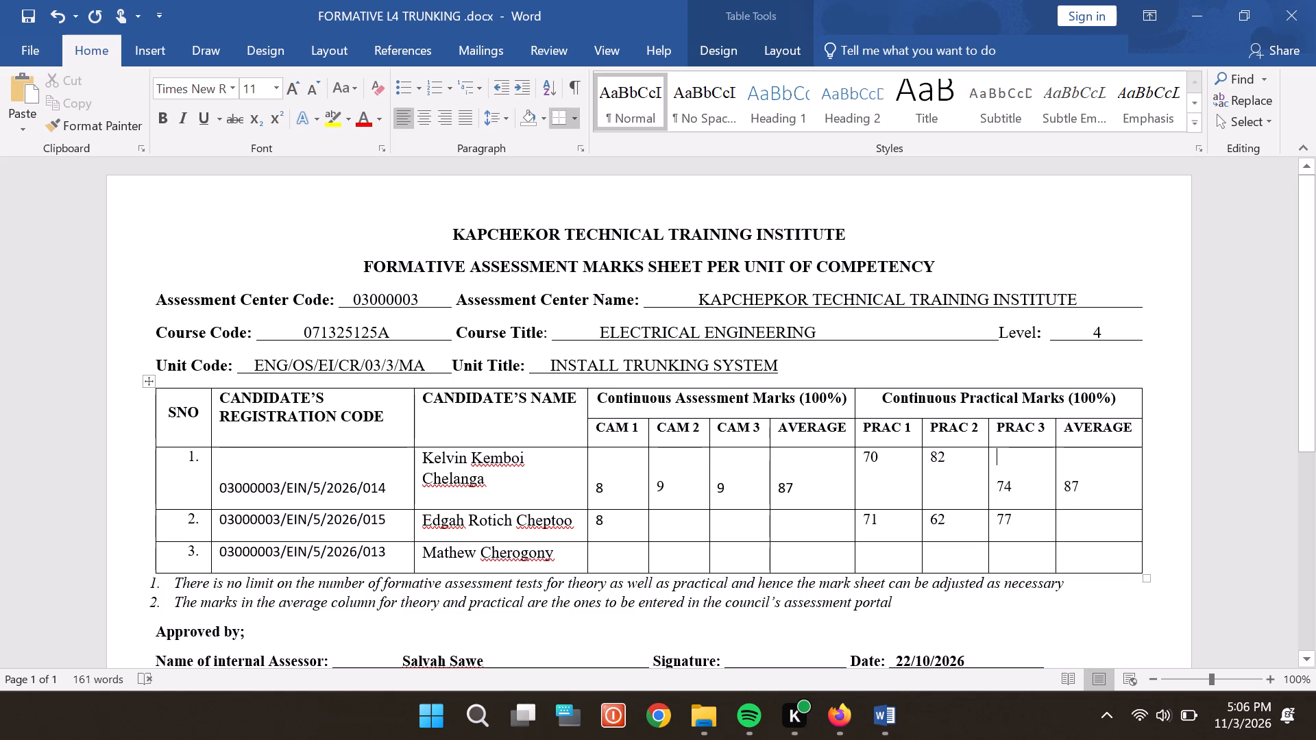
Move the first candidate's PRAC 1 mark 70 to the lower line of its cell.
{"action": "left_click", "coordinate": [947, 484]}
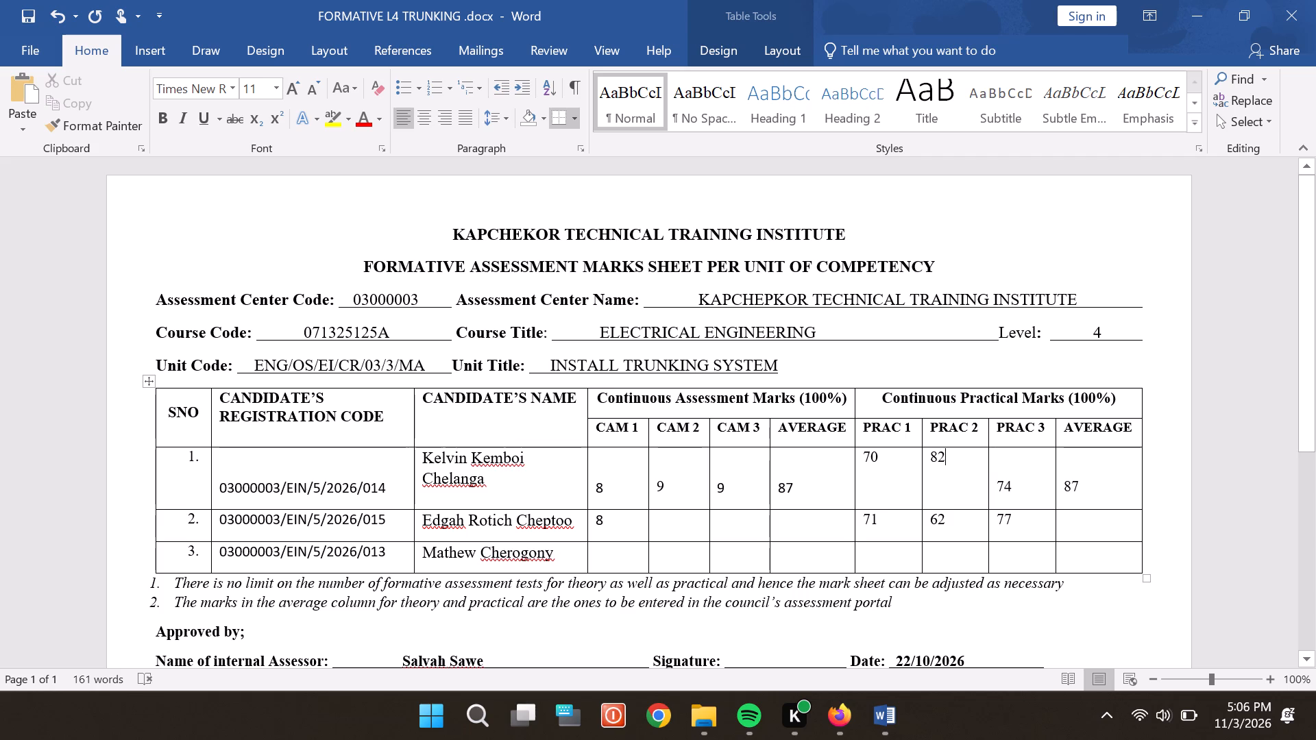
{"action": "left_click", "coordinate": [936, 491]}
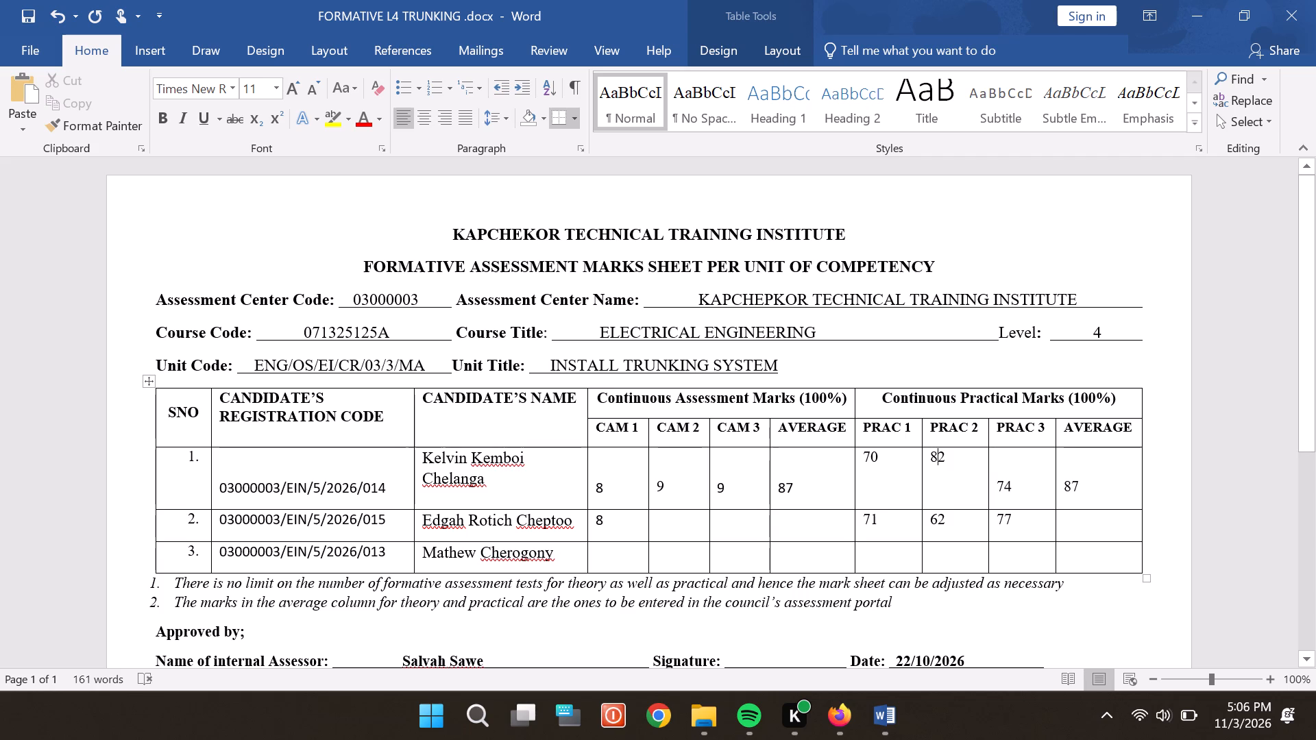
{"action": "left_click", "coordinate": [882, 487]}
{"action": "type", "text": "70"}
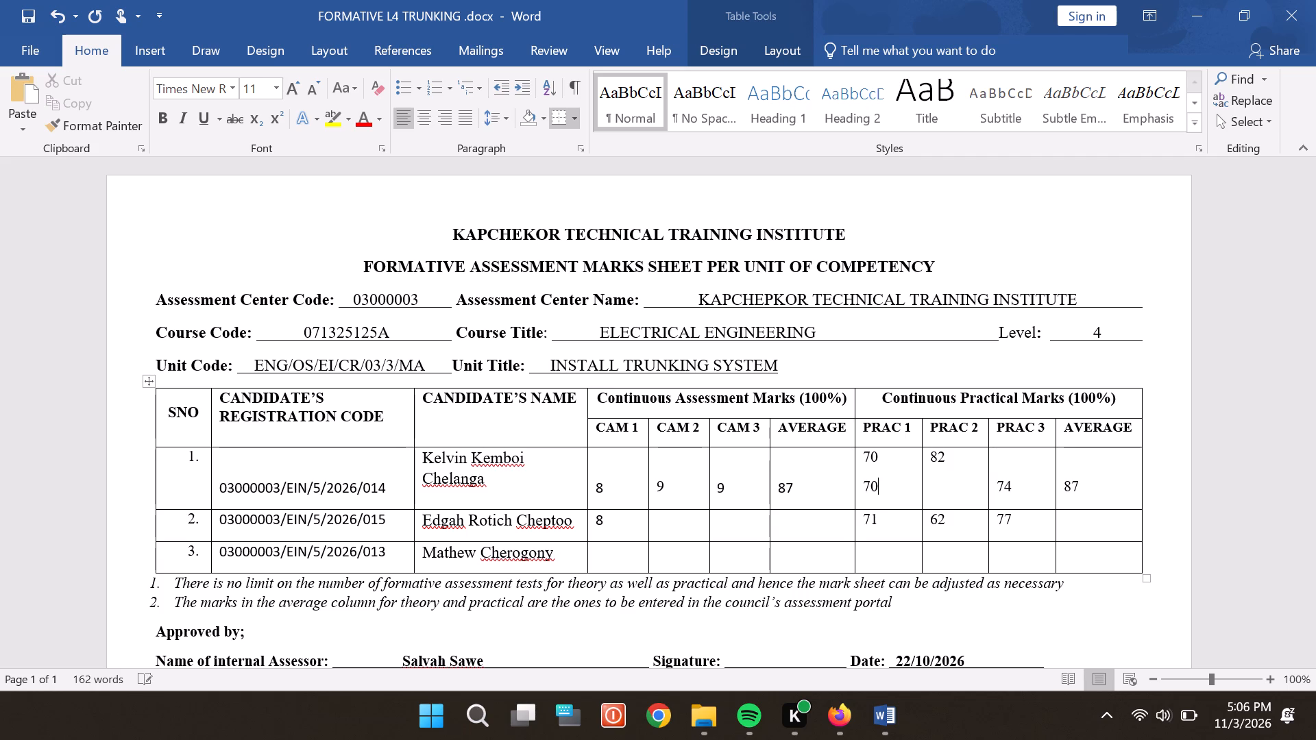
{"action": "left_click", "coordinate": [886, 458]}
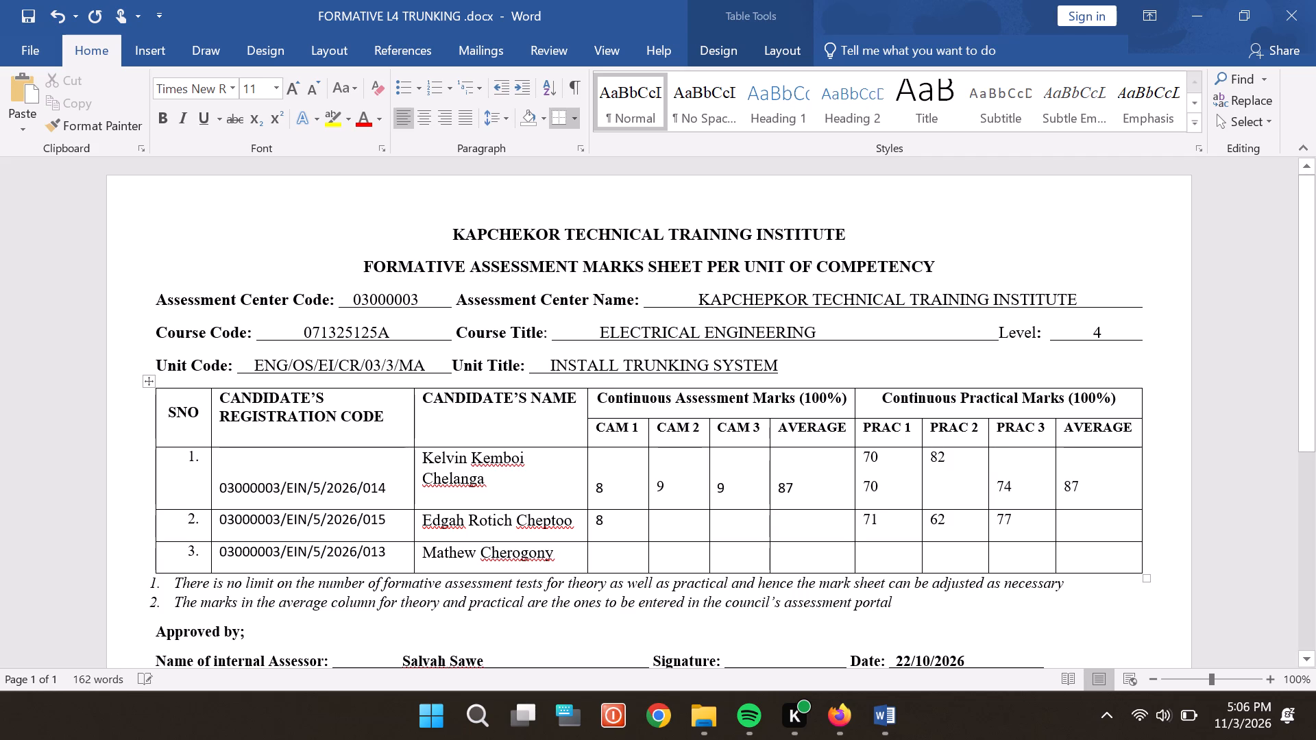
{"action": "key", "text": "BackSpace"}
{"action": "key", "text": "BackSpace"}
Move the first candidate's PRAC 2 mark 82 to the left-aligned lower line of its cell, clearing the upper line.
{"action": "left_click", "coordinate": [933, 458]}
{"action": "left_click_drag", "start_coordinate": [933, 458], "coordinate": [958, 462]}
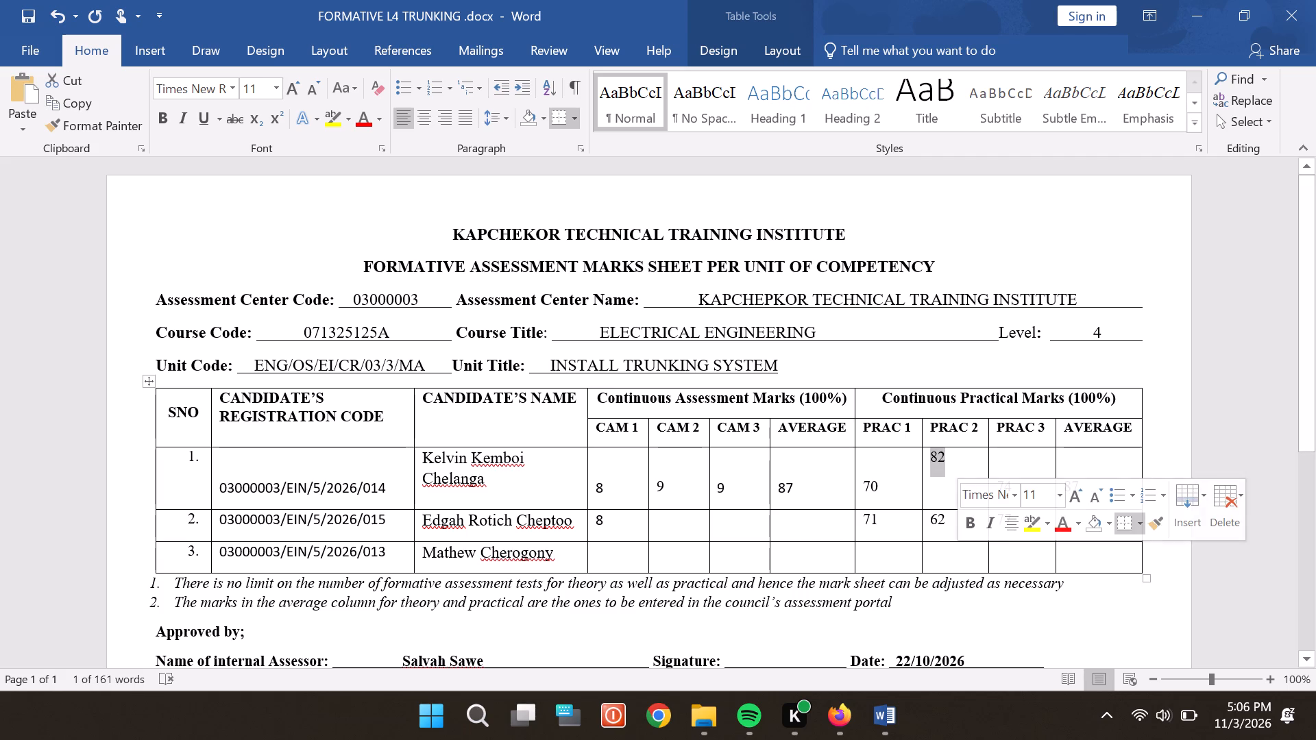
{"action": "left_click", "coordinate": [422, 125]}
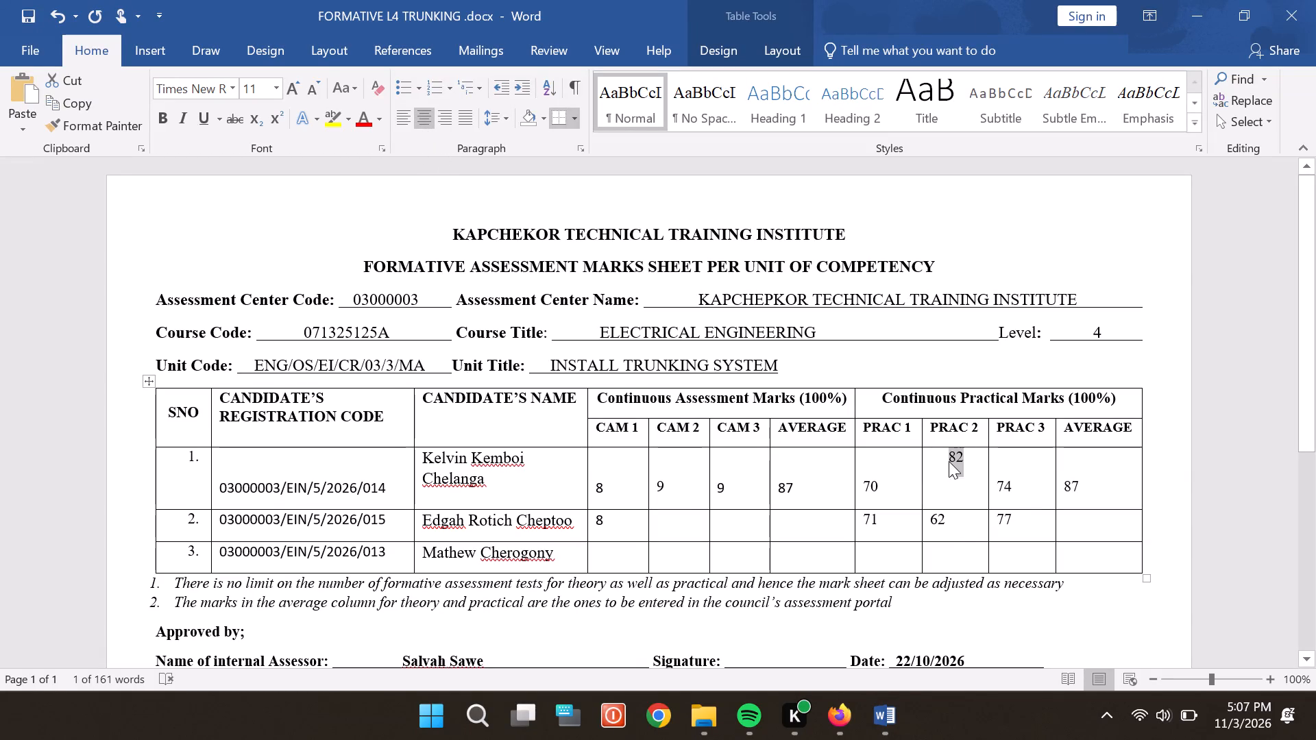
{"action": "double_click", "coordinate": [953, 492]}
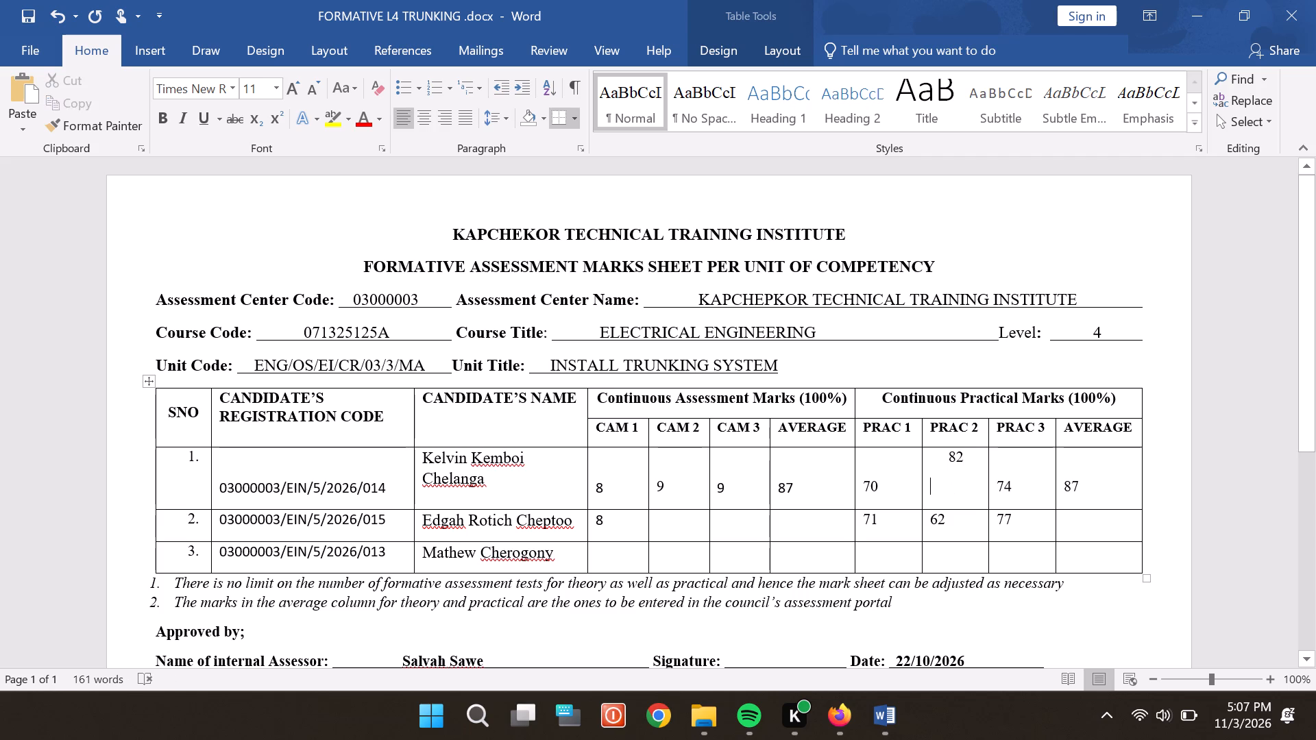
{"action": "key", "text": "8"}
{"action": "key", "text": "2"}
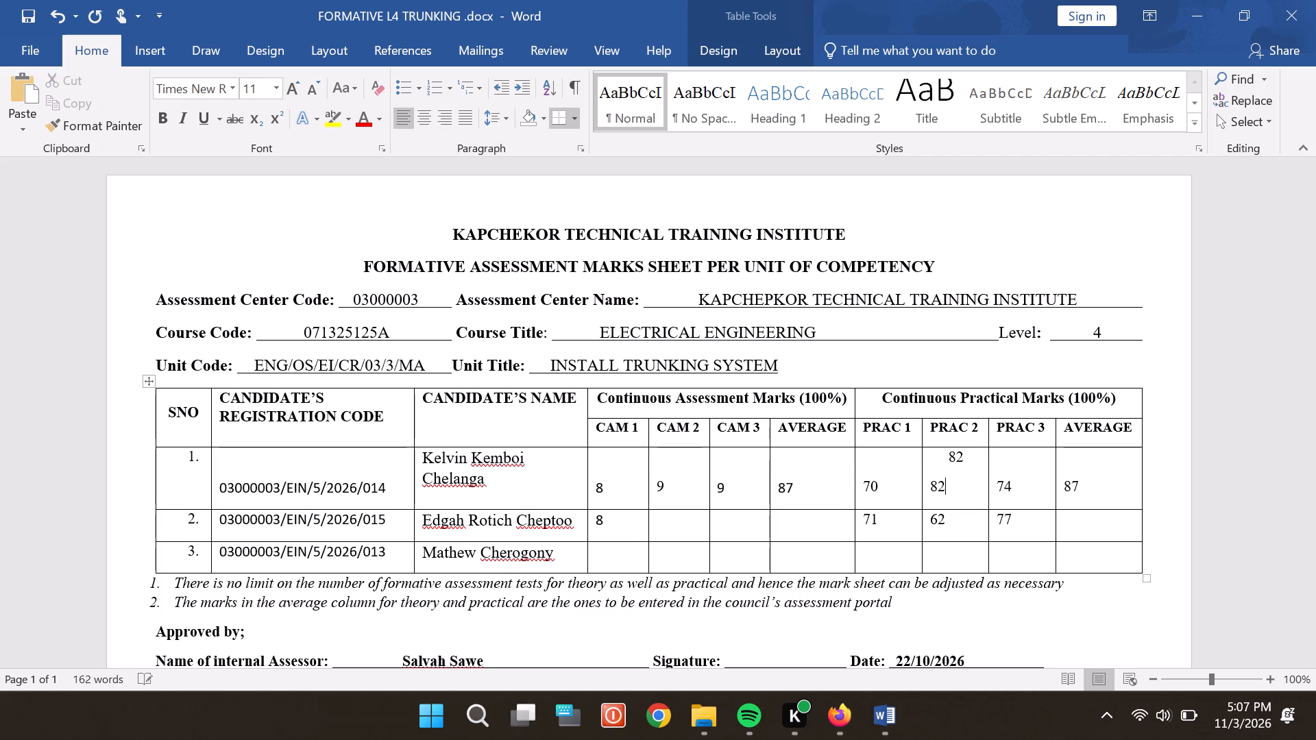
{"action": "left_click", "coordinate": [965, 458]}
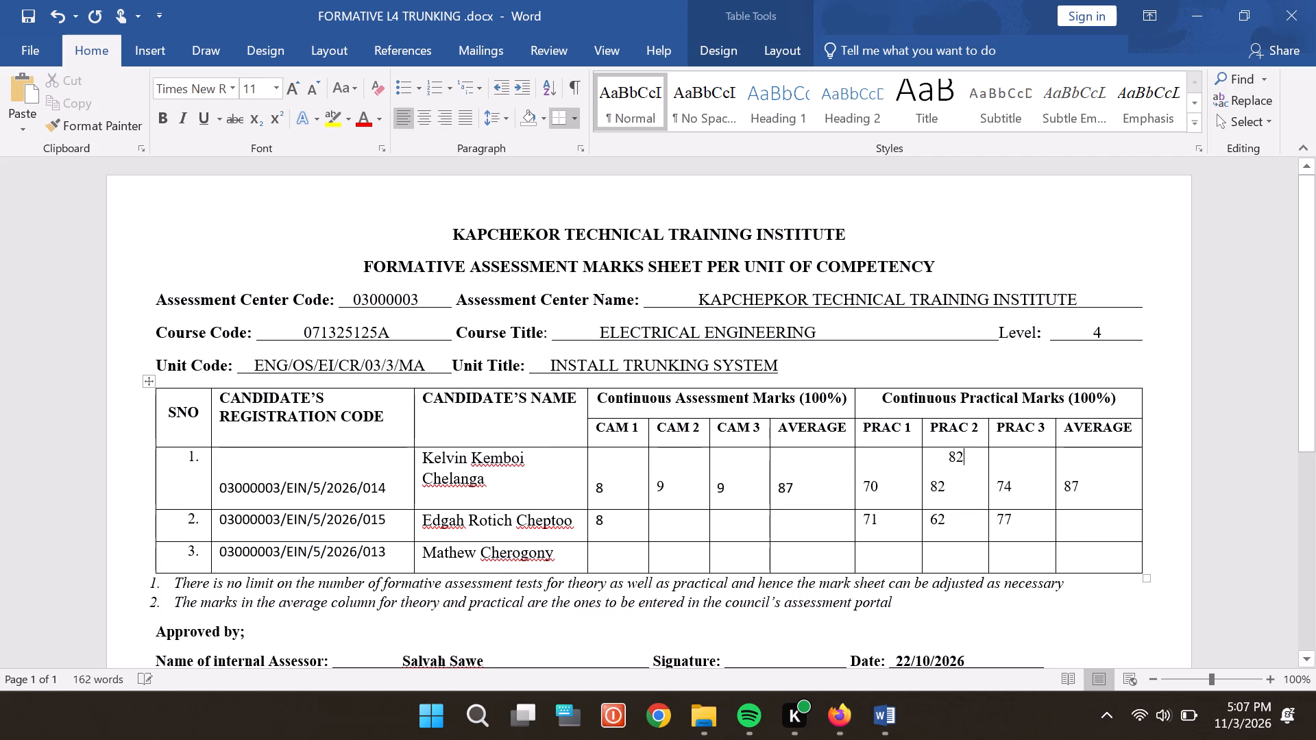
{"action": "key", "text": "BackSpace"}
{"action": "key", "text": "BackSpace"}
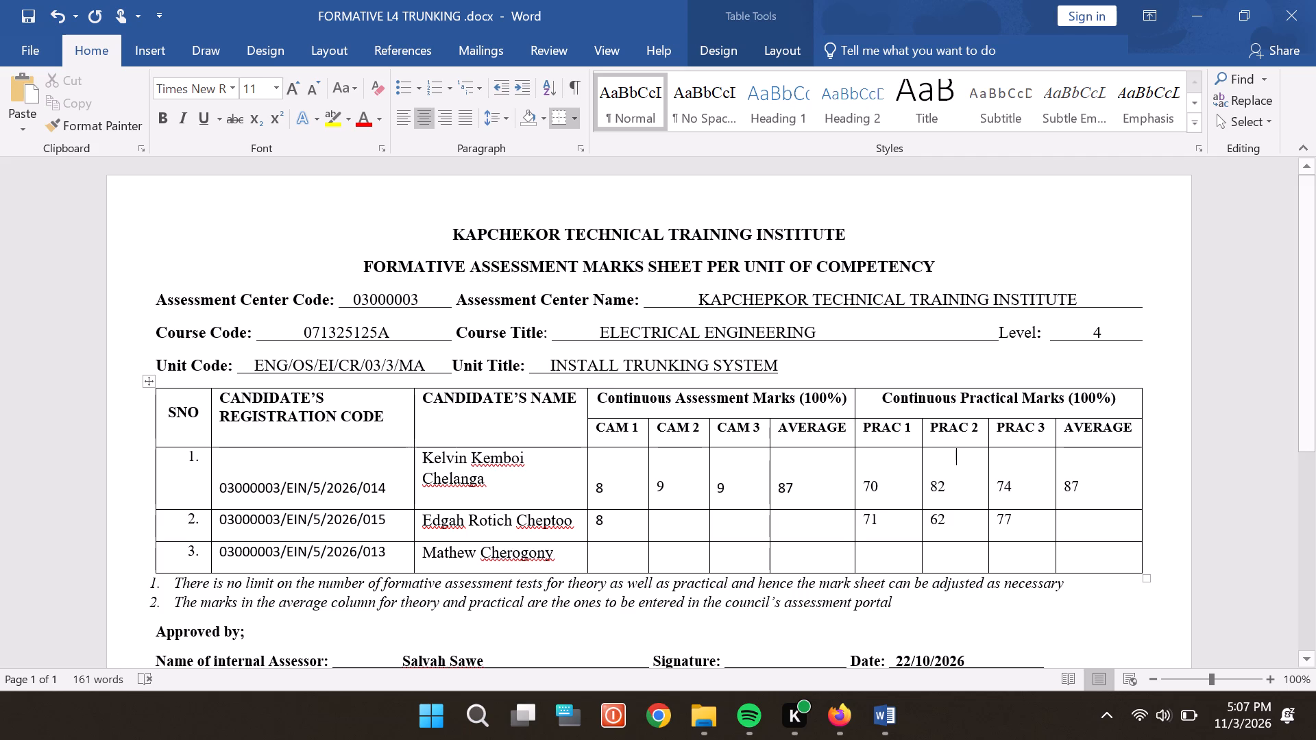
Enter the second candidate's marks: CAM 2 as 5 and CAM 3 as 7.
{"action": "left_click", "coordinate": [676, 526]}
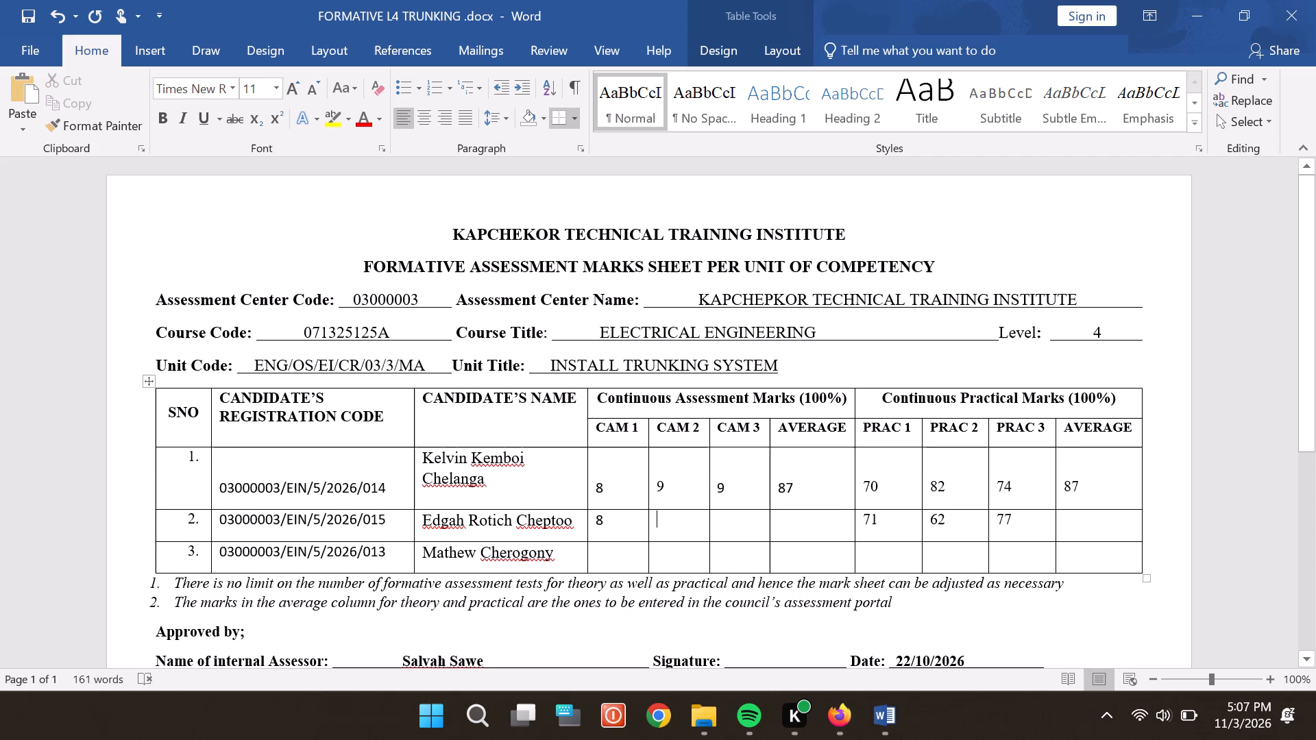
{"action": "key", "text": "5"}
{"action": "key", "text": "Right"}
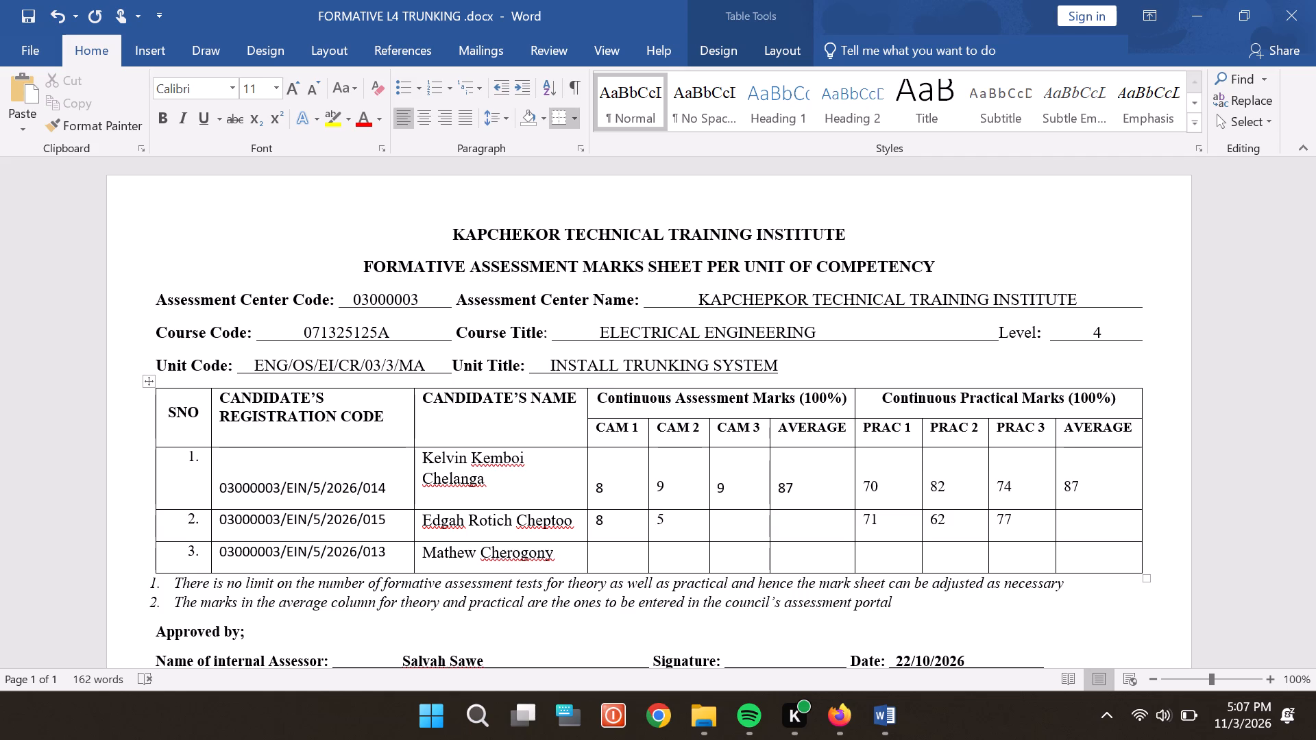
{"action": "key", "text": "7"}
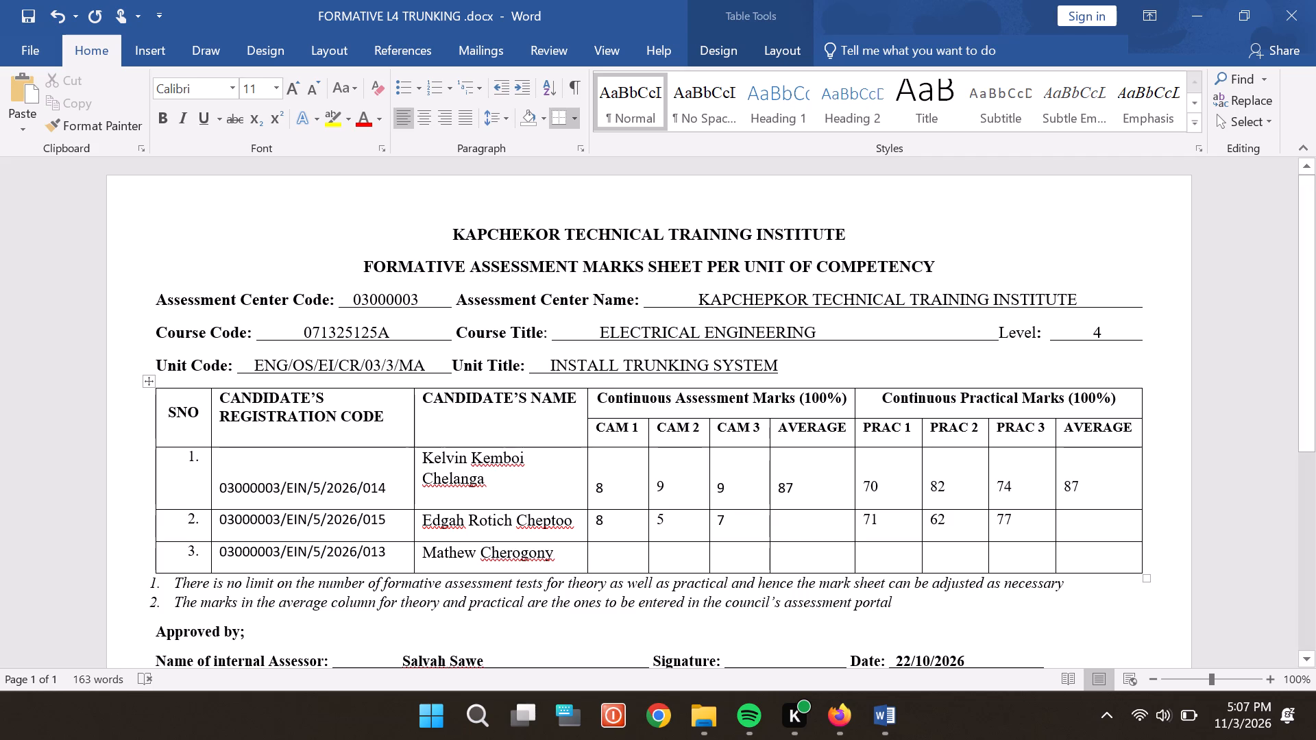
Enter the third candidate's continuous assessment marks: CAM 1 as 9, CAM 2 as 8, CAM 3 as 9, average 87.
{"action": "left_click", "coordinate": [611, 556]}
{"action": "key", "text": "9"}
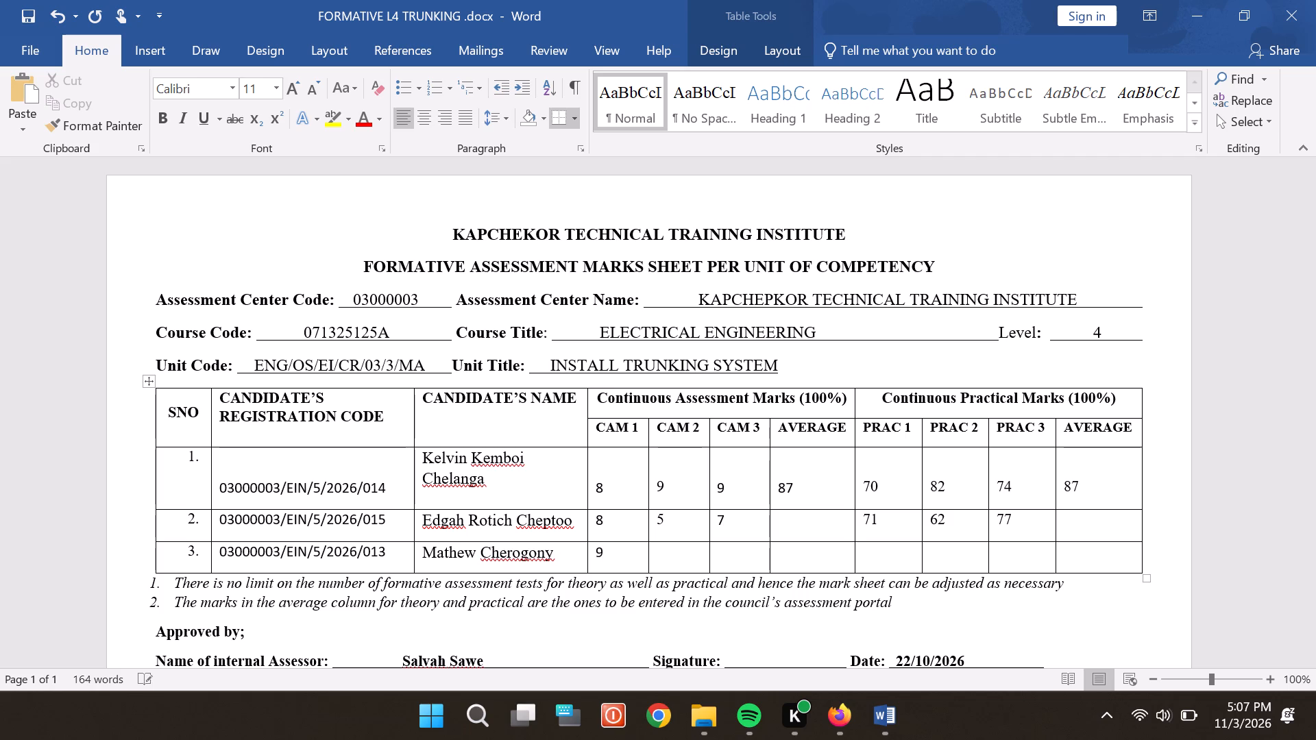
{"action": "key", "text": "Right"}
{"action": "key", "text": "8"}
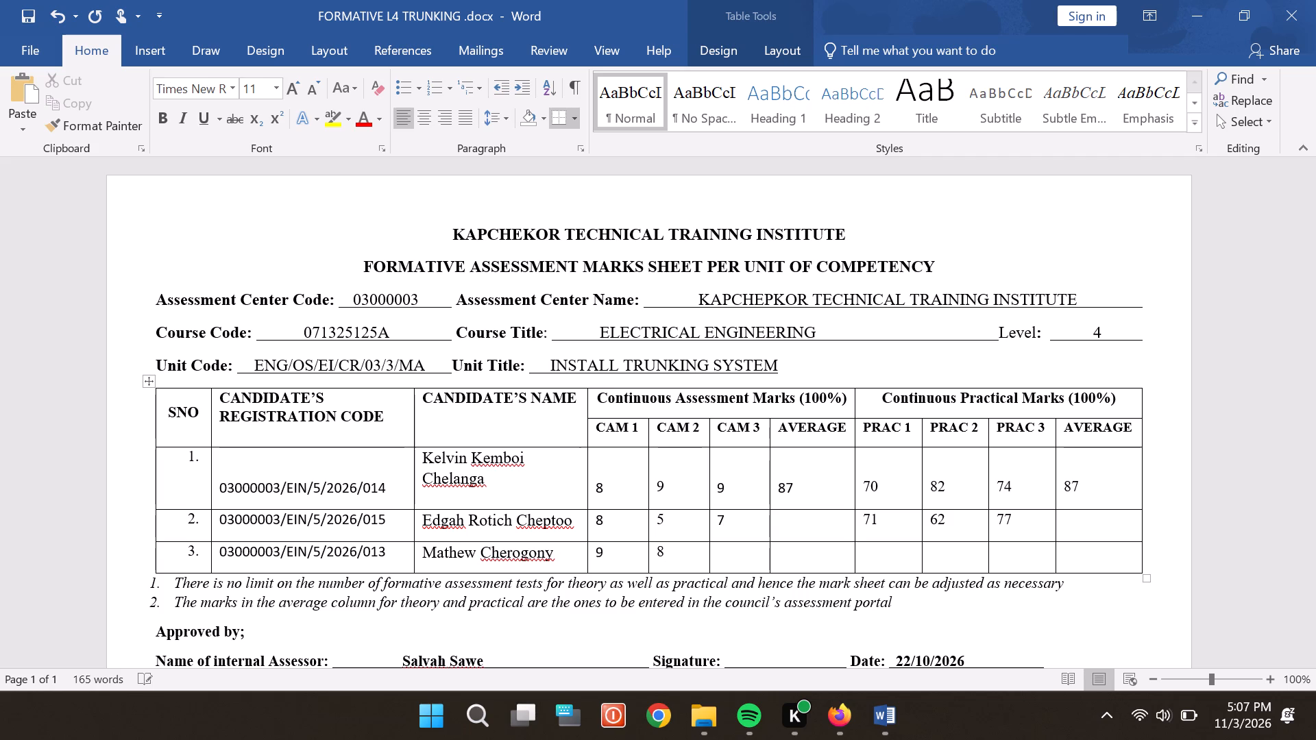
{"action": "key", "text": "Right"}
{"action": "key", "text": "9"}
{"action": "key", "text": "Right"}
{"action": "type", "text": "87"}
Enter the third candidate's practical marks: PRAC 1 as 70, PRAC 2 as 77, PRAC 3 as 74, average 85.
{"action": "key", "text": "Right"}
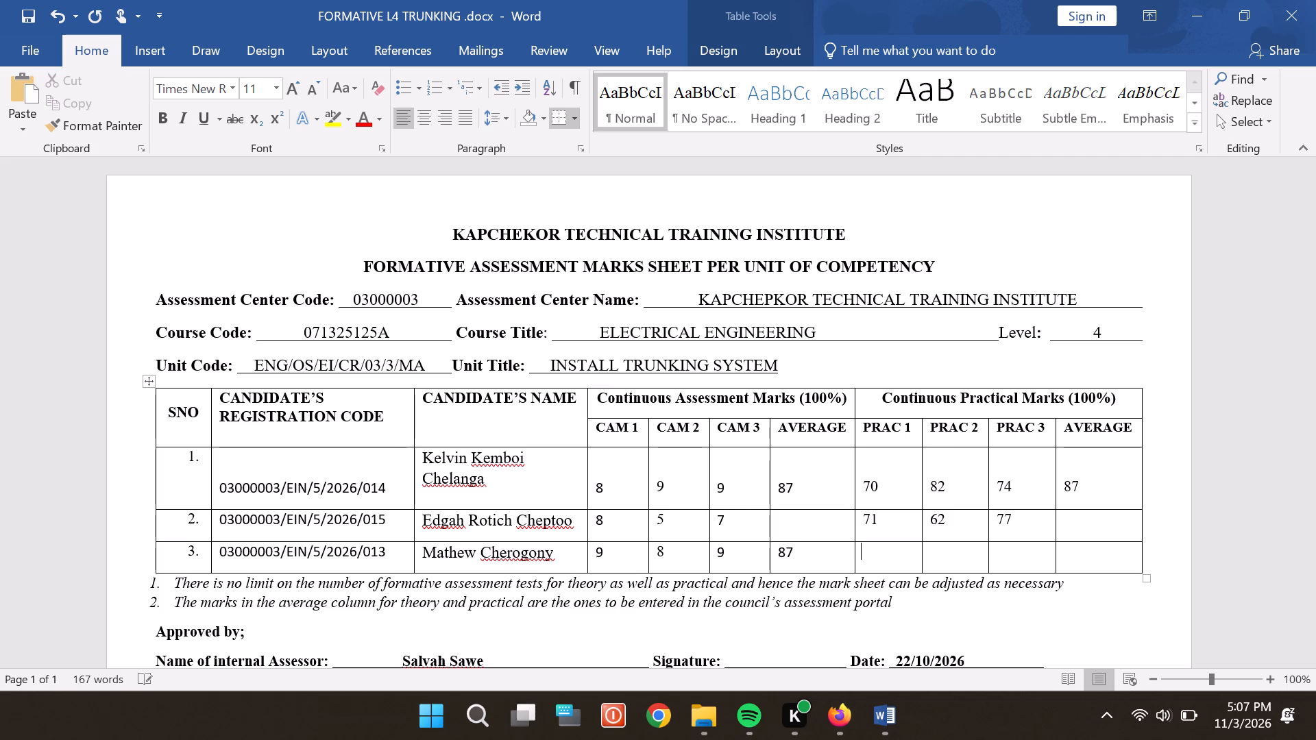
{"action": "type", "text": "70"}
{"action": "key", "text": "Right"}
{"action": "type", "text": "77"}
{"action": "key", "text": "Right"}
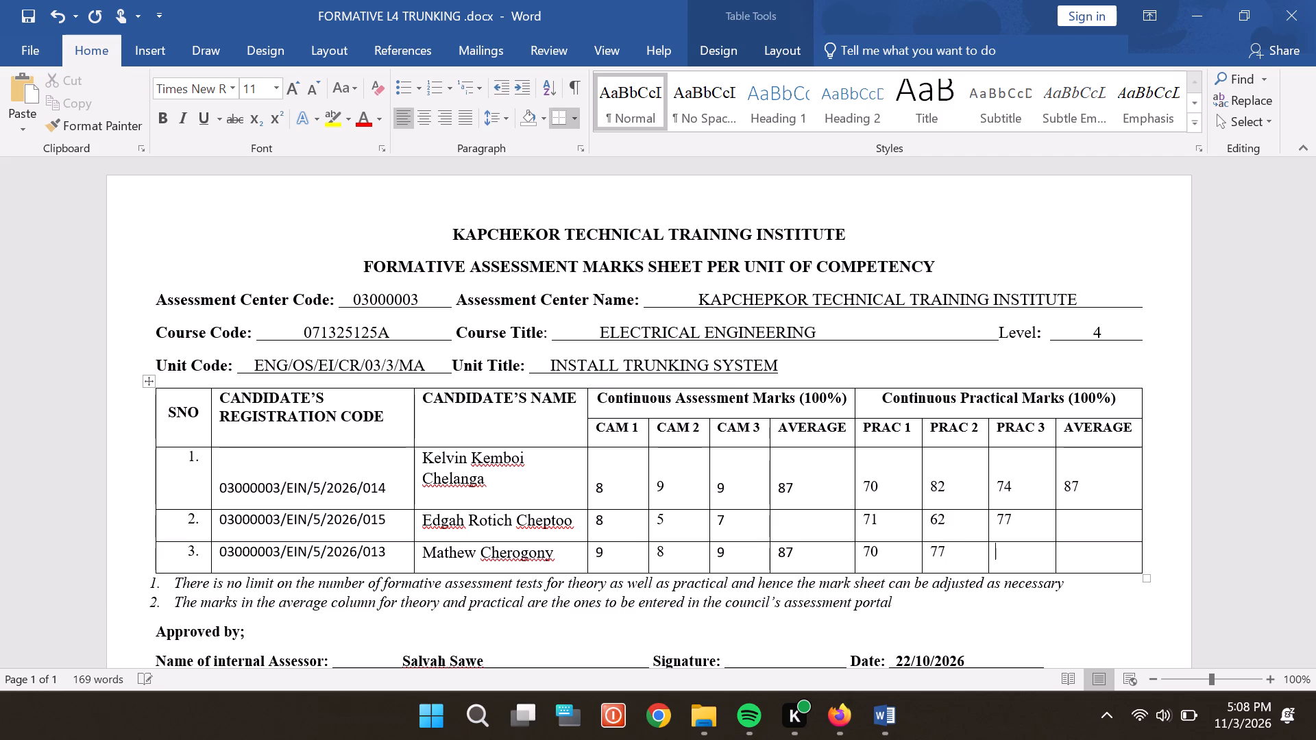
{"action": "type", "text": "74"}
{"action": "key", "text": "Right"}
{"action": "type", "text": "85"}
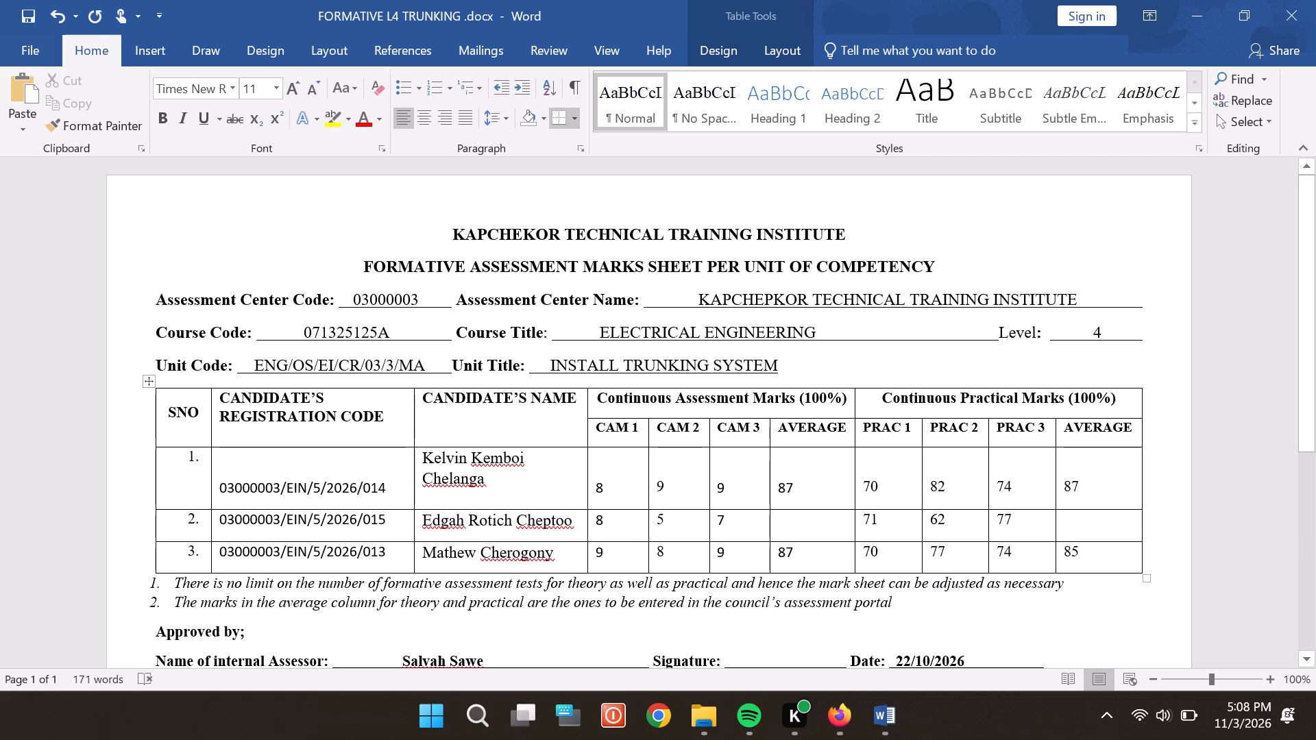
{"action": "left_click", "coordinate": [639, 430]}
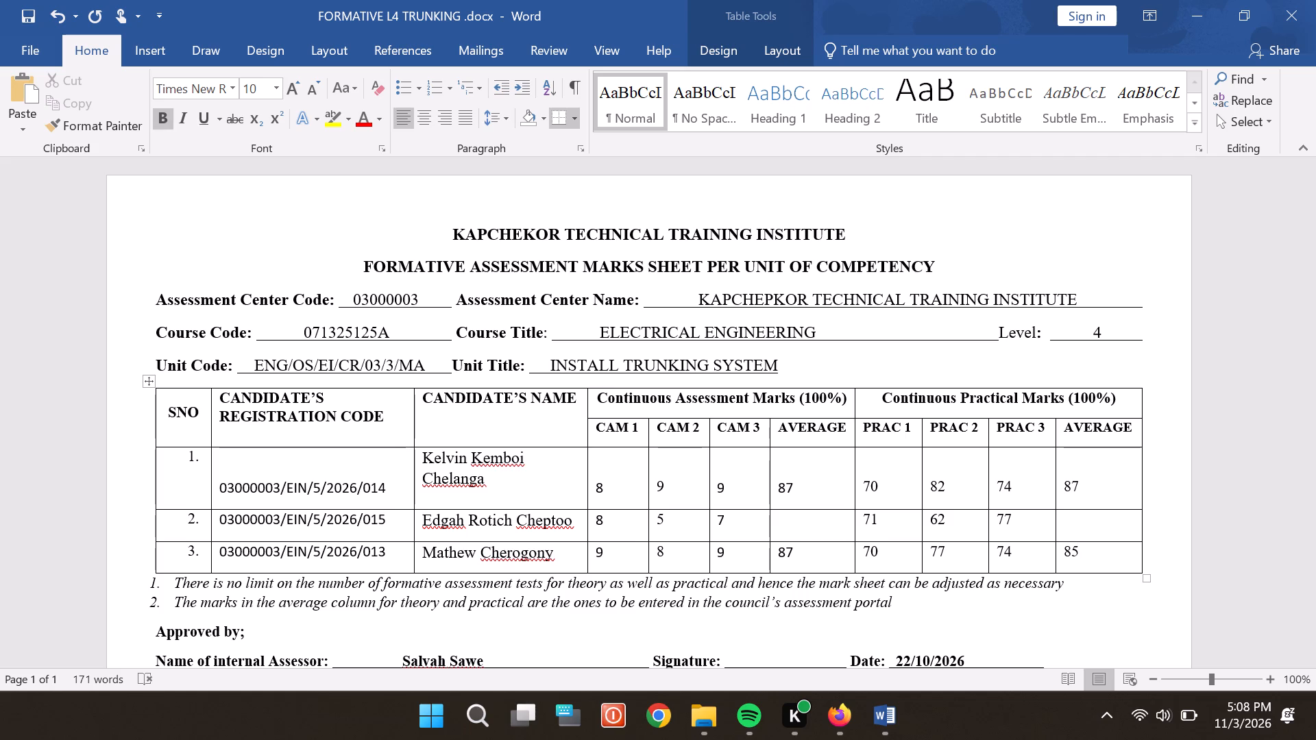
Replace the CAM 1 column heading with FA1 X/10.
{"action": "key", "text": "BackSpace"}
{"action": "key", "text": "BackSpace"}
{"action": "key", "text": "BackSpace"}
{"action": "key", "text": "BackSpace"}
{"action": "key", "text": "BackSpace"}
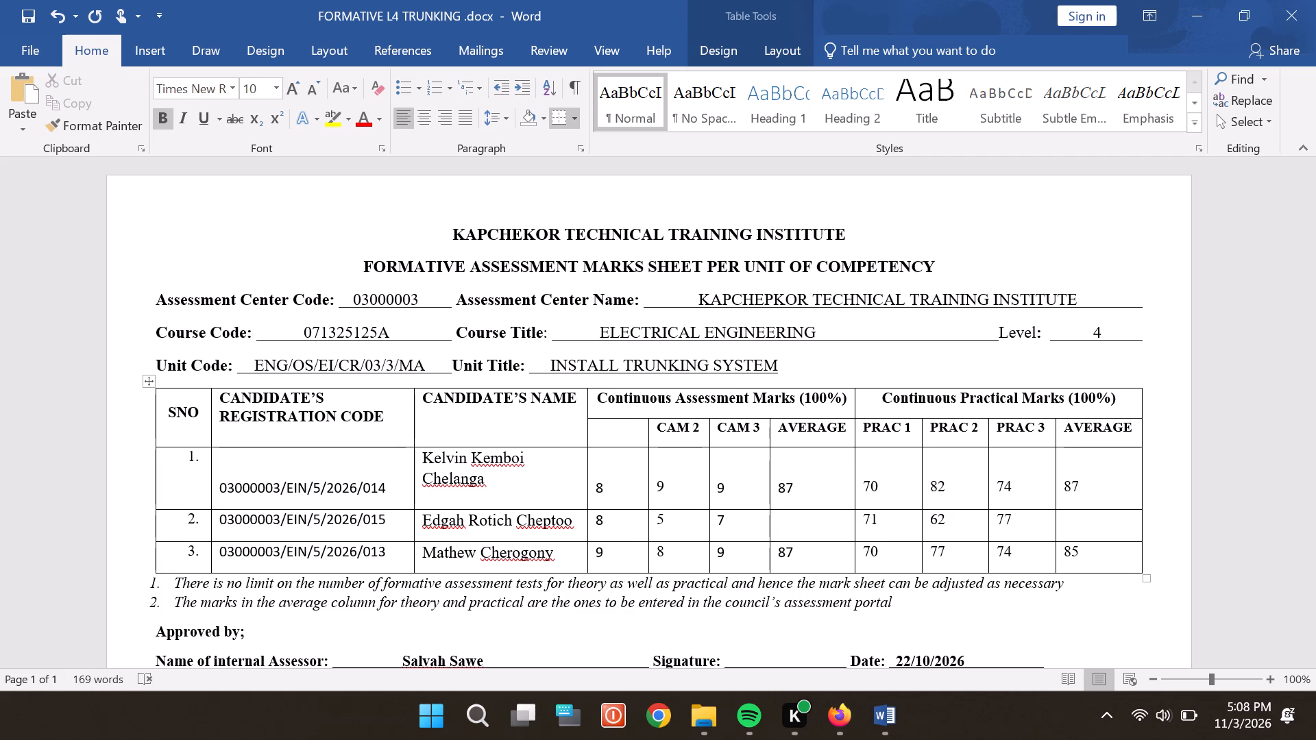
{"action": "type", "text": "FA"}
{"action": "key", "text": "1"}
{"action": "key", "text": "space"}
{"action": "key", "text": "x"}
{"action": "key", "text": "slash"}
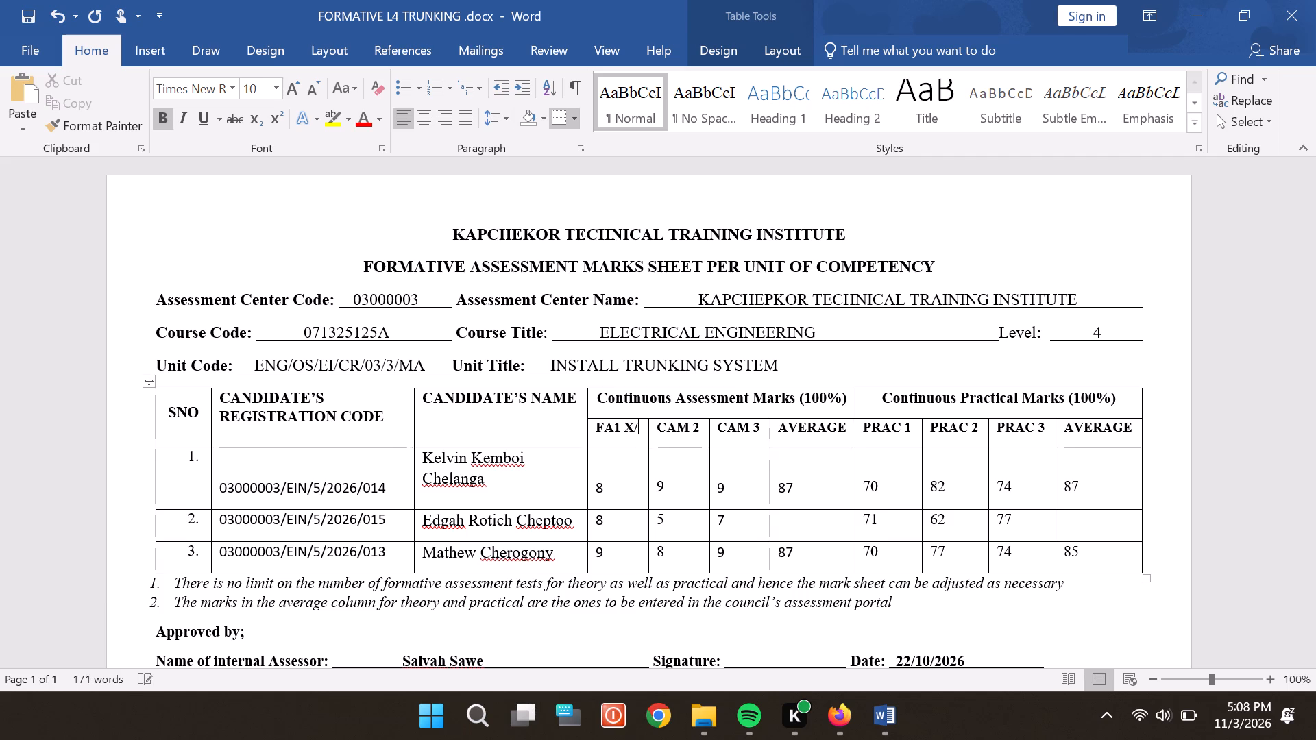
{"action": "type", "text": "10"}
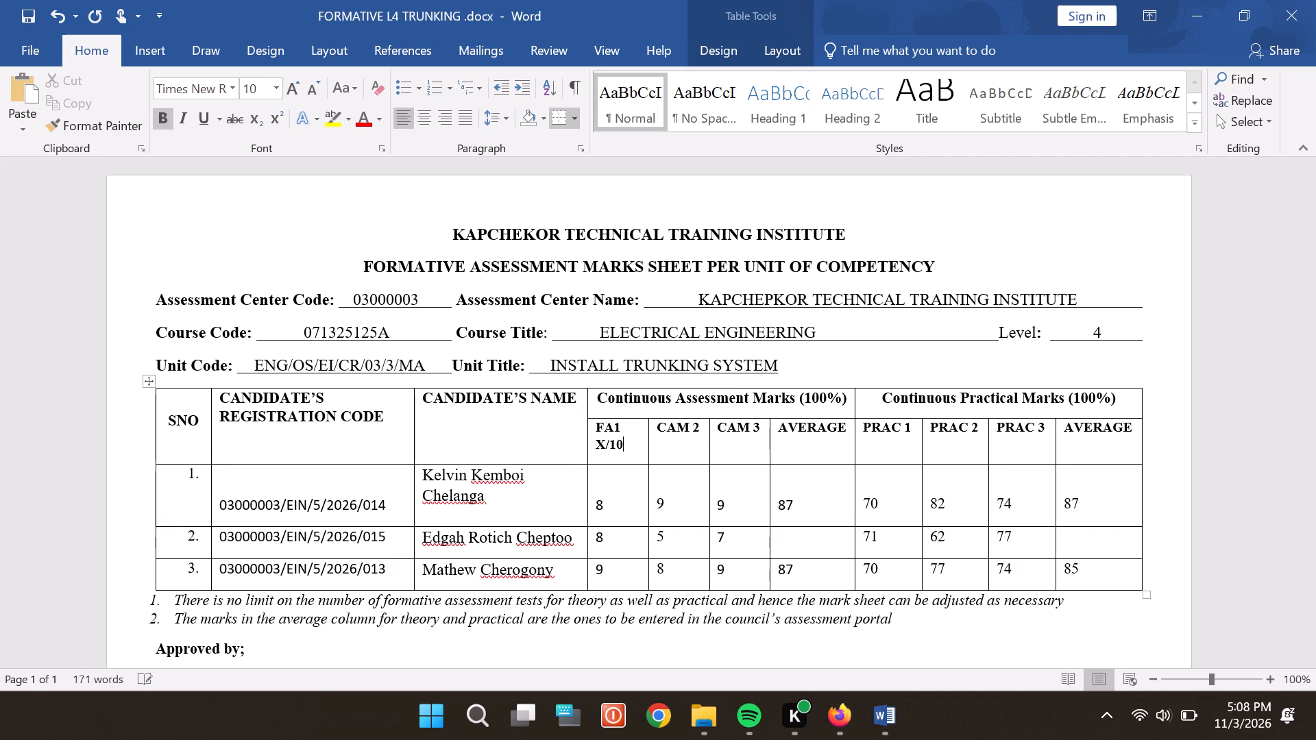
Replace the CAM 2 column heading with FA2 X/10.
{"action": "left_click", "coordinate": [701, 431]}
{"action": "key", "text": "BackSpace"}
{"action": "key", "text": "BackSpace"}
{"action": "key", "text": "BackSpace"}
{"action": "key", "text": "BackSpace"}
{"action": "key", "text": "BackSpace"}
{"action": "type", "text": "FA"}
{"action": "key", "text": "2"}
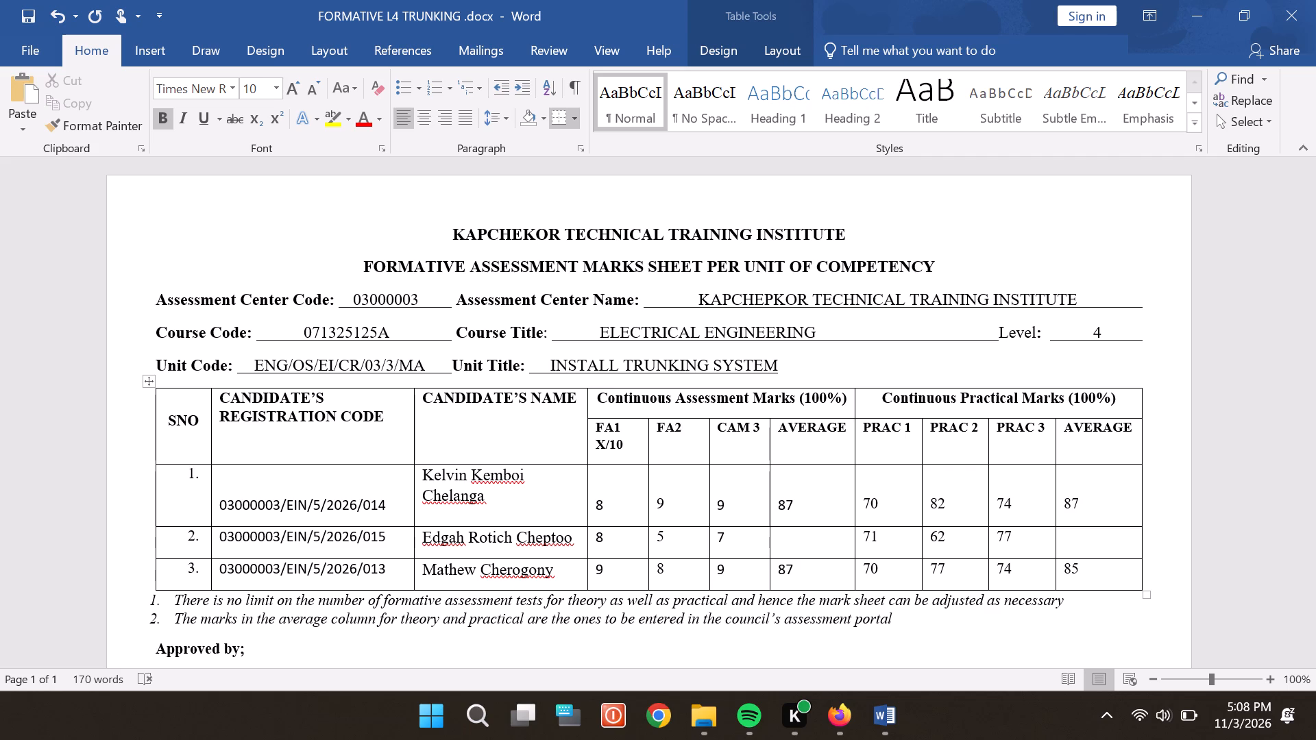
{"action": "key", "text": "space"}
{"action": "key", "text": "x"}
{"action": "key", "text": "slash"}
{"action": "type", "text": "10"}
Replace the CAM 3 column heading with FA3 X/10.
{"action": "key", "text": "Right"}
{"action": "key", "text": "Right"}
{"action": "key", "text": "Right"}
{"action": "key", "text": "Right"}
{"action": "key", "text": "Right"}
{"action": "key", "text": "Right"}
{"action": "key", "text": "BackSpace"}
{"action": "key", "text": "BackSpace"}
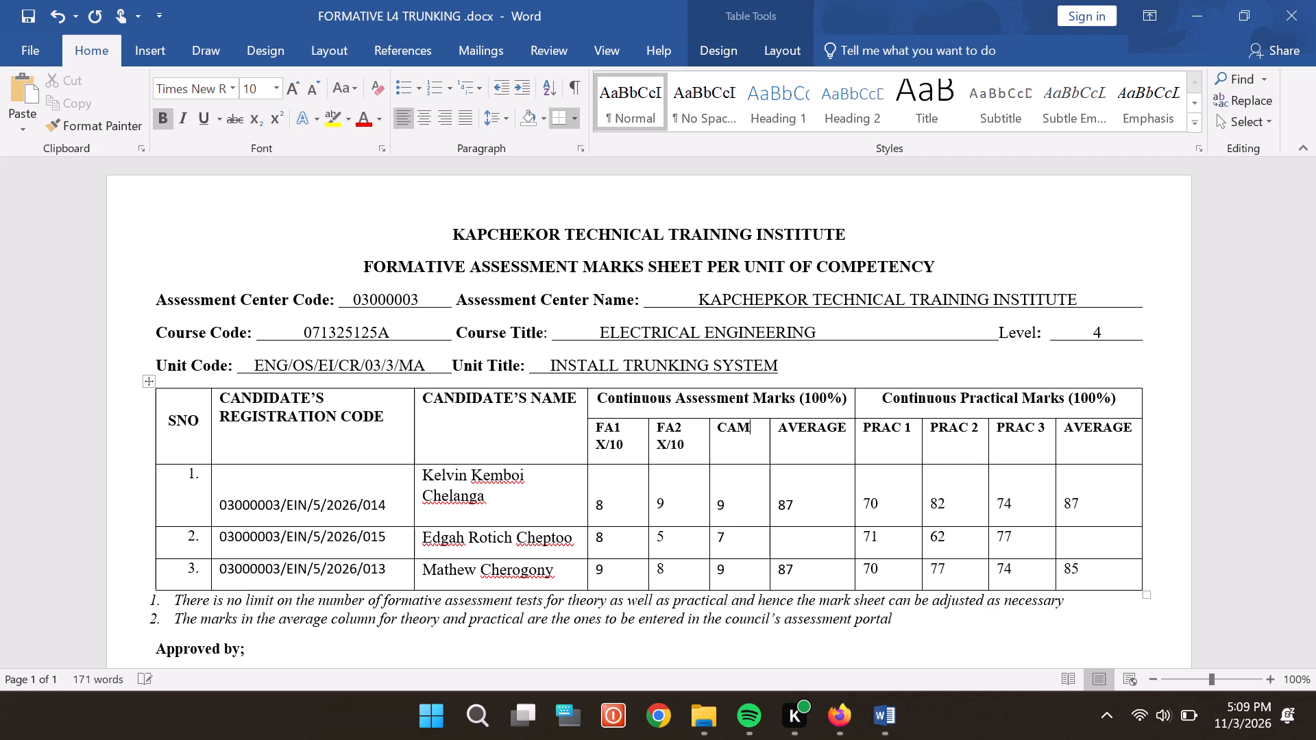
{"action": "key", "text": "BackSpace"}
{"action": "key", "text": "BackSpace"}
{"action": "key", "text": "BackSpace"}
{"action": "type", "text": "FA"}
{"action": "key", "text": "3"}
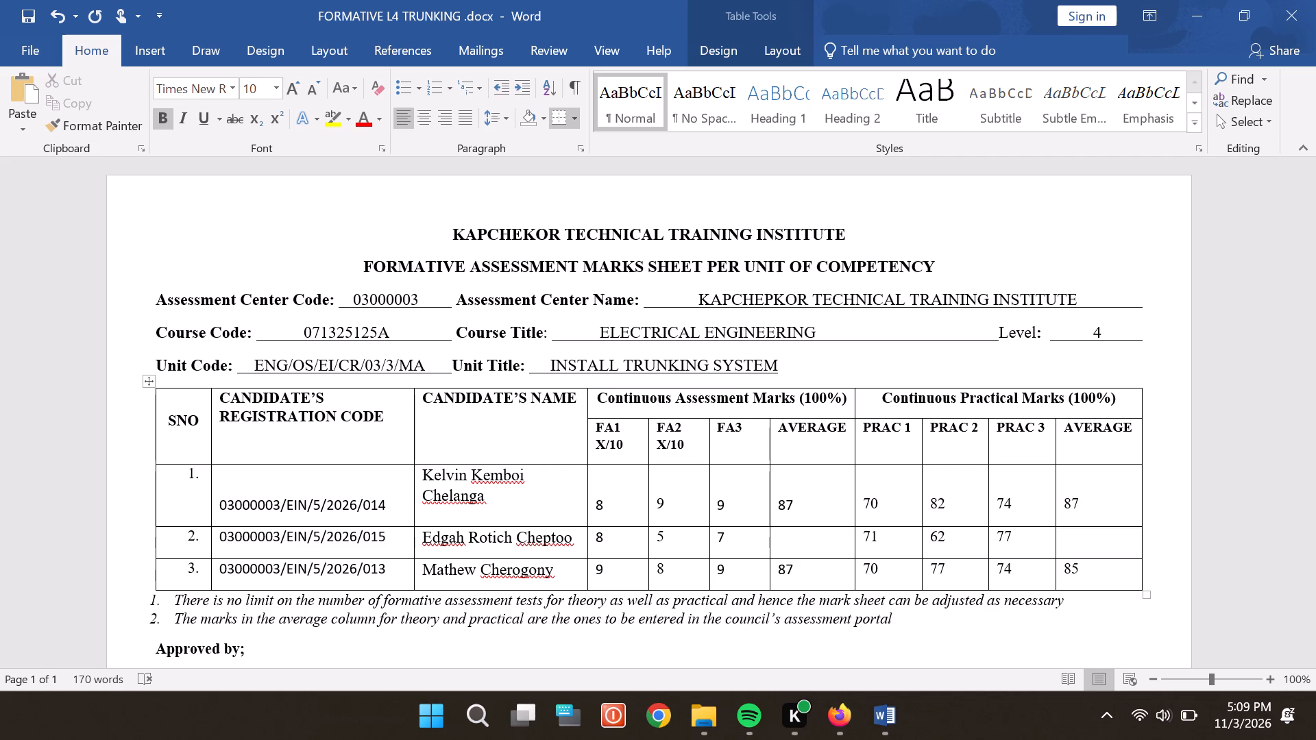
{"action": "key", "text": "space"}
{"action": "type", "text": "X"}
{"action": "key", "text": "slash"}
{"action": "type", "text": "10"}
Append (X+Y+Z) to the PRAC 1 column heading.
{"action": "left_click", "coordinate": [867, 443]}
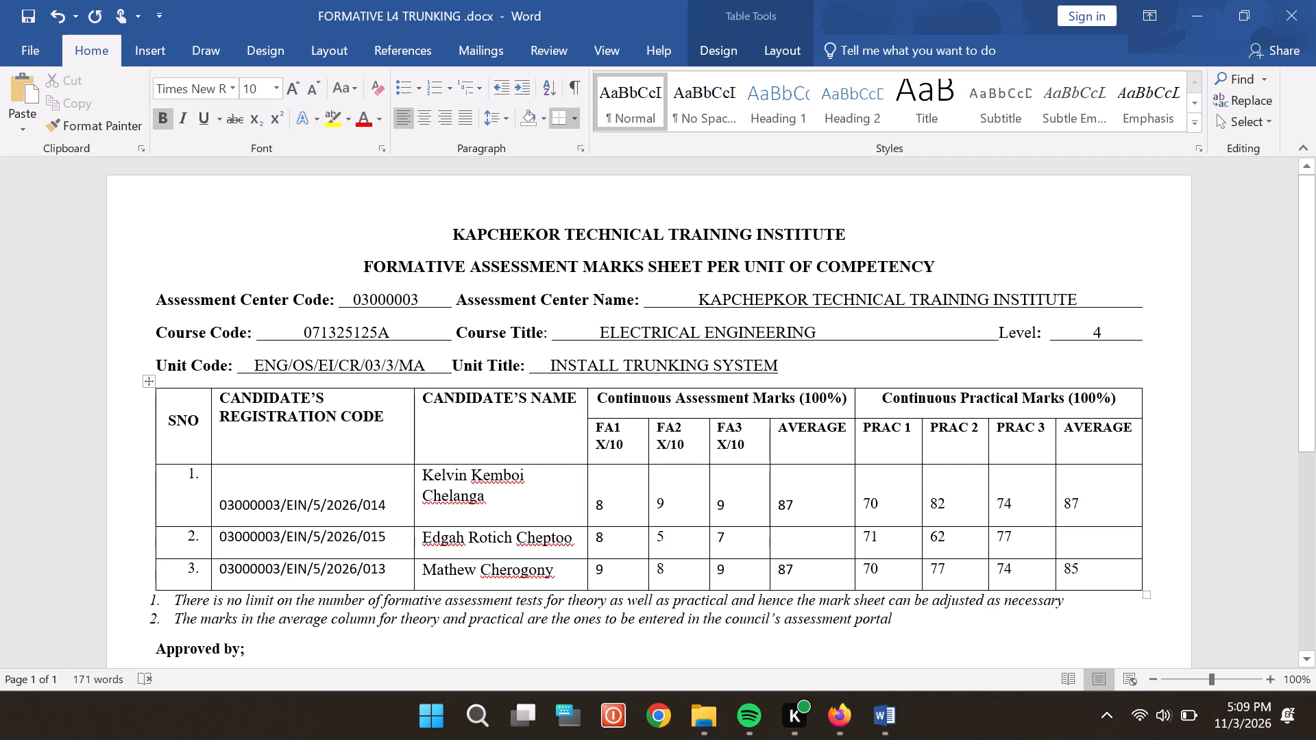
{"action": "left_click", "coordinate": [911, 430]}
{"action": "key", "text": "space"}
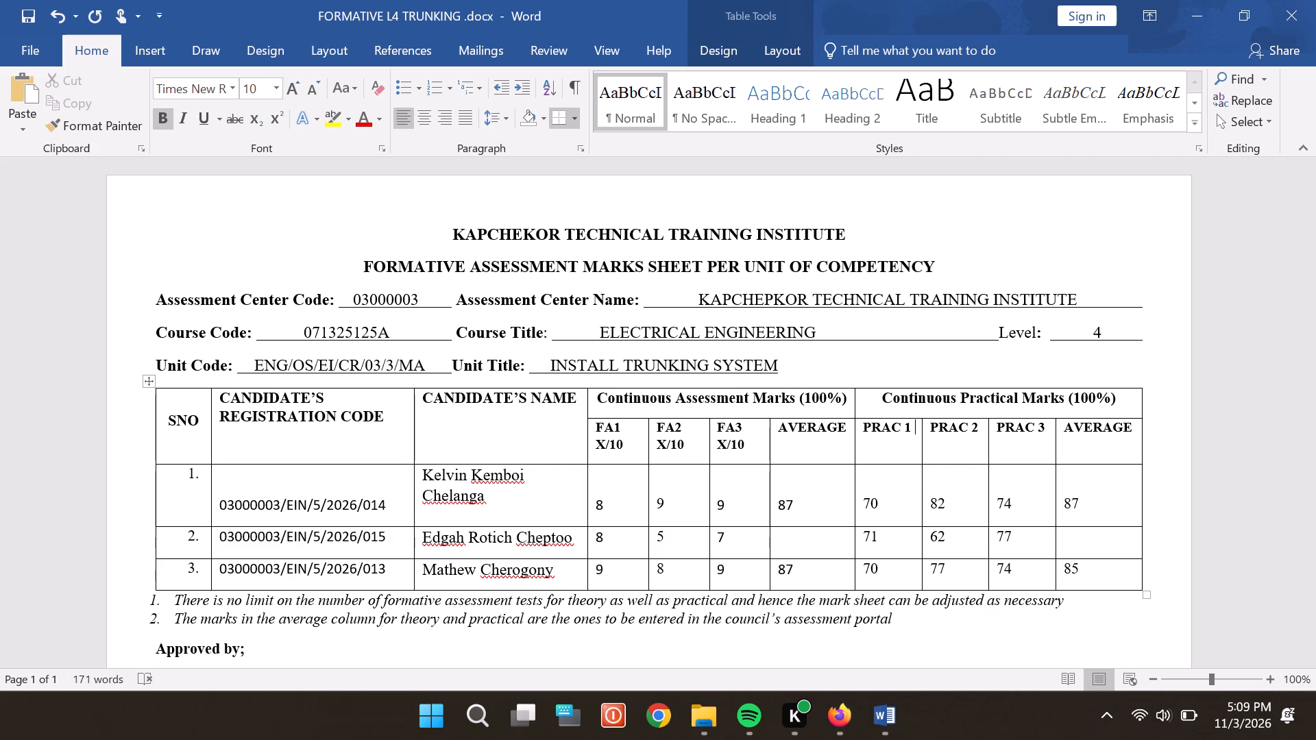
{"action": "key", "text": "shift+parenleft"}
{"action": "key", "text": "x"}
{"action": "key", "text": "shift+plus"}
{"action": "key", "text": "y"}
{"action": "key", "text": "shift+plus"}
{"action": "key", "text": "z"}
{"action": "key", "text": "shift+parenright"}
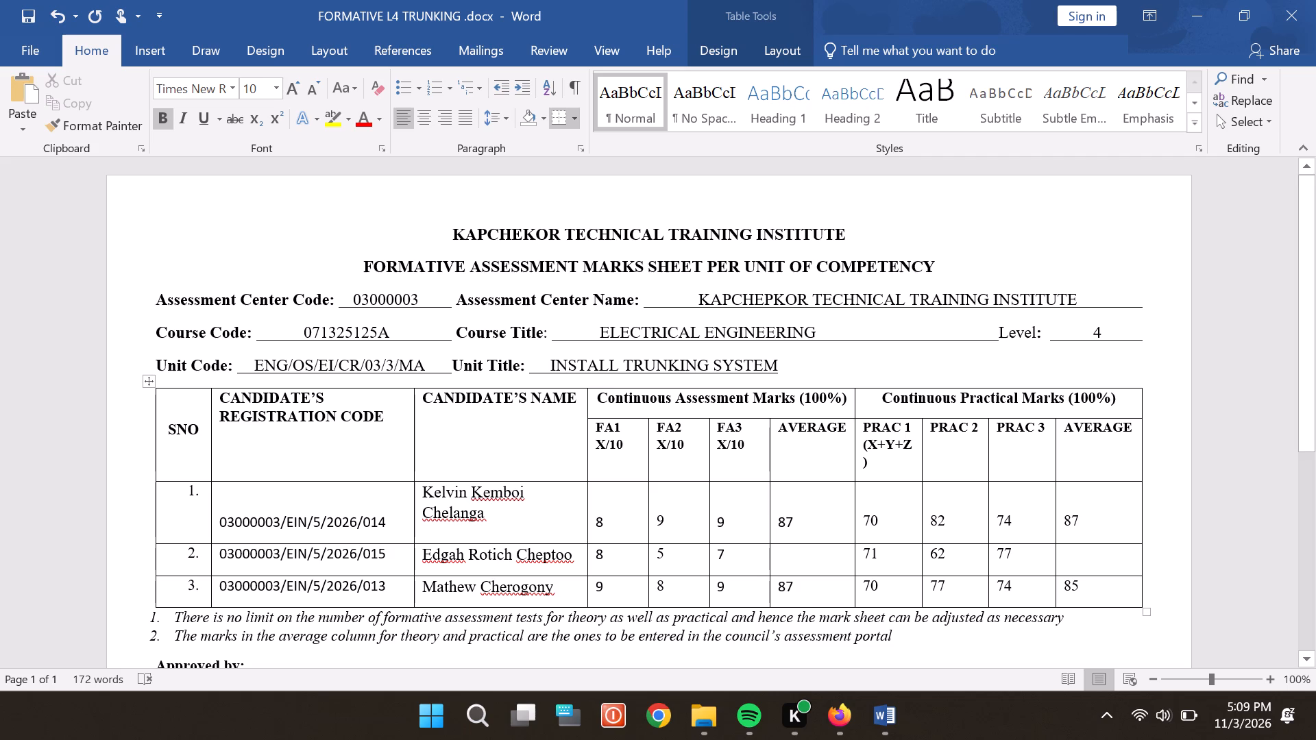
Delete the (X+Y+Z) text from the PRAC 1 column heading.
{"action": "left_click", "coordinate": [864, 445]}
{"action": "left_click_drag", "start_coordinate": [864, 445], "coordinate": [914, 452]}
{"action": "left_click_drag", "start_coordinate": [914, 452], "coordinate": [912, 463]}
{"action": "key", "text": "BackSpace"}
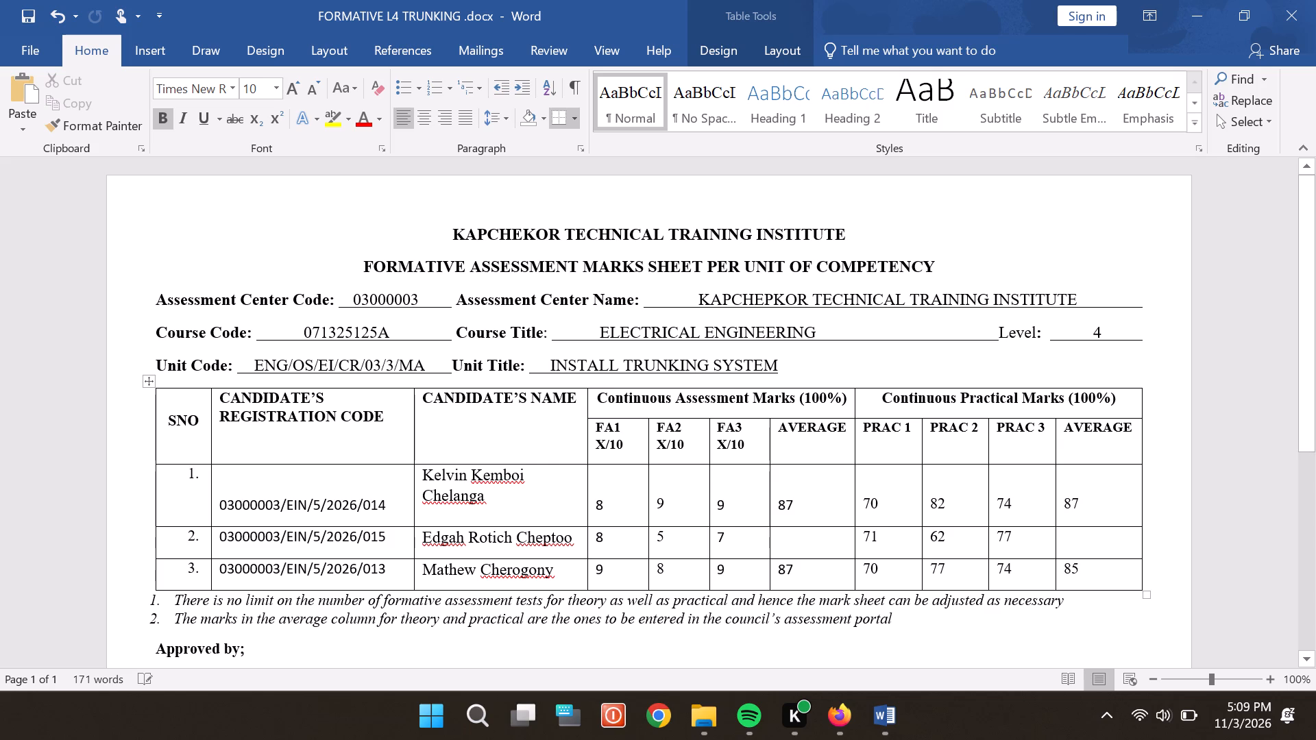
Insert an empty stacked fraction equation on a new line below the AVERAGE heading under Continuous Assessment Marks.
{"action": "left_click", "coordinate": [781, 447]}
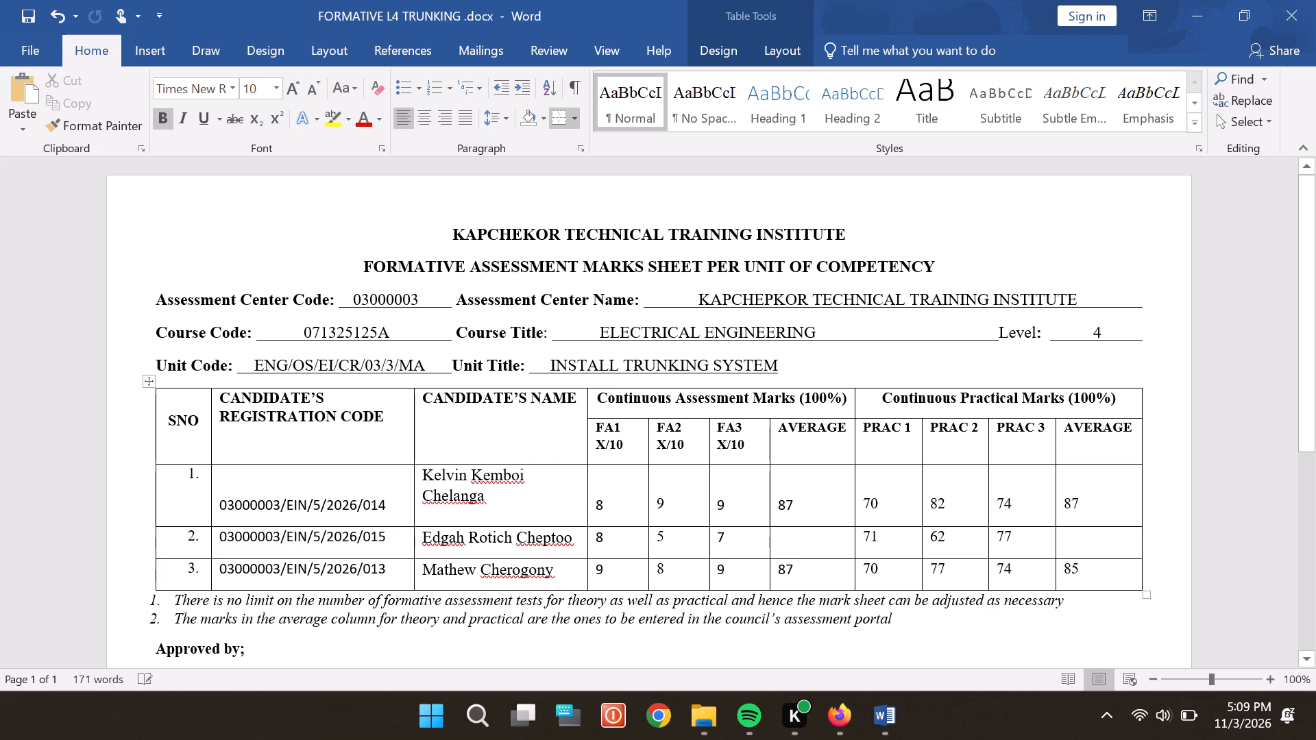
{"action": "left_click", "coordinate": [847, 432]}
{"action": "key", "text": "Return"}
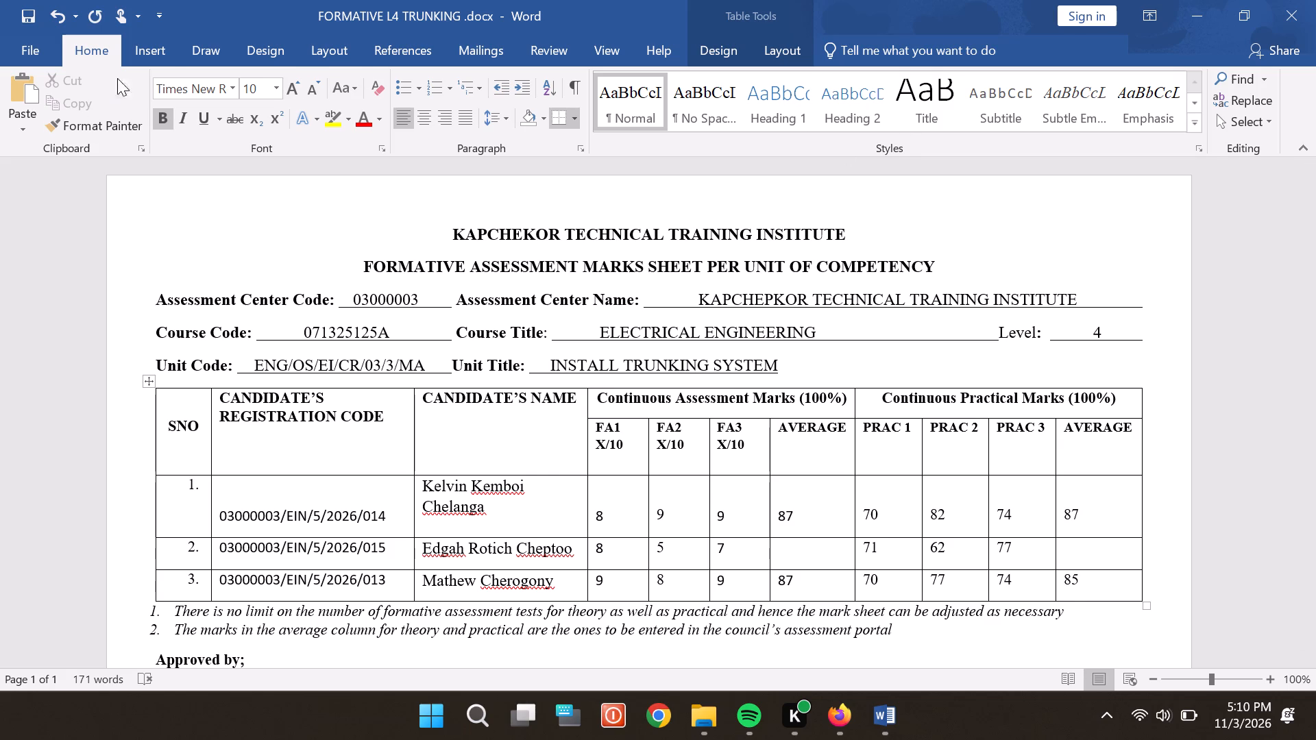
{"action": "left_click", "coordinate": [149, 53]}
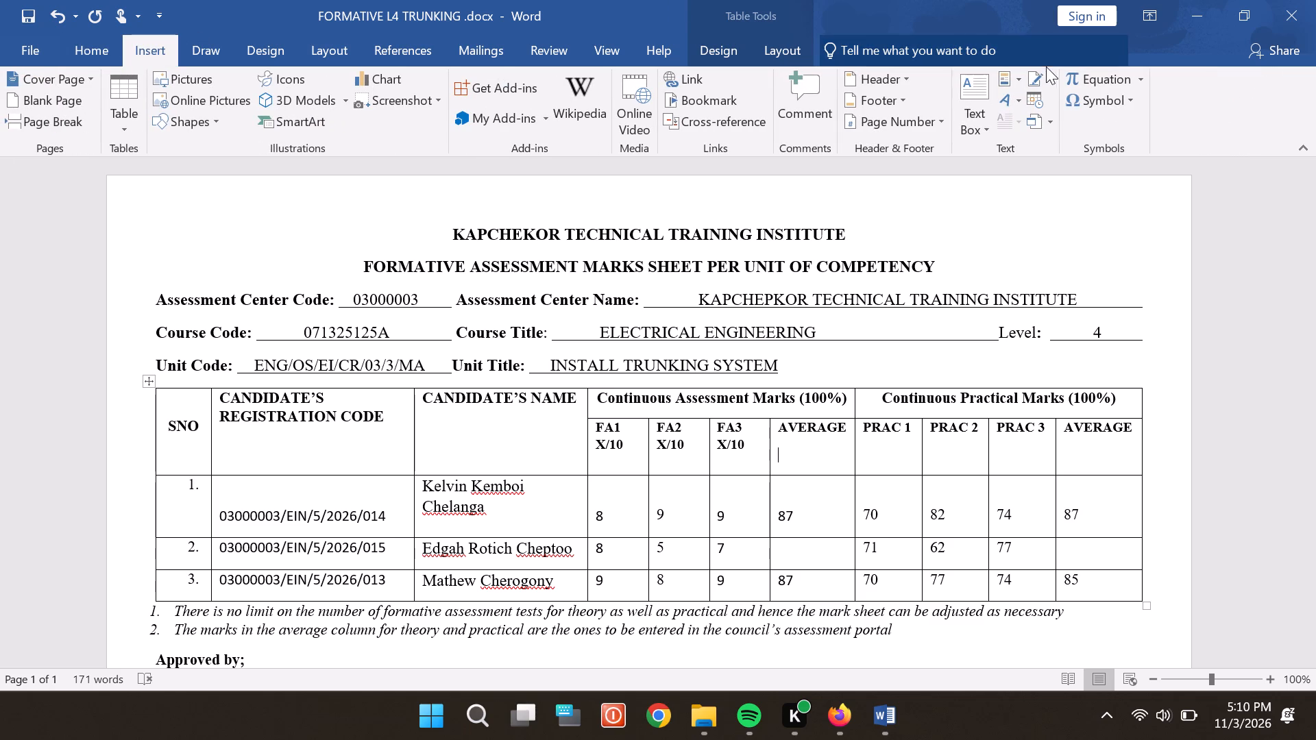
{"action": "left_click", "coordinate": [1091, 71]}
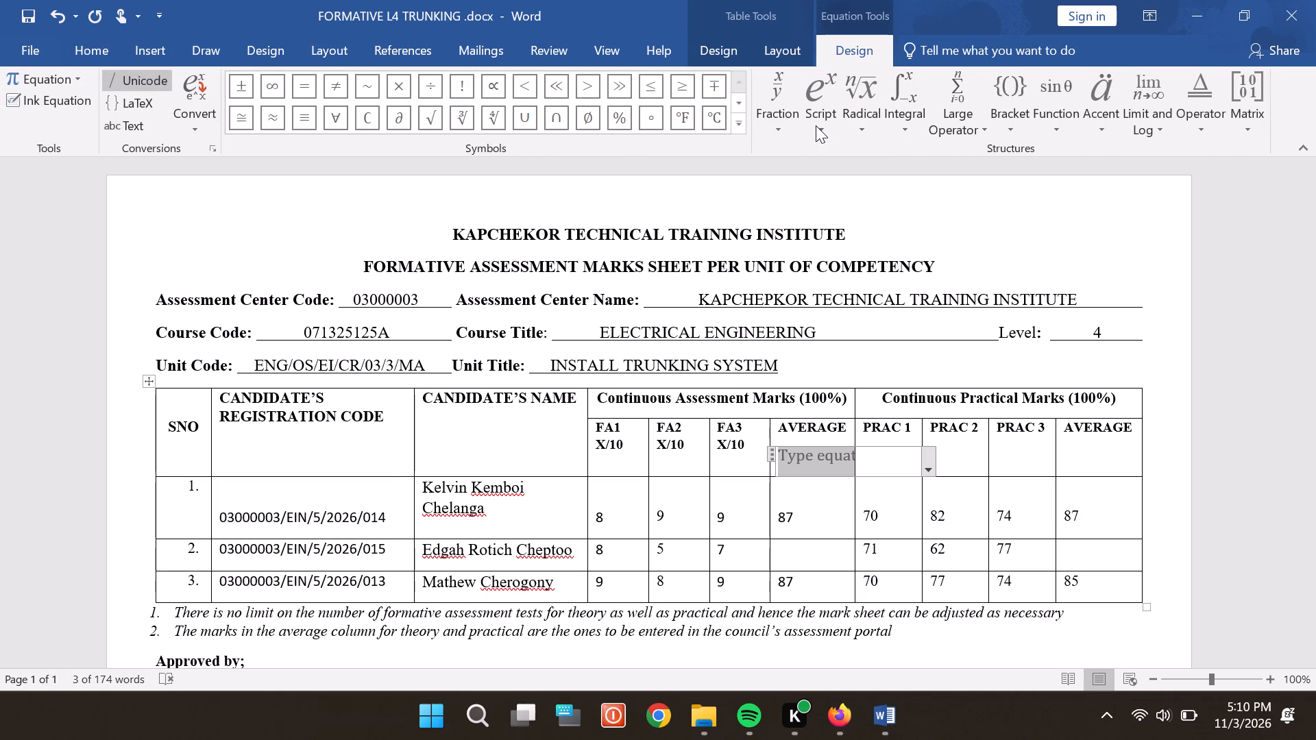
{"action": "left_click", "coordinate": [785, 125]}
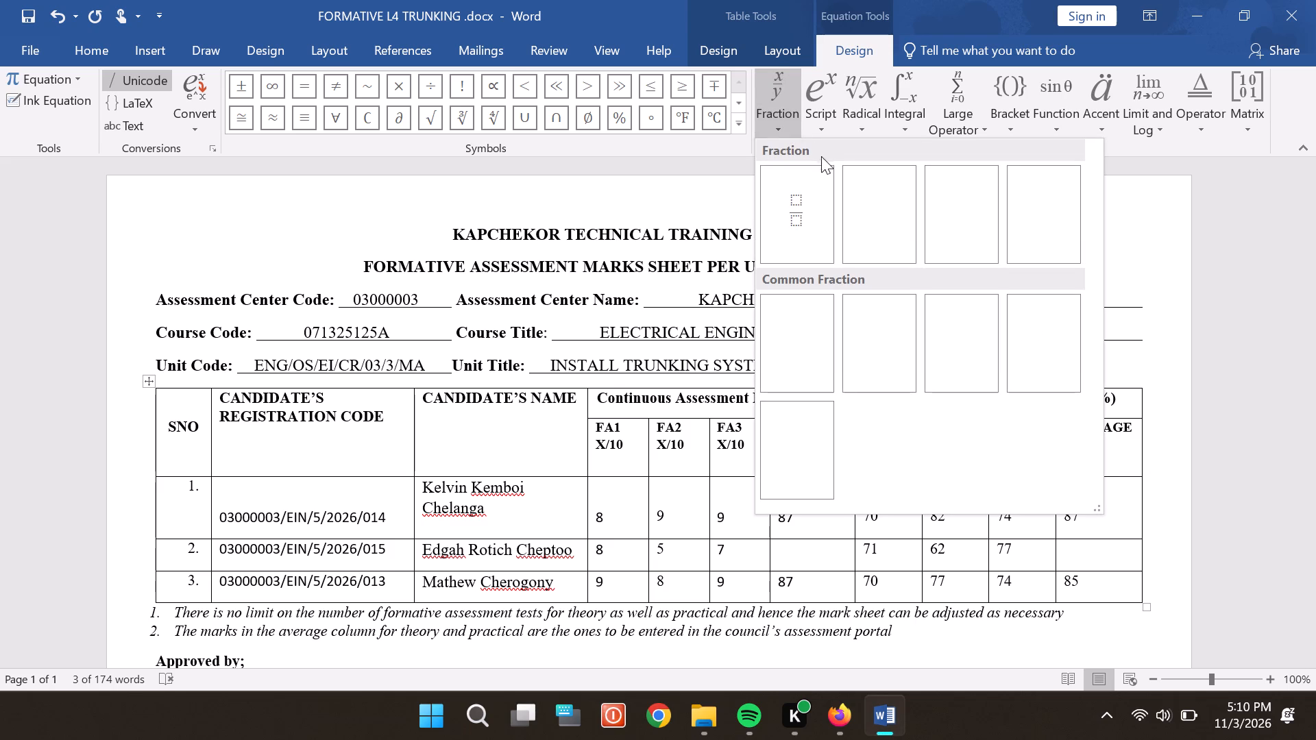
{"action": "left_click", "coordinate": [814, 210]}
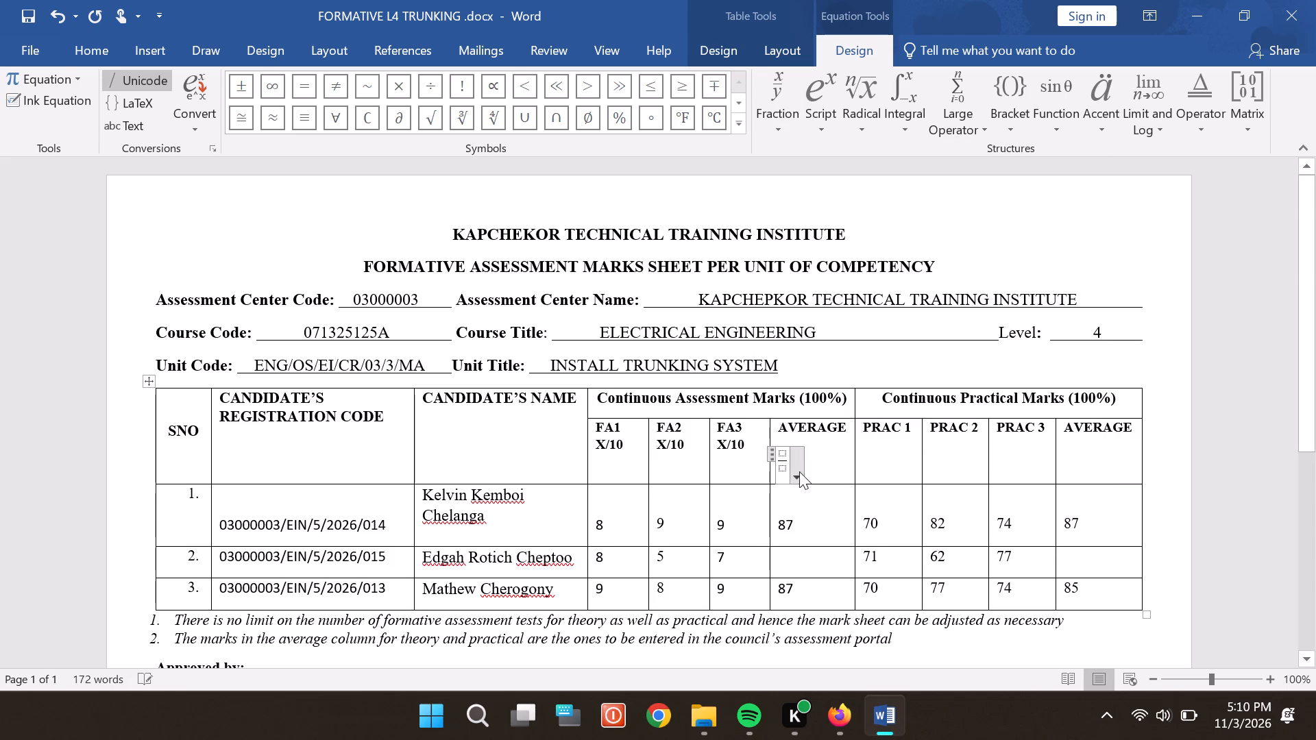
Enter (X+Y+Z)*100 as the numerator of the fraction under the continuous assessment AVERAGE heading.
{"action": "left_click", "coordinate": [783, 453]}
{"action": "key", "text": "x"}
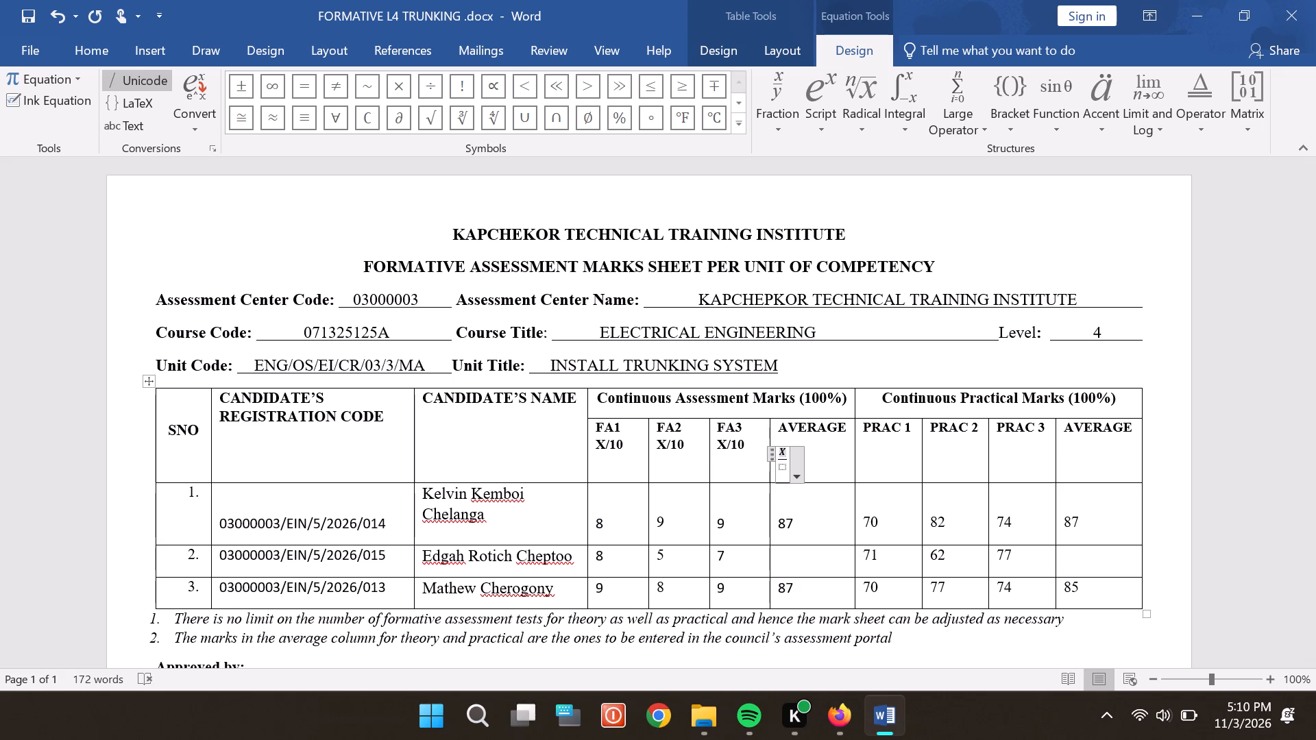
{"action": "key", "text": "shift+plus"}
{"action": "key", "text": "y"}
{"action": "key", "text": "shift+plus"}
{"action": "key", "text": "z"}
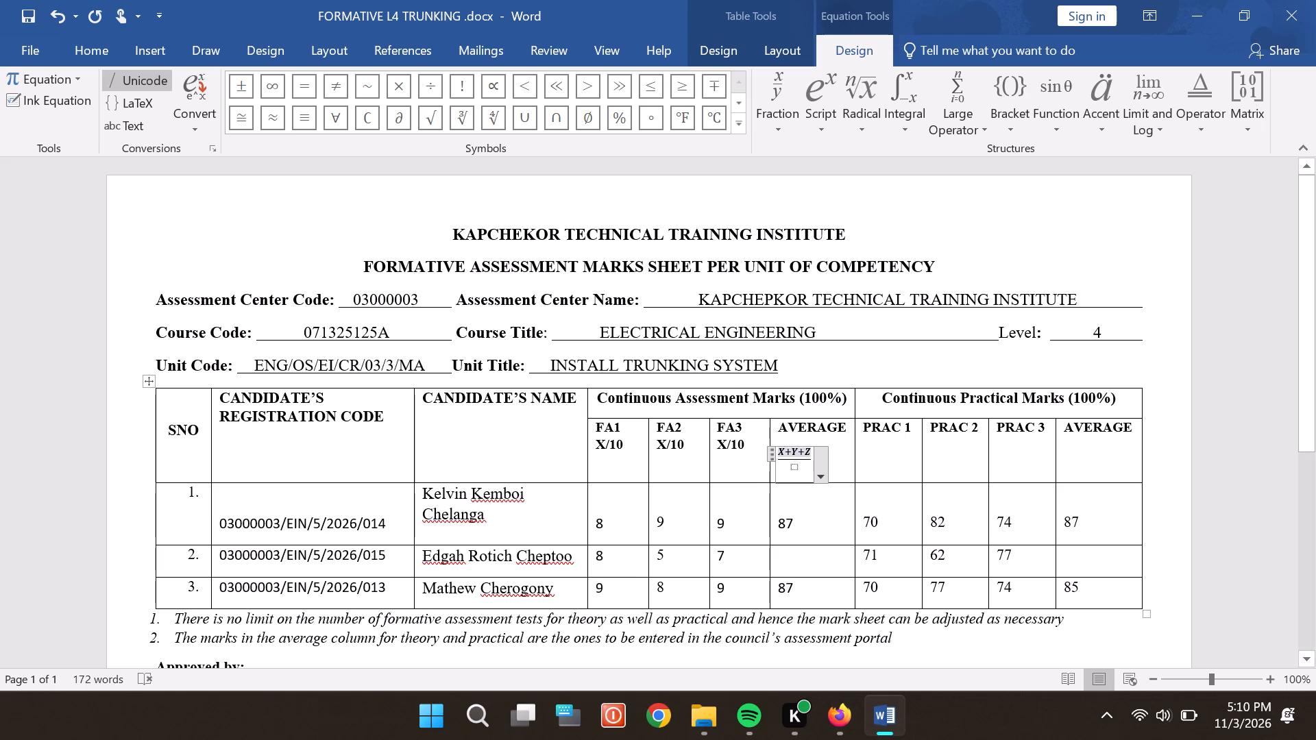
{"action": "key", "text": "shift+parenright"}
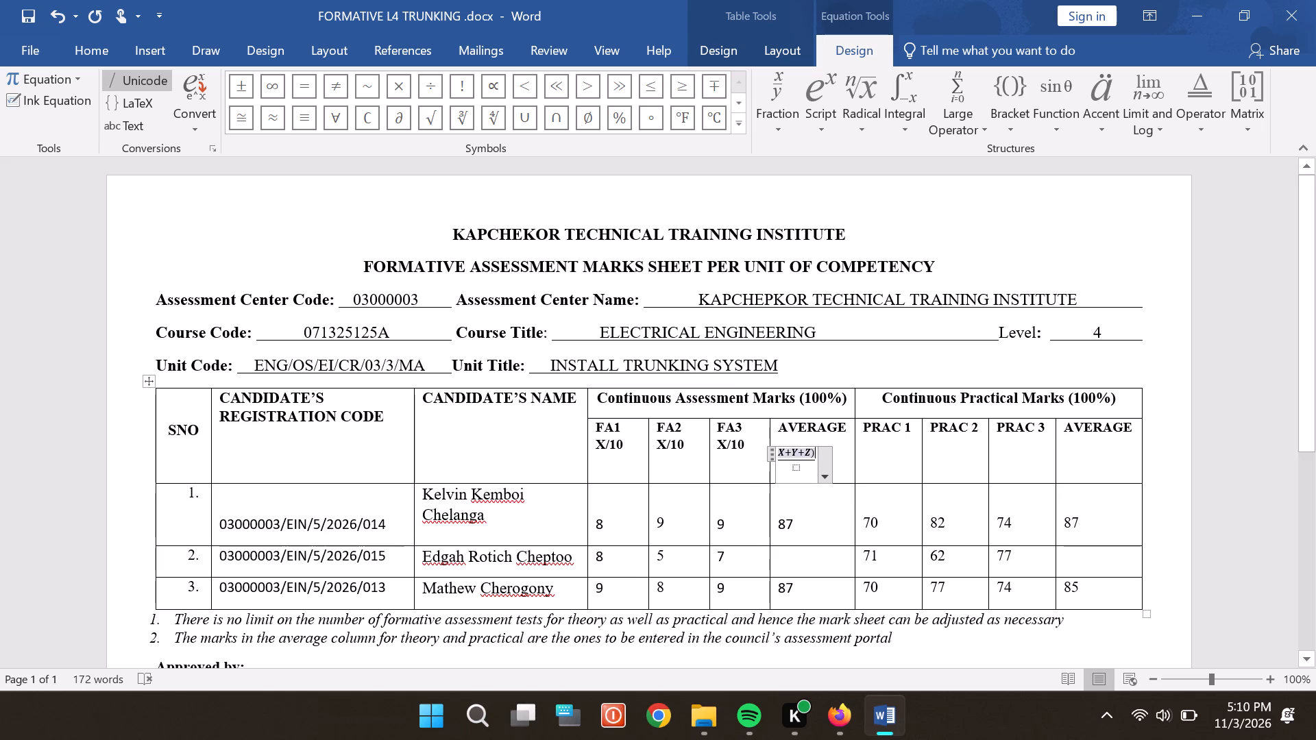
{"action": "left_click", "coordinate": [780, 453]}
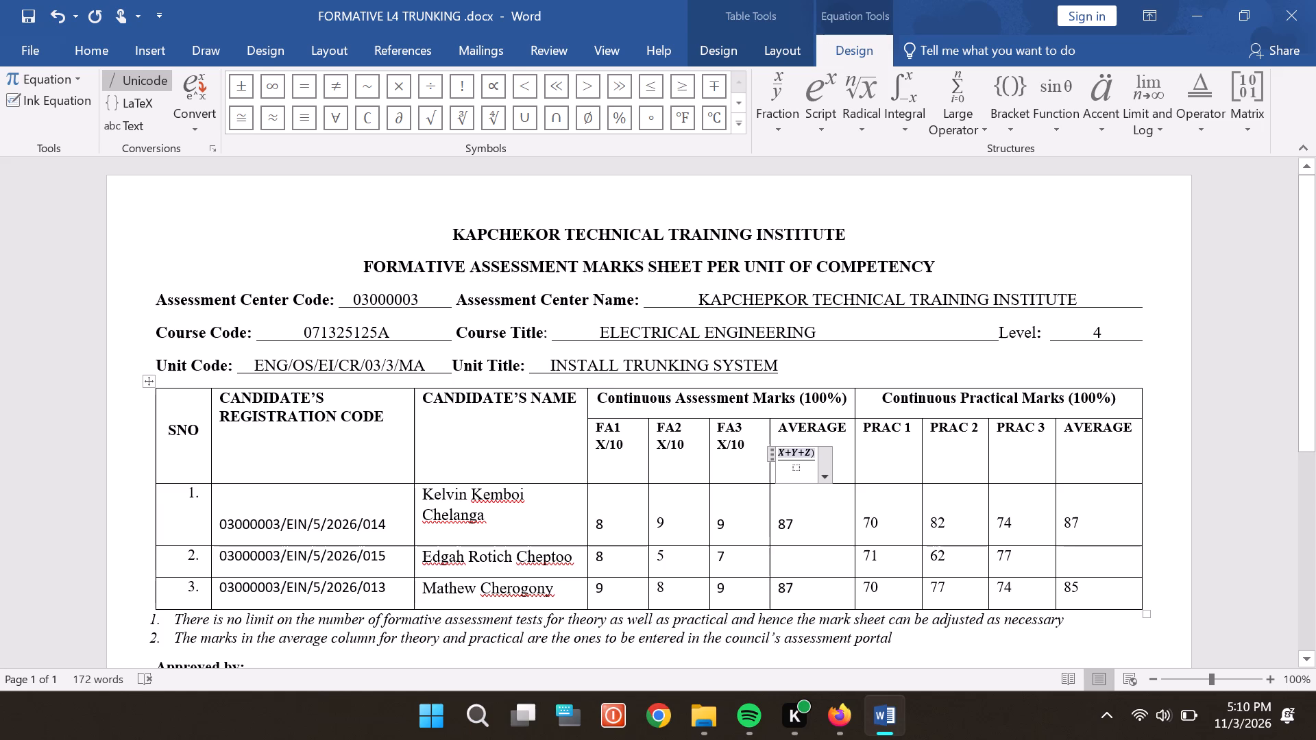
{"action": "left_click", "coordinate": [780, 451]}
{"action": "left_click", "coordinate": [780, 451]}
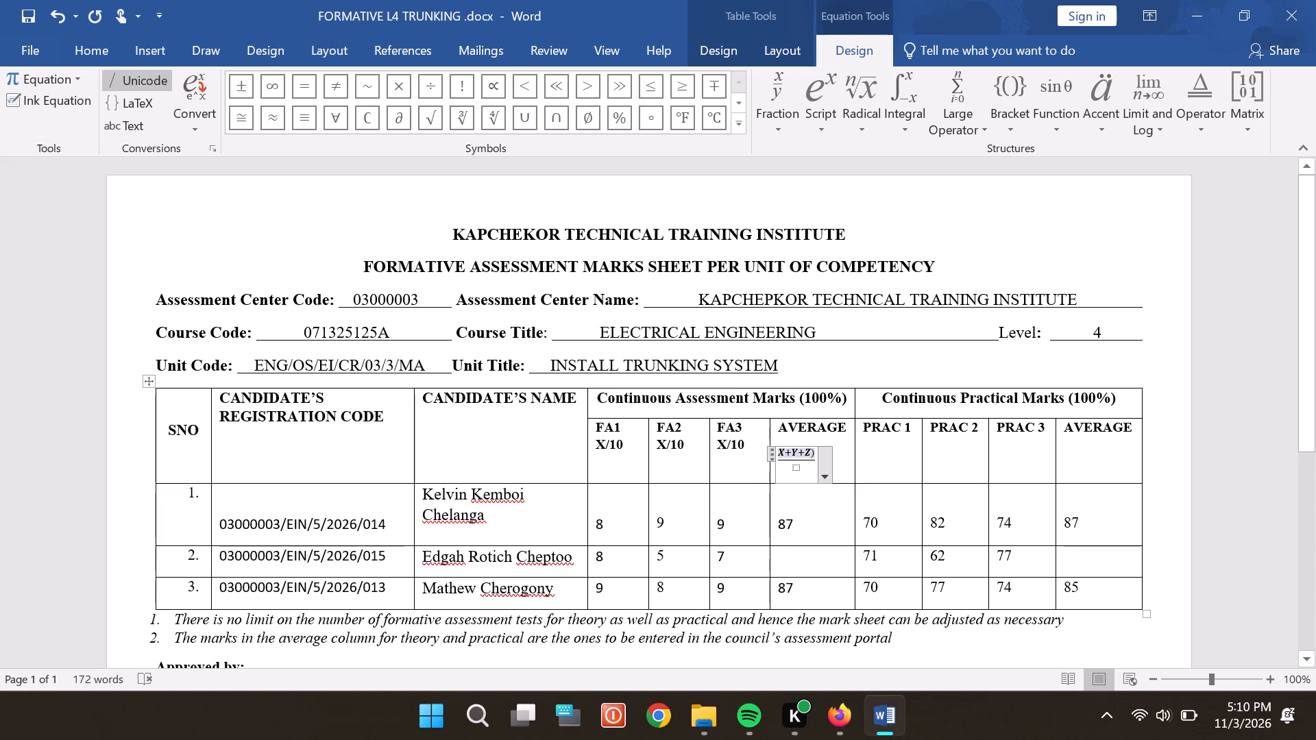
{"action": "key", "text": "Left"}
{"action": "key", "text": "shift+parenleft"}
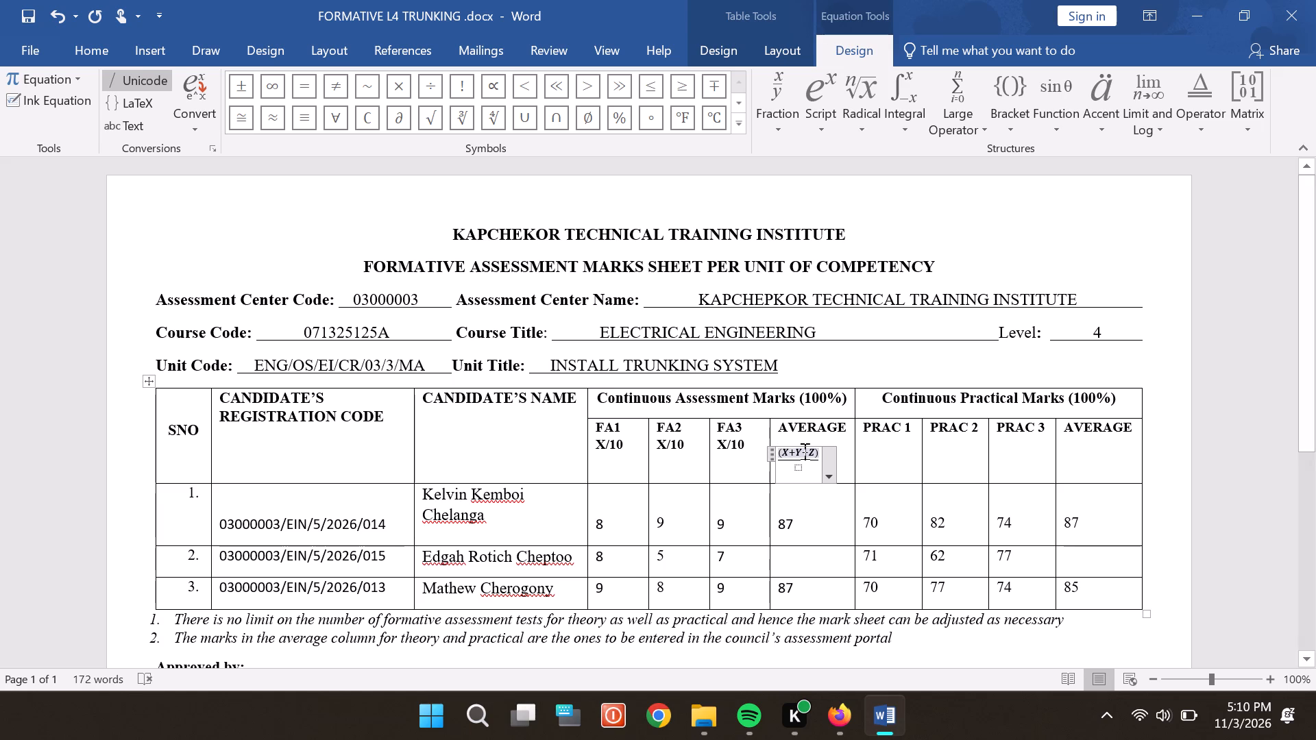
{"action": "left_click", "coordinate": [818, 452]}
{"action": "key", "text": "shift+asterisk"}
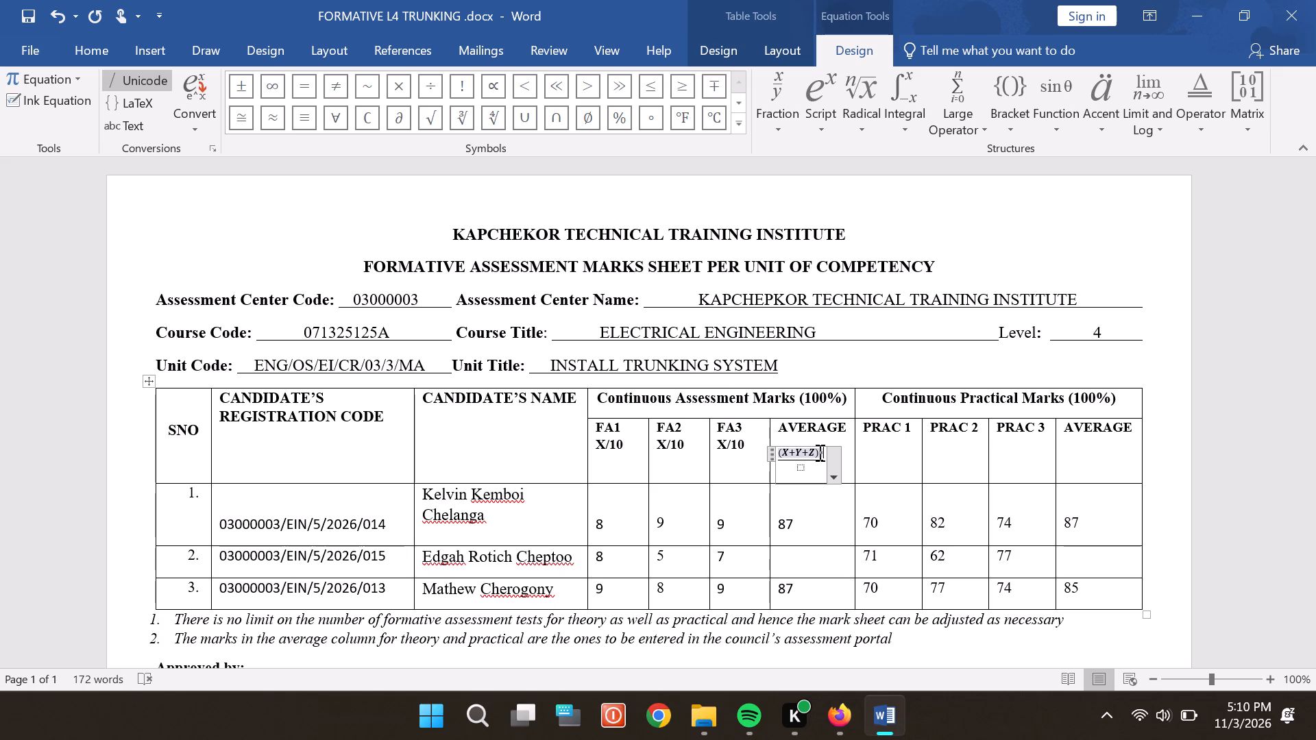
{"action": "type", "text": "100"}
Enter PC WEIGHT OF FA1+FA2+FA3 as the denominator of the average fraction and leave the equation.
{"action": "left_click", "coordinate": [807, 467]}
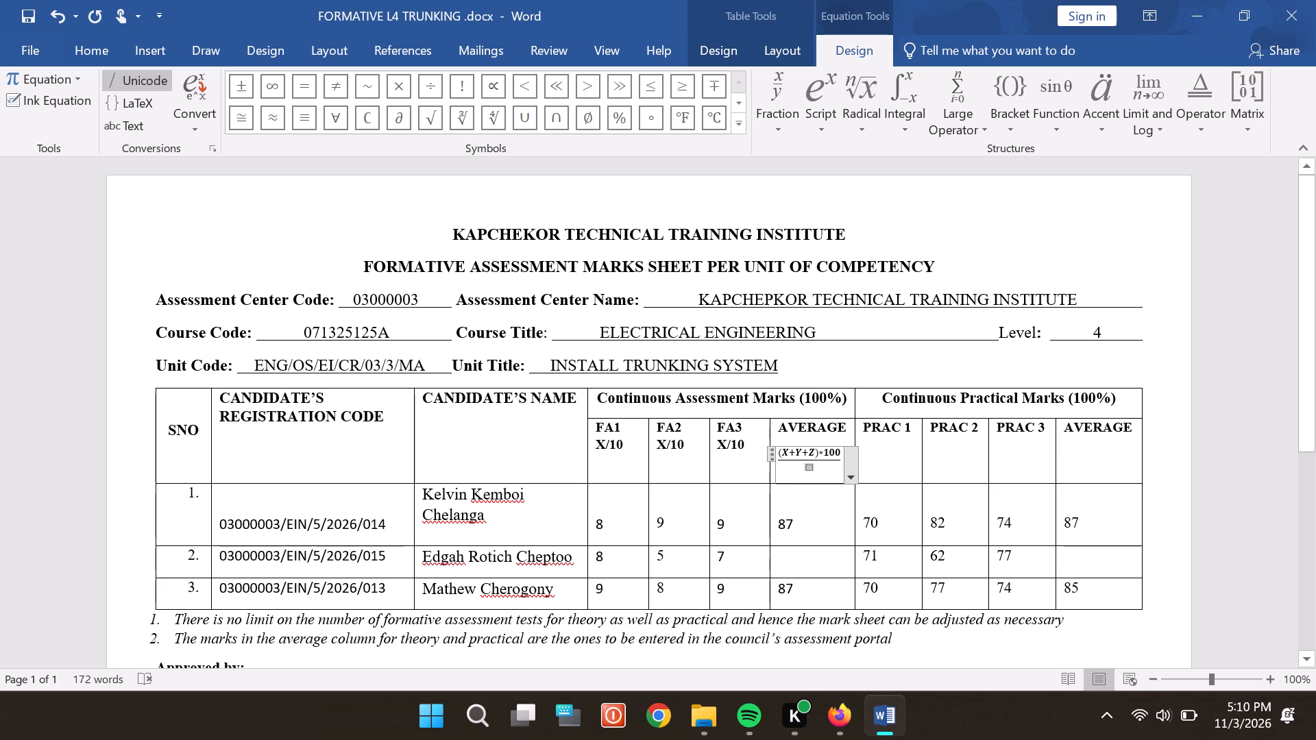
{"action": "type", "text": "PC"}
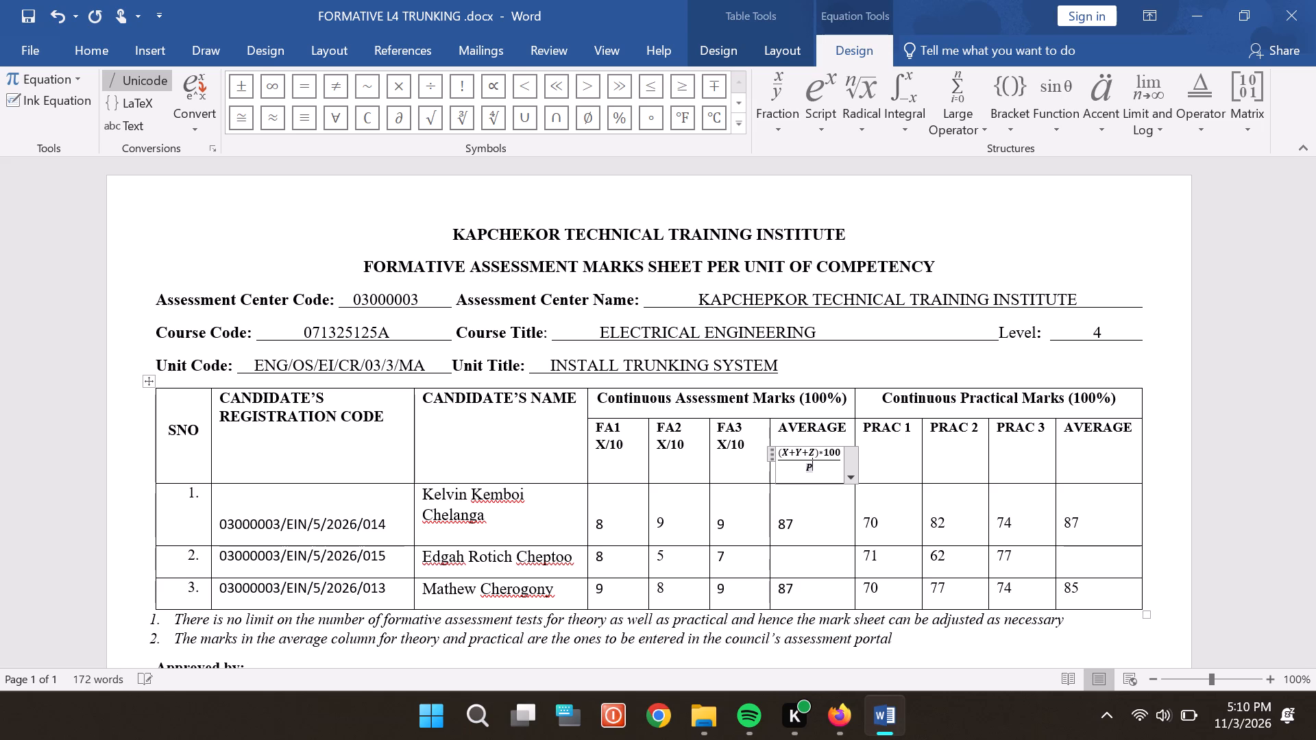
{"action": "key", "text": "space"}
{"action": "type", "text": "WEI"}
{"action": "key", "text": "g"}
{"action": "type", "text": "HT"}
{"action": "key", "text": "space"}
{"action": "type", "text": "OF"}
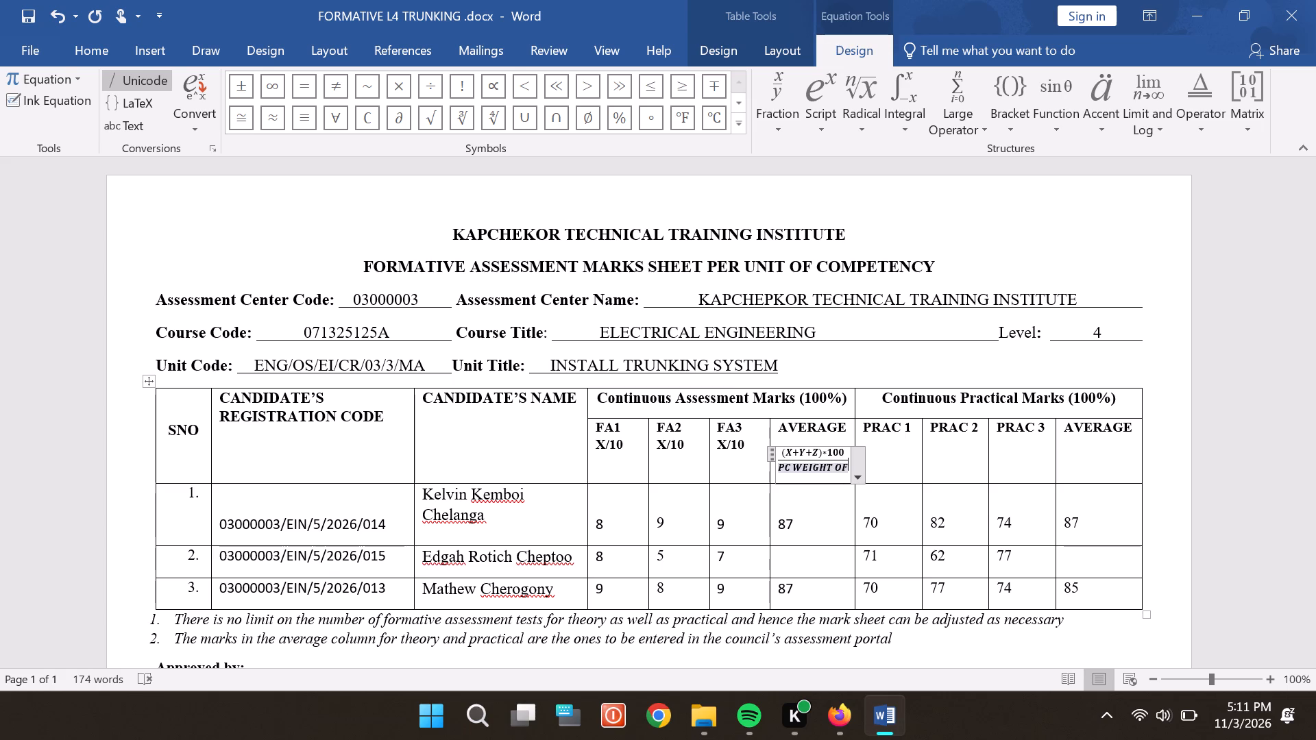
{"action": "key", "text": "space"}
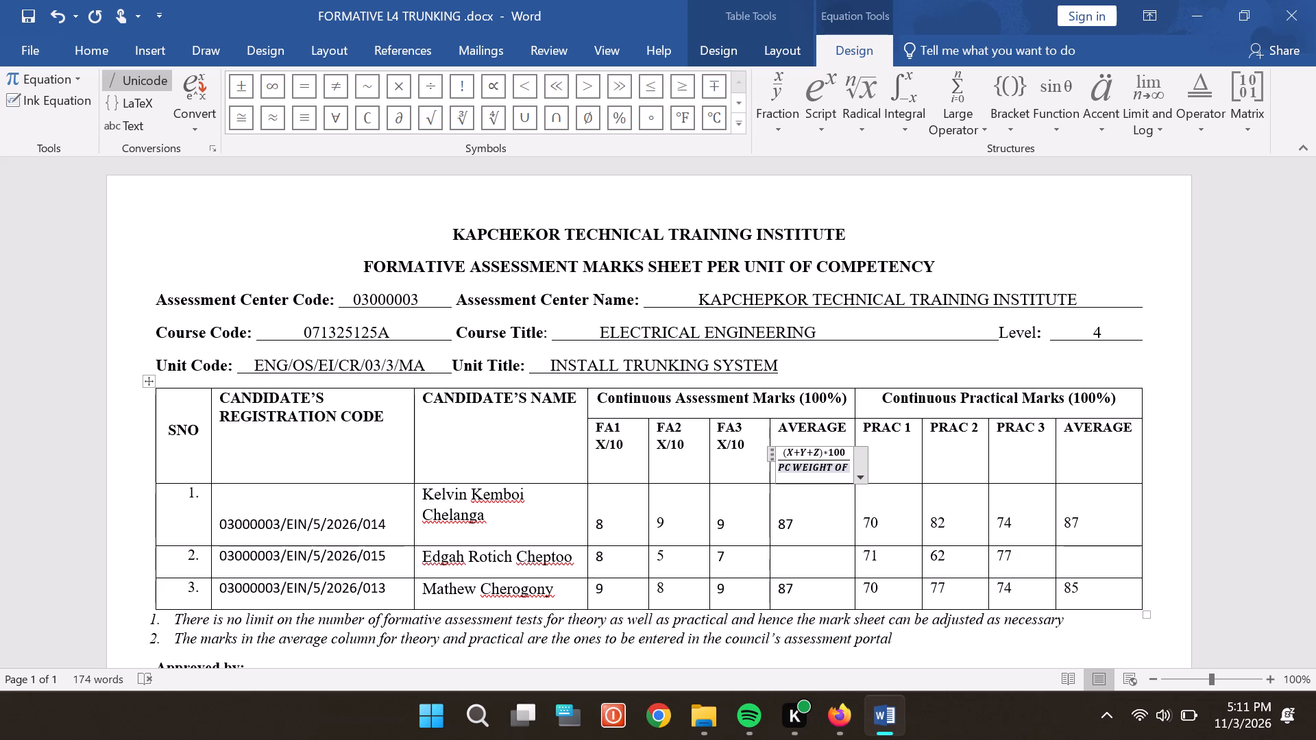
{"action": "type", "text": "FA"}
{"action": "key", "text": "1"}
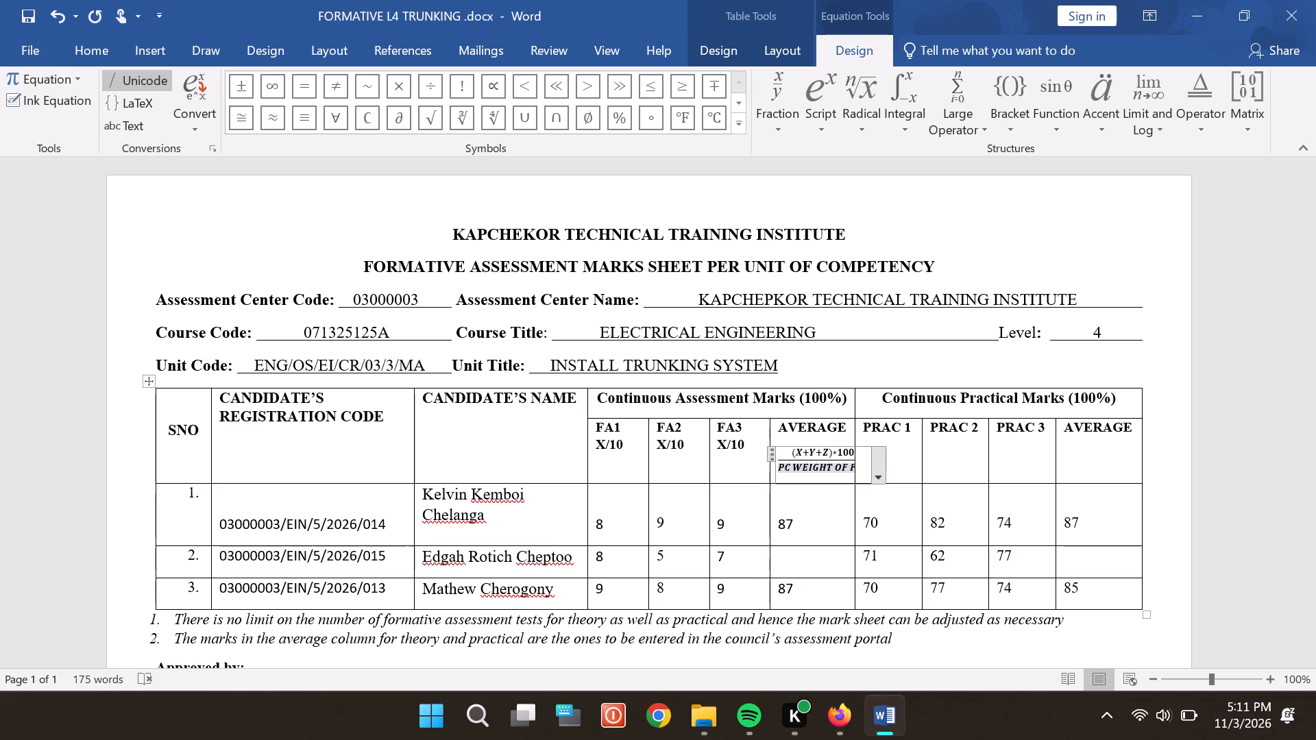
{"action": "key", "text": "shift+plus"}
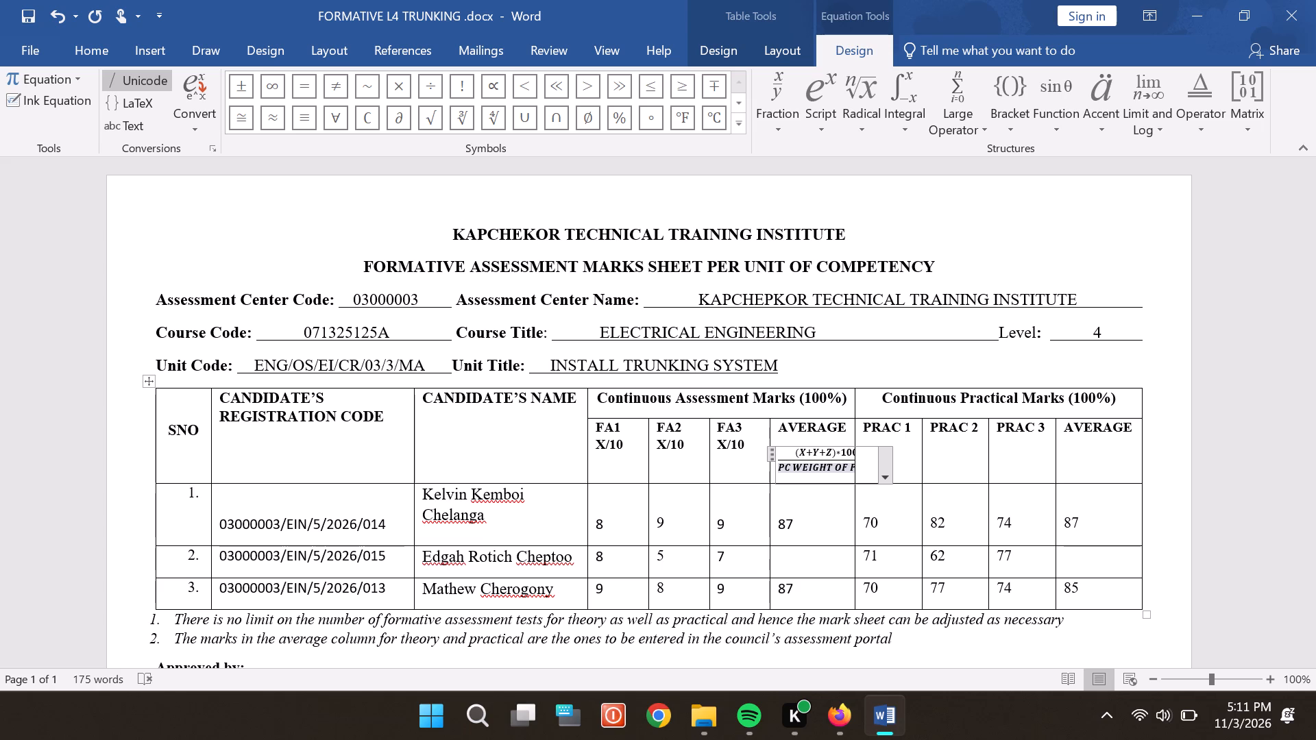
{"action": "type", "text": "FA2"}
{"action": "key", "text": "shift+plus"}
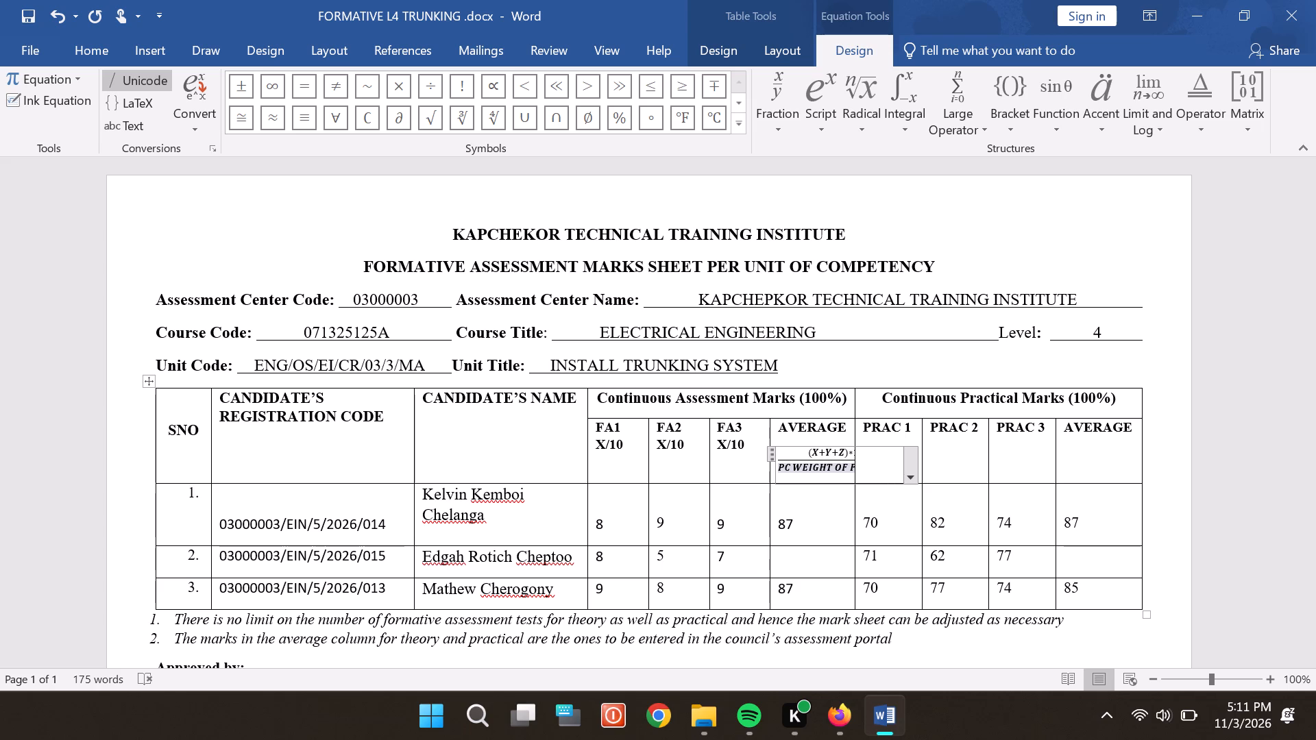
{"action": "type", "text": "FA3"}
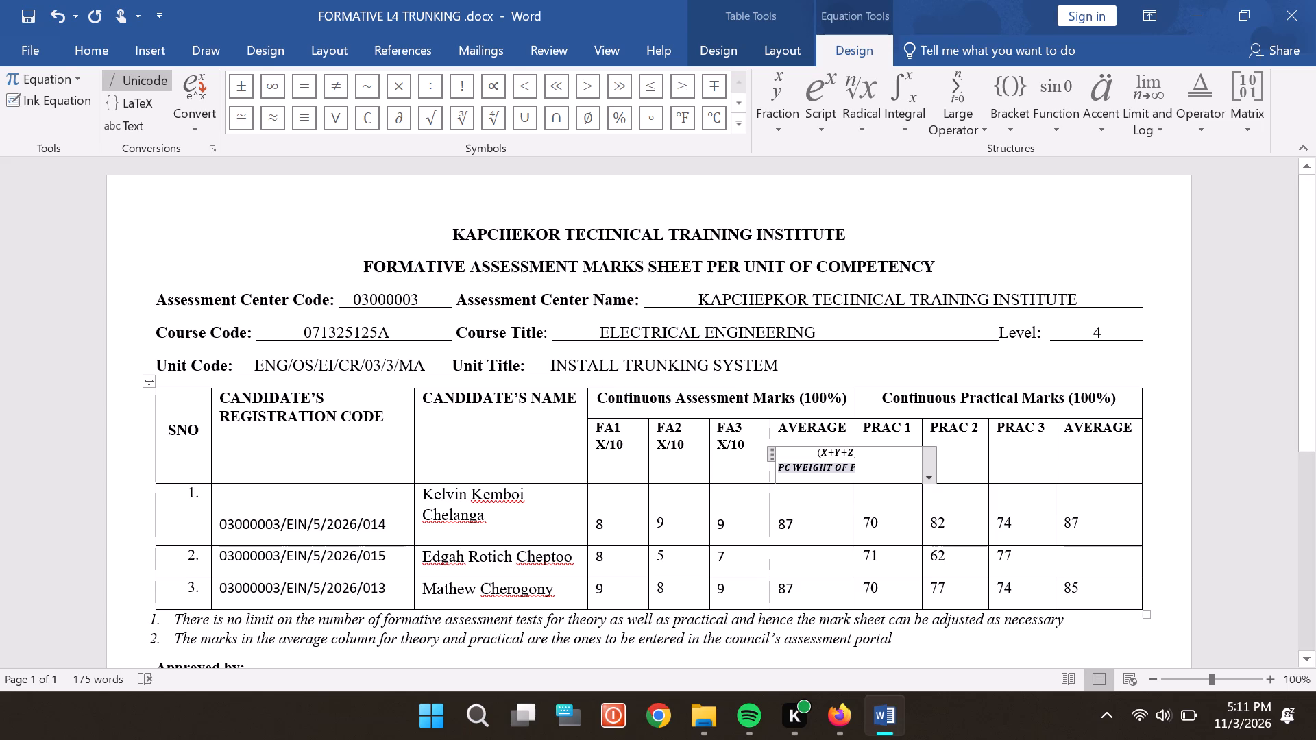
{"action": "left_click", "coordinate": [955, 455]}
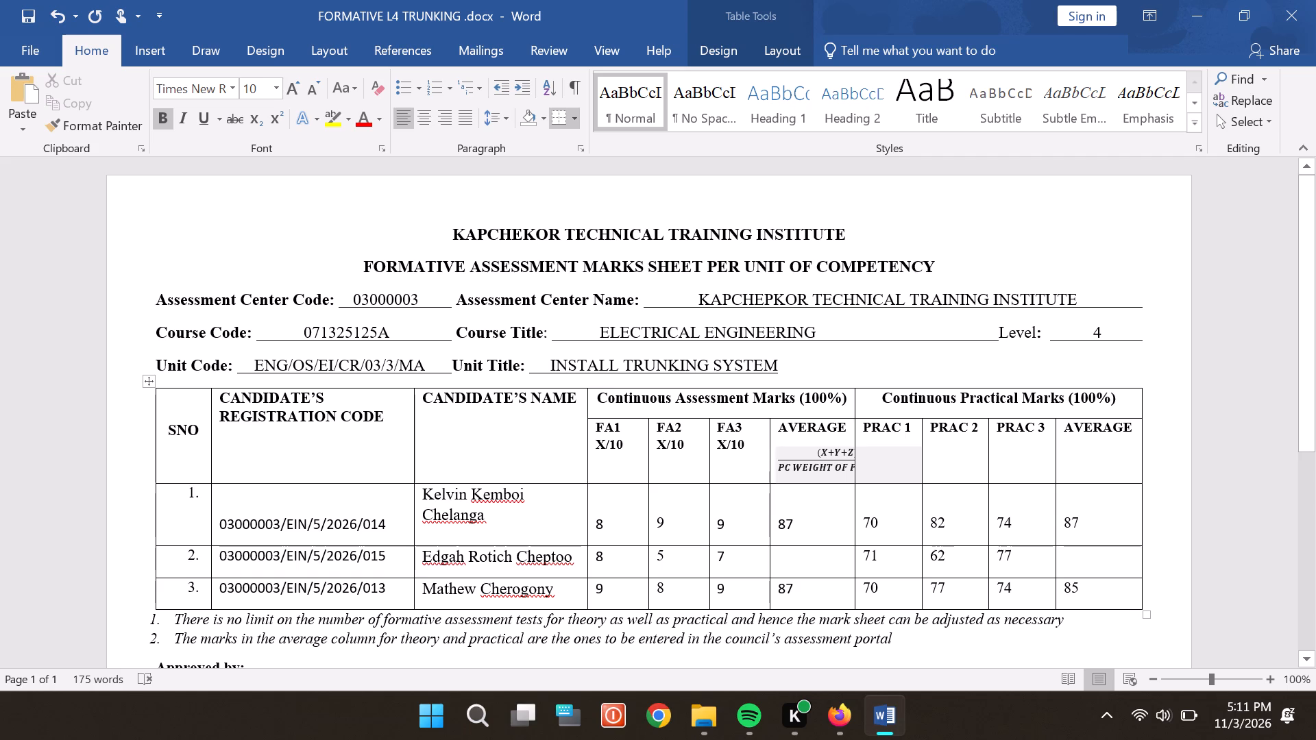
Replace the PRAC 1 column heading under Continuous Practical Marks with FP1 X/84.
{"action": "left_click", "coordinate": [904, 437]}
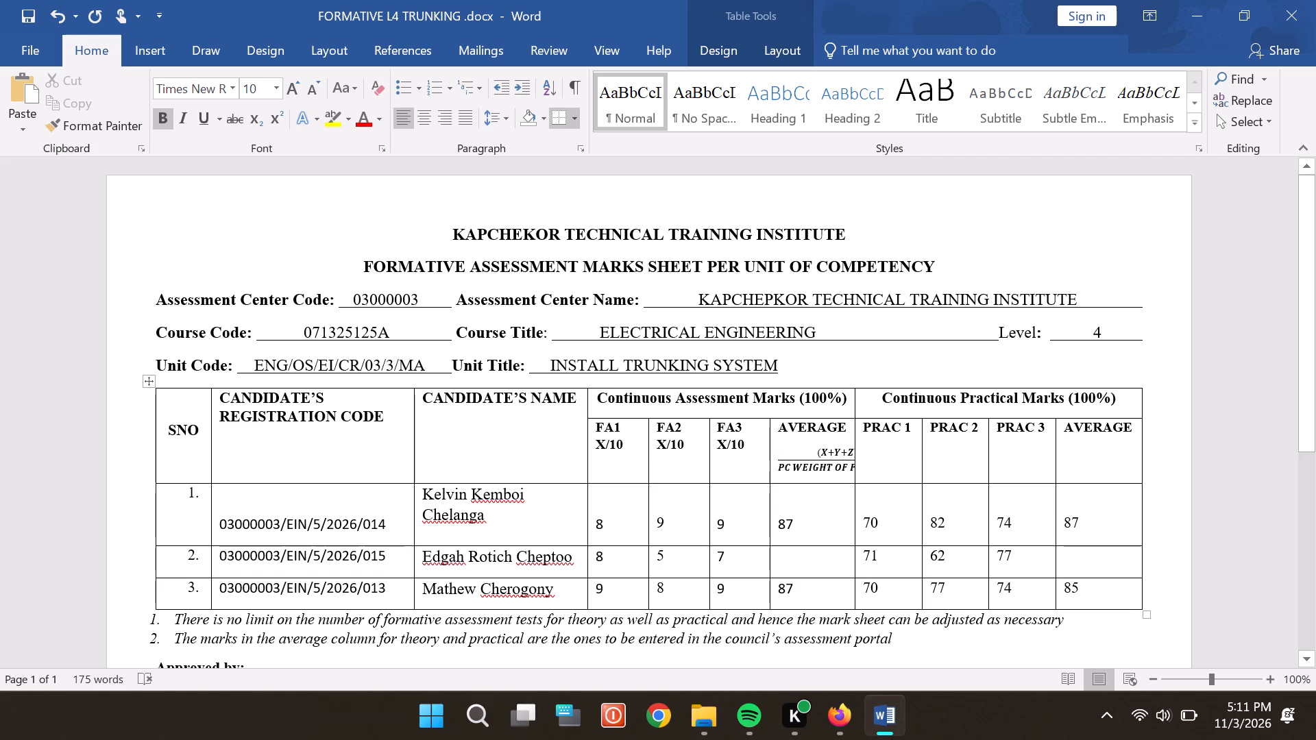
{"action": "left_click", "coordinate": [916, 436]}
{"action": "key", "text": "BackSpace"}
{"action": "key", "text": "BackSpace"}
{"action": "key", "text": "BackSpace"}
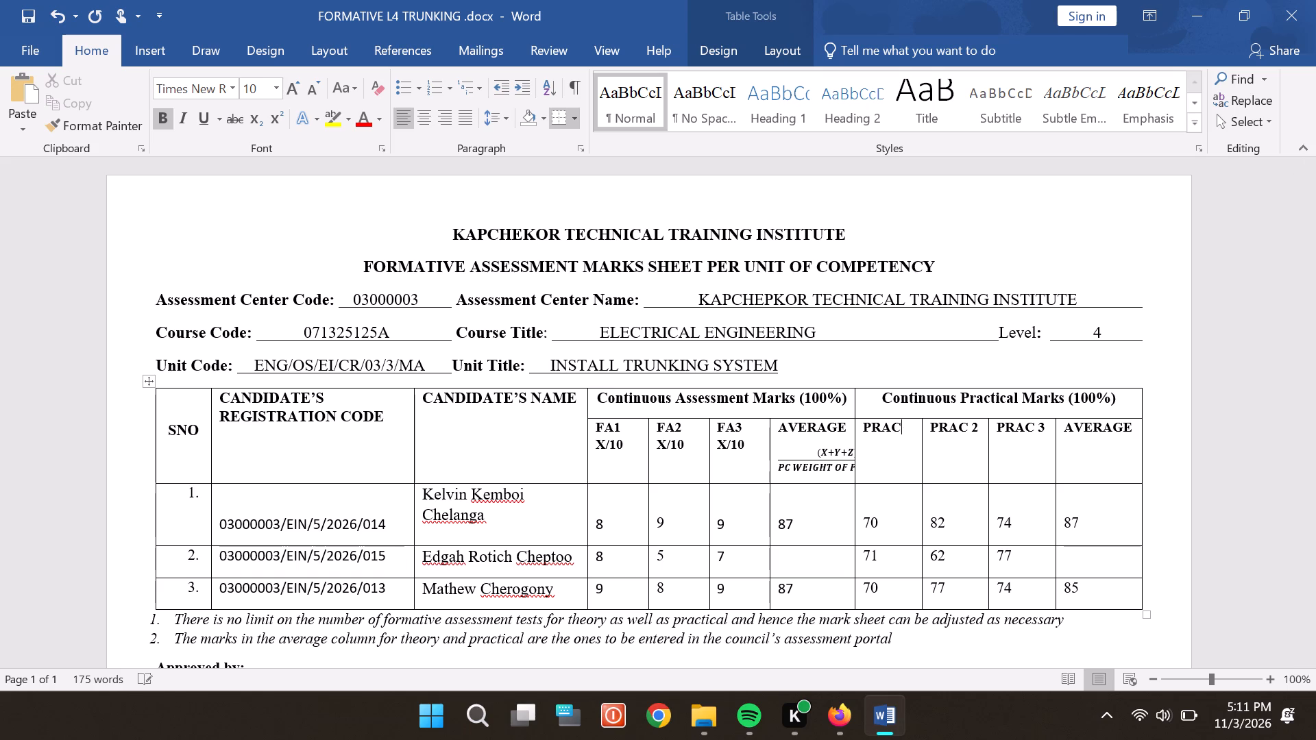
{"action": "key", "text": "BackSpace"}
{"action": "key", "text": "BackSpace"}
{"action": "key", "text": "BackSpace"}
{"action": "key", "text": "BackSpace"}
{"action": "type", "text": "FP"}
{"action": "key", "text": "1"}
{"action": "key", "text": "space"}
{"action": "type", "text": "X/"}
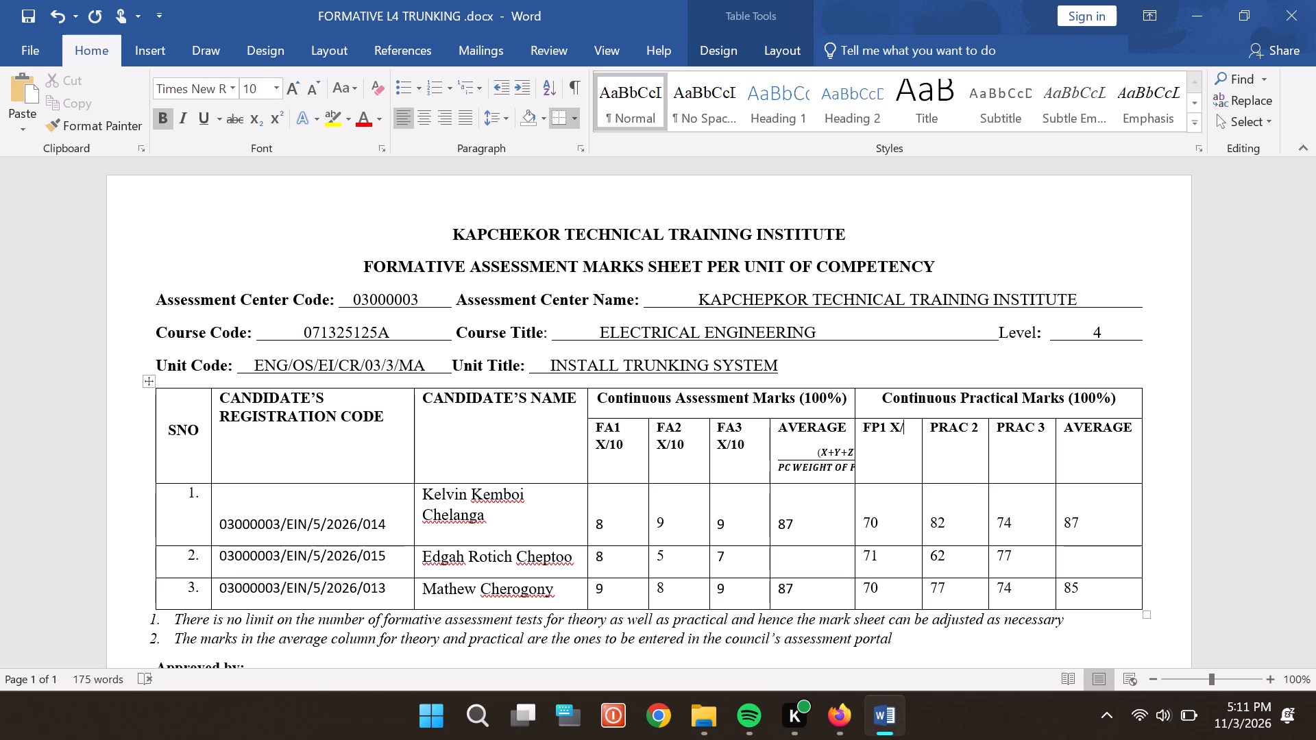
{"action": "type", "text": "84"}
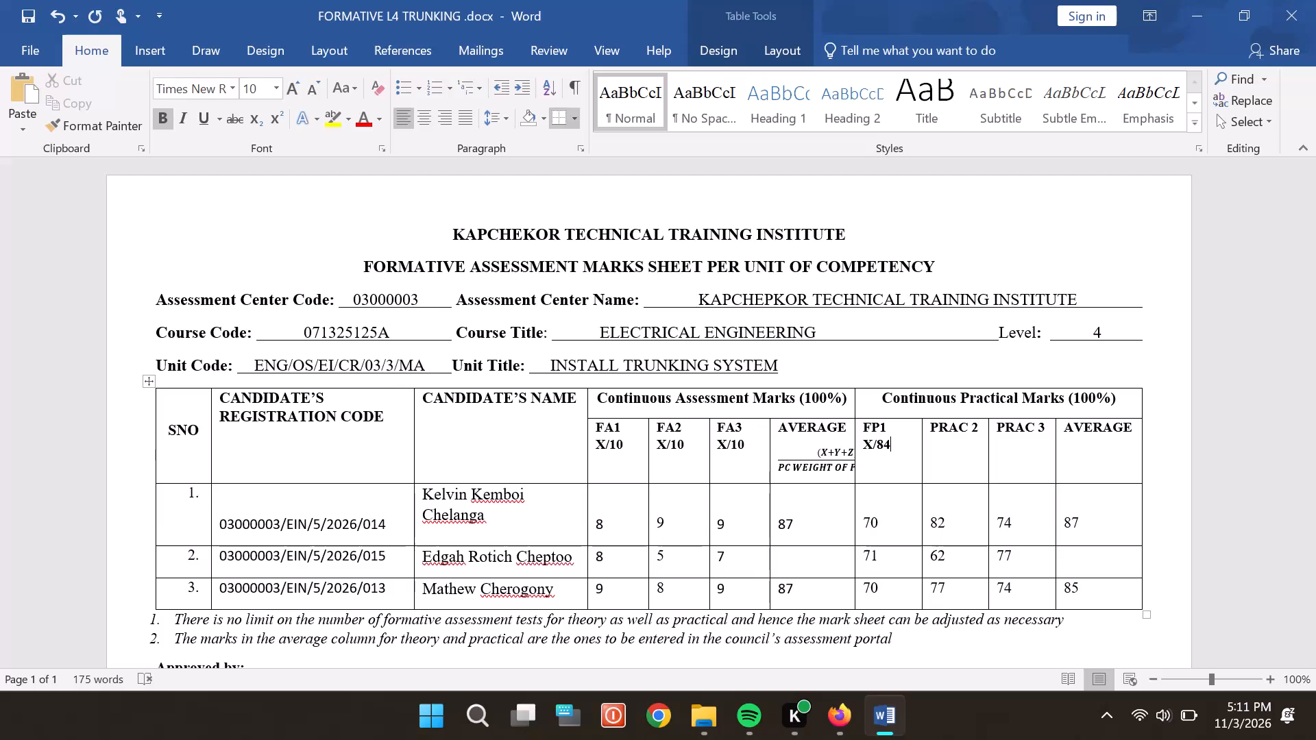
Replace the PRAC 2 column heading under Continuous Practical Marks with FP2 X/90.
{"action": "left_click", "coordinate": [981, 428]}
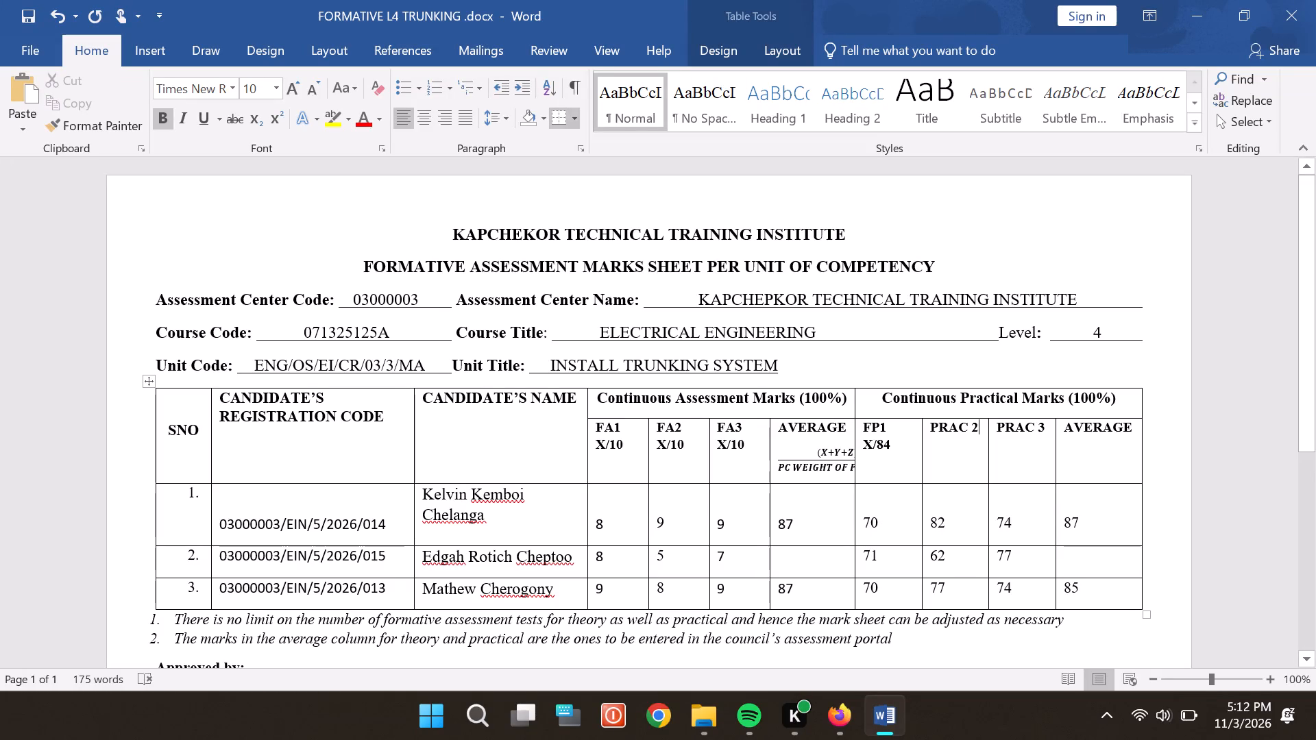
{"action": "key", "text": "BackSpace"}
{"action": "key", "text": "BackSpace"}
{"action": "key", "text": "BackSpace"}
{"action": "key", "text": "BackSpace"}
{"action": "key", "text": "BackSpace"}
{"action": "key", "text": "BackSpace"}
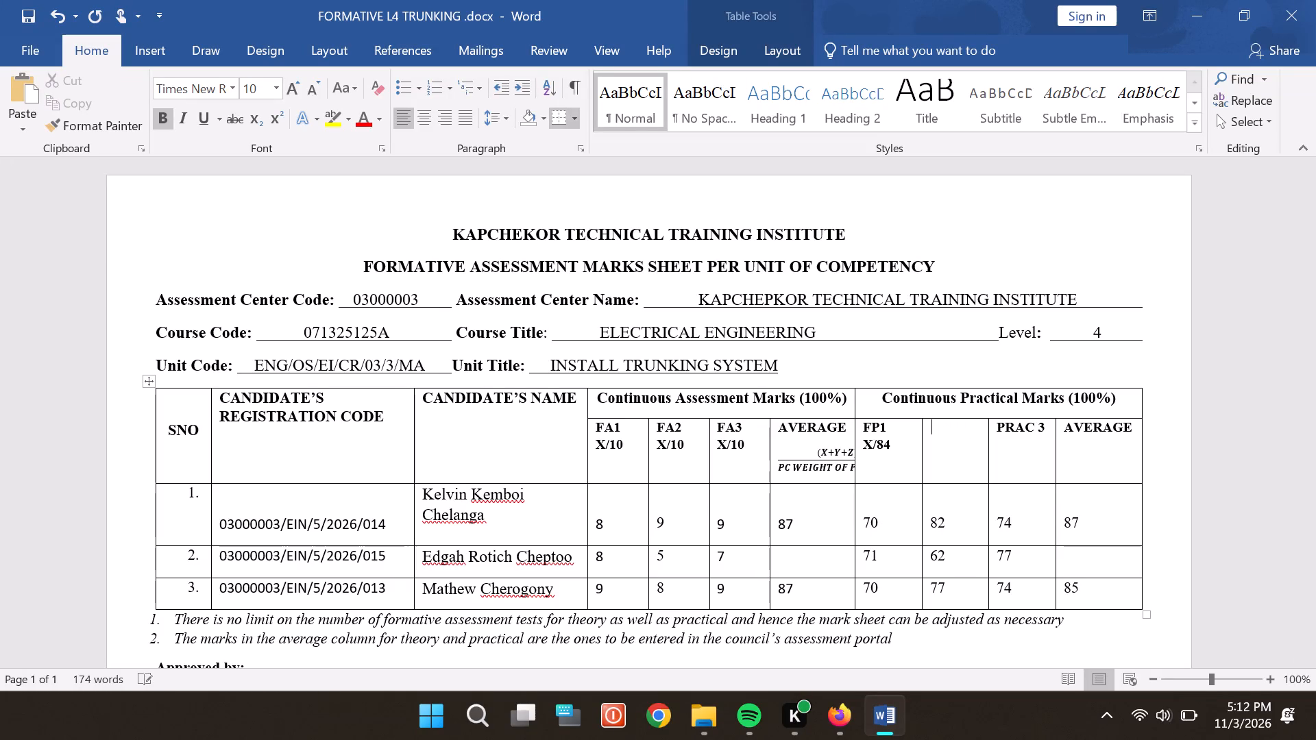
{"action": "type", "text": "FP"}
{"action": "key", "text": "2"}
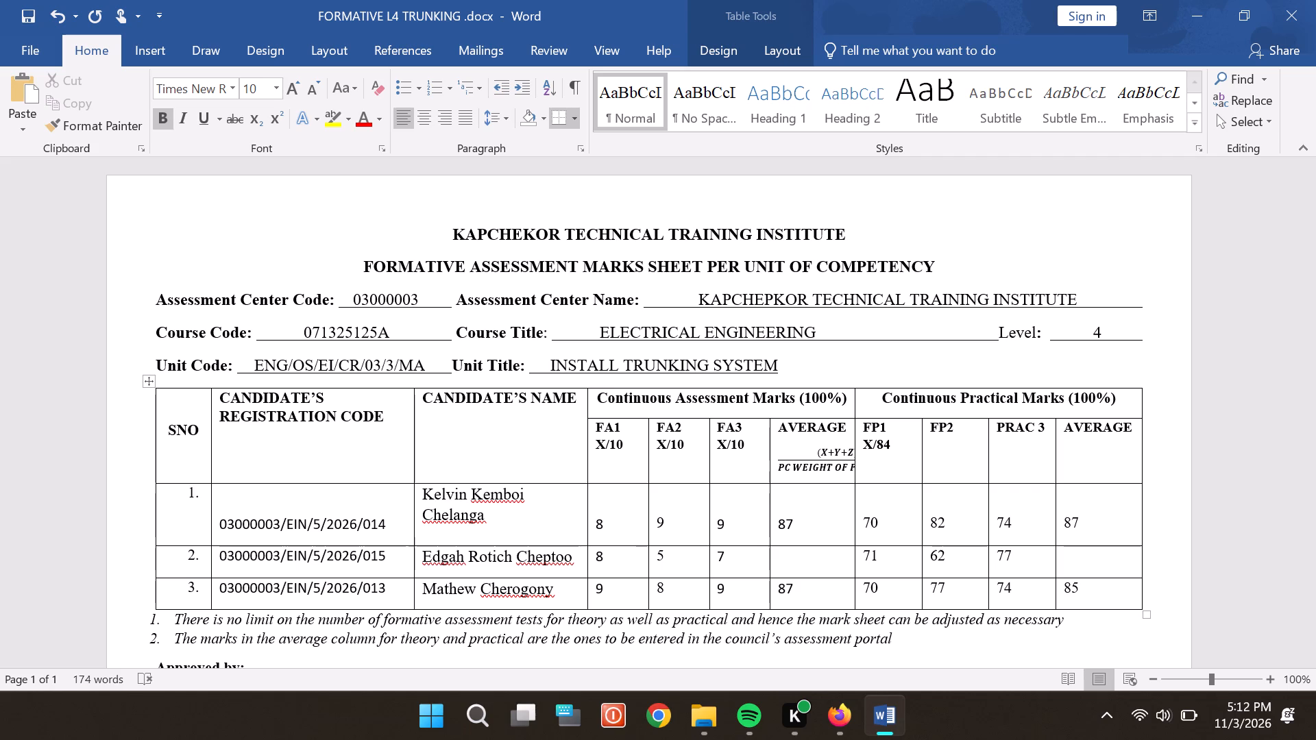
{"action": "key", "text": "space"}
{"action": "key", "text": "x"}
{"action": "key", "text": "slash"}
{"action": "type", "text": "90"}
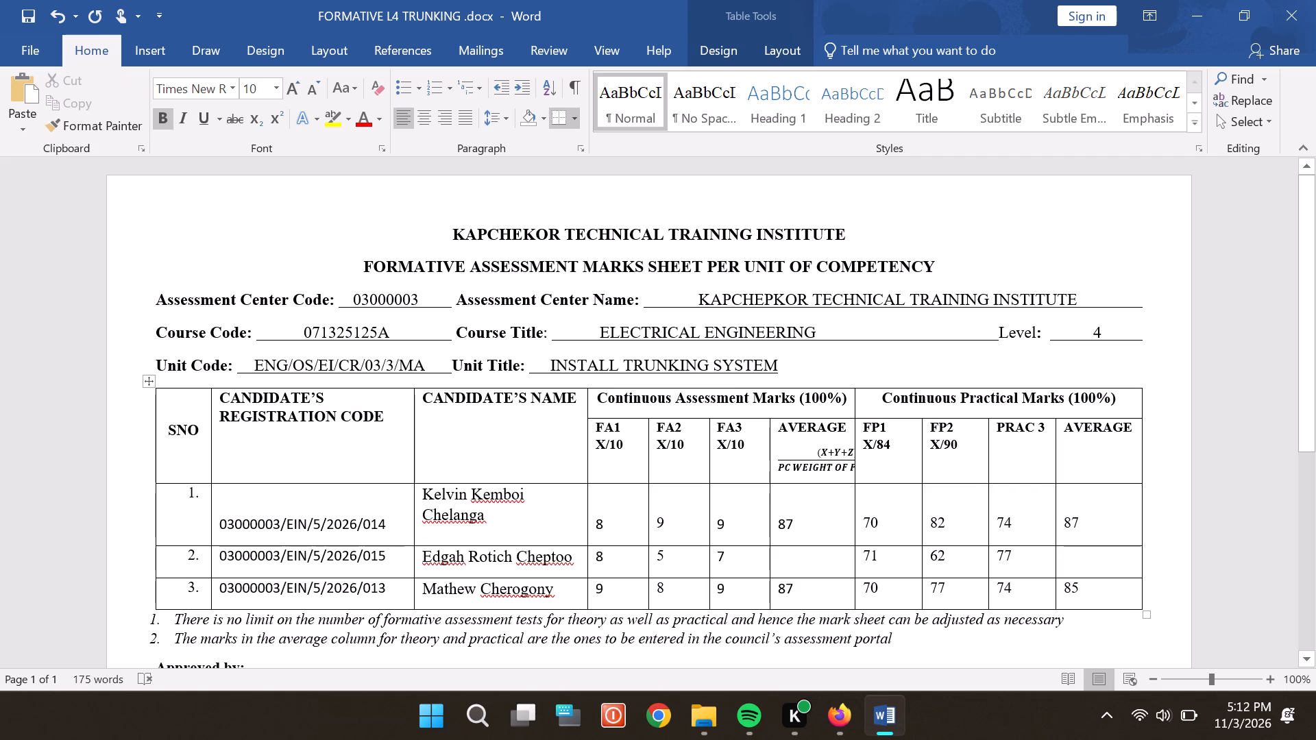
Replace the PRAC 3 column heading under Continuous Practical Marks with FP3 X/85.
{"action": "left_click", "coordinate": [1045, 428]}
{"action": "key", "text": "BackSpace"}
{"action": "key", "text": "BackSpace"}
{"action": "key", "text": "BackSpace"}
{"action": "key", "text": "BackSpace"}
{"action": "key", "text": "BackSpace"}
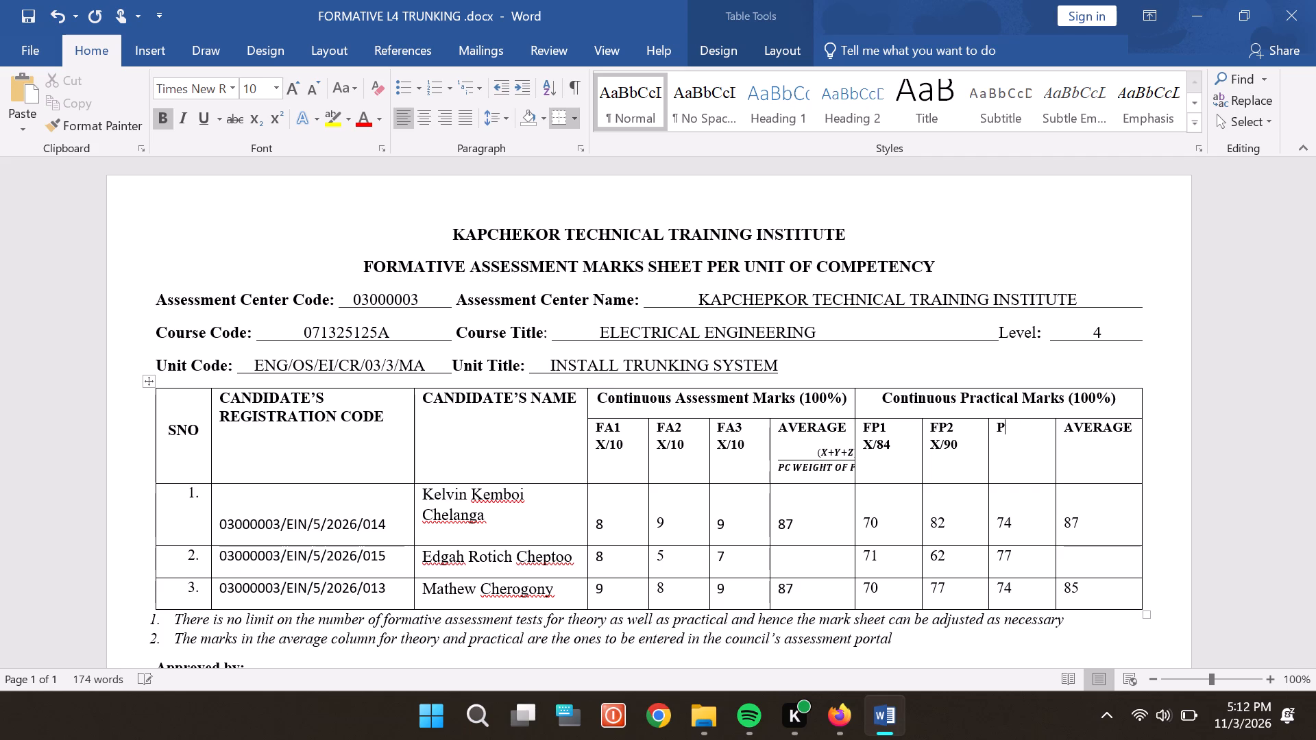
{"action": "key", "text": "BackSpace"}
{"action": "type", "text": "FP3"}
{"action": "key", "text": "space"}
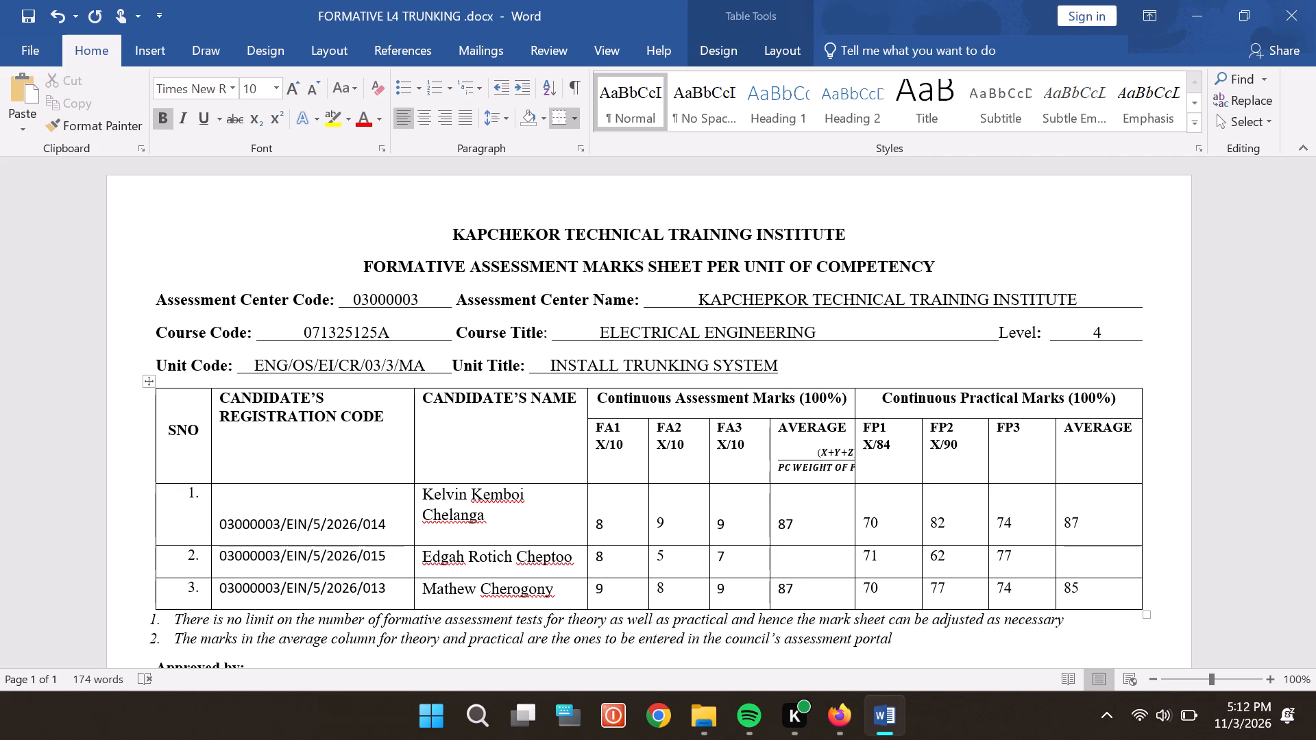
{"action": "type", "text": "X/"}
{"action": "type", "text": "85"}
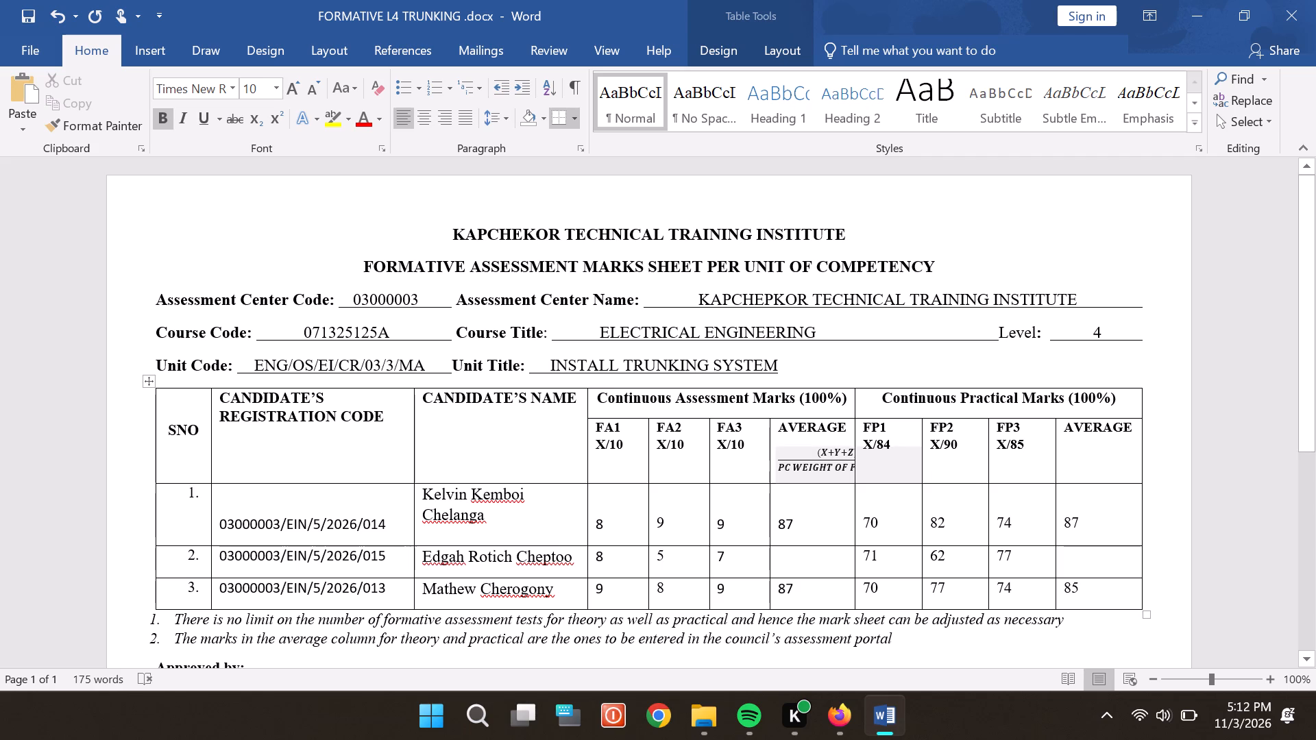
Copy the continuous assessment average fraction onto a new line below the AVERAGE heading under Continuous Practical Marks.
{"action": "left_click_drag", "start_coordinate": [783, 456], "coordinate": [831, 456]}
{"action": "key", "text": "ctrl+c"}
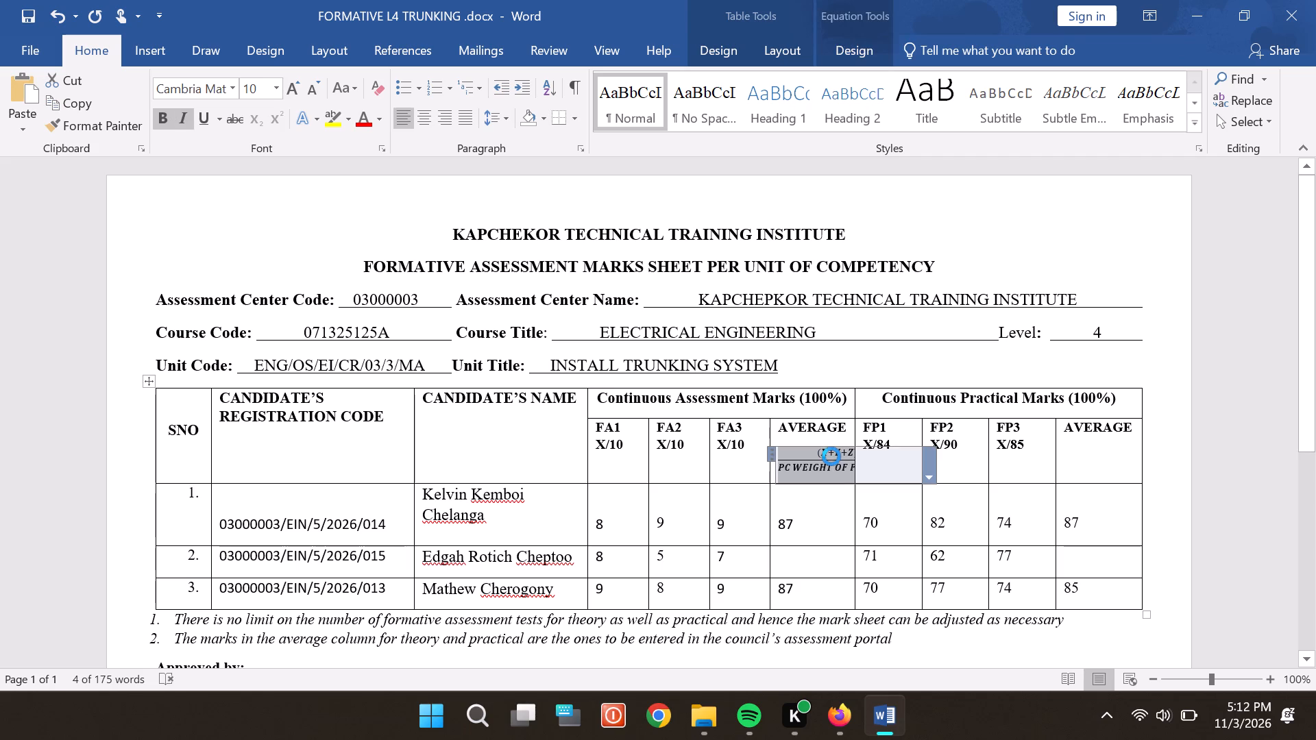
{"action": "left_click", "coordinate": [1070, 454]}
{"action": "left_click", "coordinate": [1131, 433]}
{"action": "key", "text": "Return"}
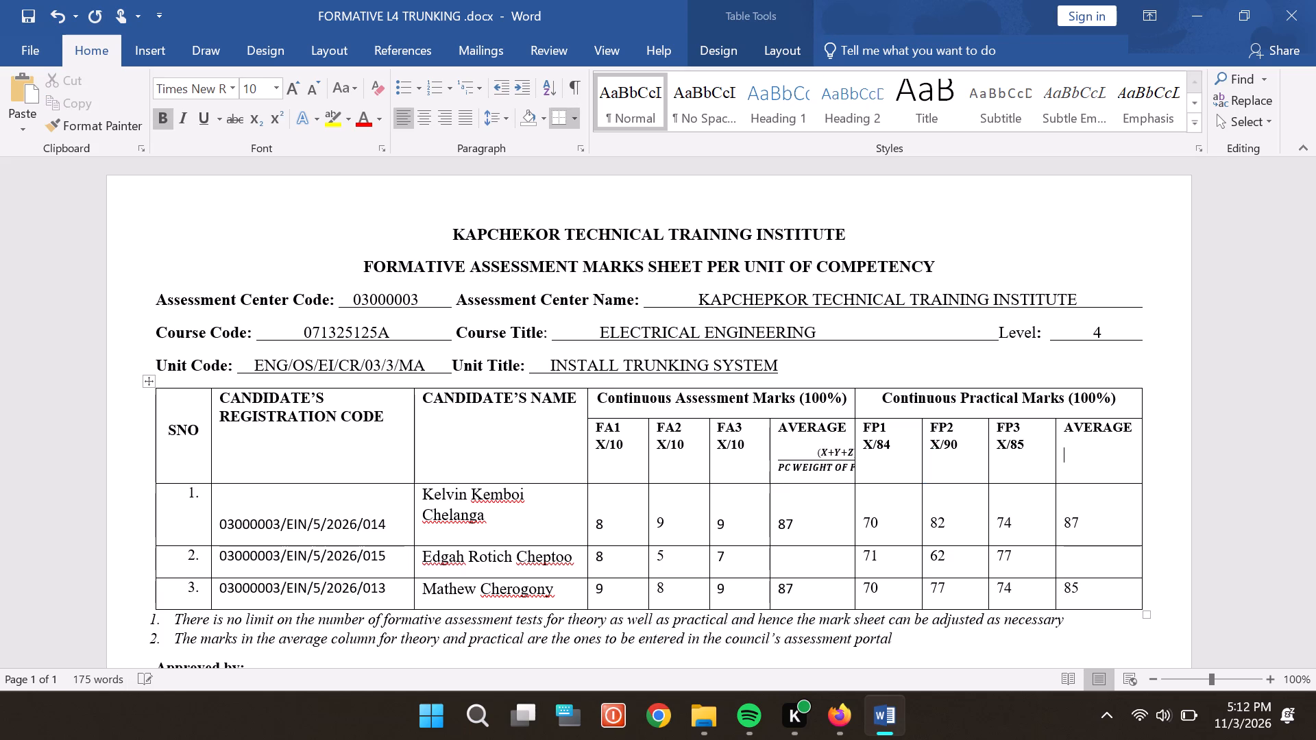
{"action": "key", "text": "ctrl+v"}
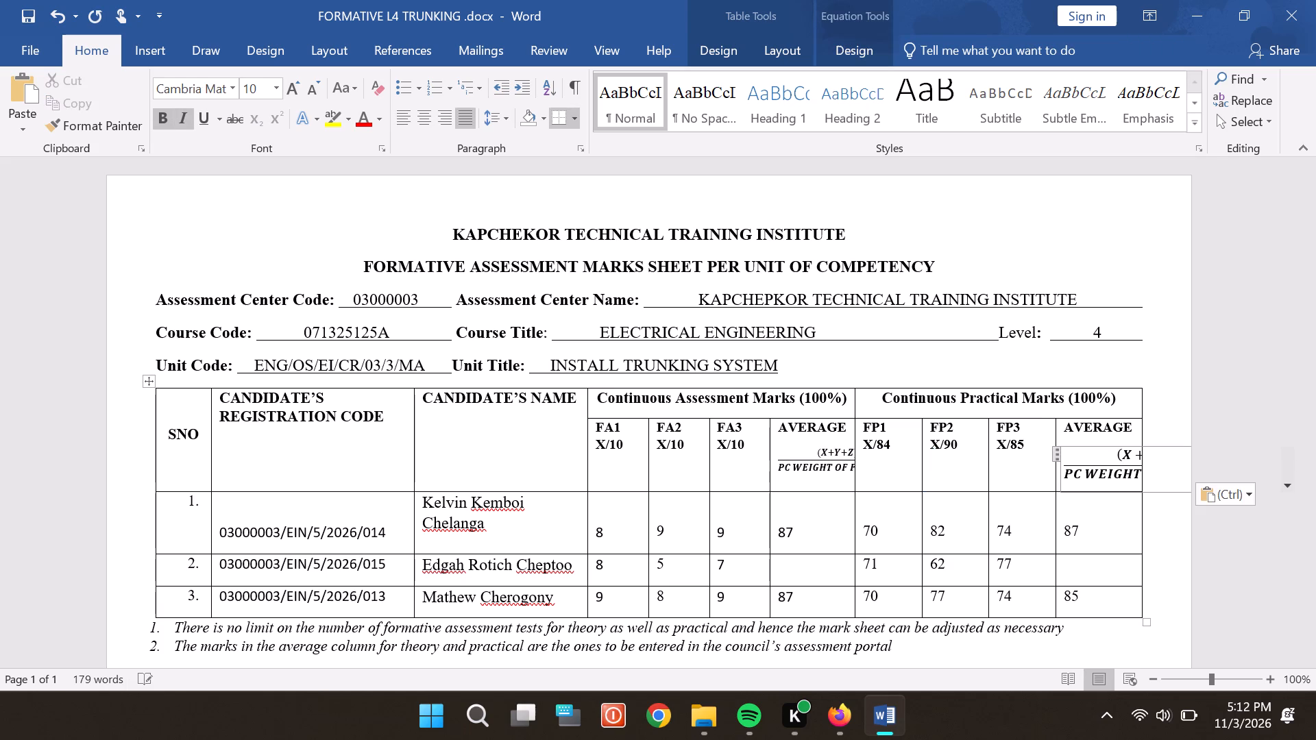
{"action": "left_click", "coordinate": [1180, 405]}
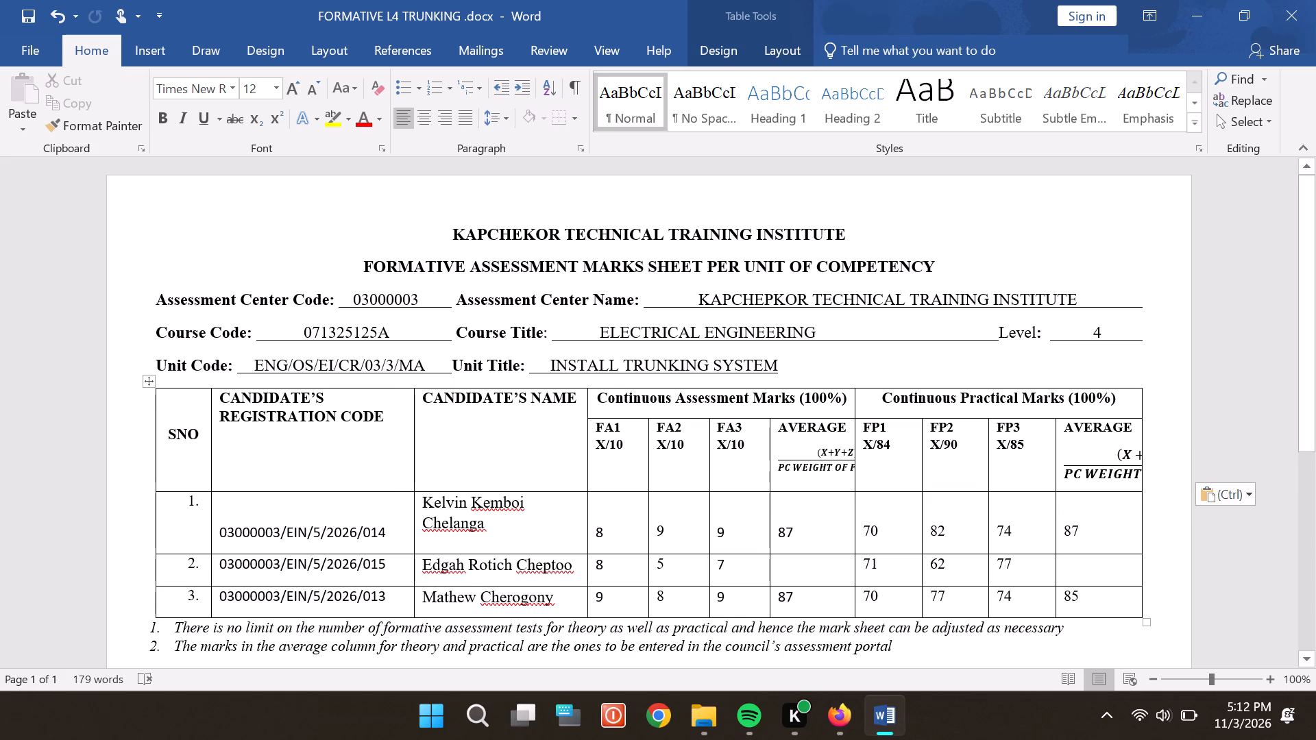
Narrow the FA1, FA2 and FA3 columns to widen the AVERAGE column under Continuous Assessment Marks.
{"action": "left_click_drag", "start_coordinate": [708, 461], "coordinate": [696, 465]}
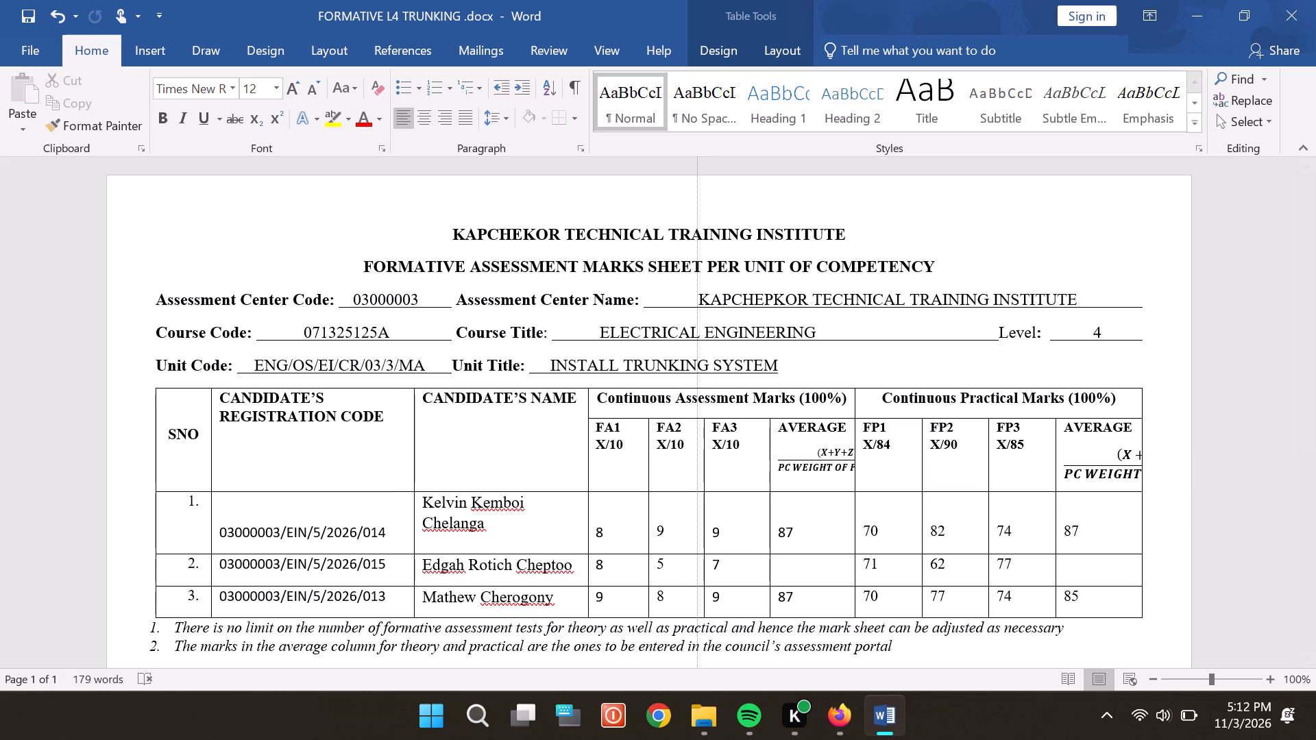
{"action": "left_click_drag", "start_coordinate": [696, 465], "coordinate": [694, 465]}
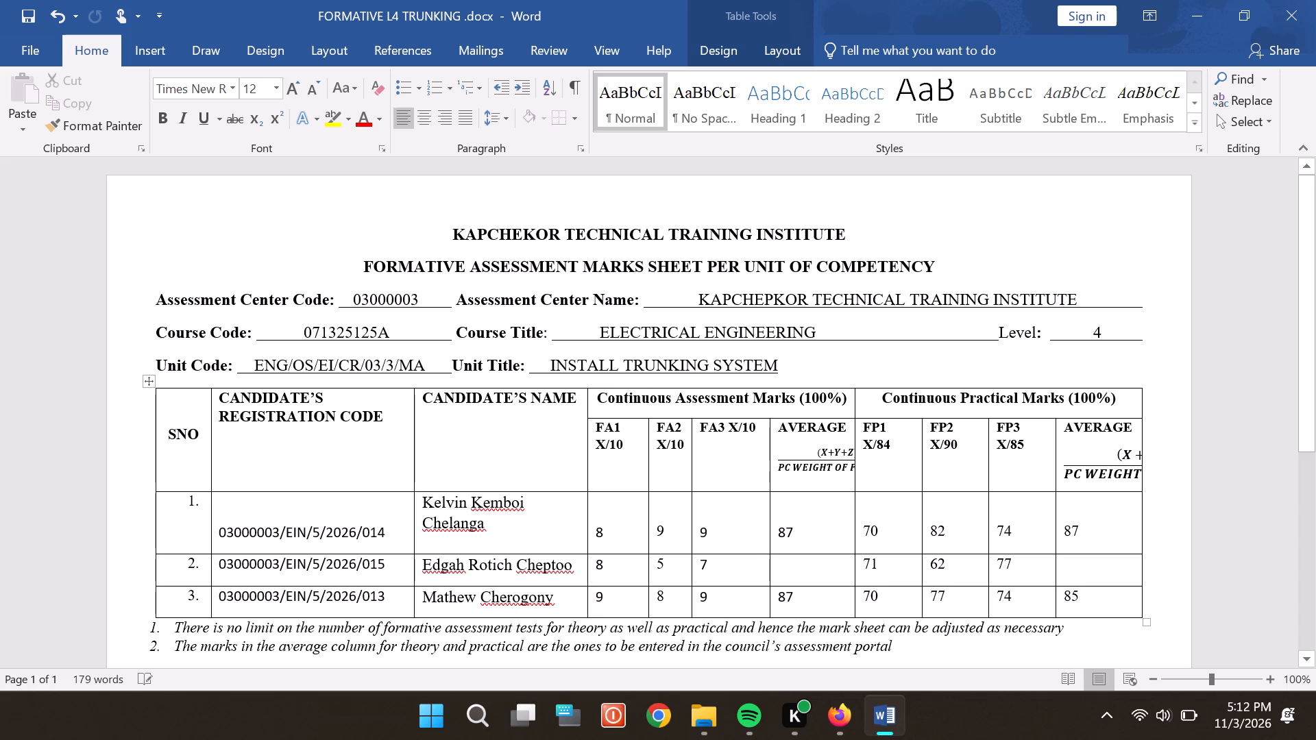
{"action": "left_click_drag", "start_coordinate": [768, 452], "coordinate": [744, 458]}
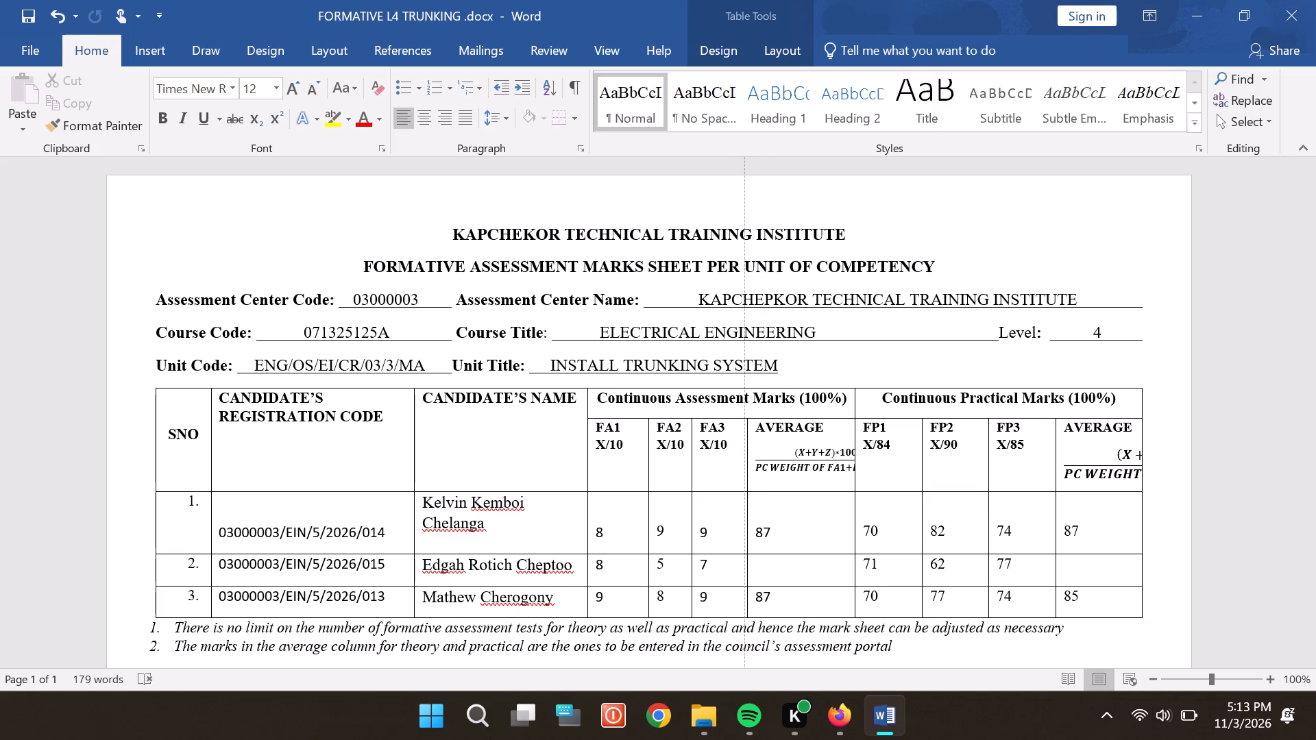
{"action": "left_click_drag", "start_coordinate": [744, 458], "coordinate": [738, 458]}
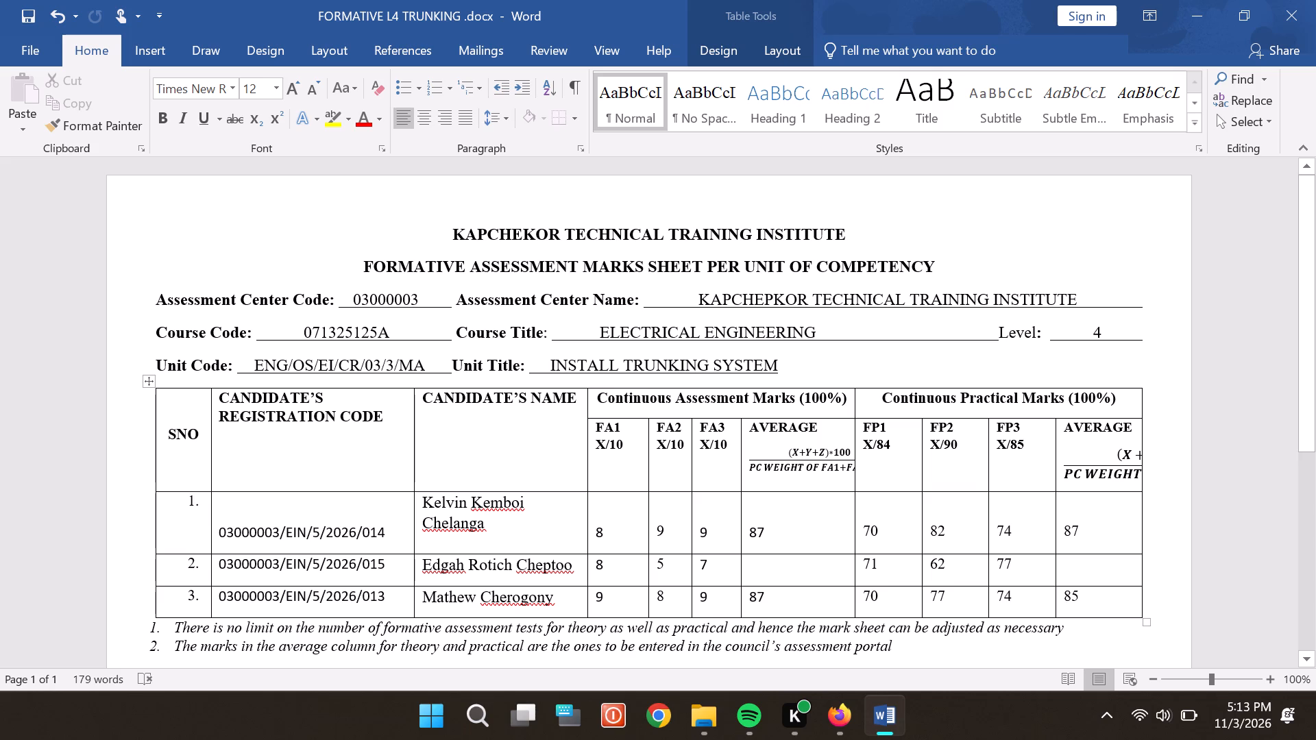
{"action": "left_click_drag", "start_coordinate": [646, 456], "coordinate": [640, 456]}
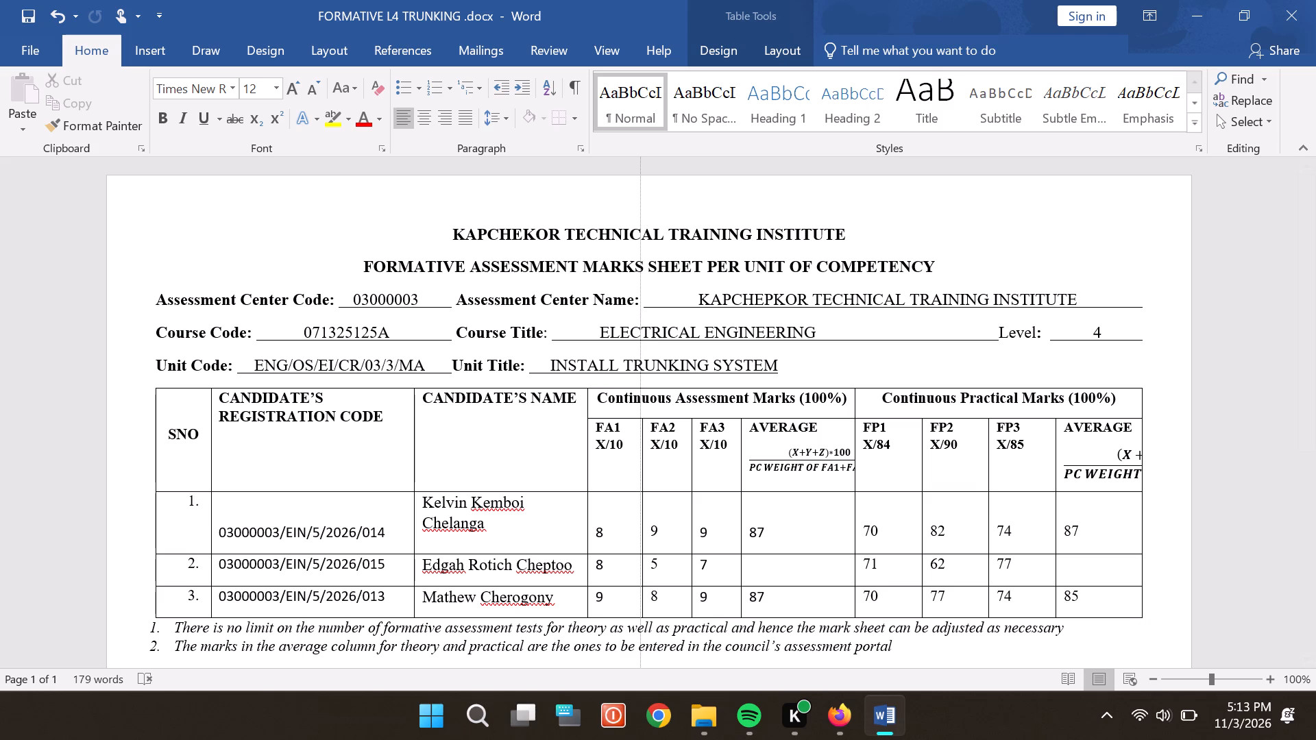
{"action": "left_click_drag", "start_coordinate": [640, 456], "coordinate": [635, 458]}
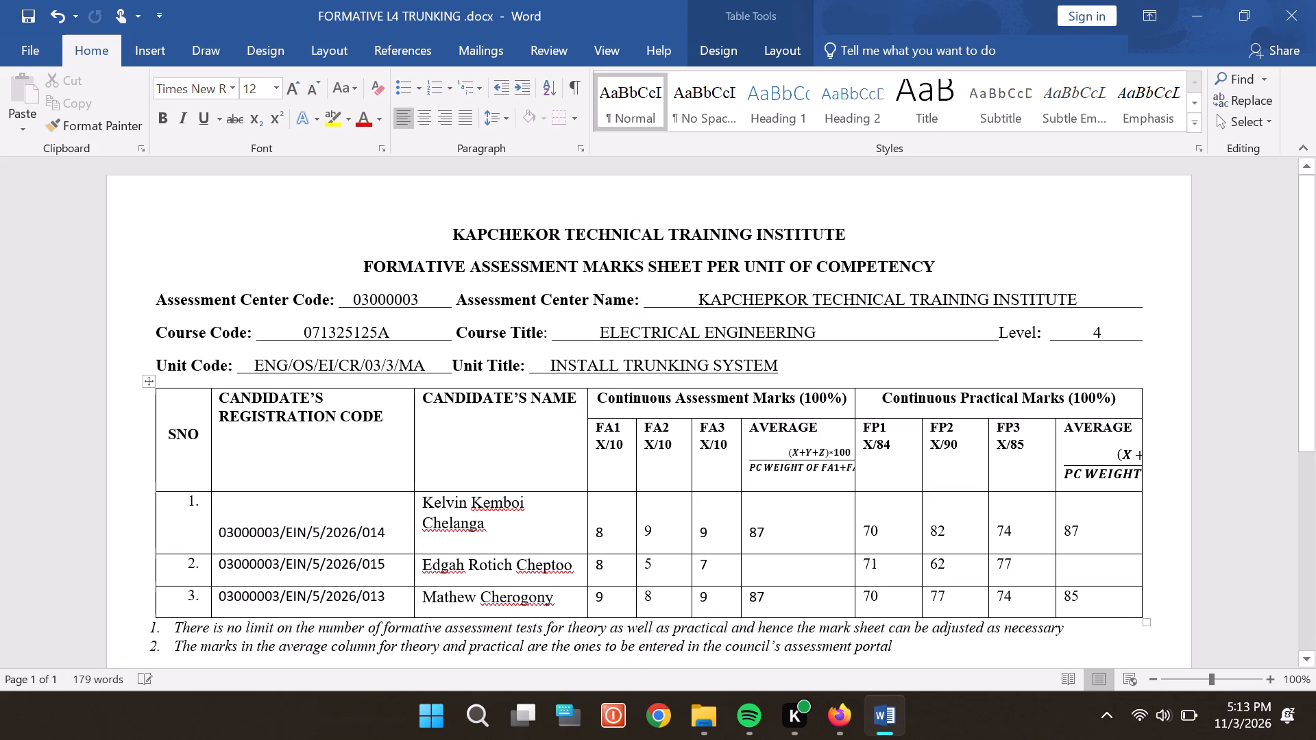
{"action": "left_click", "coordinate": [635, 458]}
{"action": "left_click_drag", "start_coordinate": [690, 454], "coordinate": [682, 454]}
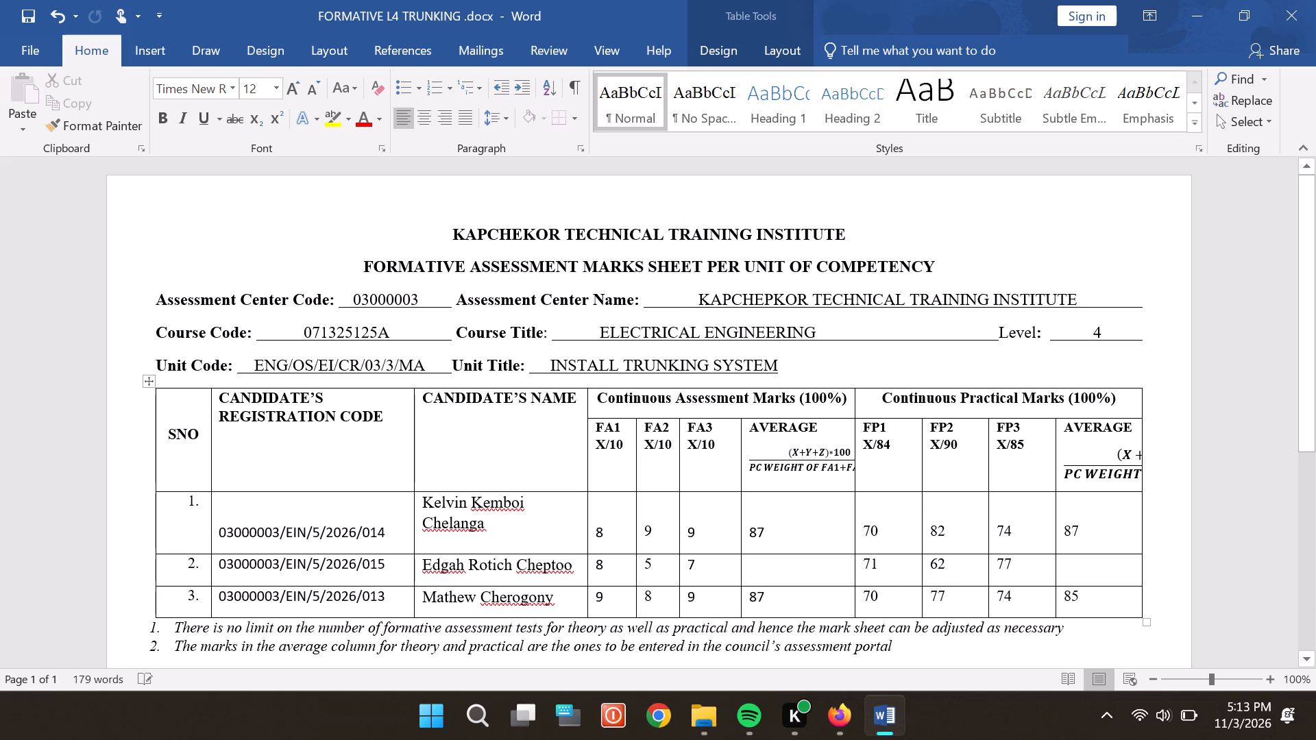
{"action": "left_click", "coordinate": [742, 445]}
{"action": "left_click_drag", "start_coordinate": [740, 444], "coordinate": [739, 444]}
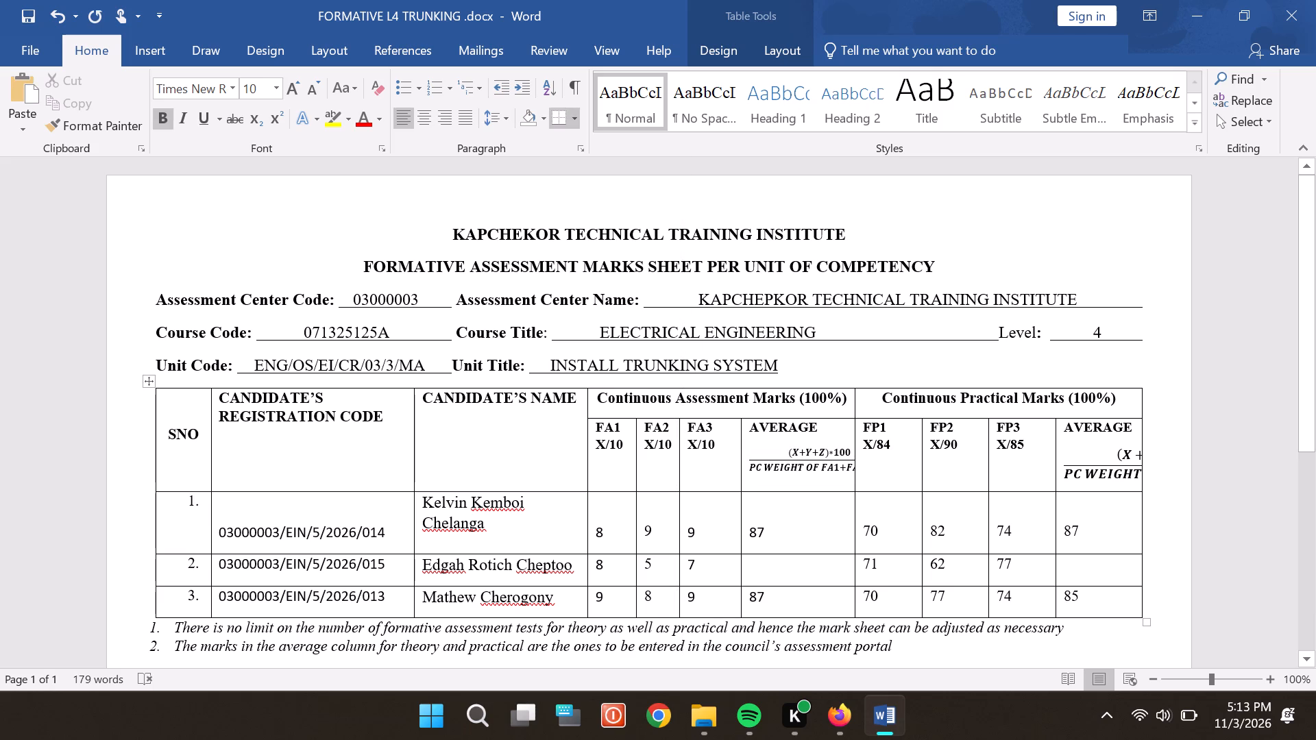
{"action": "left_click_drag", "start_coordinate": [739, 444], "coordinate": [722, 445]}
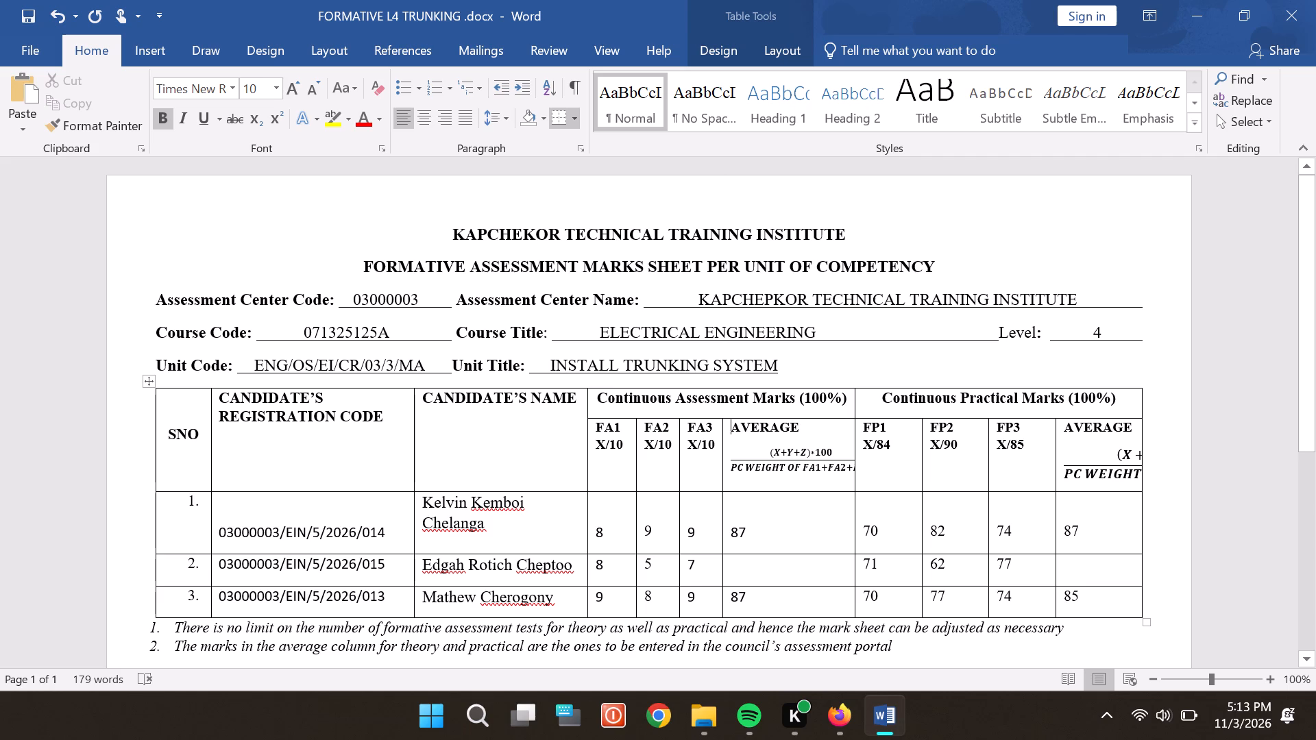
Narrow the FP1, FP2 and FP3 columns to widen the AVERAGE column under Continuous Practical Marks.
{"action": "left_click_drag", "start_coordinate": [921, 456], "coordinate": [914, 456]}
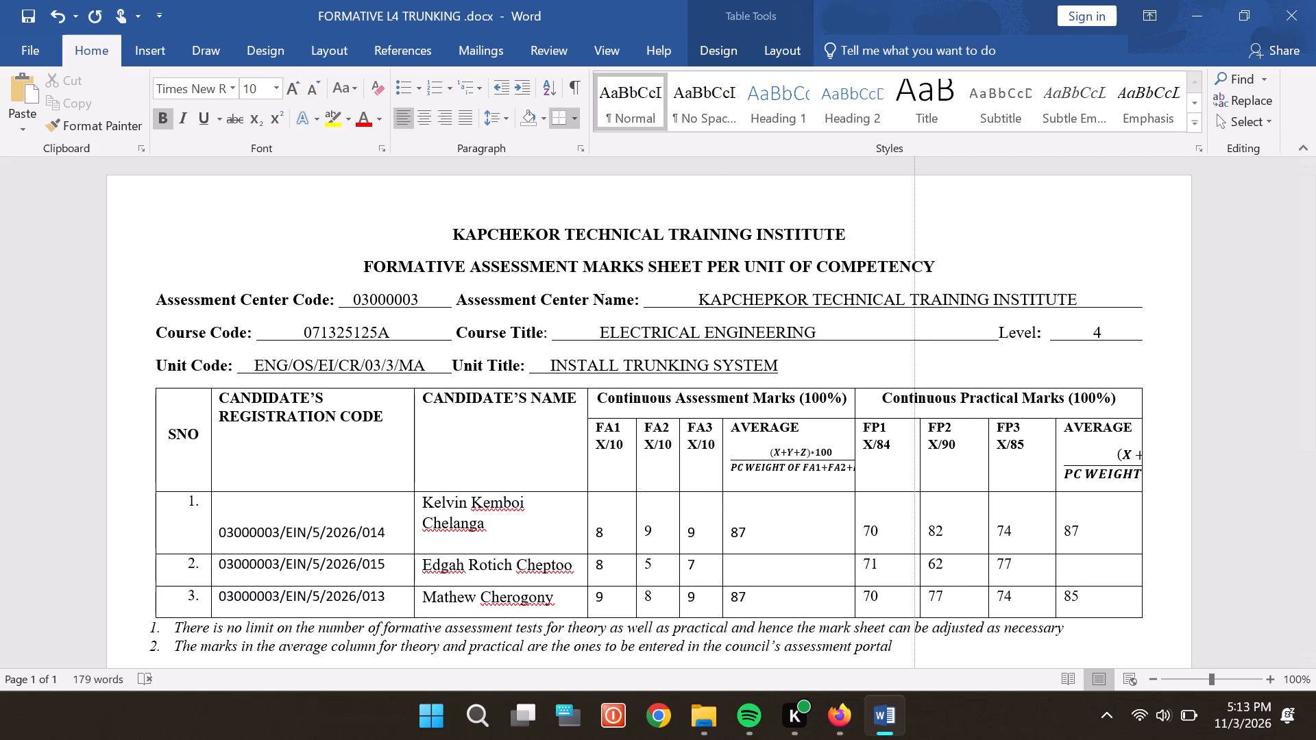
{"action": "left_click_drag", "start_coordinate": [914, 456], "coordinate": [912, 456]}
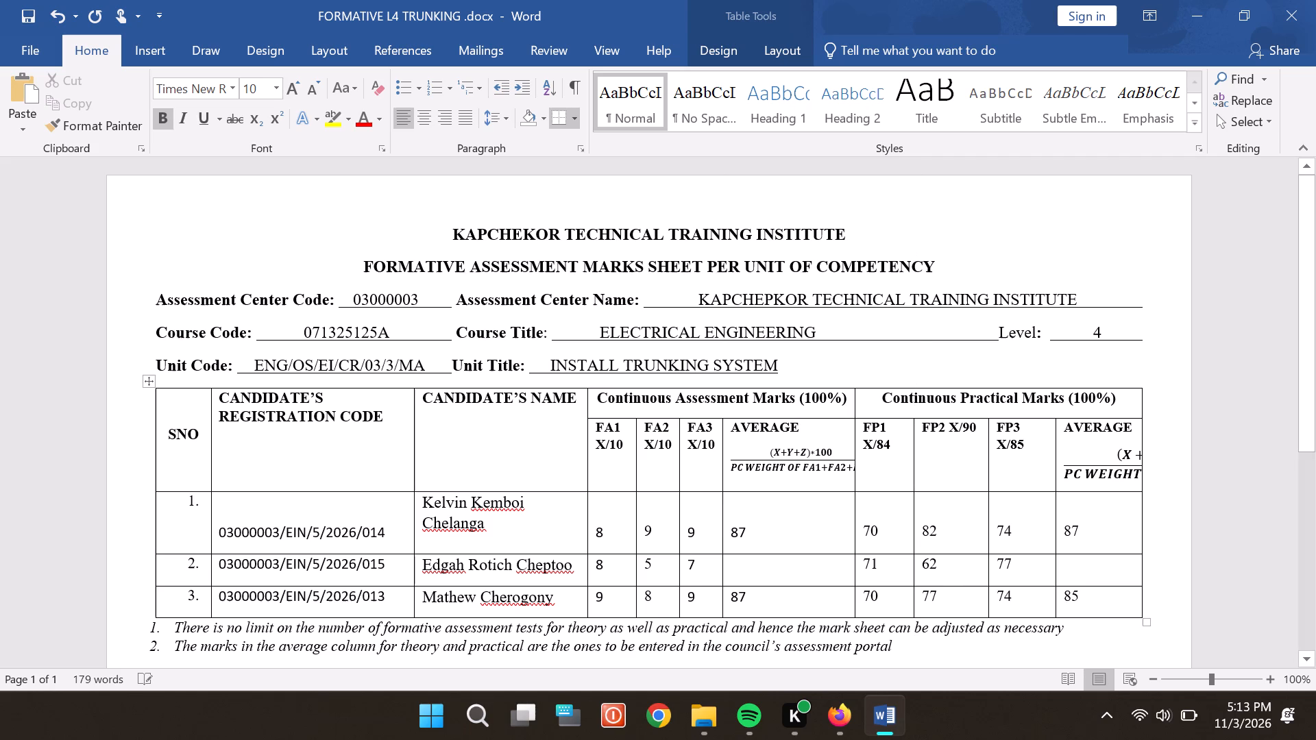
{"action": "left_click_drag", "start_coordinate": [987, 448], "coordinate": [972, 451]}
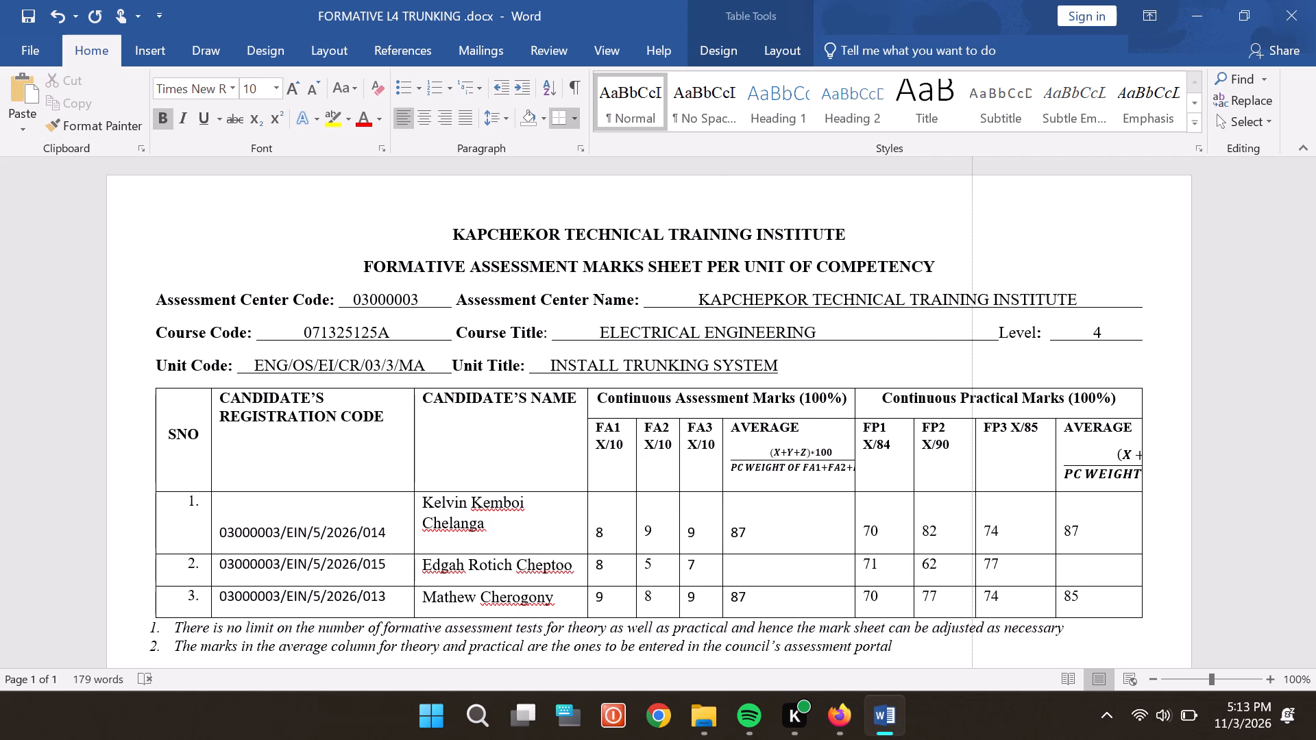
{"action": "left_click_drag", "start_coordinate": [972, 451], "coordinate": [963, 451]}
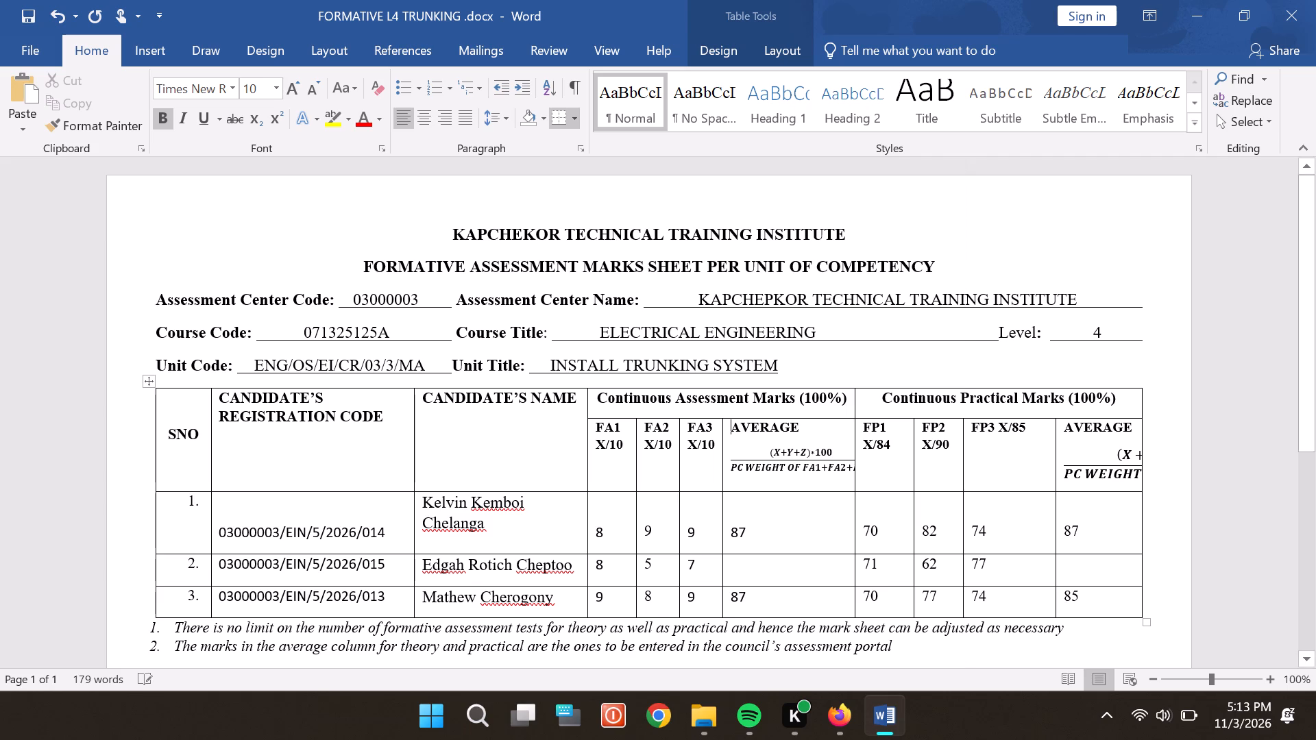
{"action": "left_click_drag", "start_coordinate": [1054, 449], "coordinate": [1033, 452]}
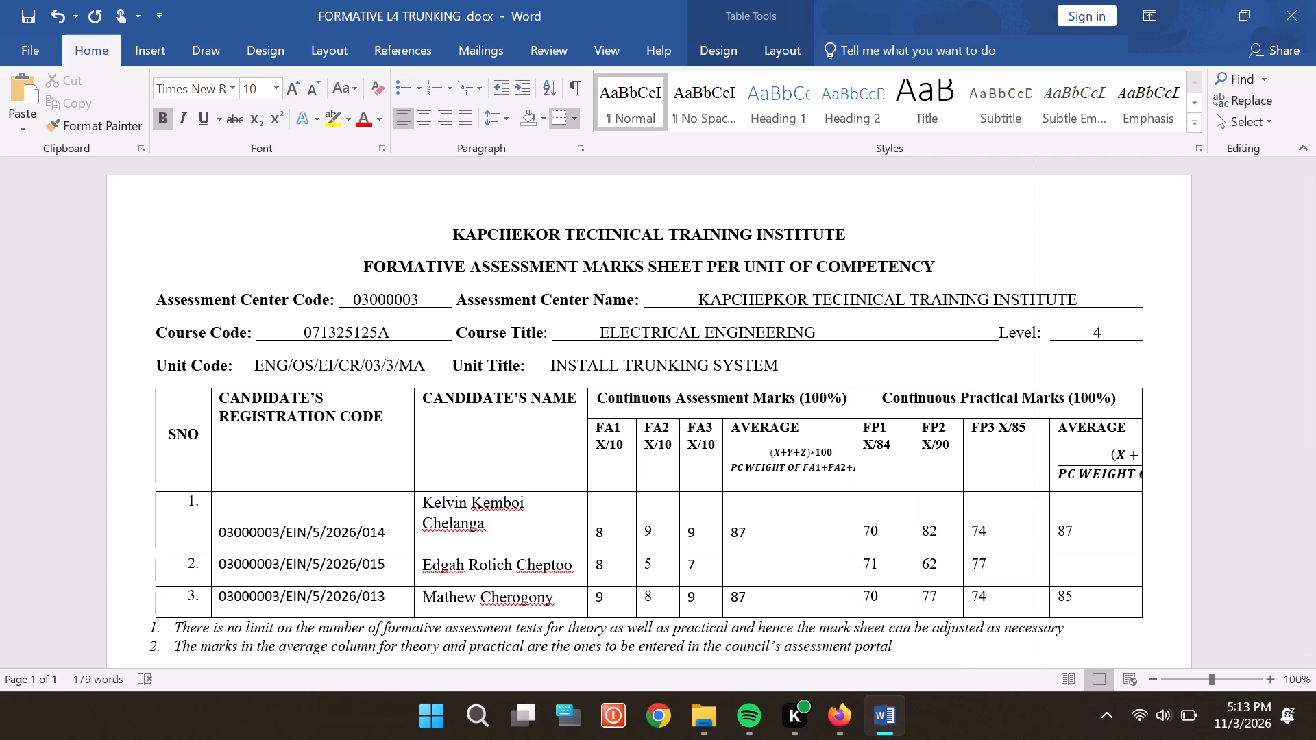
{"action": "left_click_drag", "start_coordinate": [1033, 452], "coordinate": [1014, 460]}
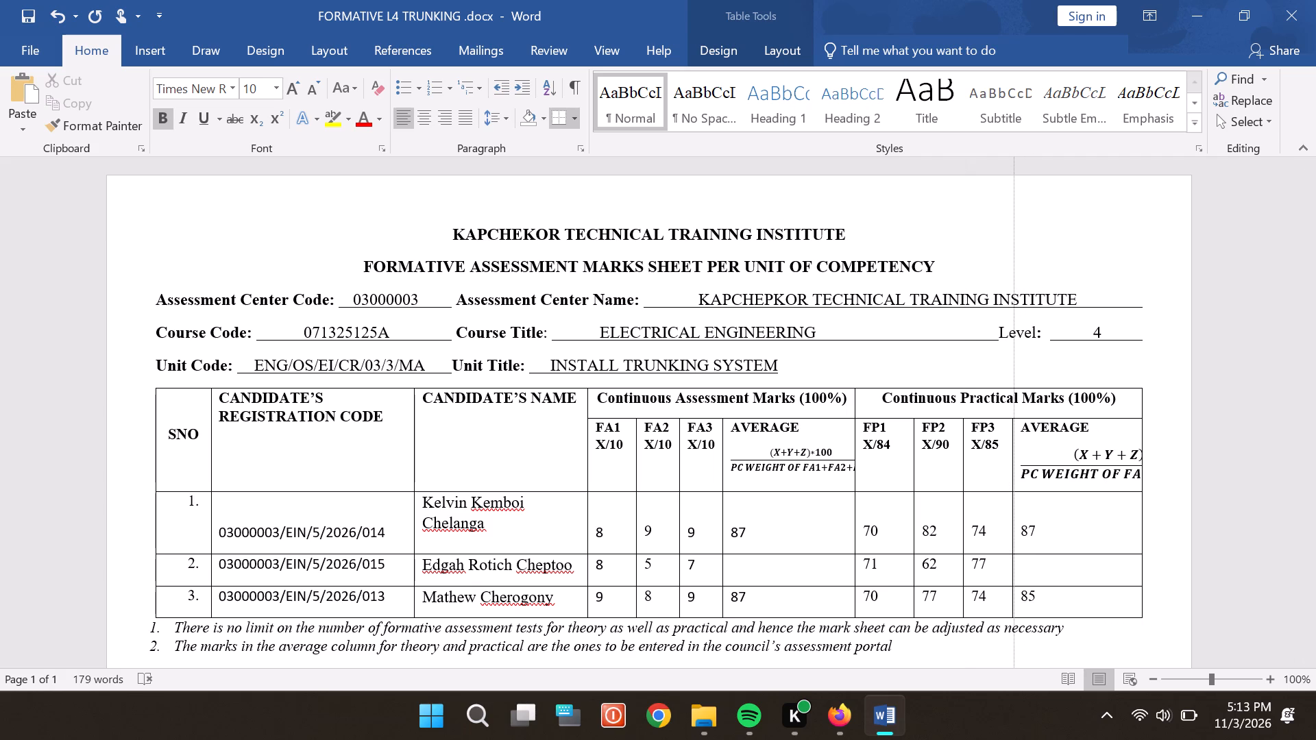
{"action": "left_click_drag", "start_coordinate": [1014, 460], "coordinate": [1009, 461]}
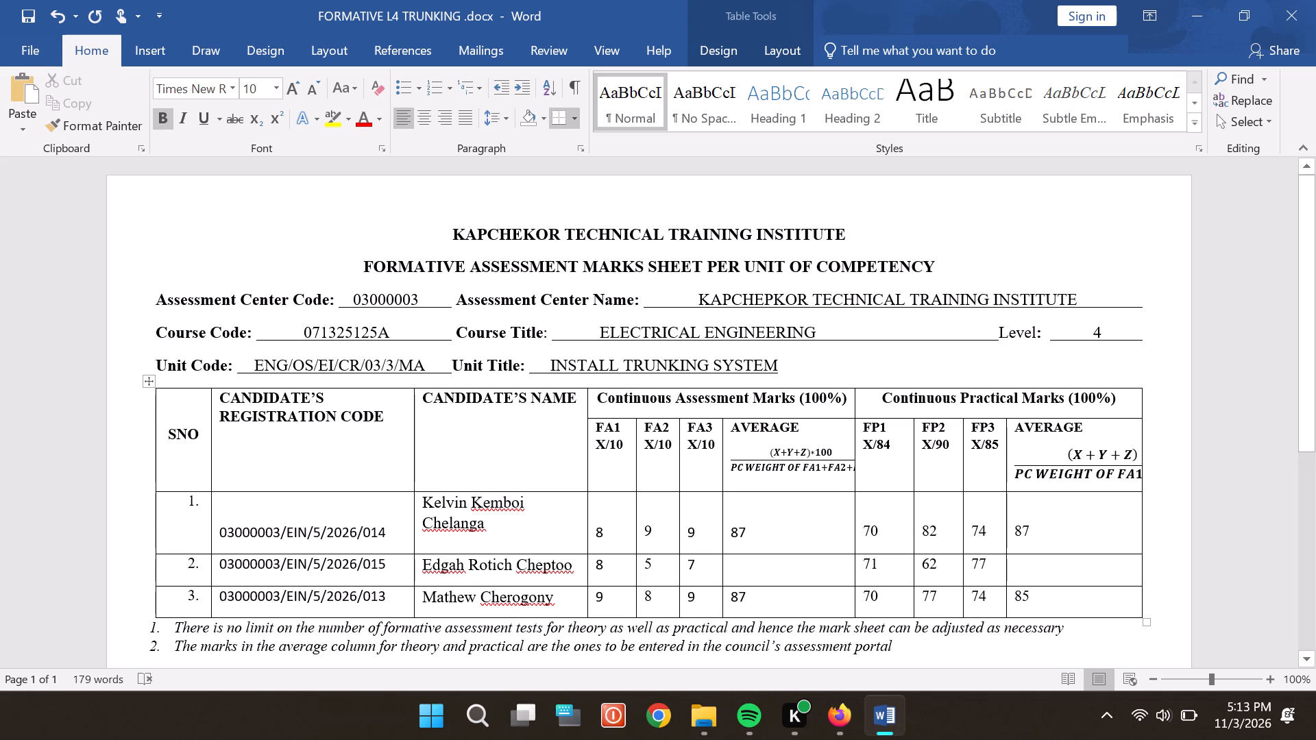
Widen the AVERAGE column under Continuous Assessment Marks slightly into the FP1 column.
{"action": "left_click_drag", "start_coordinate": [855, 493], "coordinate": [863, 491]}
{"action": "left_click_drag", "start_coordinate": [854, 508], "coordinate": [861, 506]}
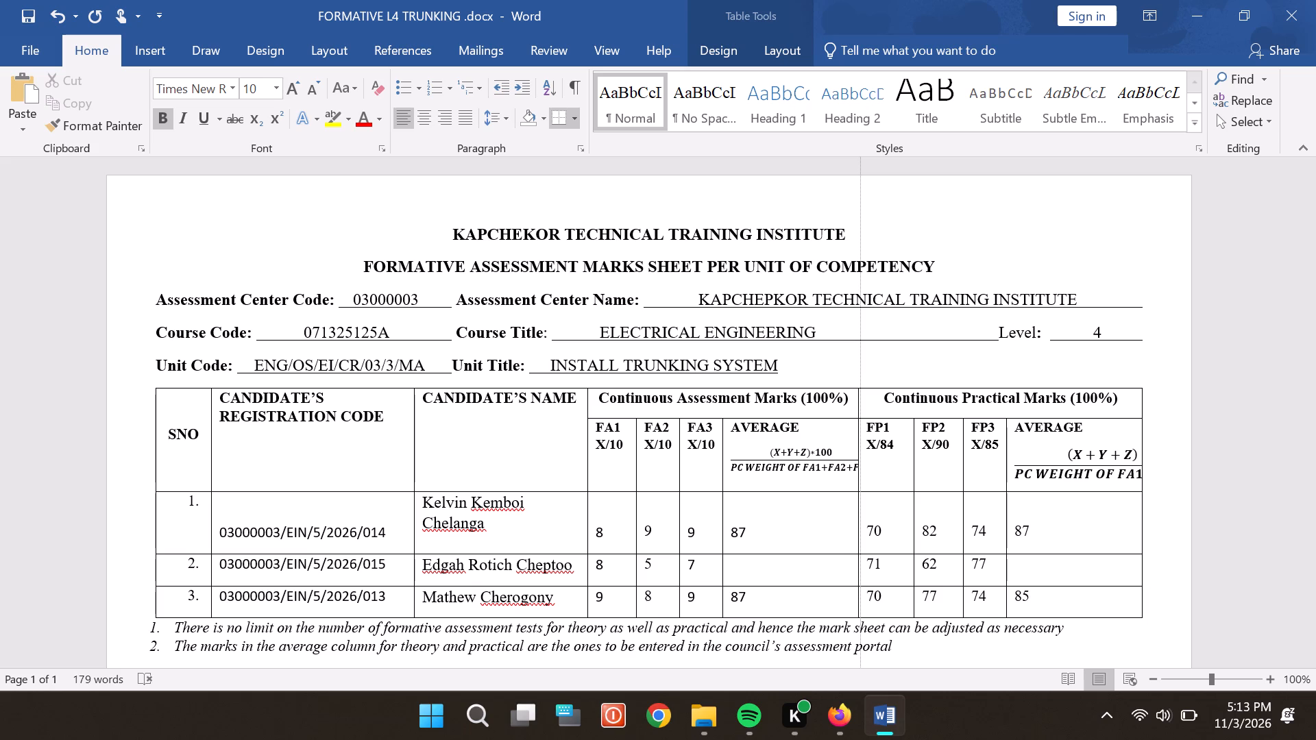
{"action": "left_click_drag", "start_coordinate": [861, 506], "coordinate": [866, 504]}
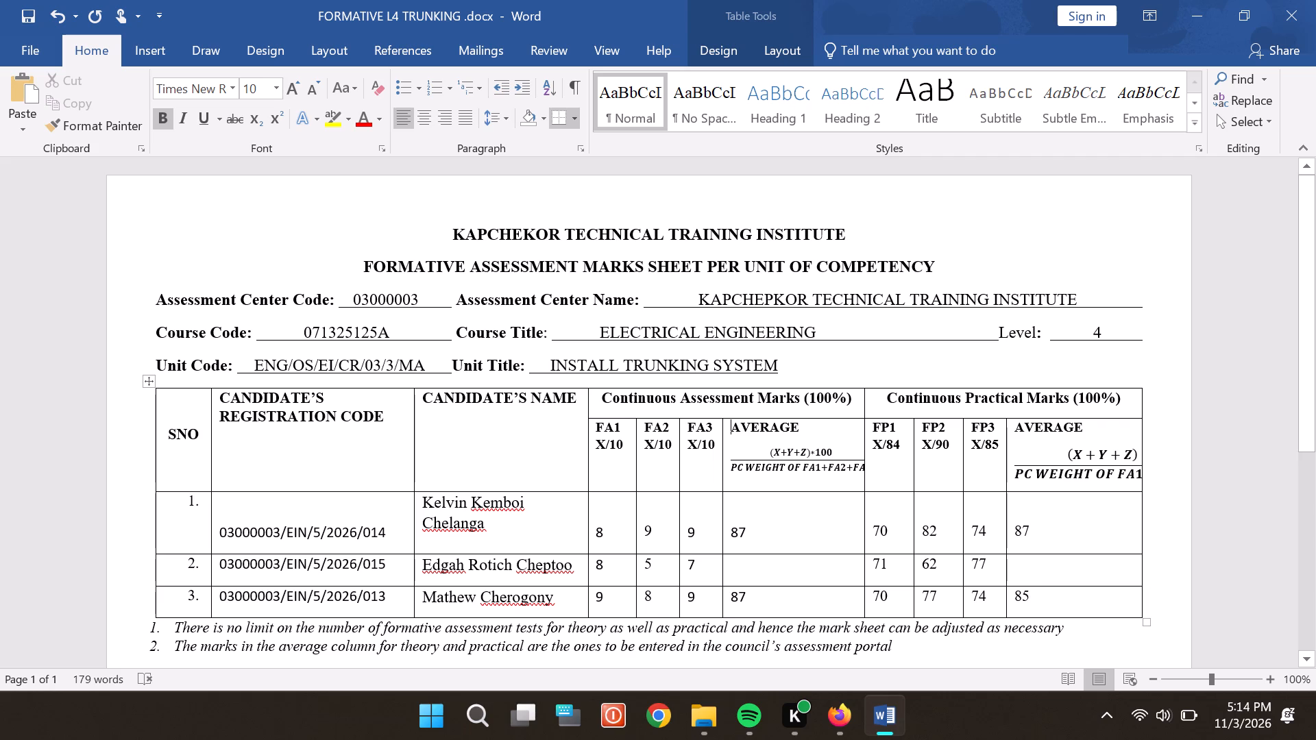
Widen the AVERAGE column under Continuous Practical Marks by extending the table's outer edge into the page margin.
{"action": "left_click_drag", "start_coordinate": [1140, 533], "coordinate": [1154, 528]}
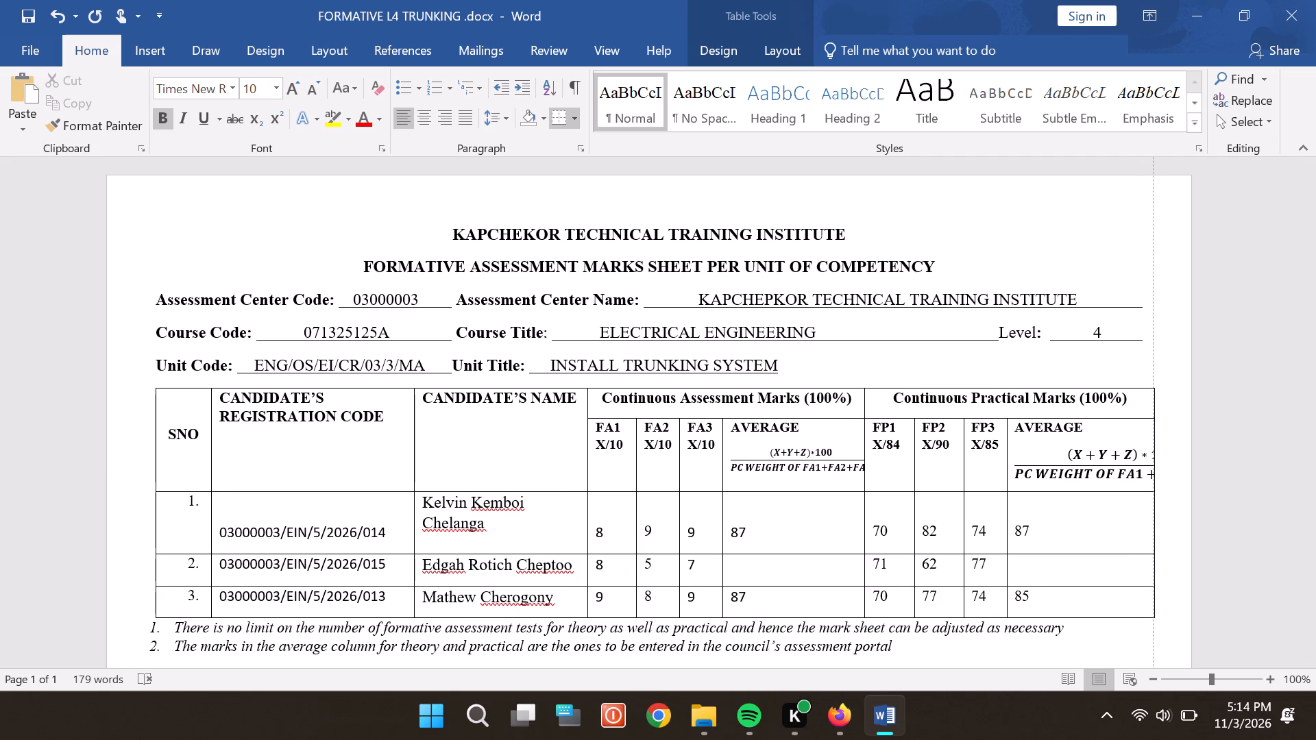
{"action": "left_click_drag", "start_coordinate": [1154, 528], "coordinate": [1167, 520]}
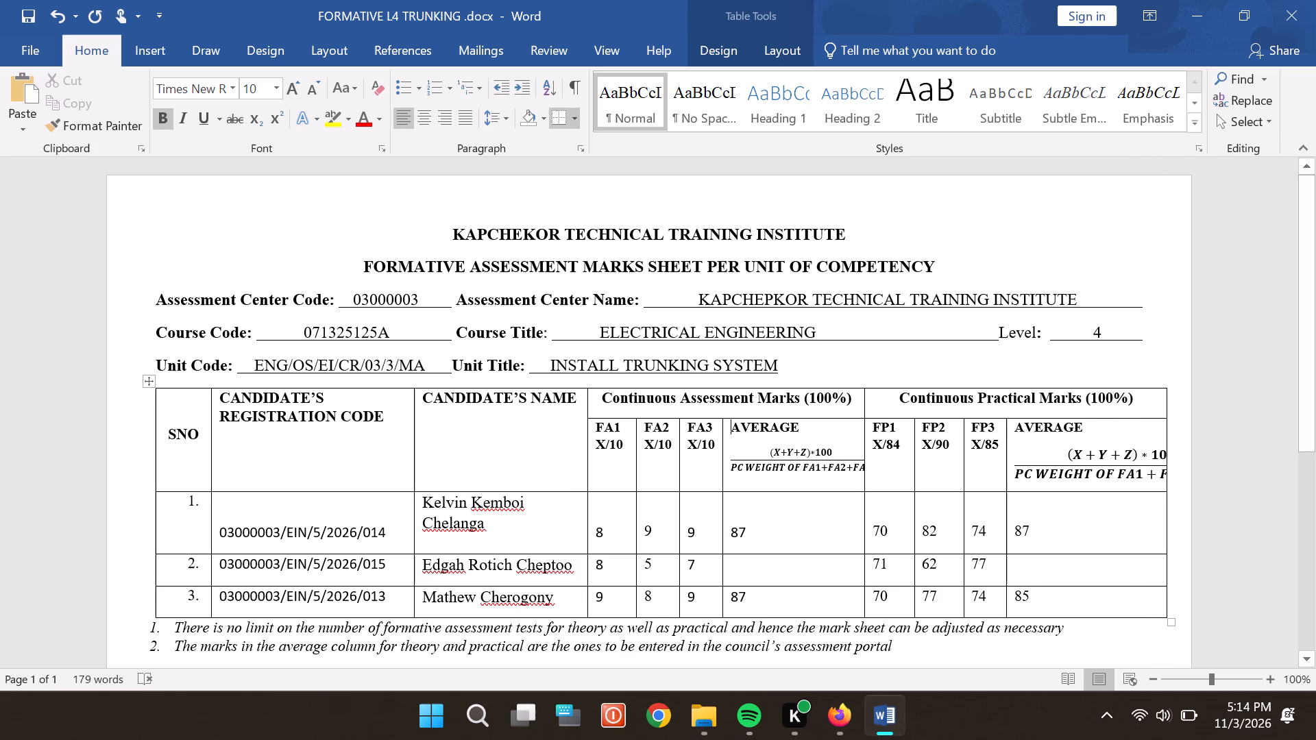
Save the L4 trunking marks sheet.
{"action": "scroll", "coordinate": [1011, 497], "scroll_direction": "down", "scroll_amount": 2}
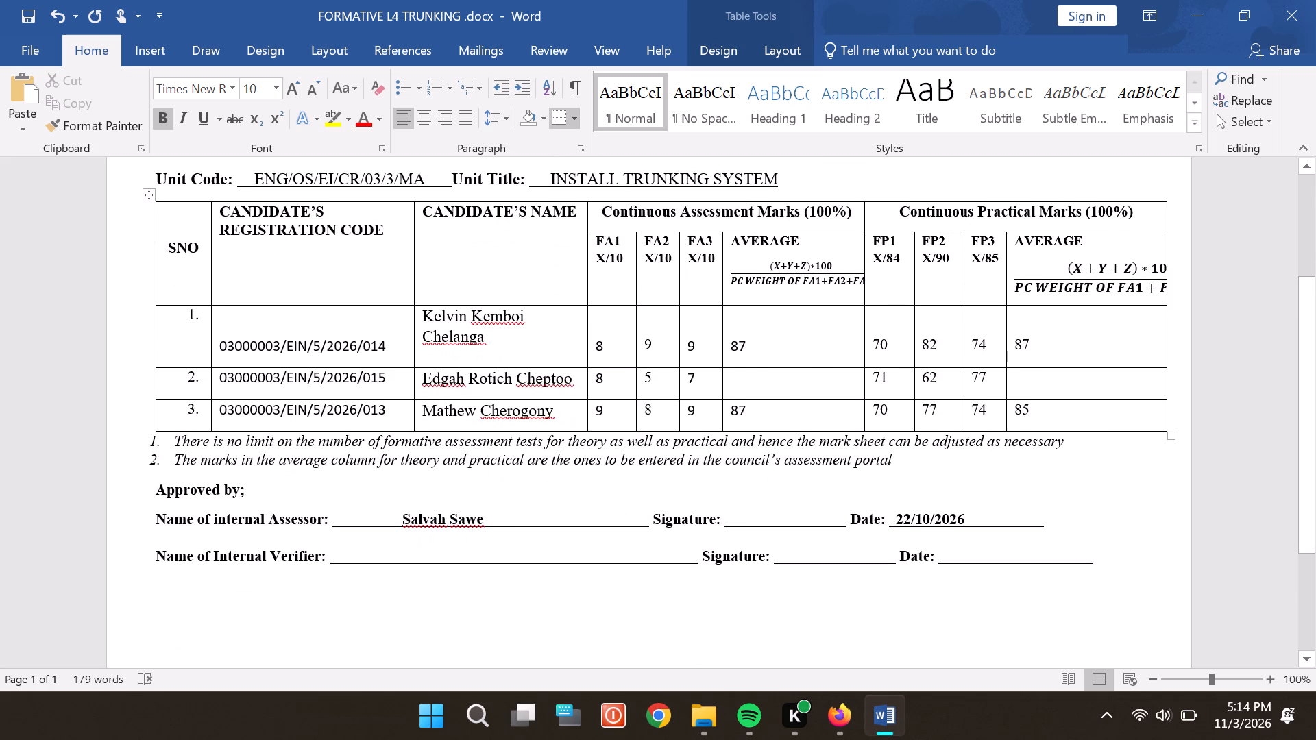
{"action": "key", "text": "ctrl+s"}
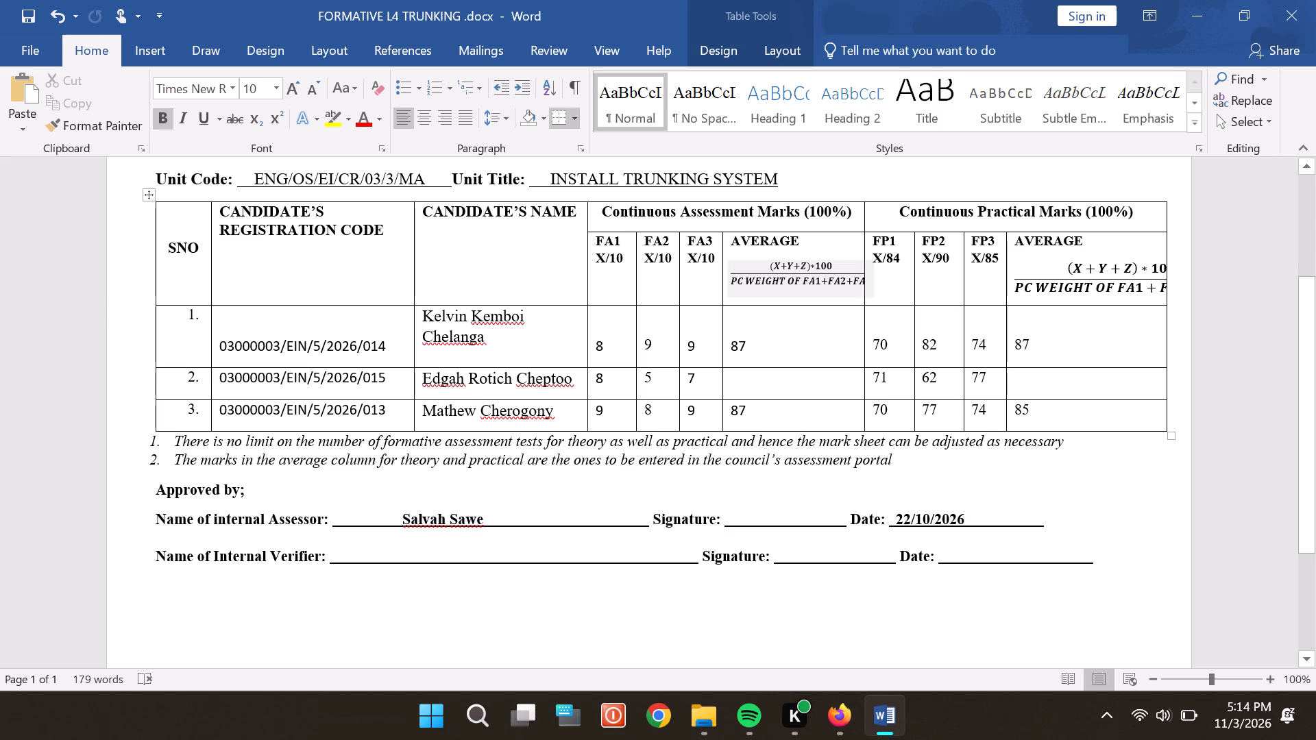
Break the denominators of both AVERAGE formulas after PC WEIGHT OF, putting FA1+FA2+FA3 on a second line.
{"action": "left_click", "coordinate": [801, 282]}
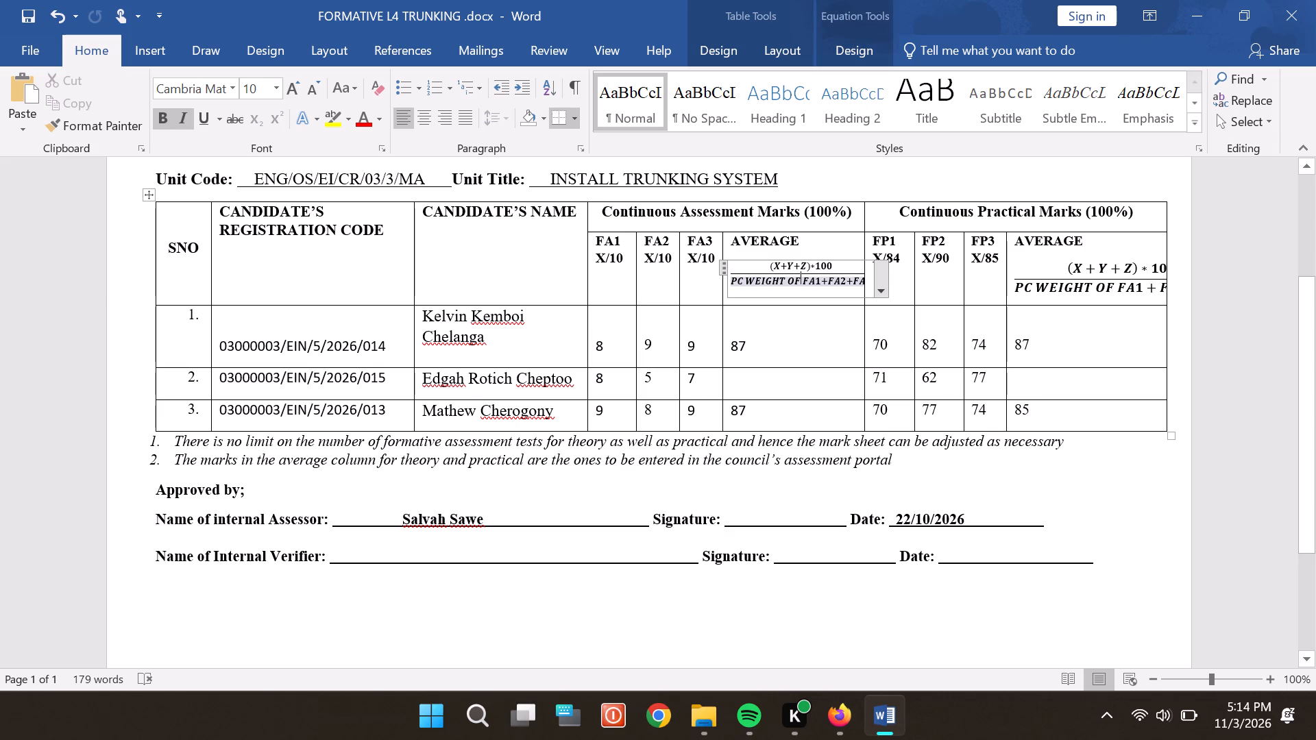
{"action": "key", "text": "Return"}
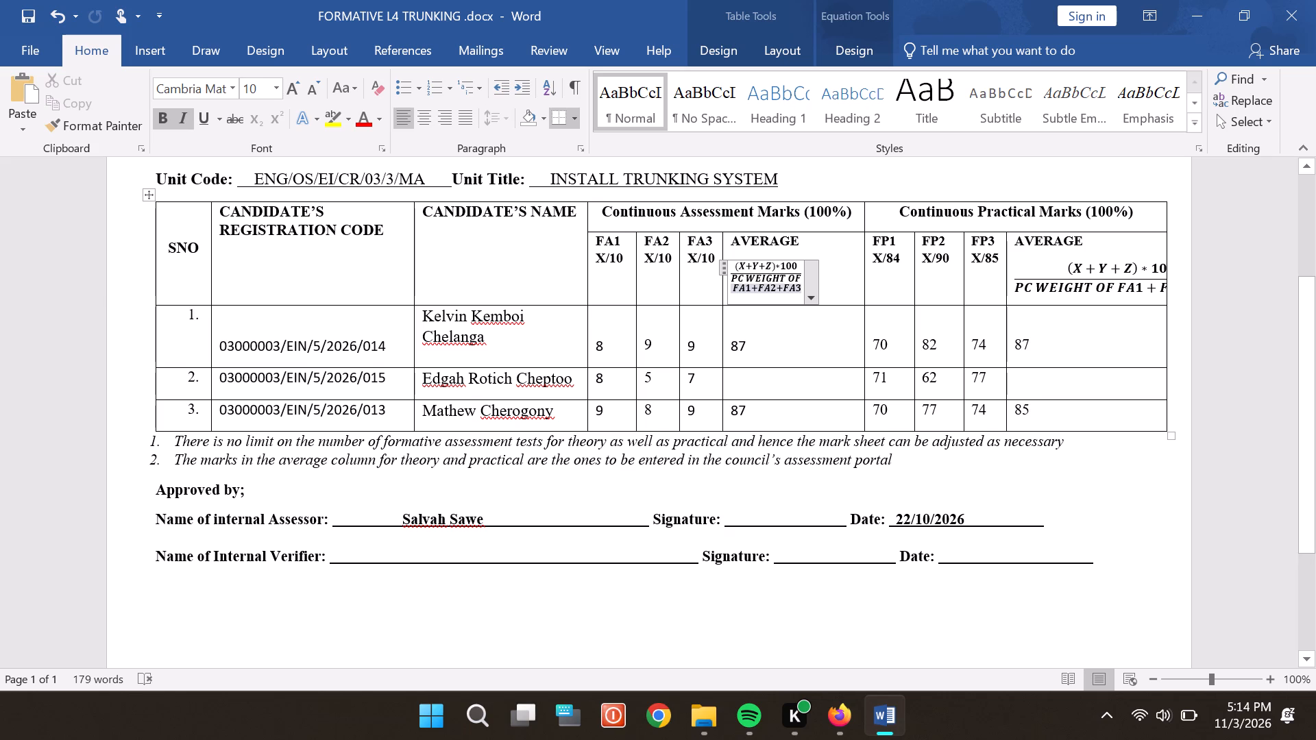
{"action": "left_click", "coordinate": [1114, 286]}
{"action": "key", "text": "Return"}
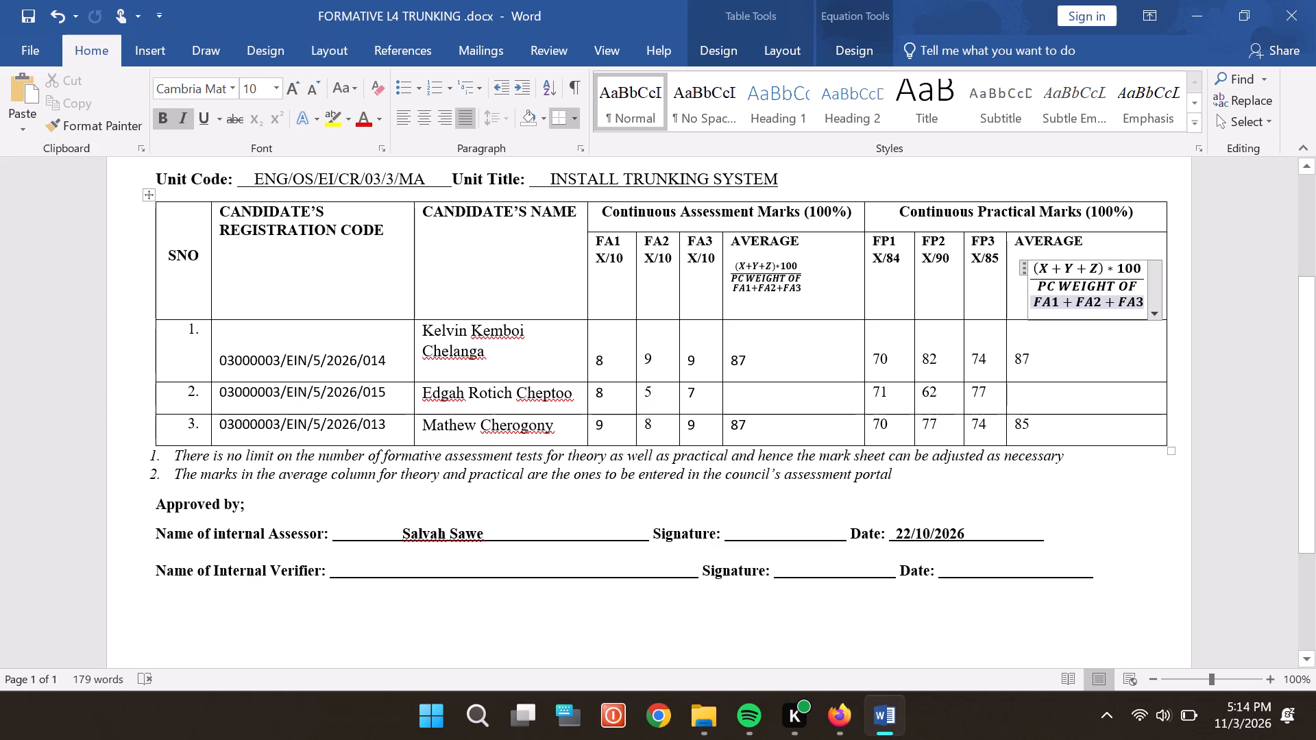
Narrow the AVERAGE column under Continuous Assessment Marks to fit its formula, sharing the freed width among the FA1, FA2 and FA3 columns.
{"action": "left_click_drag", "start_coordinate": [722, 307], "coordinate": [740, 307]}
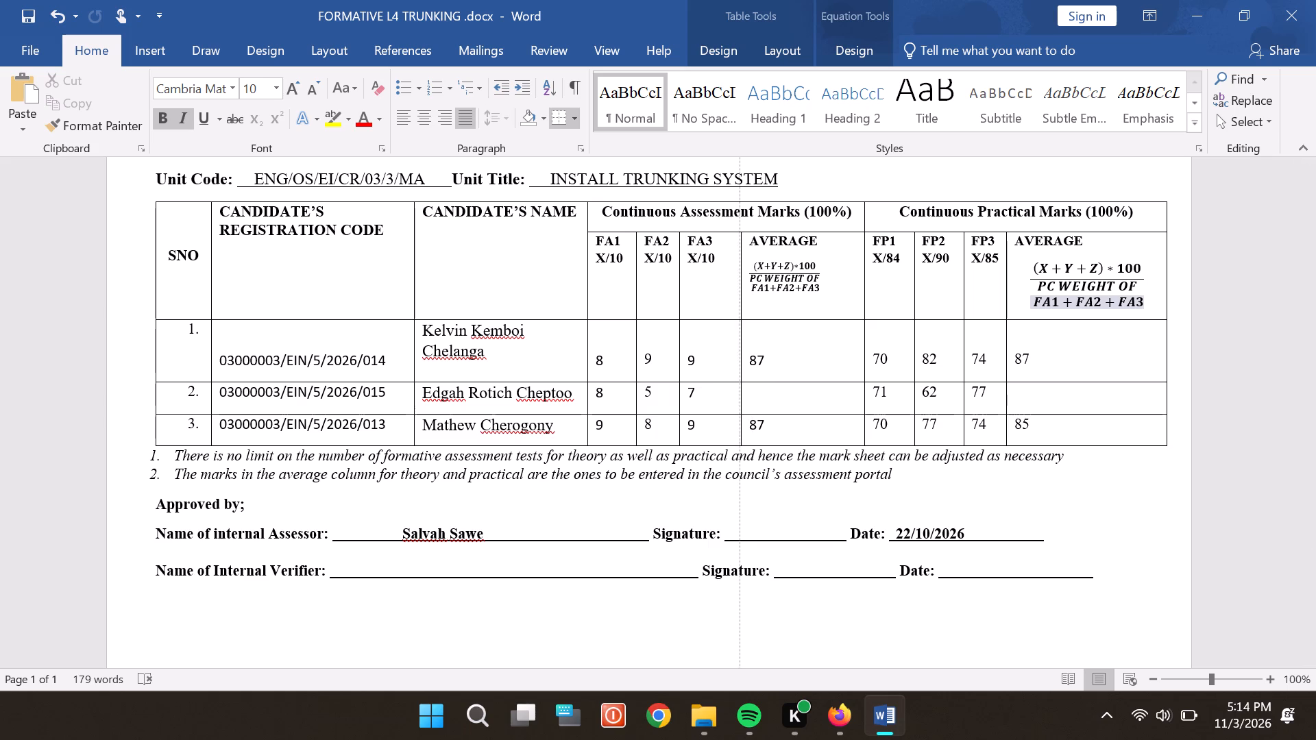
{"action": "left_click_drag", "start_coordinate": [740, 307], "coordinate": [758, 307]}
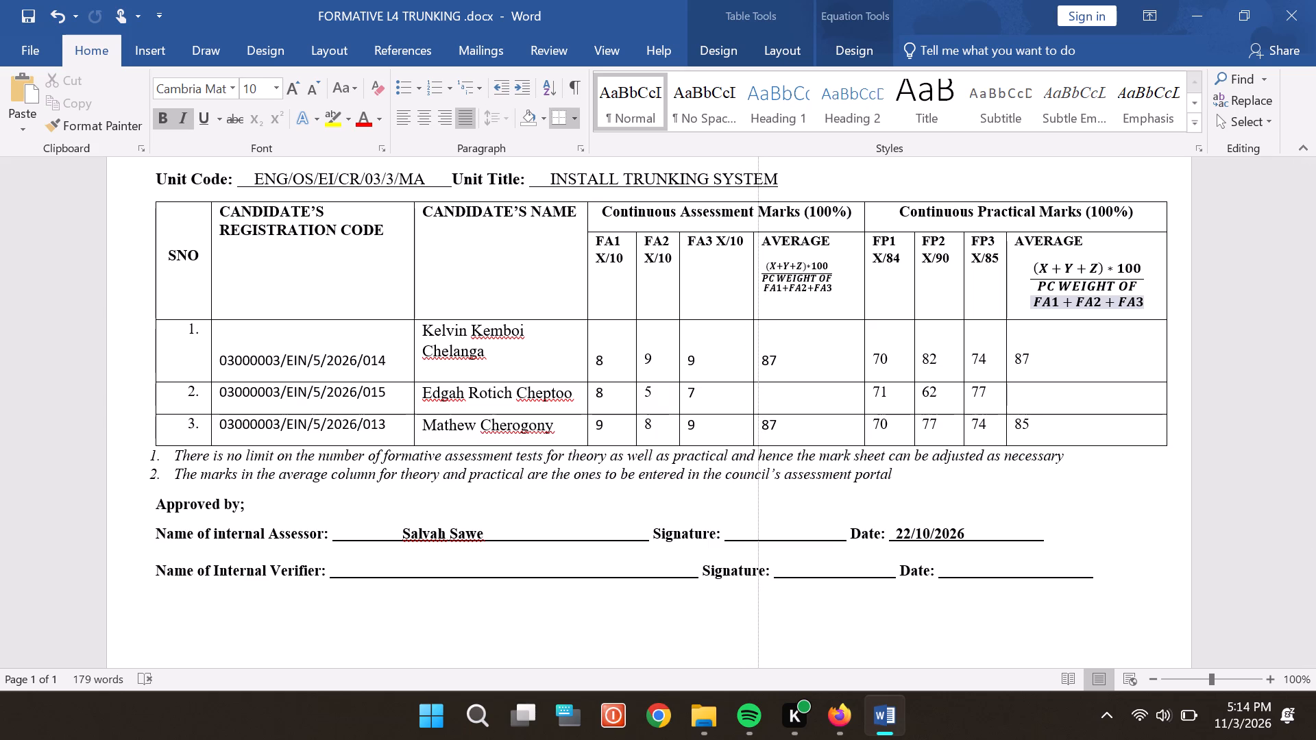
{"action": "left_click_drag", "start_coordinate": [758, 307], "coordinate": [768, 305]}
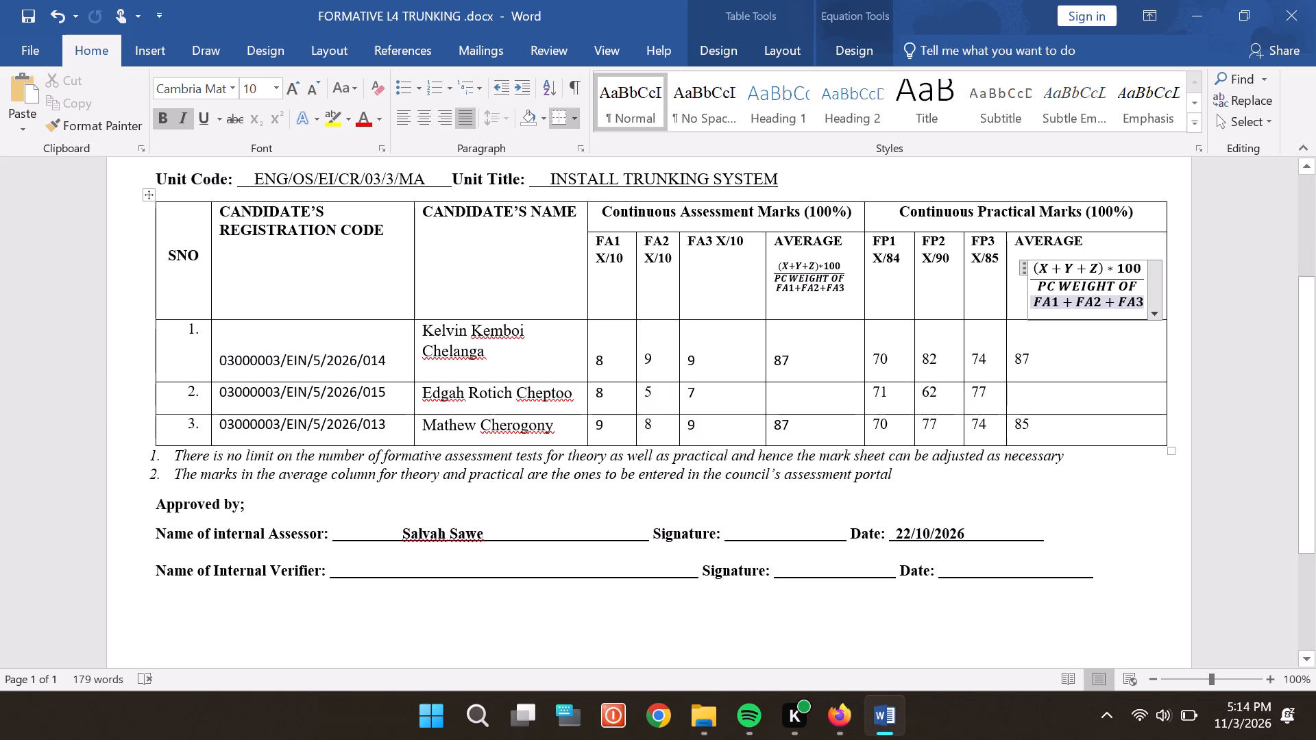
{"action": "left_click_drag", "start_coordinate": [678, 298], "coordinate": [692, 295]}
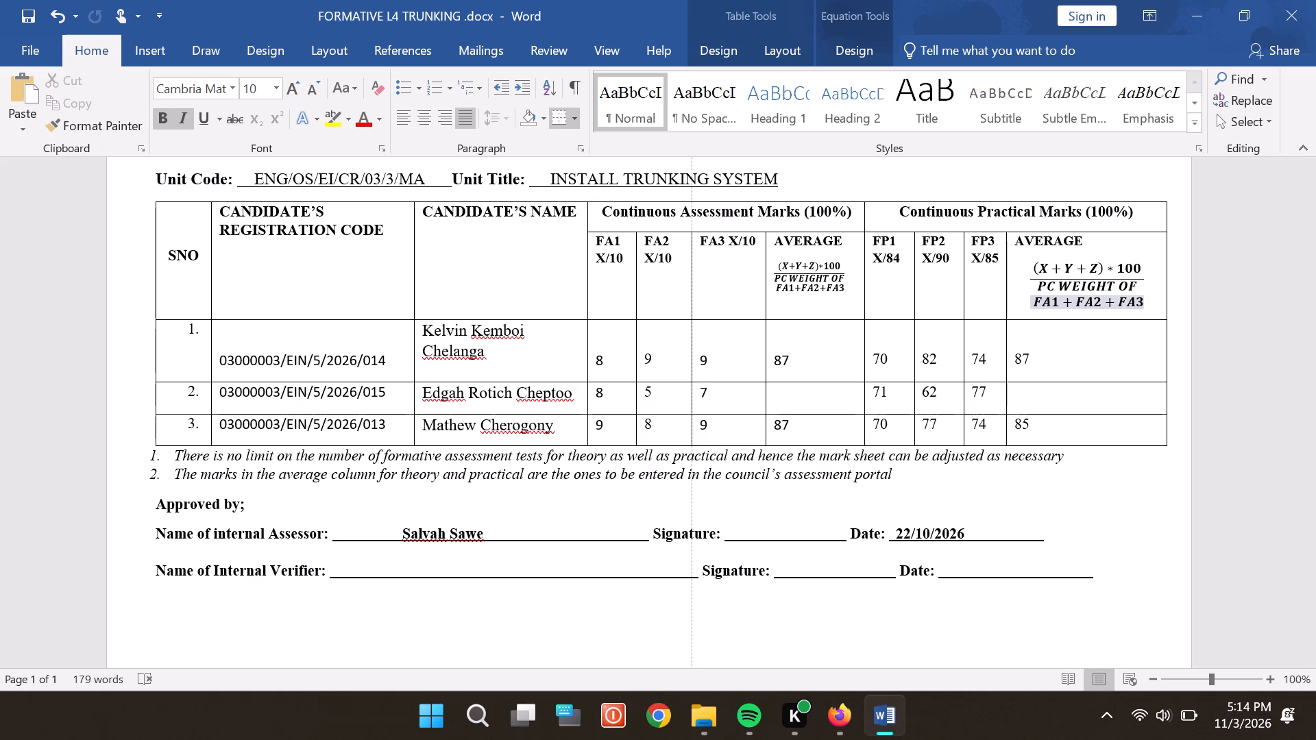
{"action": "left_click_drag", "start_coordinate": [692, 295], "coordinate": [698, 294]}
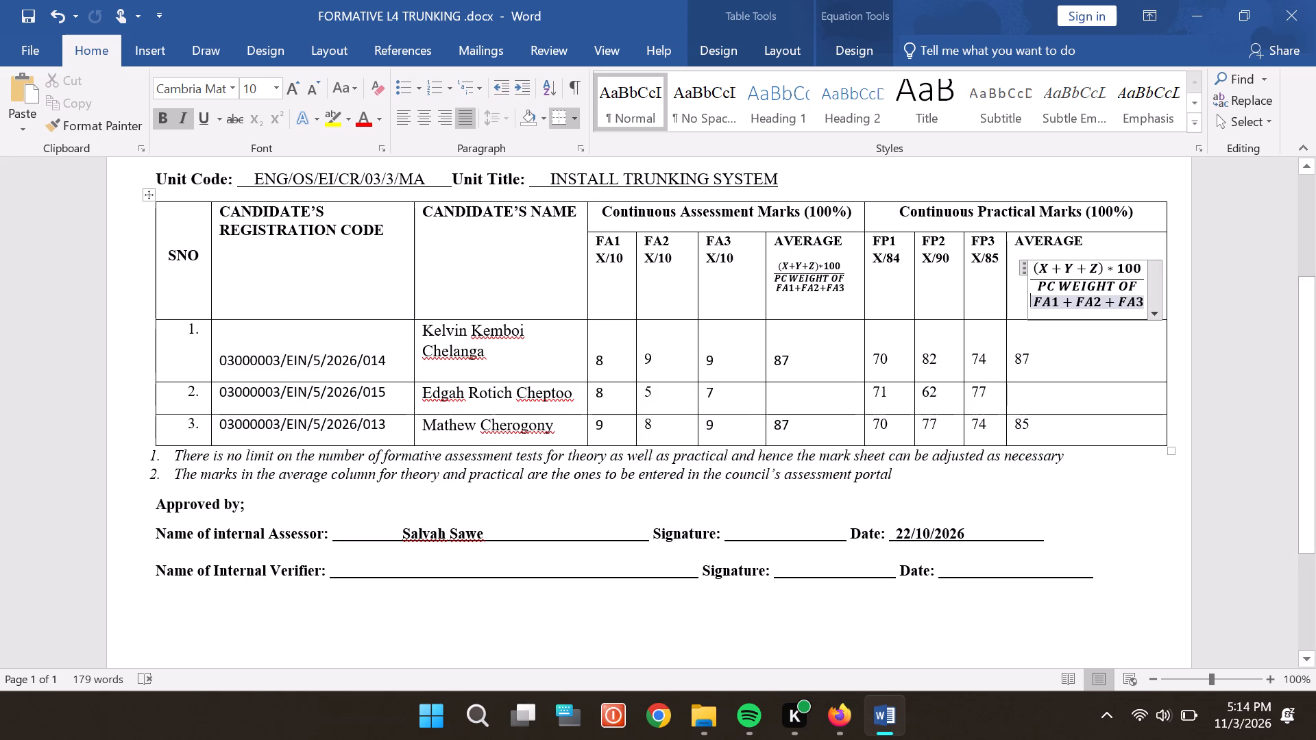
{"action": "left_click_drag", "start_coordinate": [697, 299], "coordinate": [698, 299]}
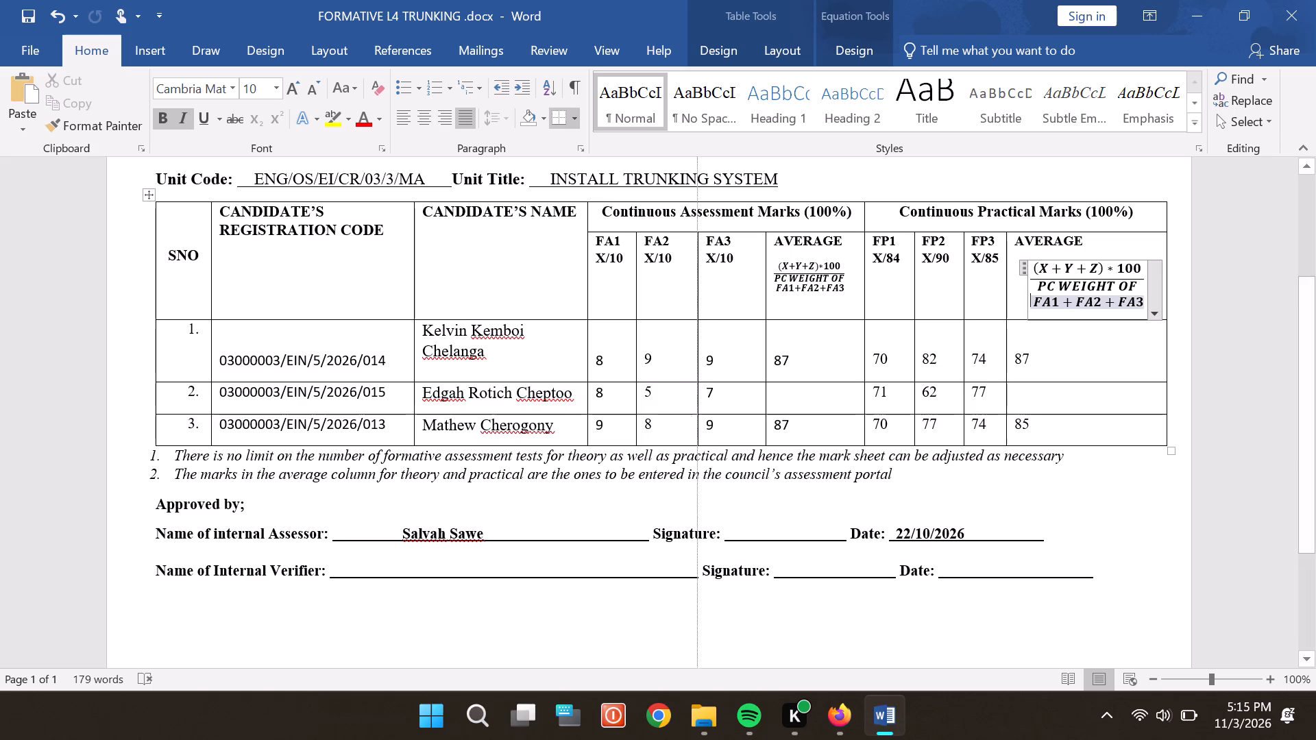
{"action": "left_click_drag", "start_coordinate": [698, 299], "coordinate": [703, 299]}
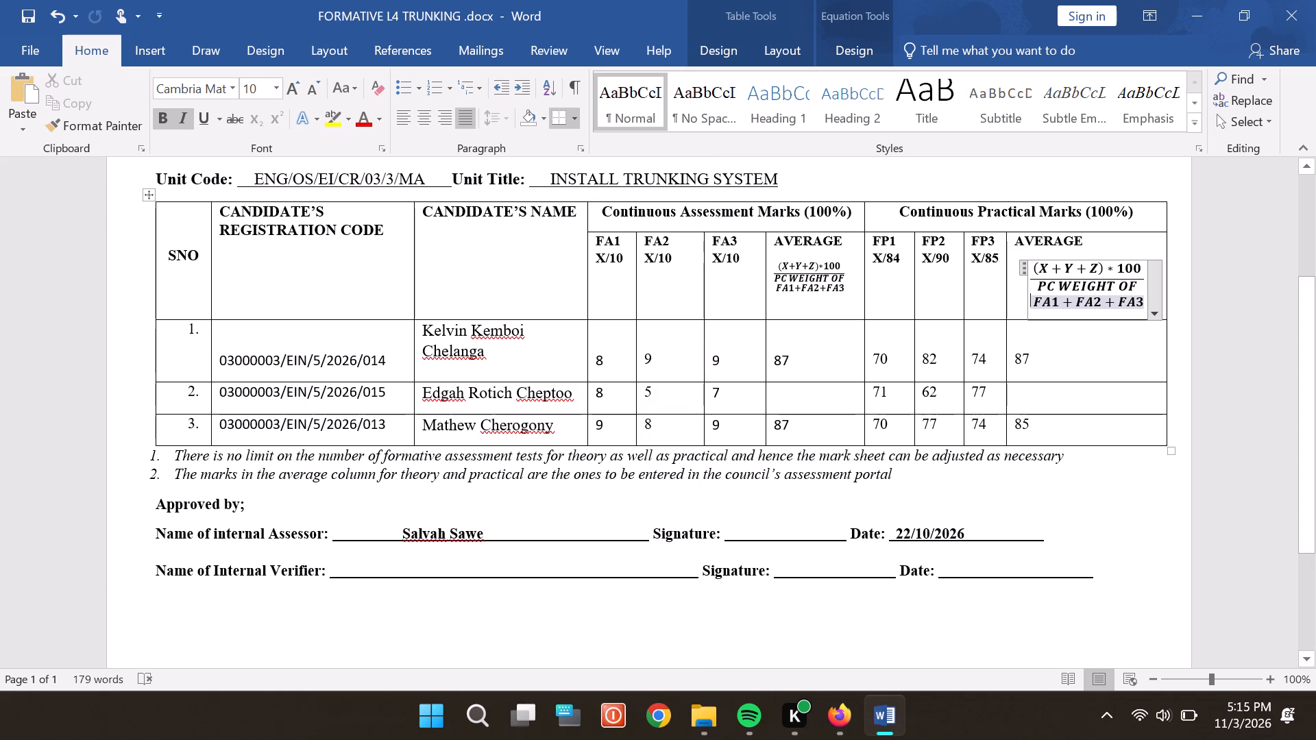
{"action": "left_click_drag", "start_coordinate": [635, 298], "coordinate": [646, 298]}
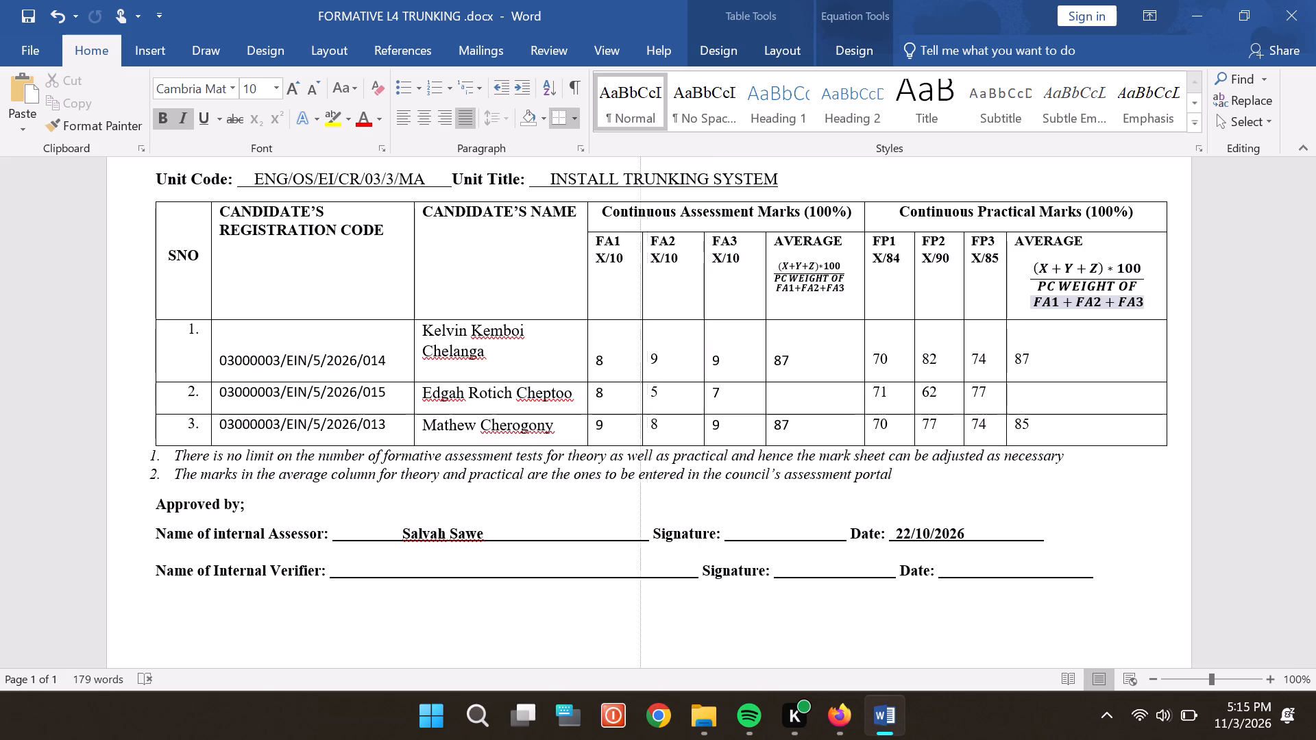
{"action": "left_click_drag", "start_coordinate": [646, 298], "coordinate": [647, 298]}
{"action": "left_click", "coordinate": [647, 298]}
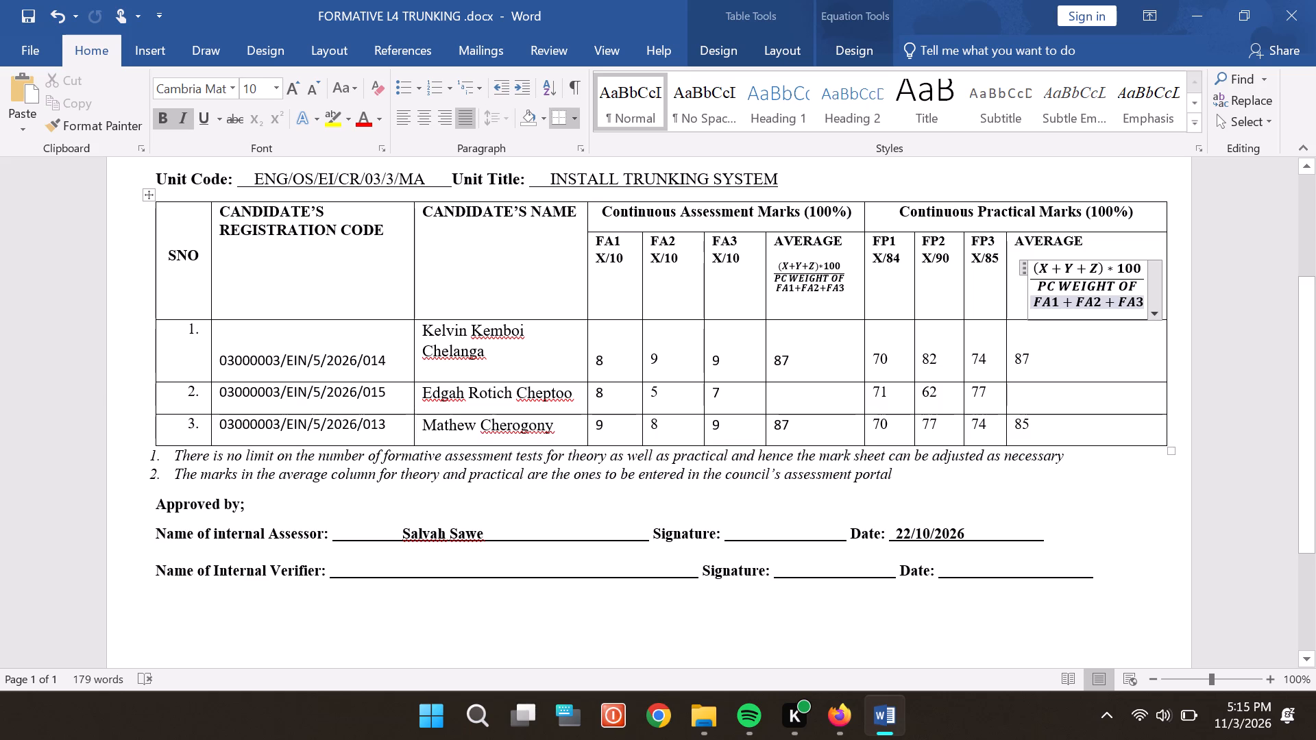
Narrow the AVERAGE column under Continuous Practical Marks by pulling the table's outer edge inward until it just fits the formula.
{"action": "left_click_drag", "start_coordinate": [1165, 288], "coordinate": [1160, 288]}
{"action": "left_click_drag", "start_coordinate": [1160, 288], "coordinate": [1138, 289]}
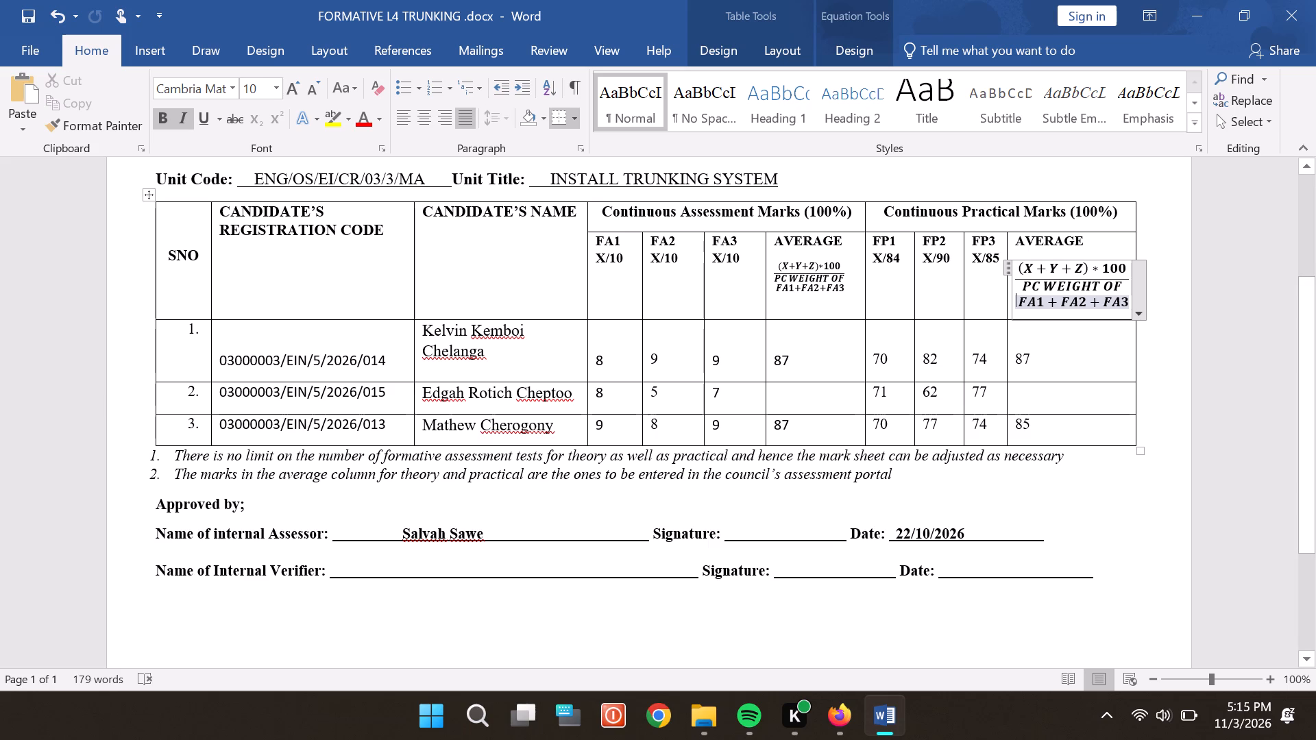
{"action": "left_click_drag", "start_coordinate": [1134, 246], "coordinate": [1127, 249]}
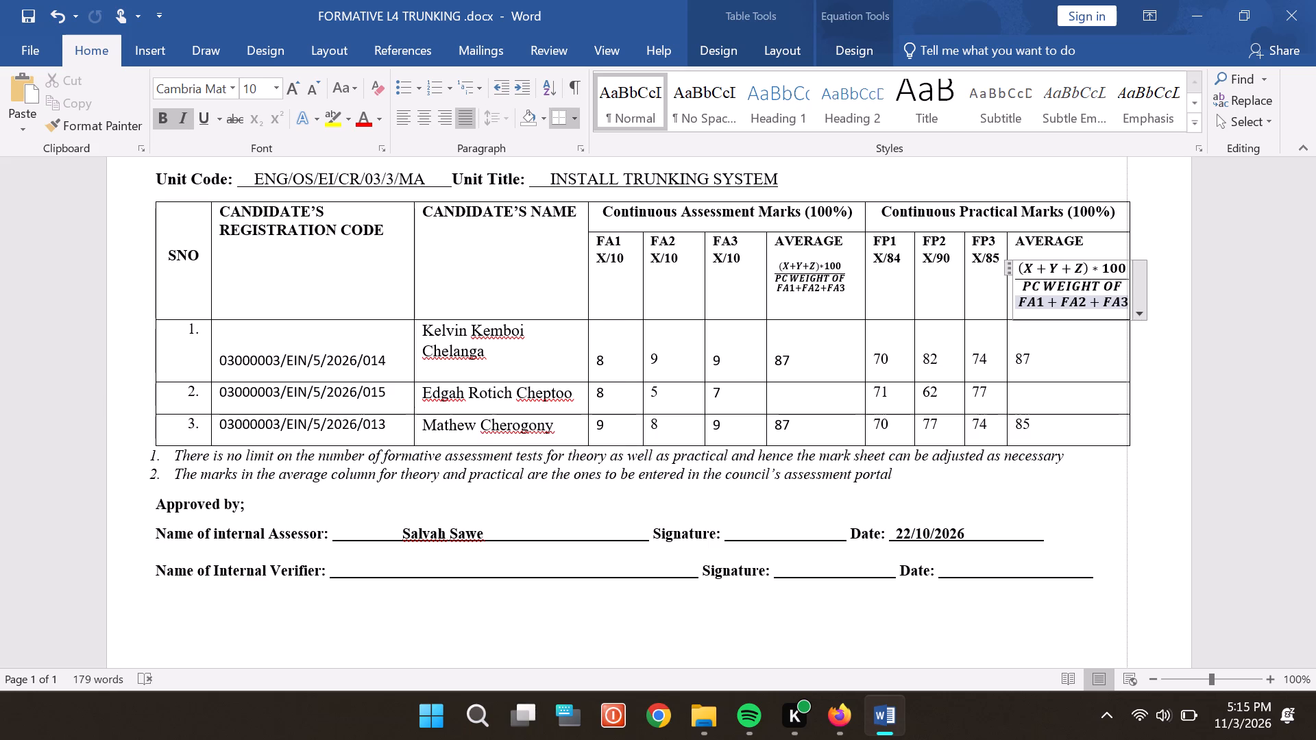
{"action": "left_click_drag", "start_coordinate": [1127, 249], "coordinate": [1122, 251]}
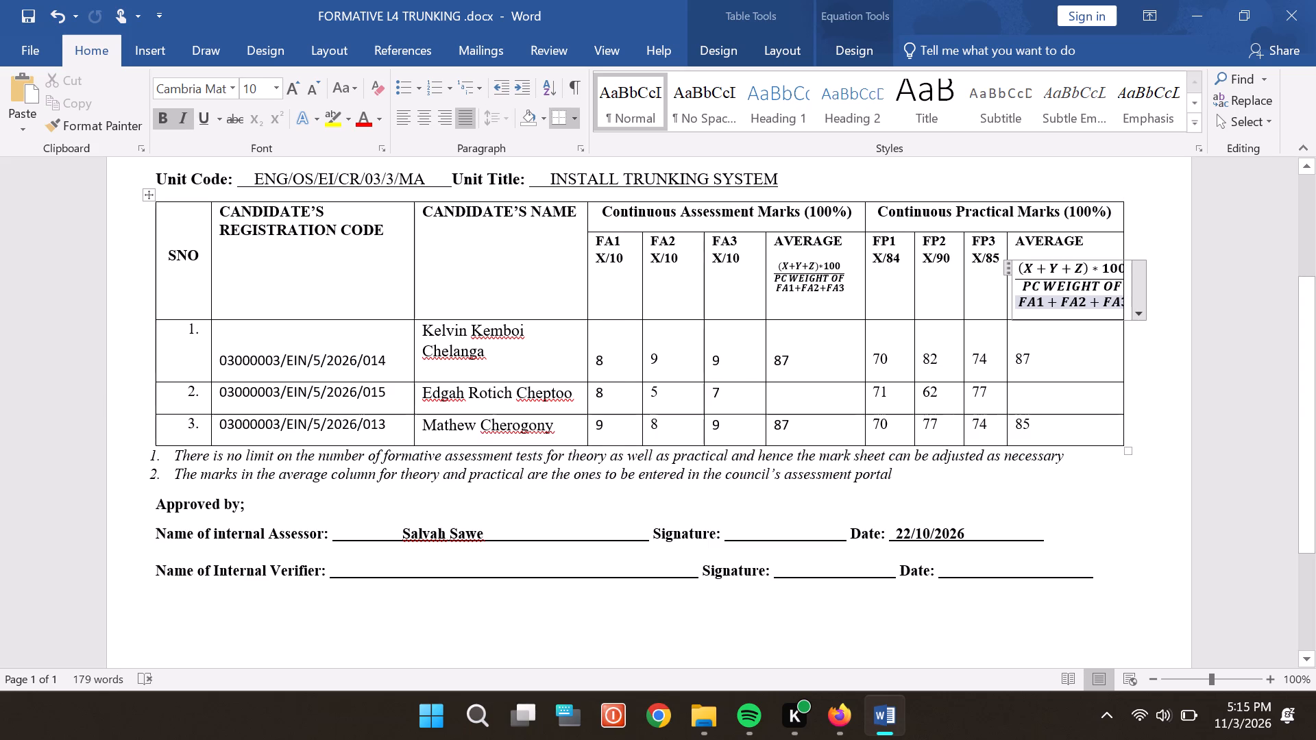
{"action": "left_click", "coordinate": [1087, 369]}
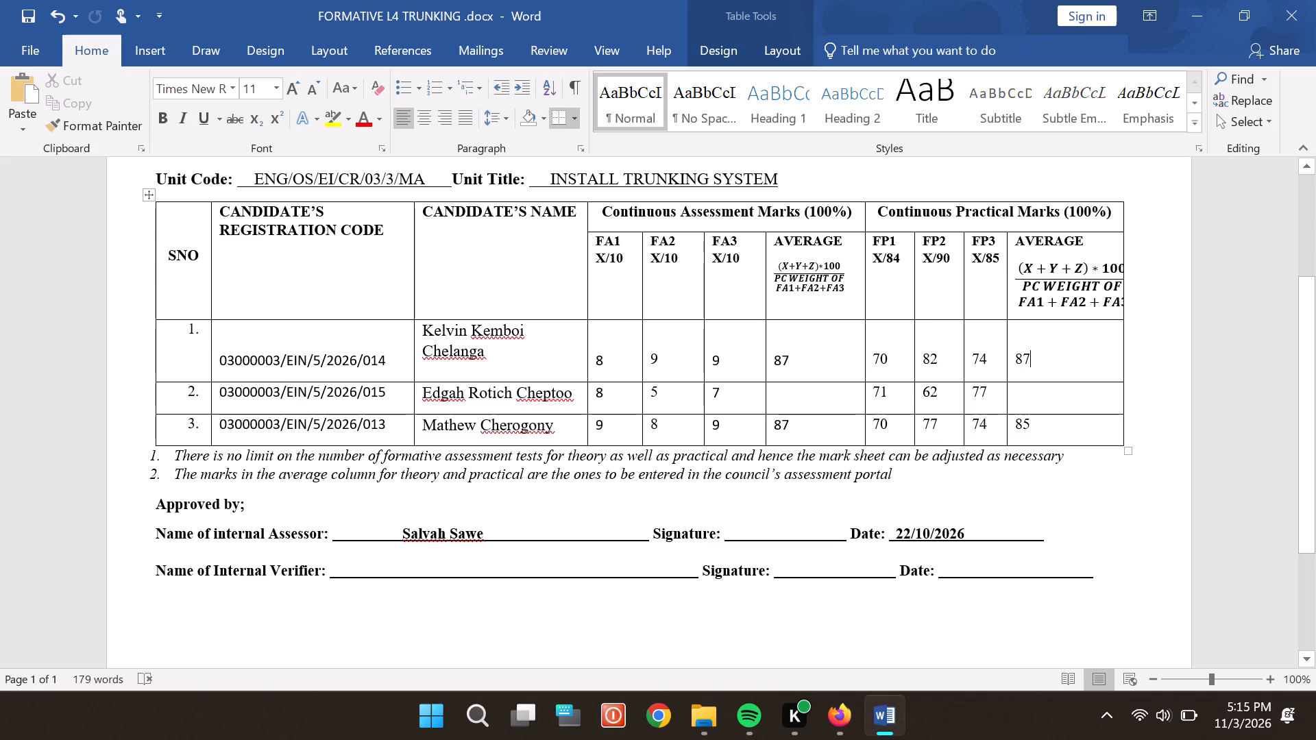
{"action": "left_click", "coordinate": [1122, 343]}
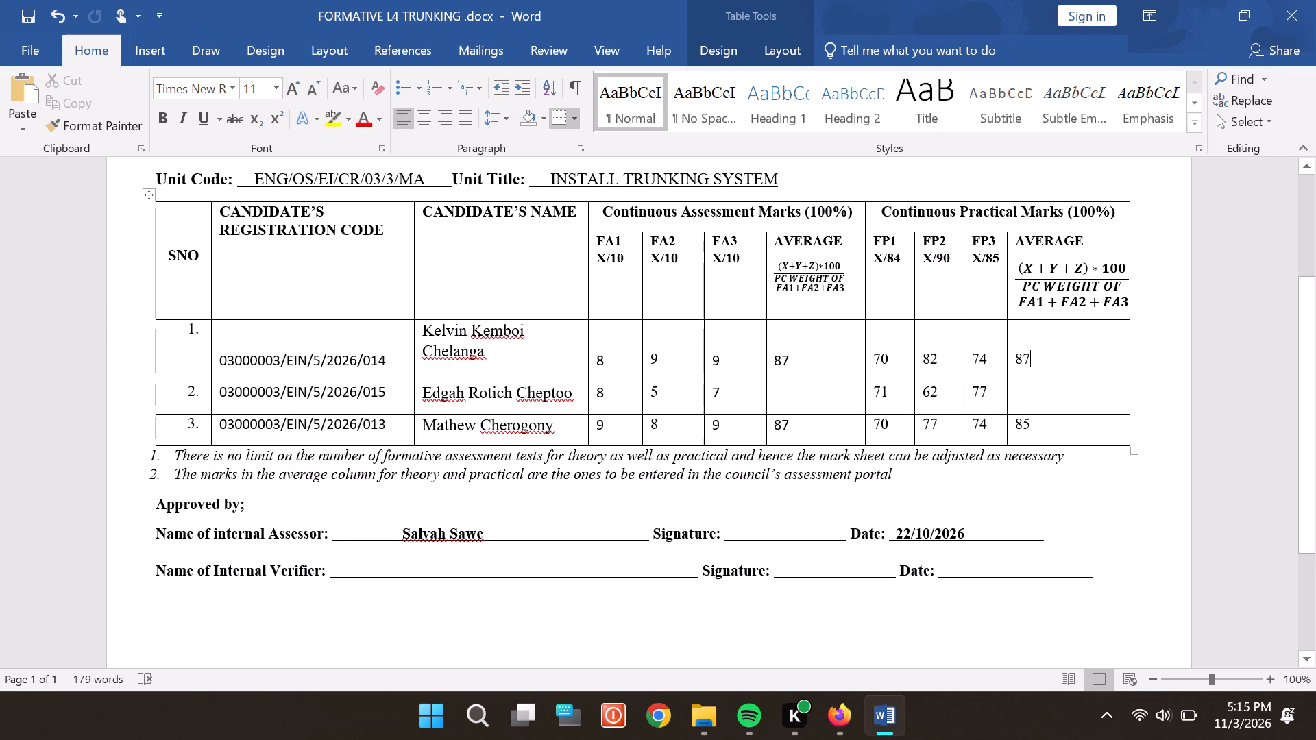
{"action": "left_click", "coordinate": [1006, 304]}
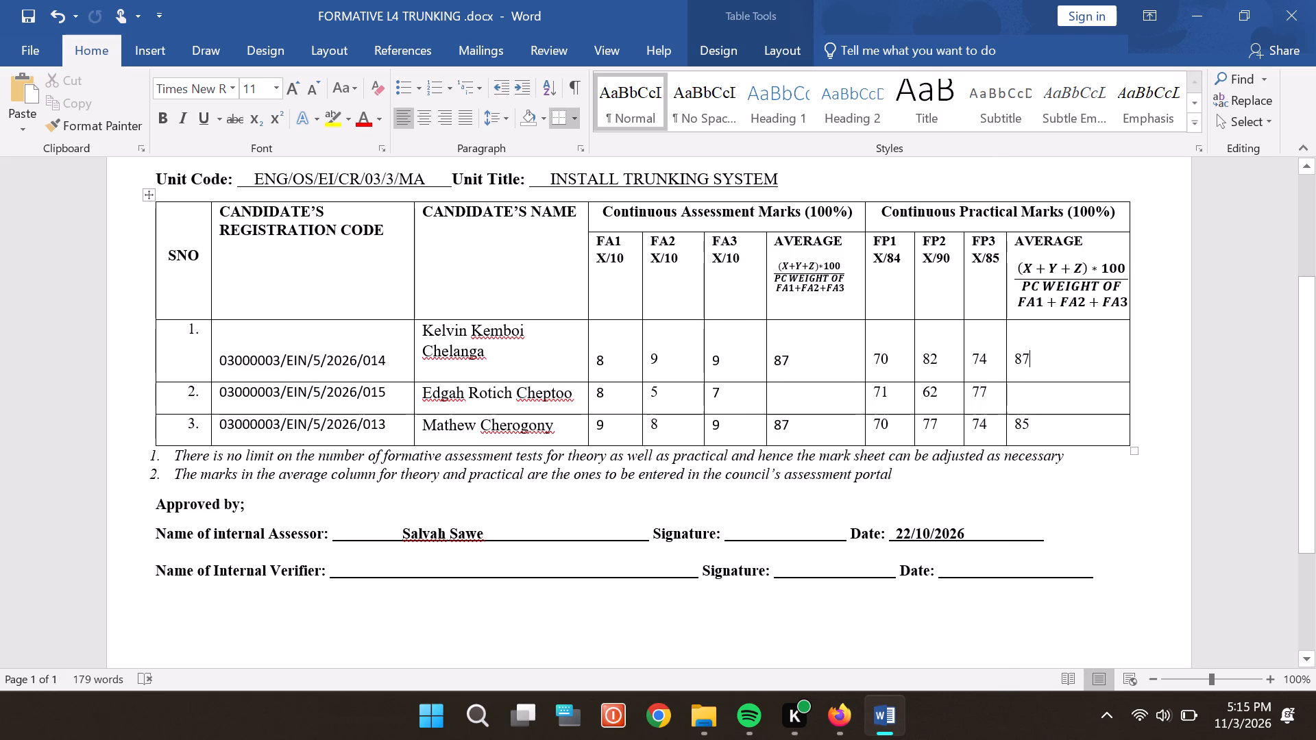
Set the entire document's text to Times New Roman, size 12.
{"action": "key", "text": "ctrl+a"}
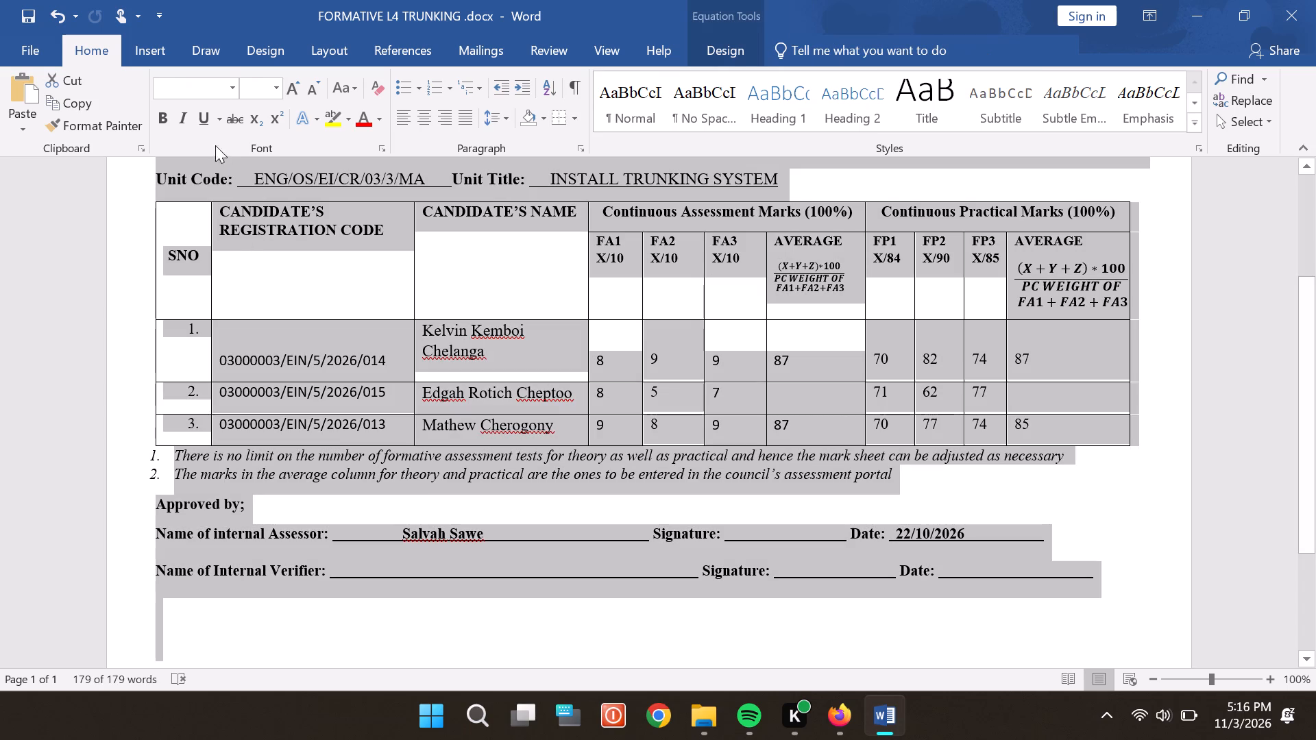
{"action": "left_click", "coordinate": [232, 92]}
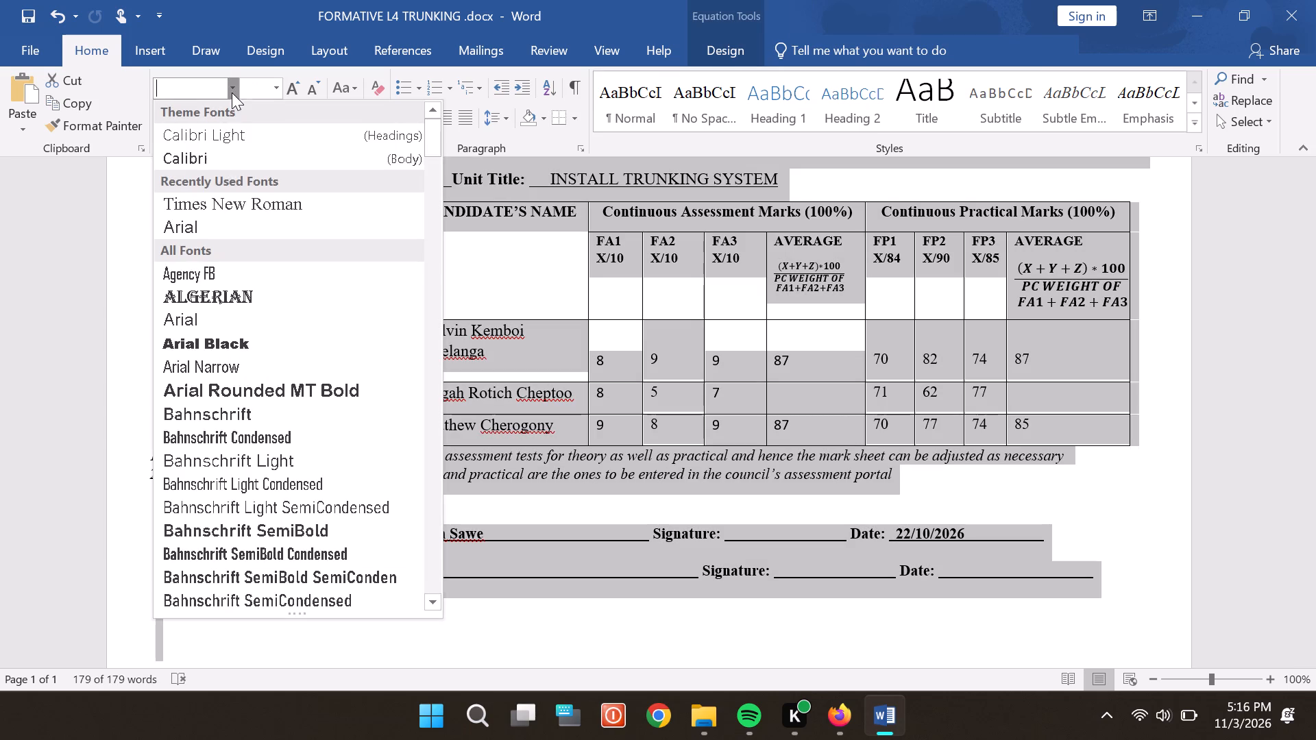
{"action": "left_click", "coordinate": [221, 198]}
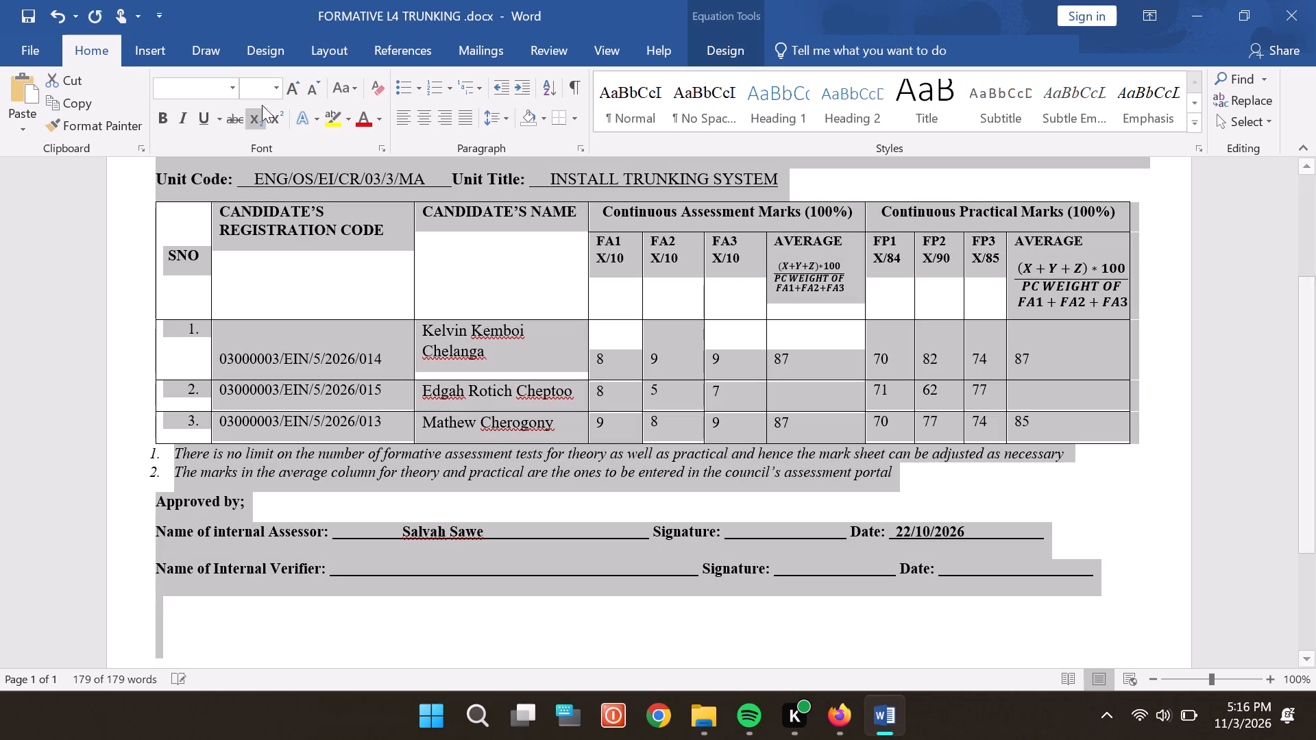
{"action": "left_click", "coordinate": [278, 87]}
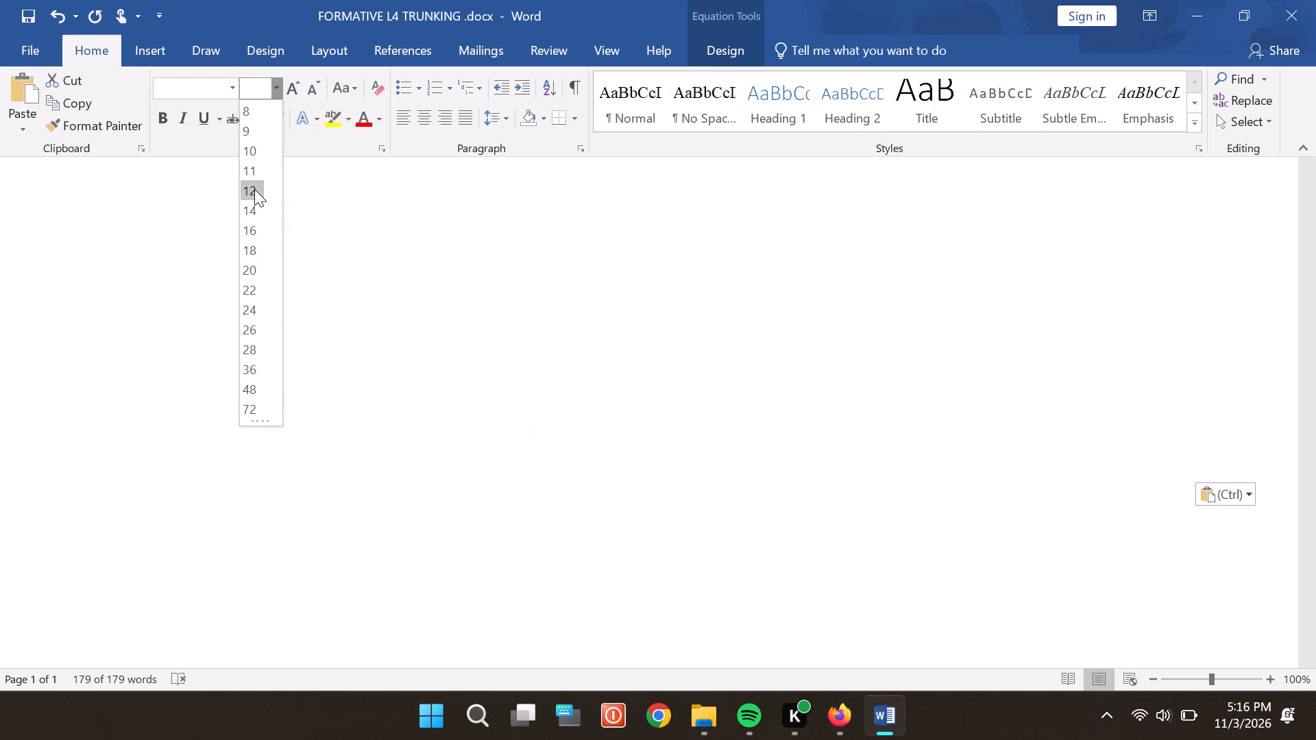
{"action": "left_click", "coordinate": [254, 189]}
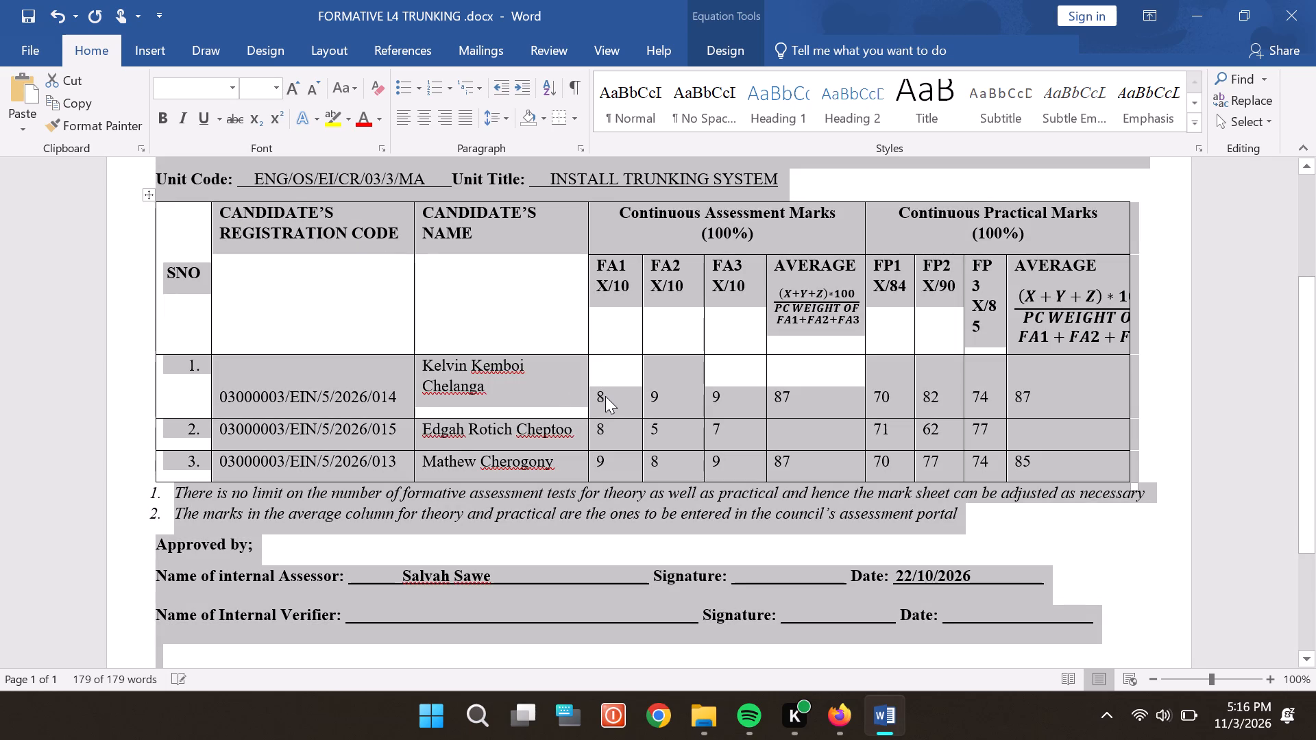
{"action": "left_click", "coordinate": [605, 396]}
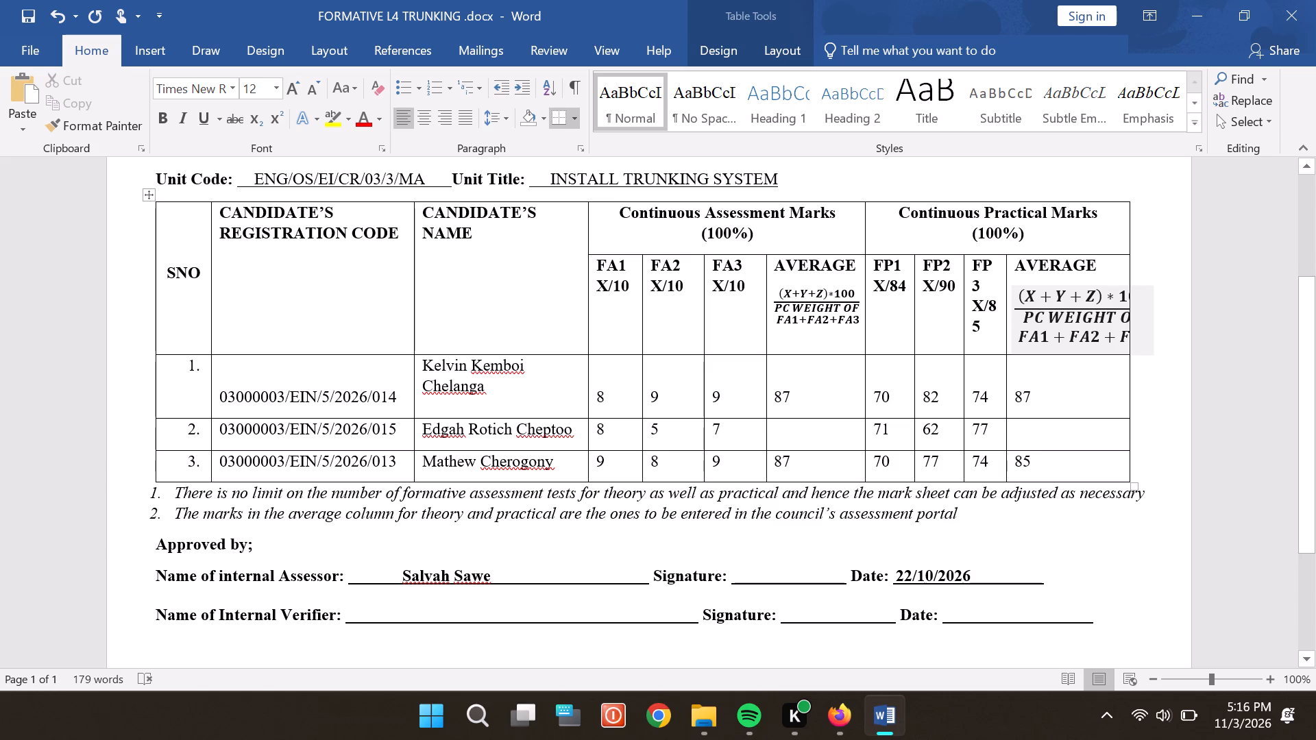
Reduce the AVERAGE formula under Continuous Practical Marks to font size 8.
{"action": "left_click", "coordinate": [813, 306]}
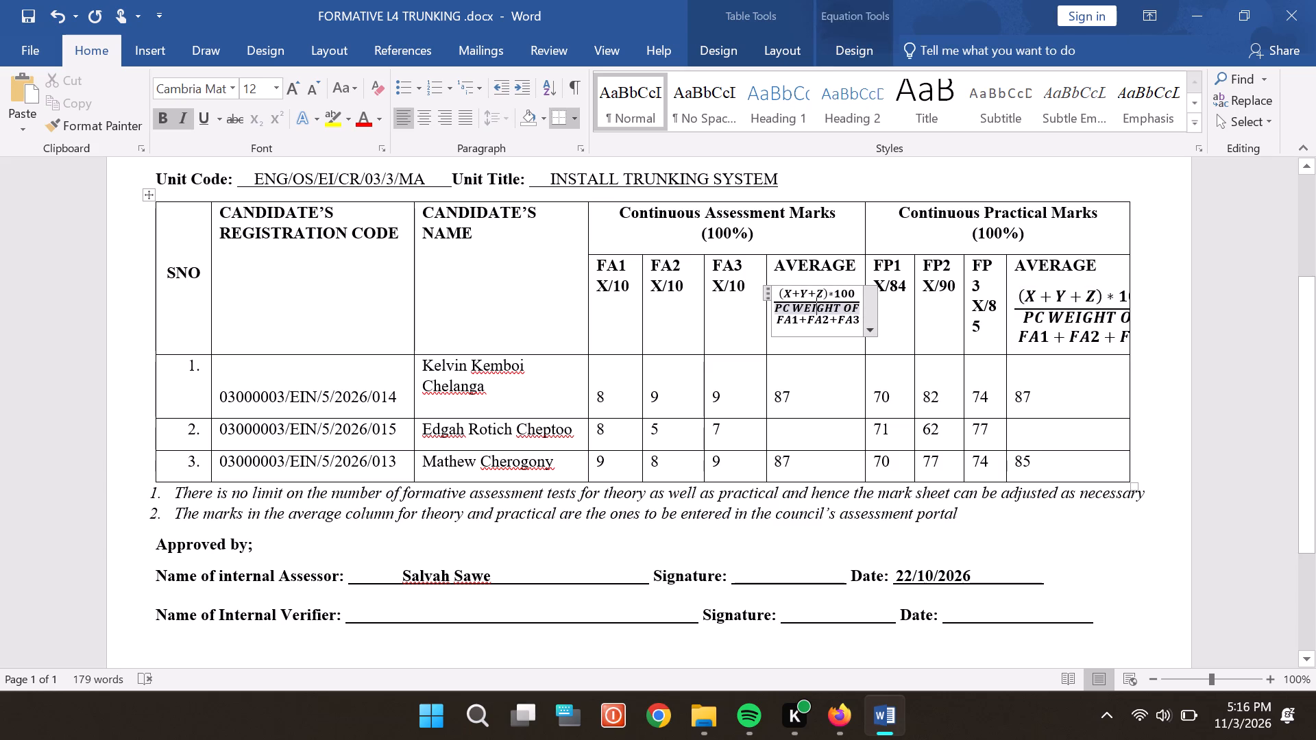
{"action": "left_click", "coordinate": [1019, 297]}
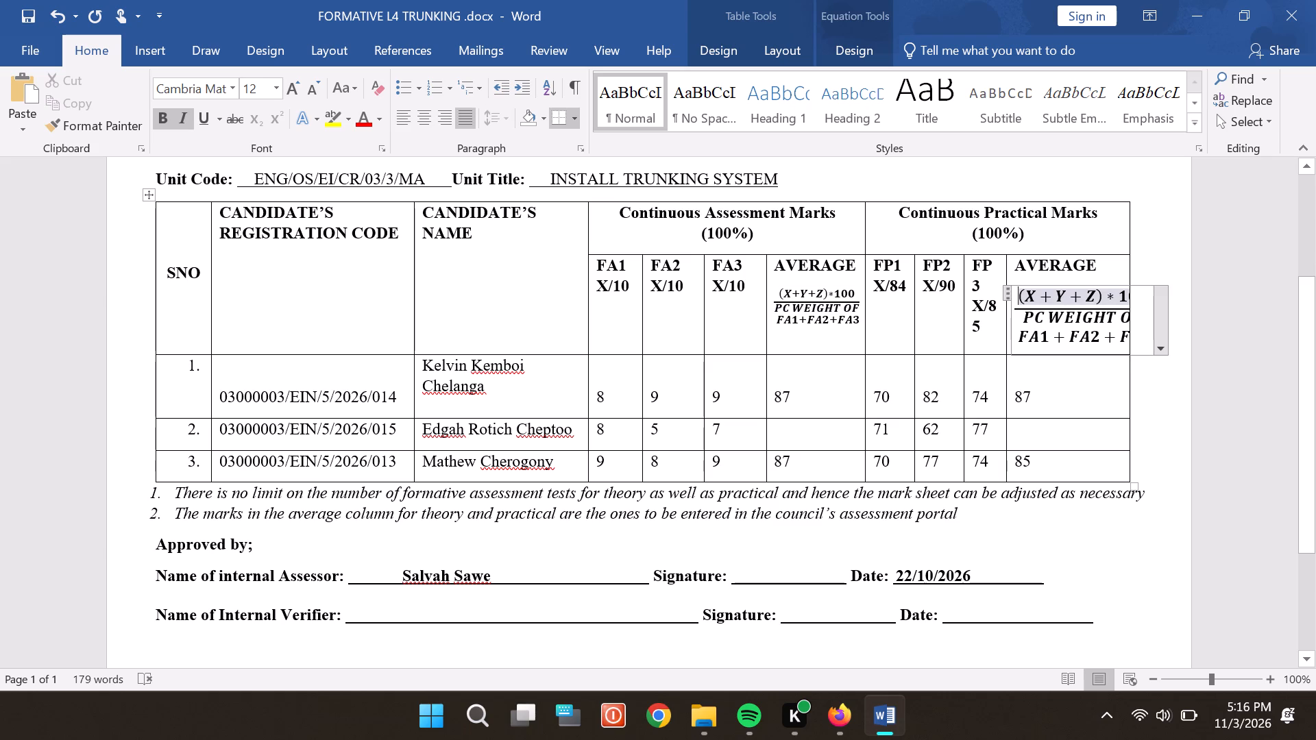
{"action": "left_click_drag", "start_coordinate": [1019, 297], "coordinate": [1049, 324]}
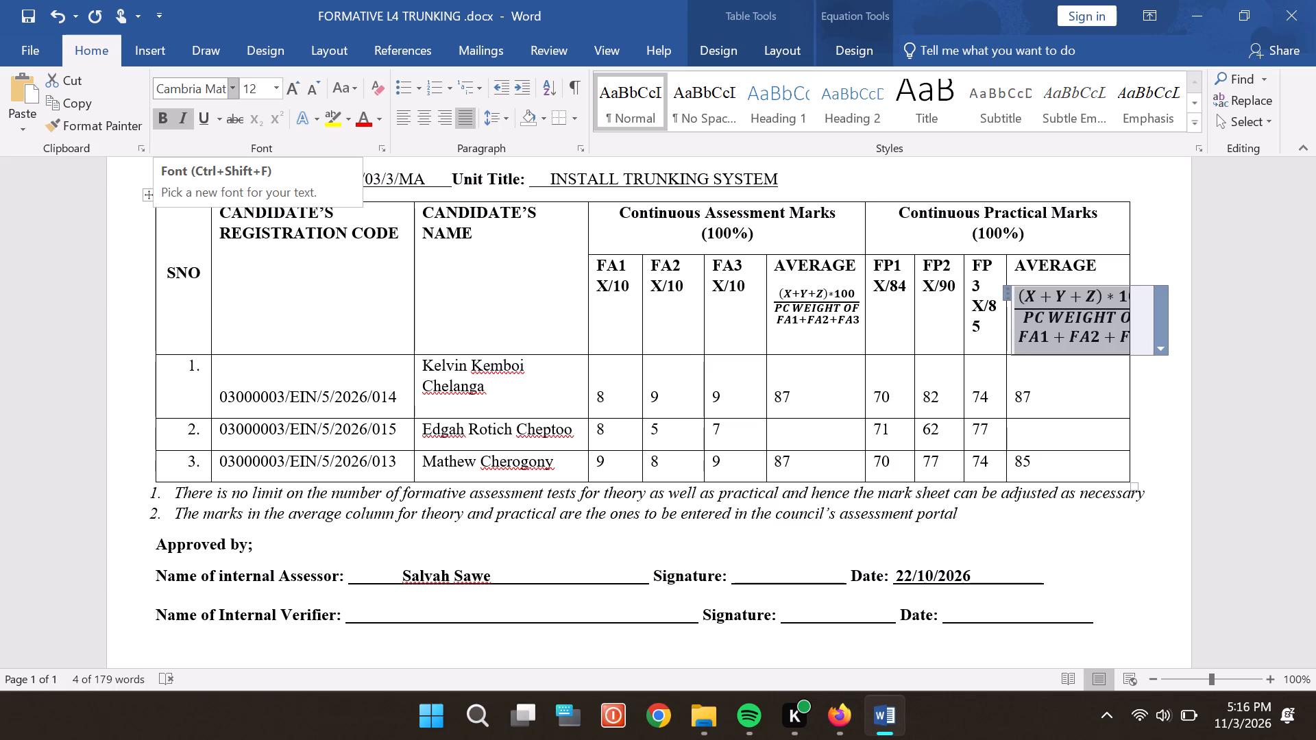
{"action": "left_click", "coordinate": [273, 91]}
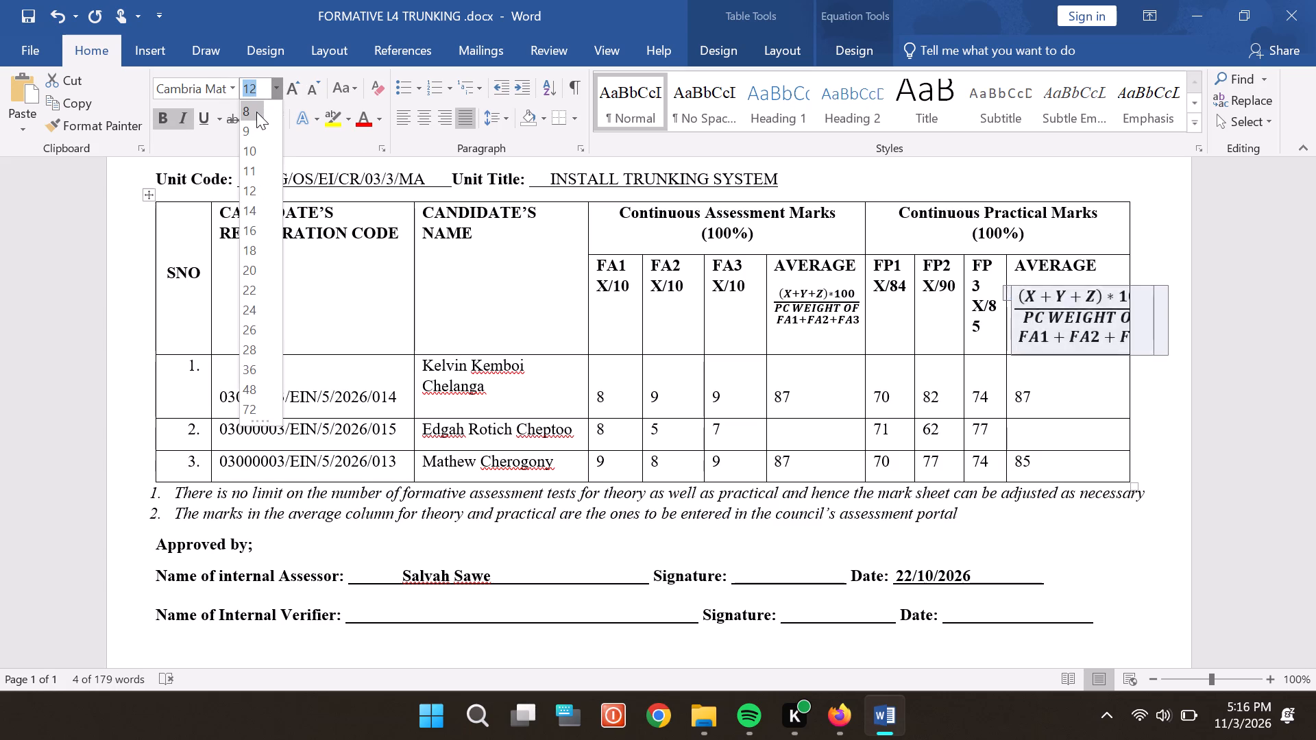
{"action": "left_click", "coordinate": [254, 112]}
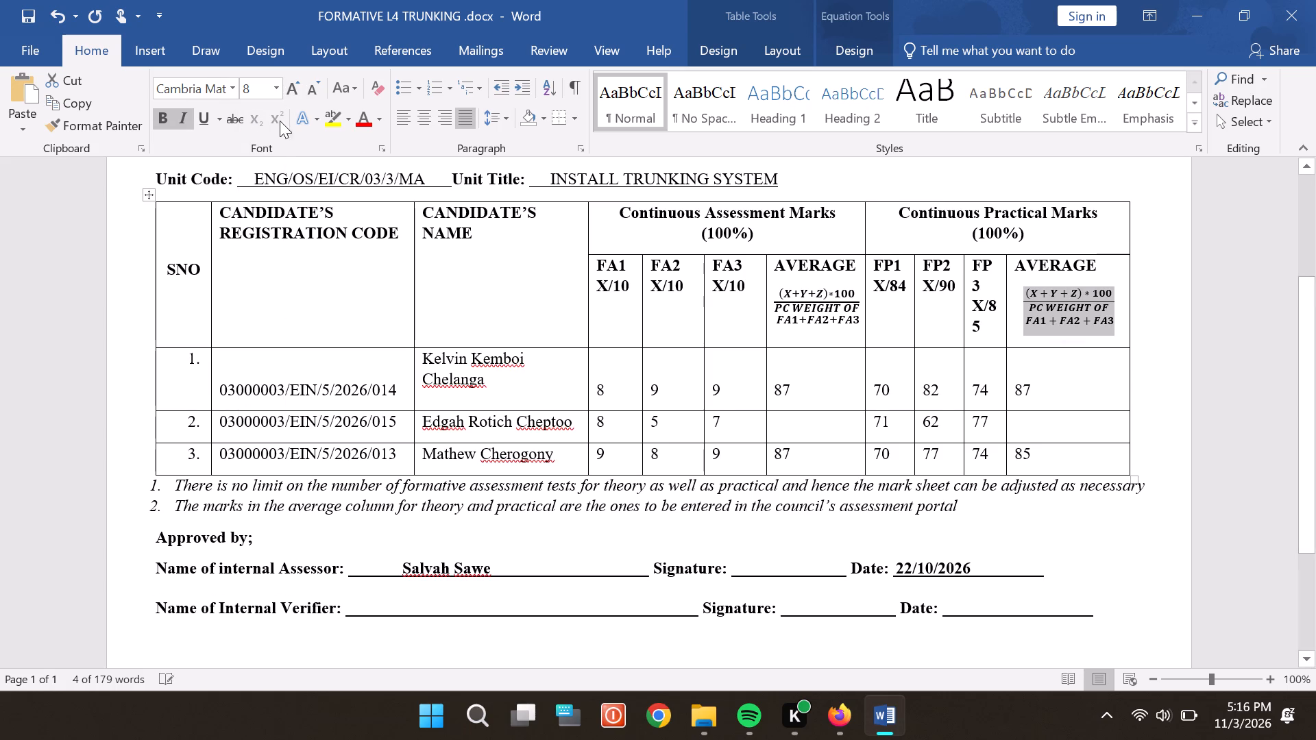
{"action": "left_click", "coordinate": [1182, 343]}
Widen the FP3 column slightly to fit its heading and trim the practical AVERAGE column at the table's outer edge.
{"action": "left_click", "coordinate": [1005, 341]}
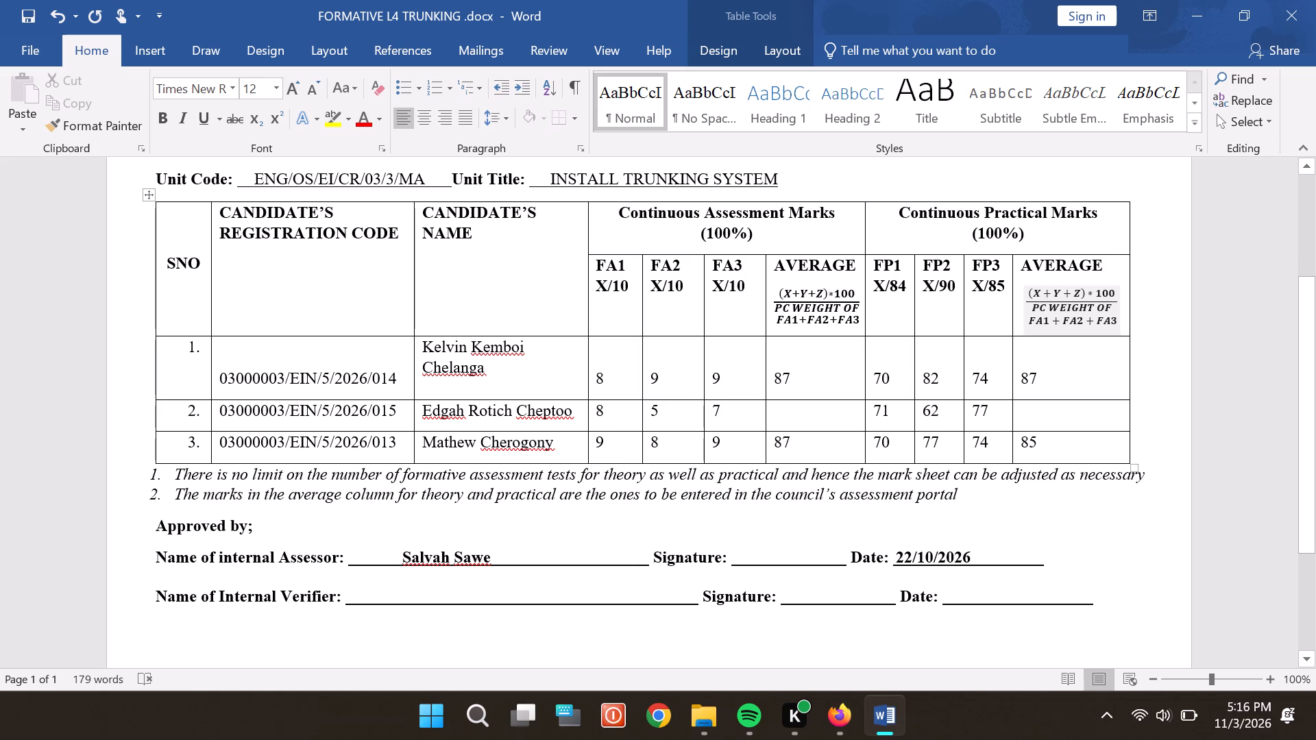
{"action": "left_click_drag", "start_coordinate": [1129, 312], "coordinate": [1123, 314]}
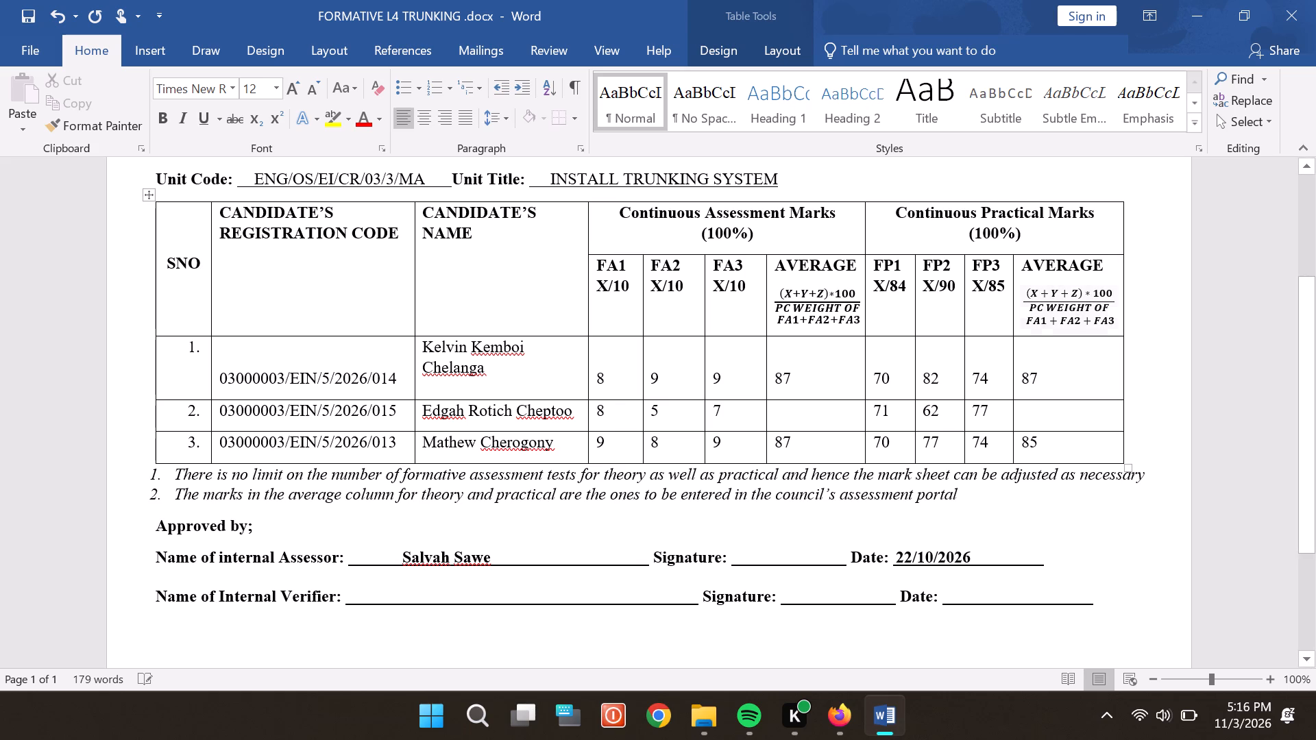
{"action": "left_click", "coordinate": [1208, 340]}
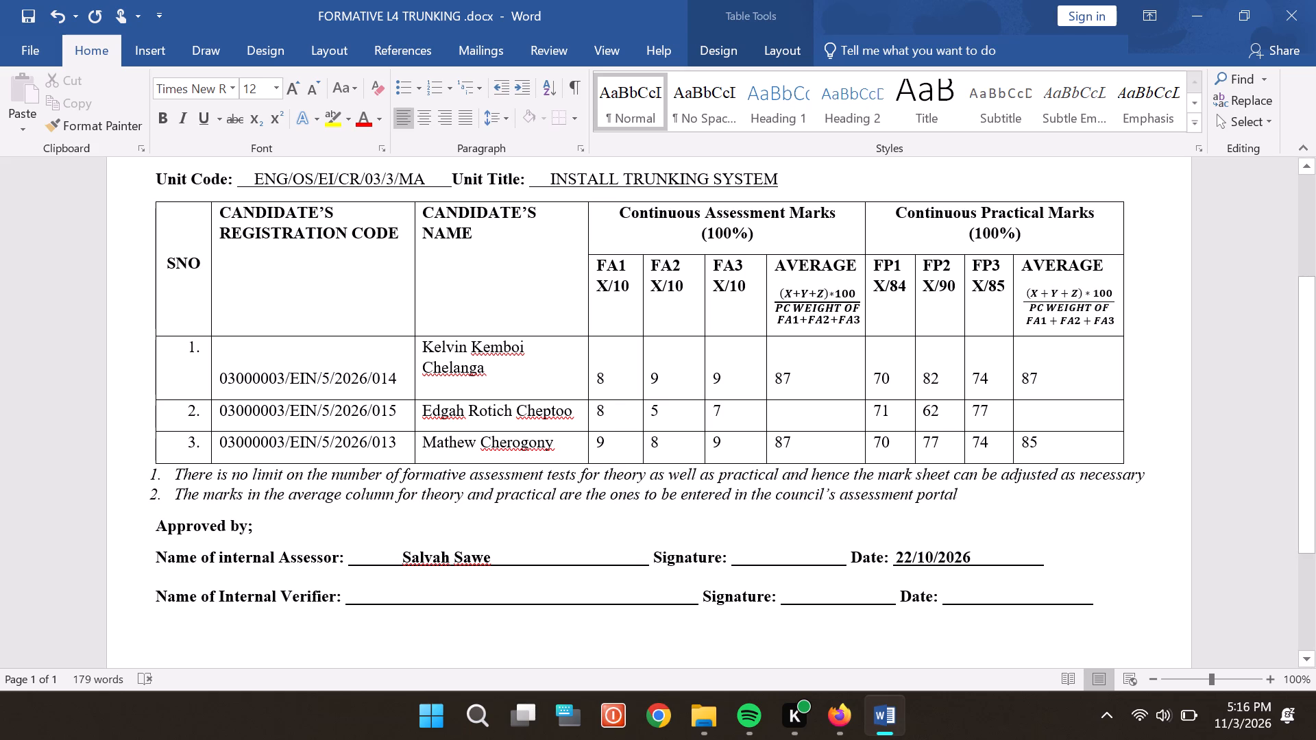
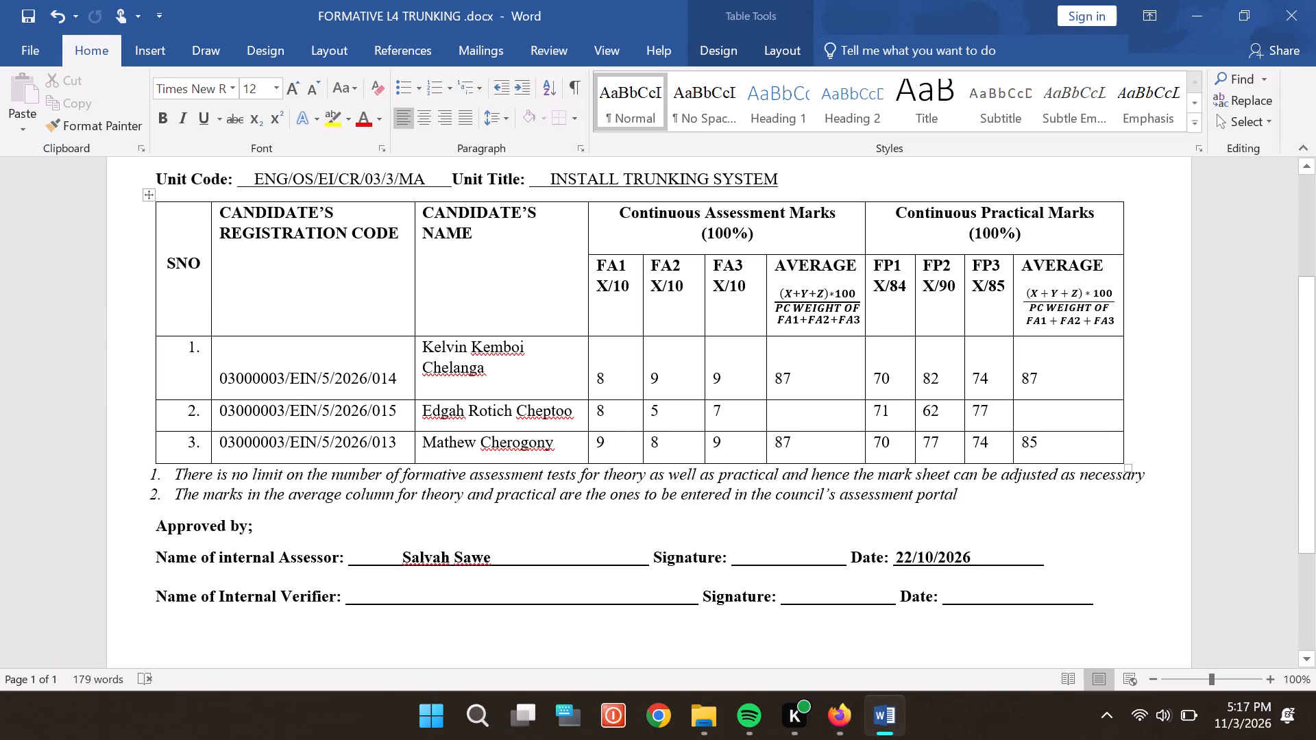
Enter row 2's averages as 67 under Continuous Assessment Marks and 81 under Continuous Practical Marks, and save the document.
{"action": "left_click", "coordinate": [781, 411]}
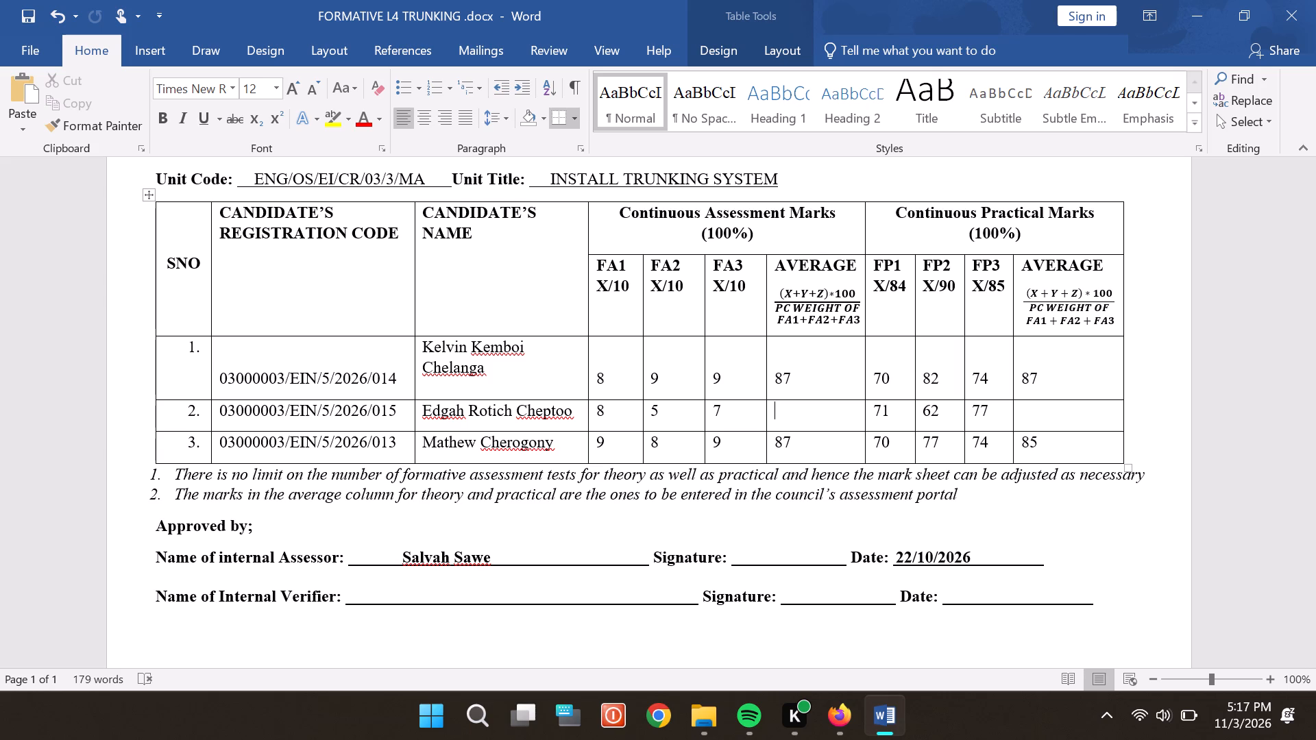
{"action": "key", "text": "7"}
{"action": "key", "text": "BackSpace"}
{"action": "type", "text": "67"}
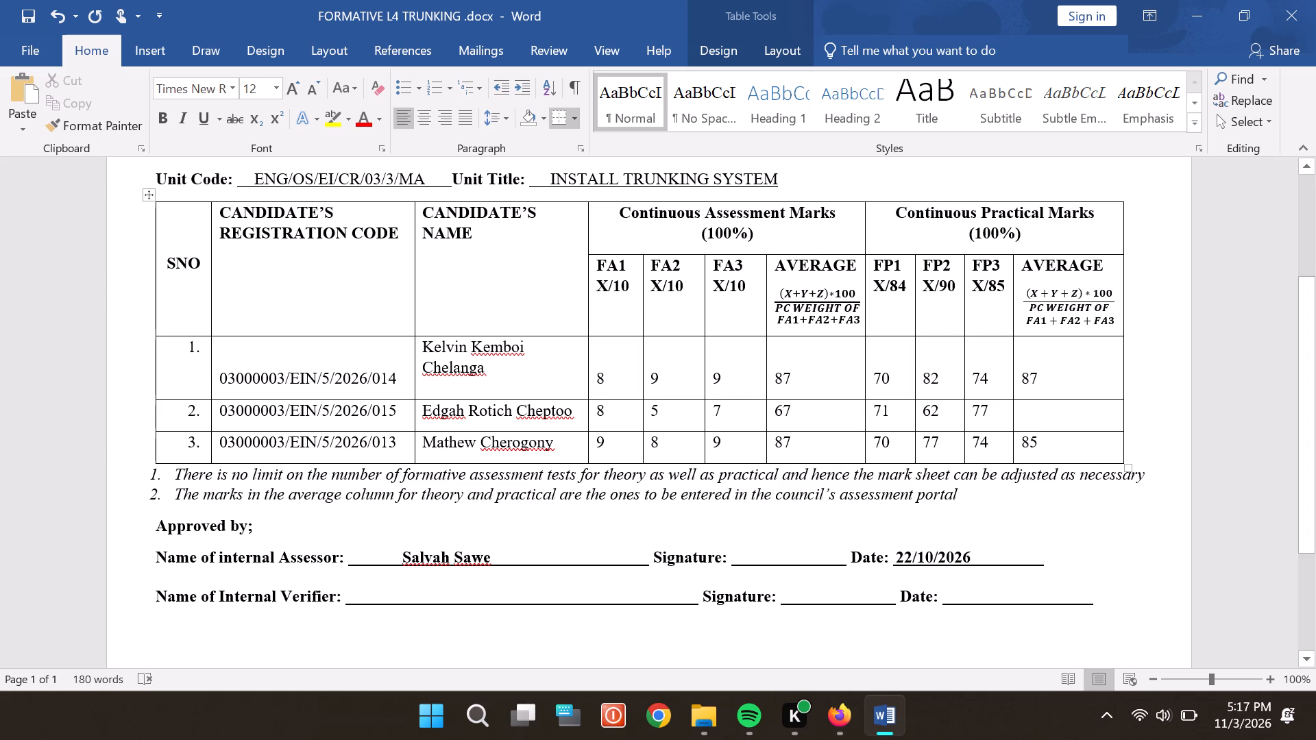
{"action": "left_click", "coordinate": [794, 380]}
{"action": "left_click", "coordinate": [1024, 412]}
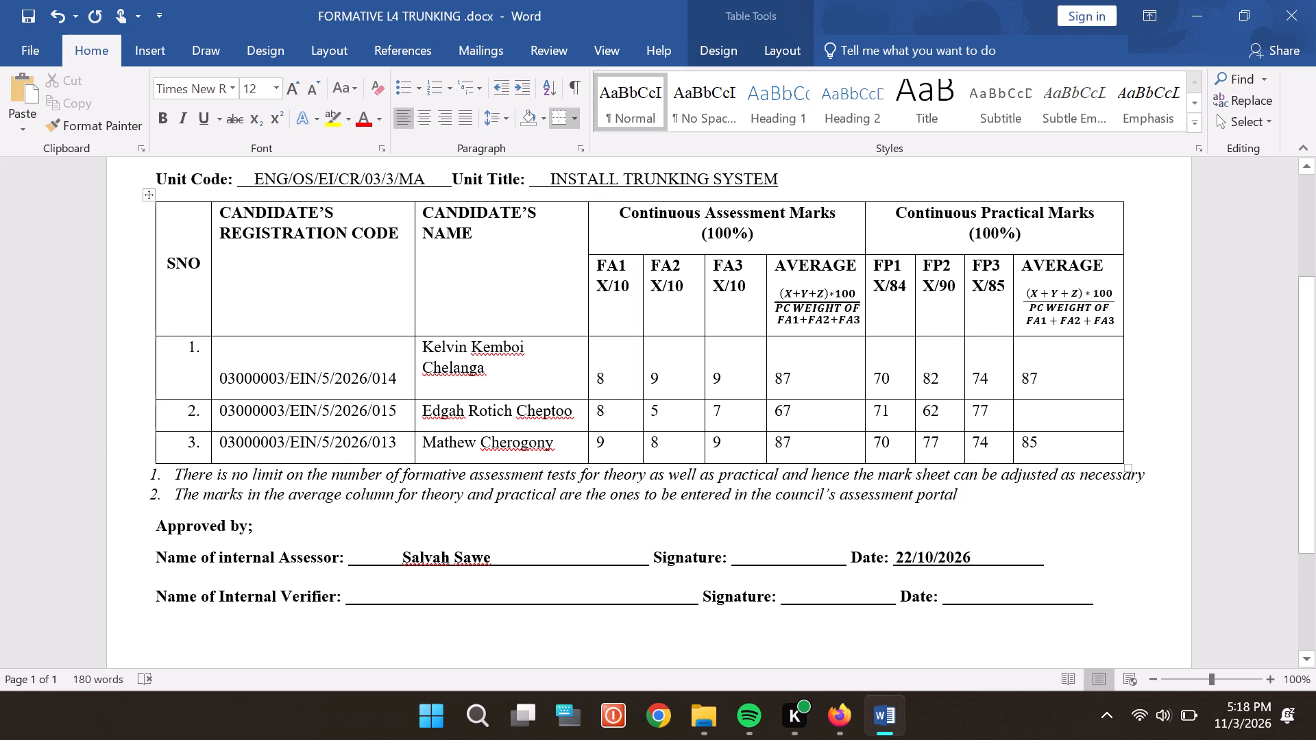
{"action": "left_click", "coordinate": [1025, 410]}
{"action": "key", "text": "8"}
{"action": "key", "text": "1"}
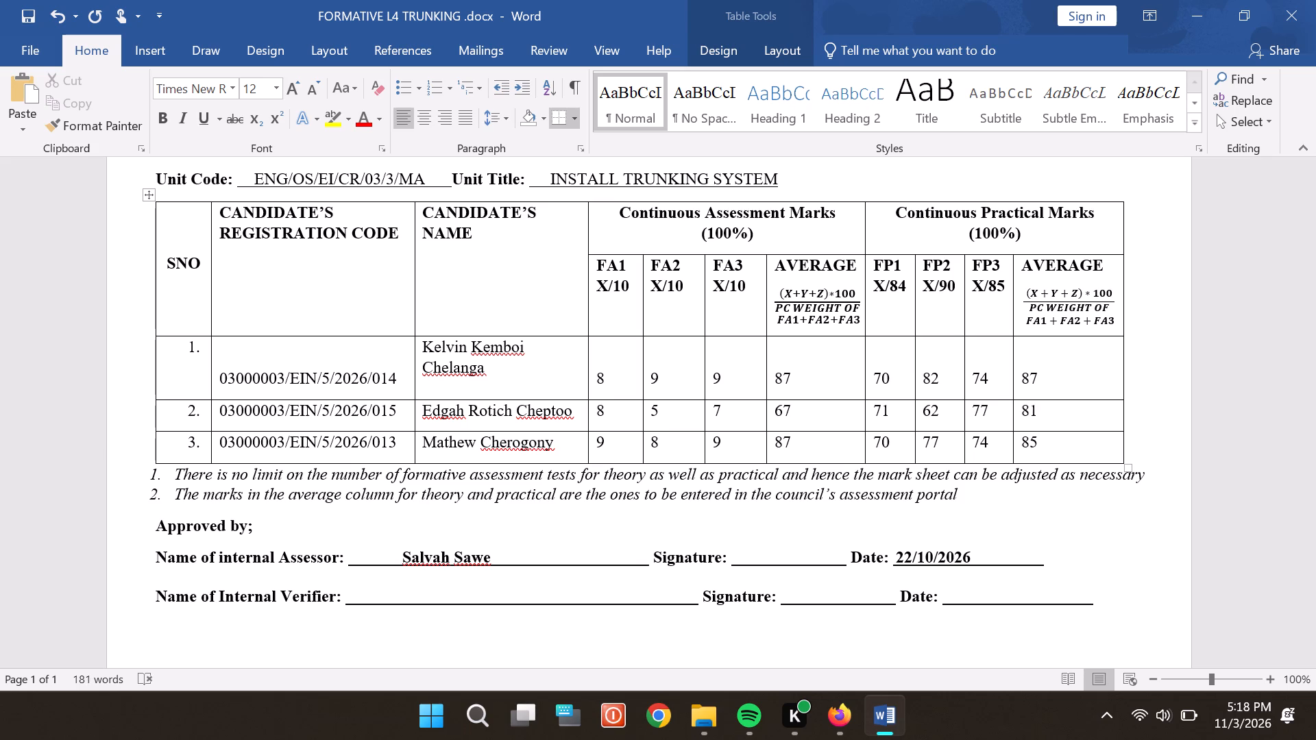
{"action": "key", "text": "ctrl+s"}
Copy the AVERAGE formula under Continuous Assessment Marks.
{"action": "scroll", "coordinate": [1025, 410], "scroll_direction": "up", "scroll_amount": 1}
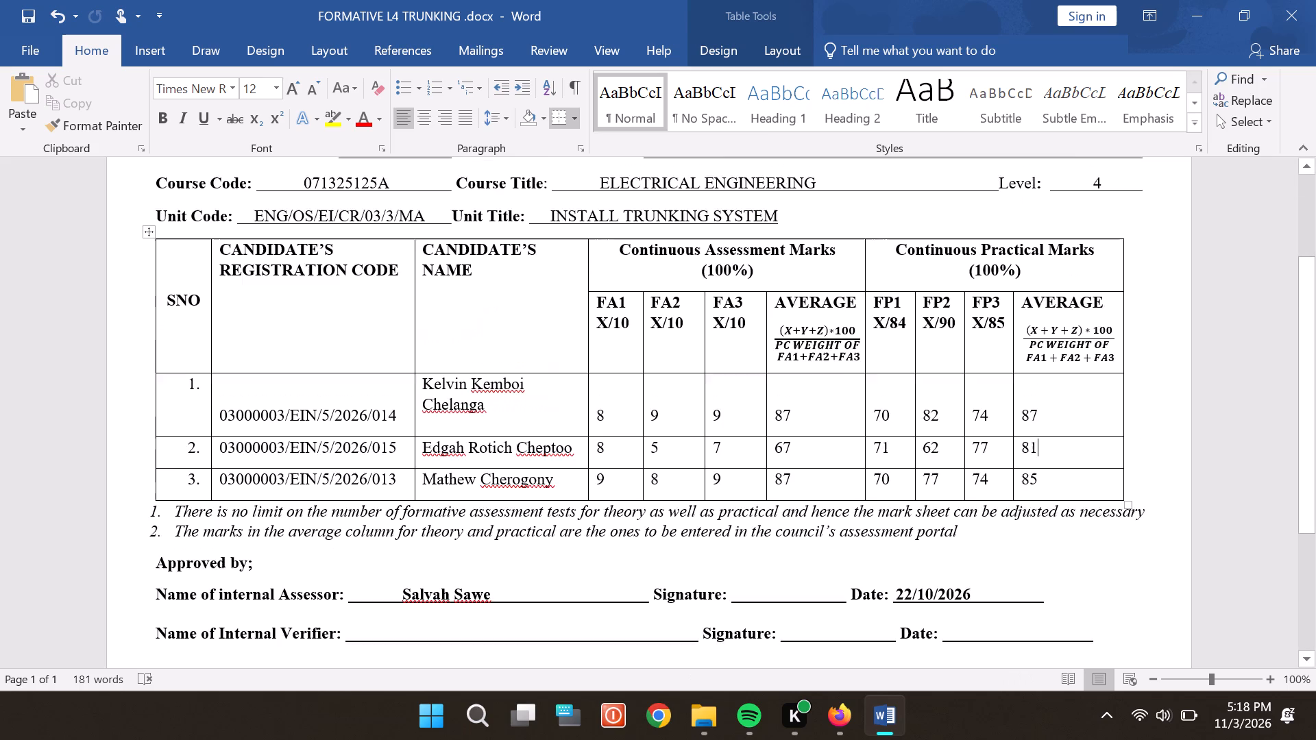
{"action": "scroll", "coordinate": [1025, 410], "scroll_direction": "up", "scroll_amount": 1}
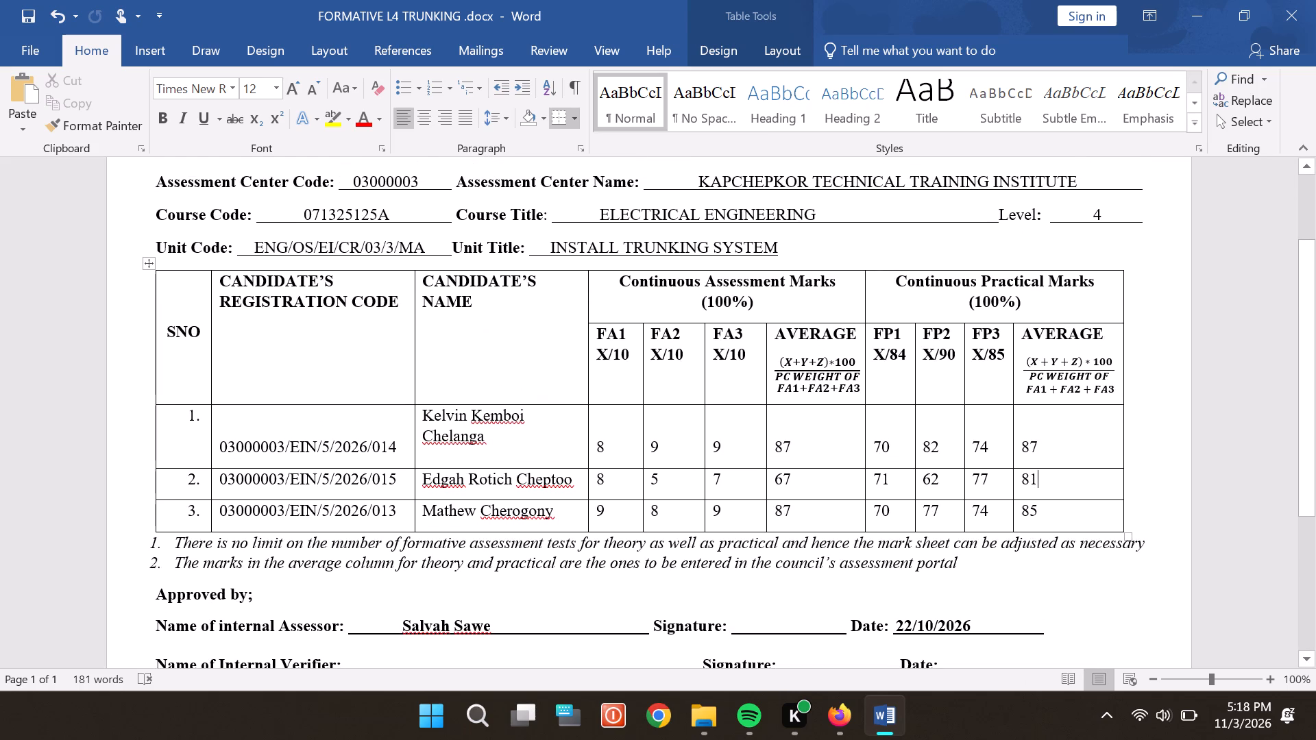
{"action": "left_click", "coordinate": [779, 367]}
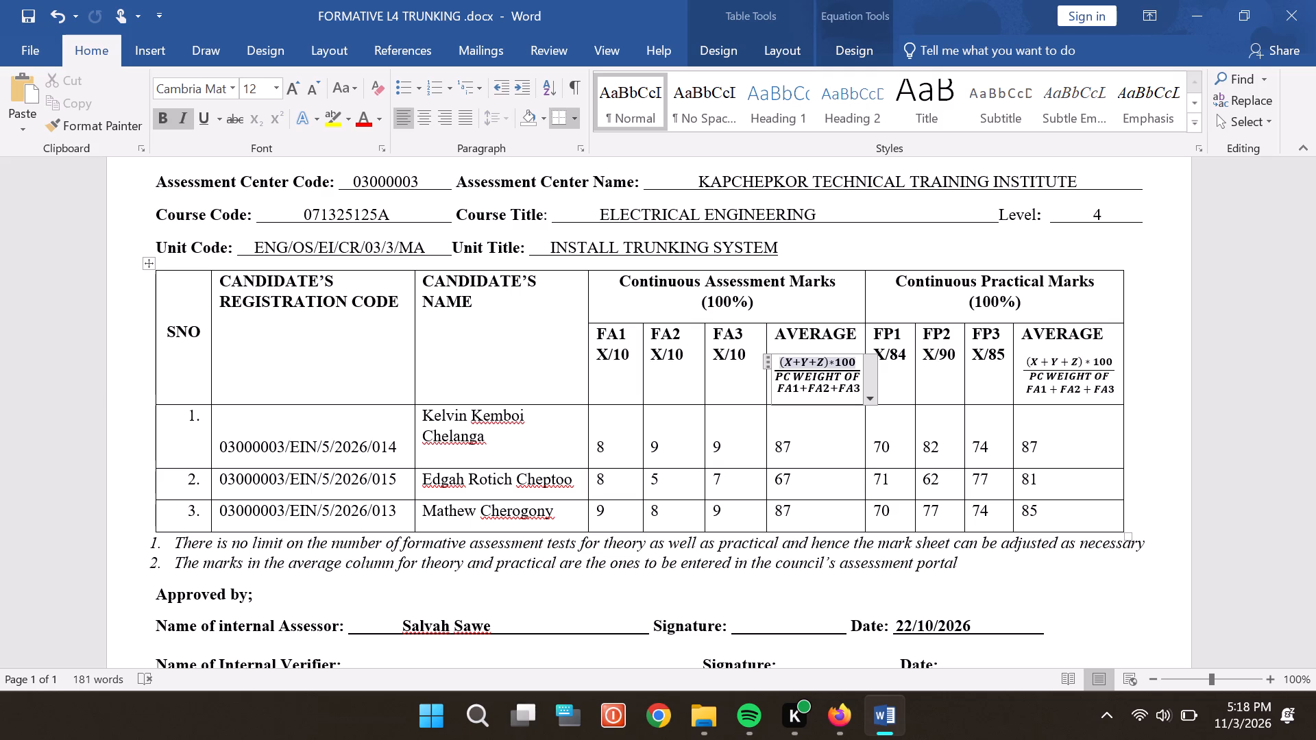
{"action": "left_click_drag", "start_coordinate": [779, 367], "coordinate": [805, 378]}
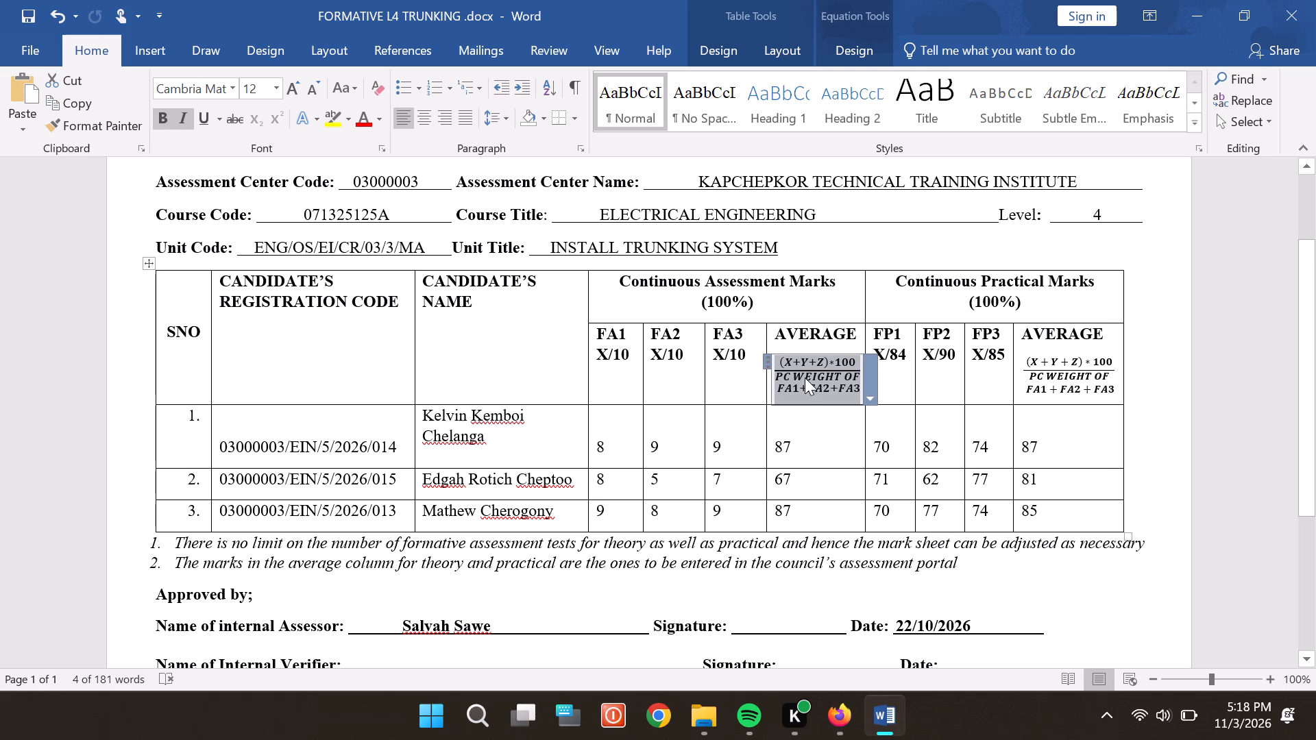
{"action": "key", "text": "ctrl+c"}
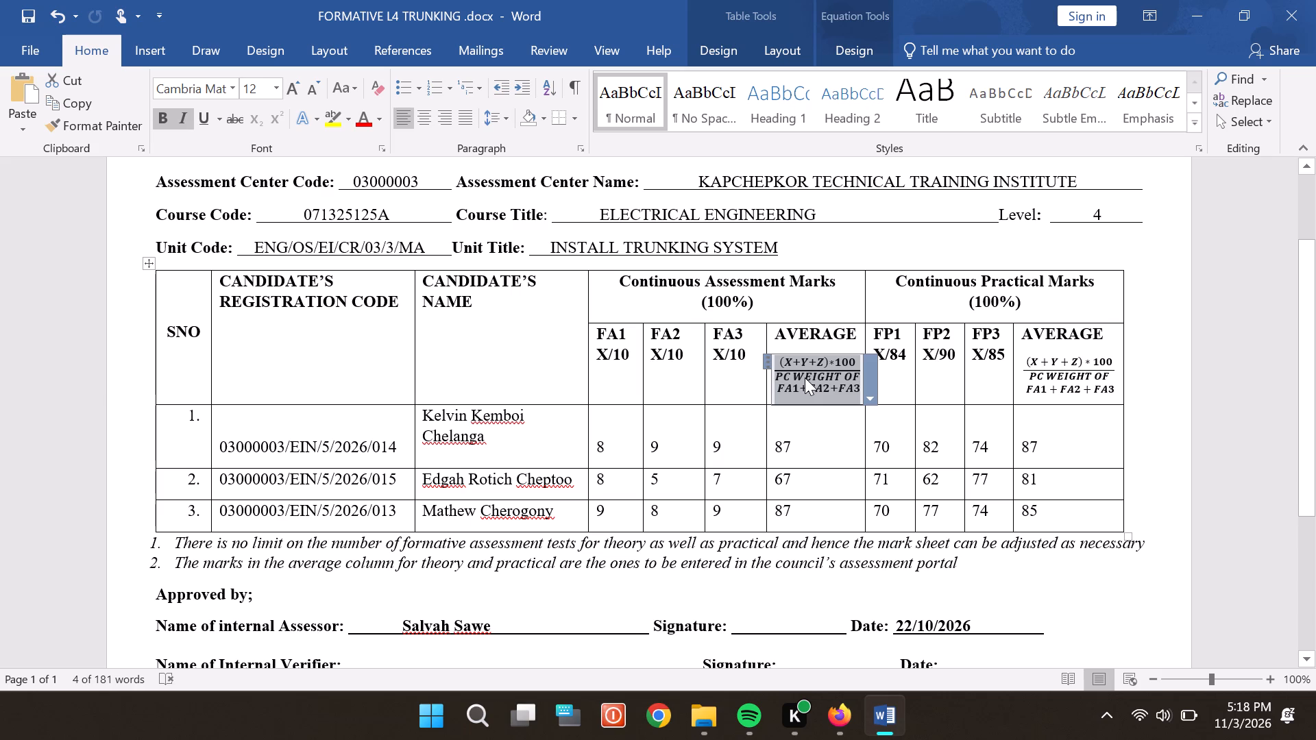
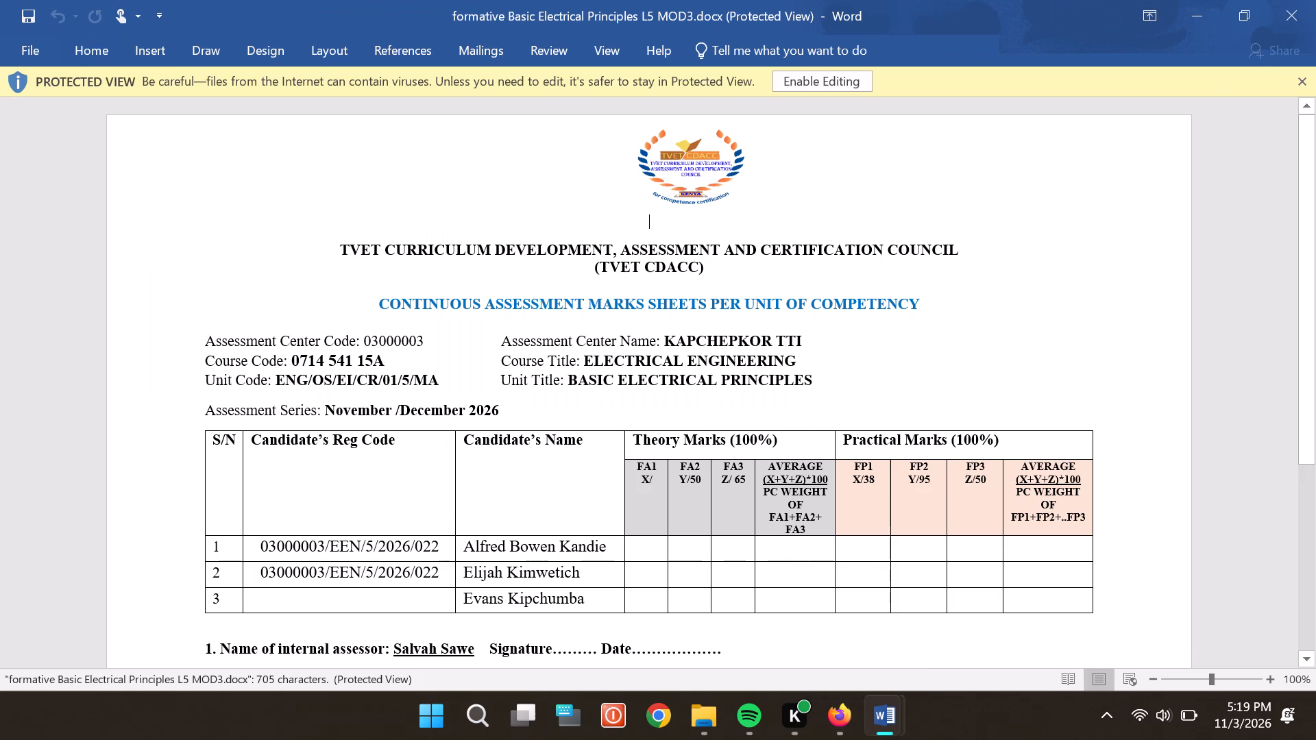
Look over the Basic Electrical Principles L5 MOD3 and Solar Mod 4 marks sheets, closing each one.
{"action": "left_click", "coordinate": [825, 87]}
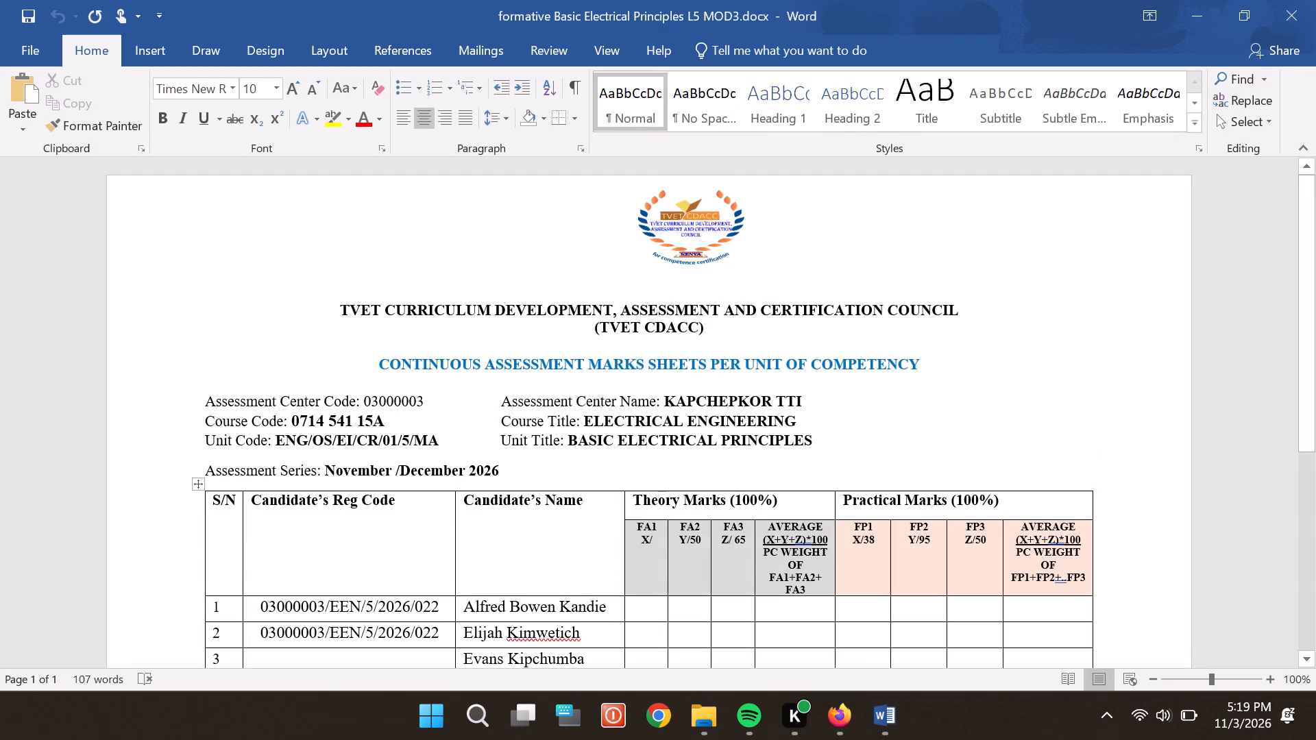
{"action": "scroll", "coordinate": [912, 556], "scroll_direction": "left", "scroll_amount": 1}
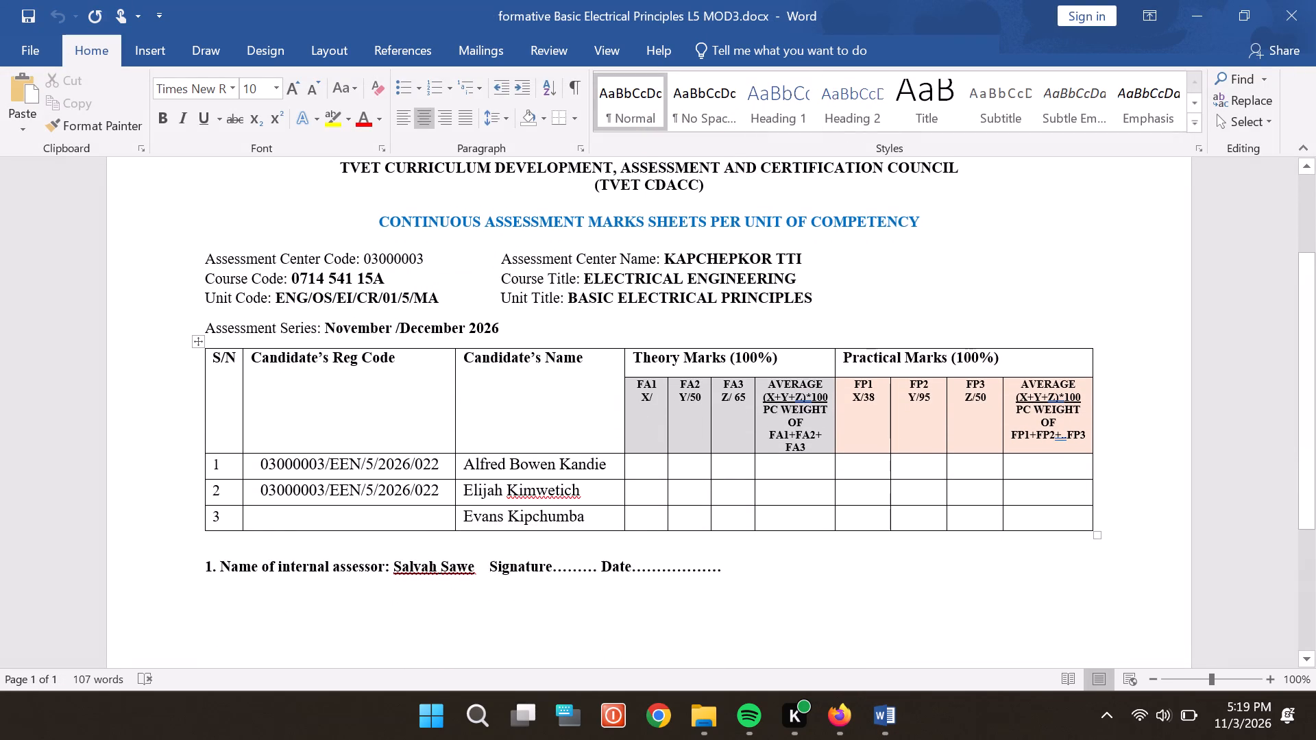
{"action": "scroll", "coordinate": [912, 556], "scroll_direction": "left", "scroll_amount": 2}
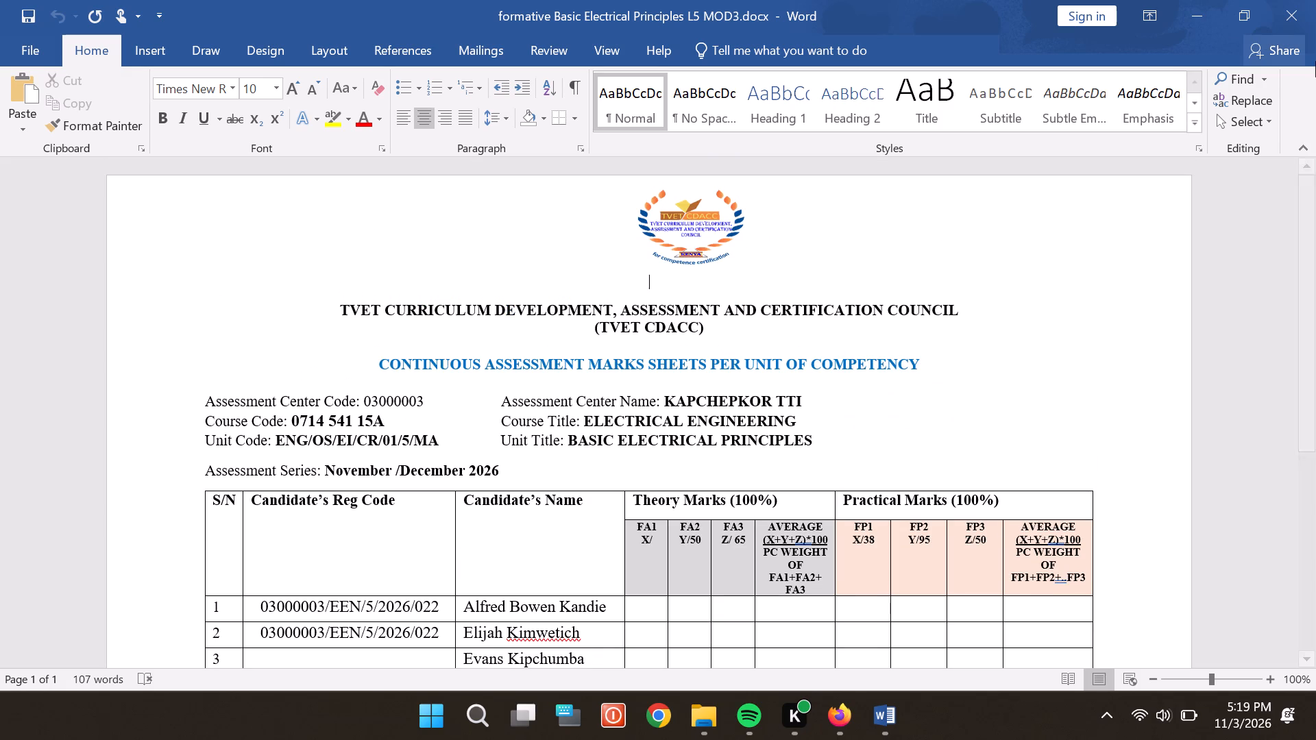
{"action": "left_click", "coordinate": [1288, 16]}
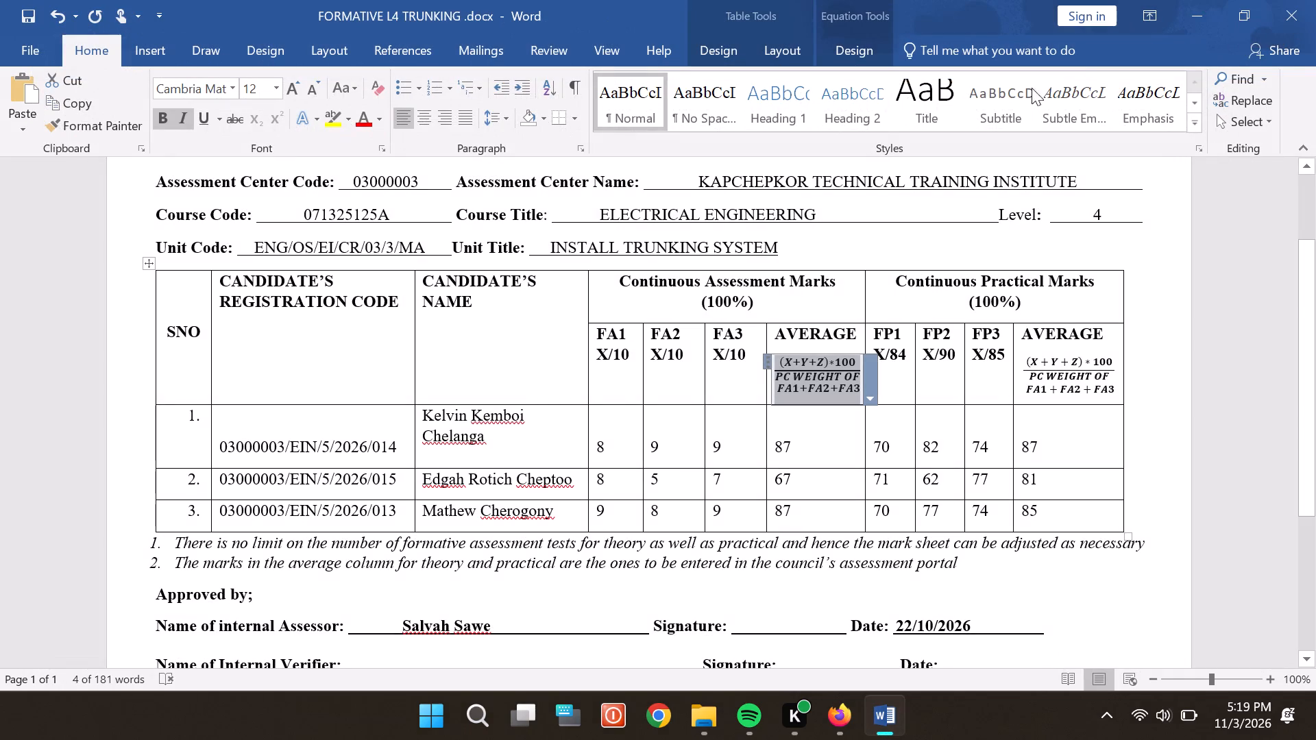
{"action": "left_click", "coordinate": [1198, 12]}
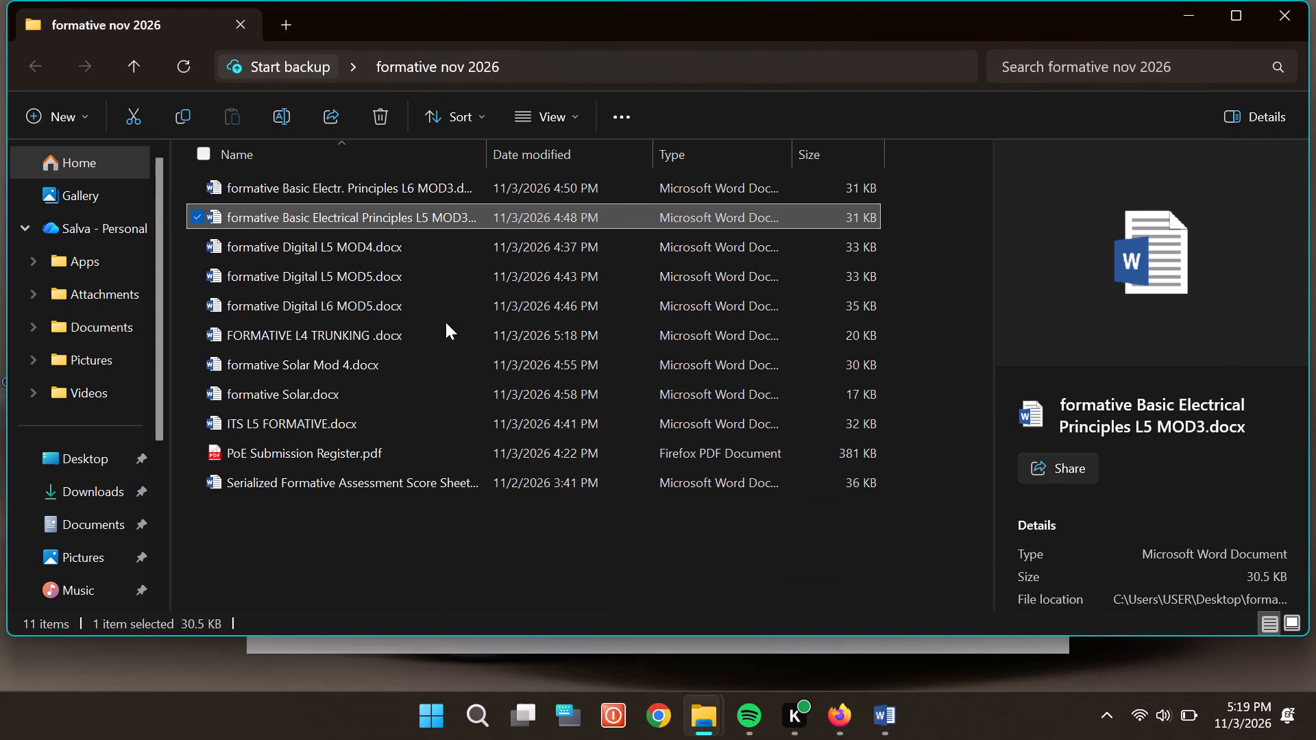
{"action": "double_click", "coordinate": [390, 373]}
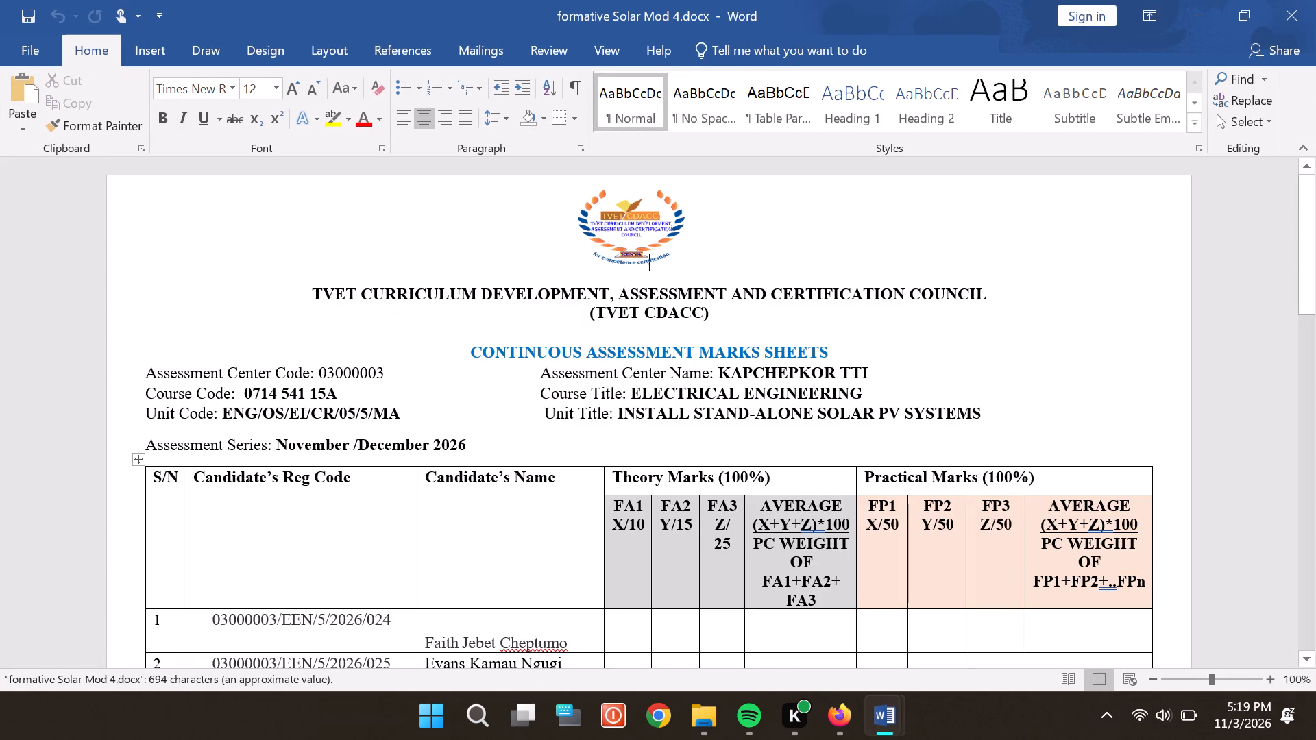
{"action": "left_click", "coordinate": [1277, 3]}
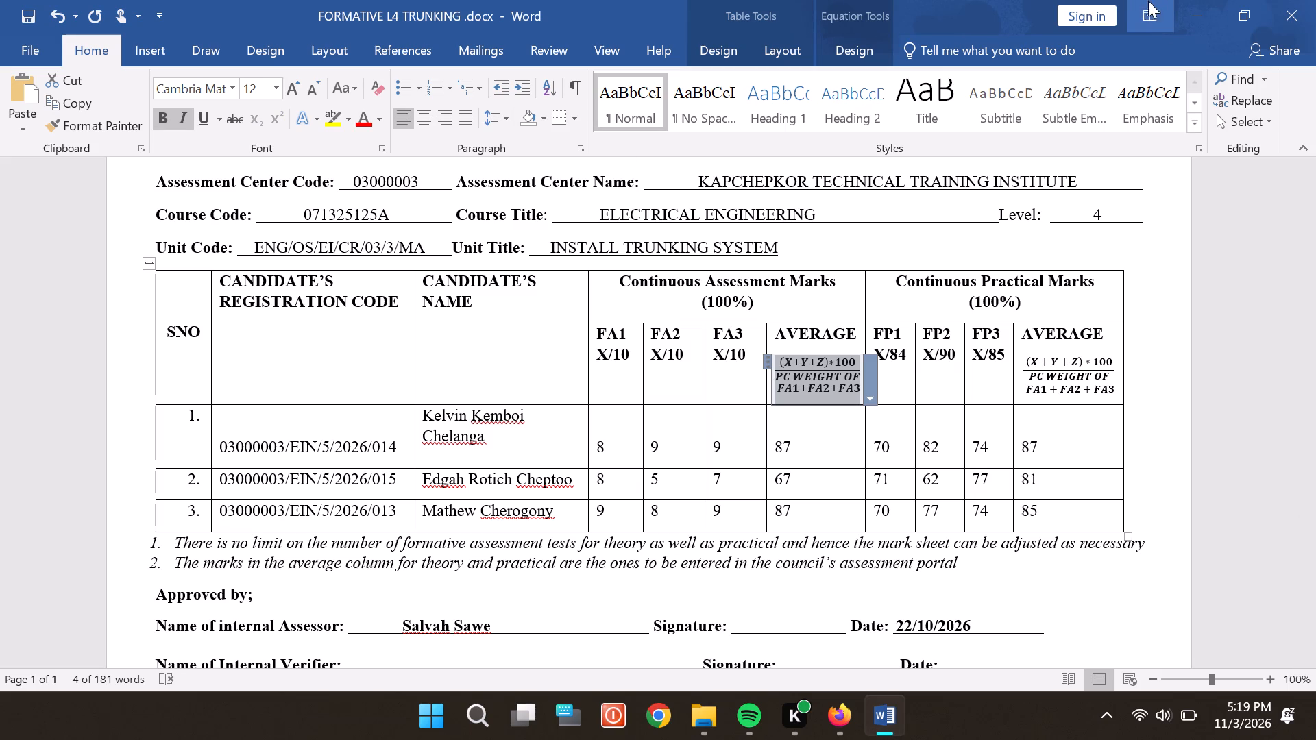
Open formative Solar.docx from the formative nov 2026 folder.
{"action": "left_click", "coordinate": [1198, 3]}
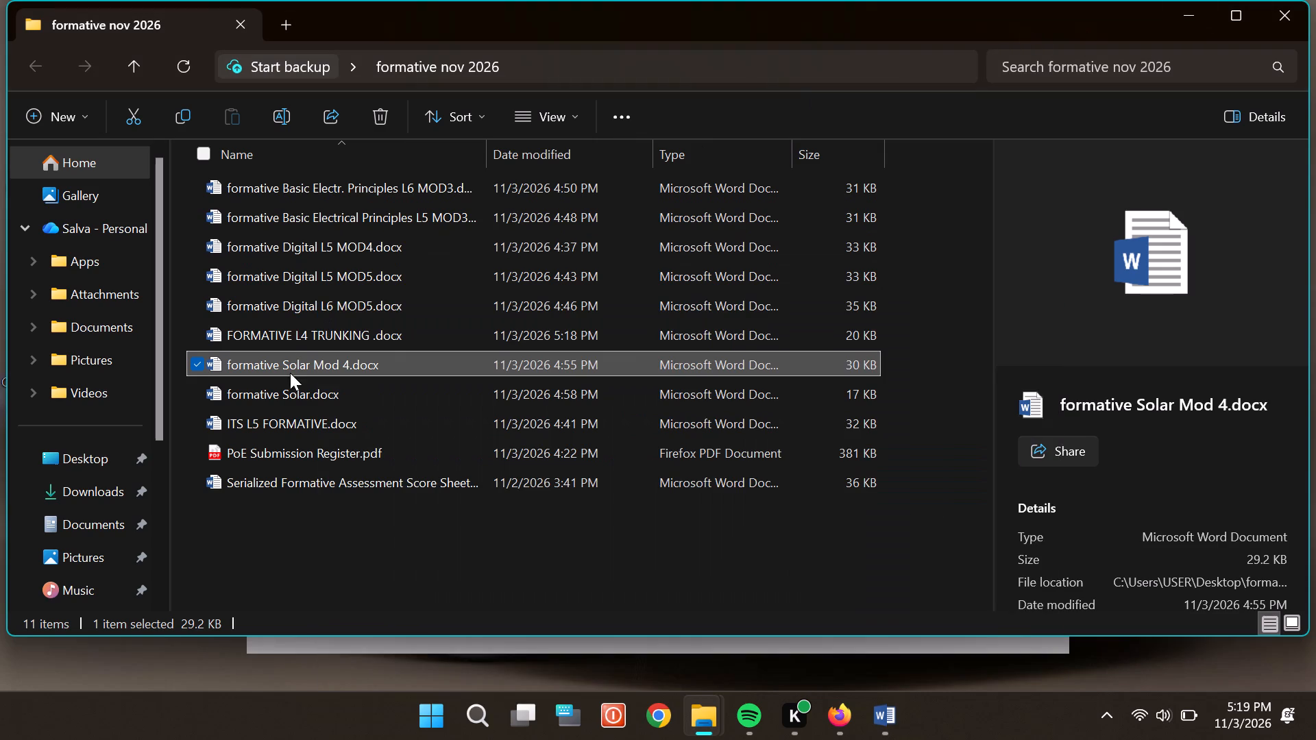
{"action": "double_click", "coordinate": [289, 388]}
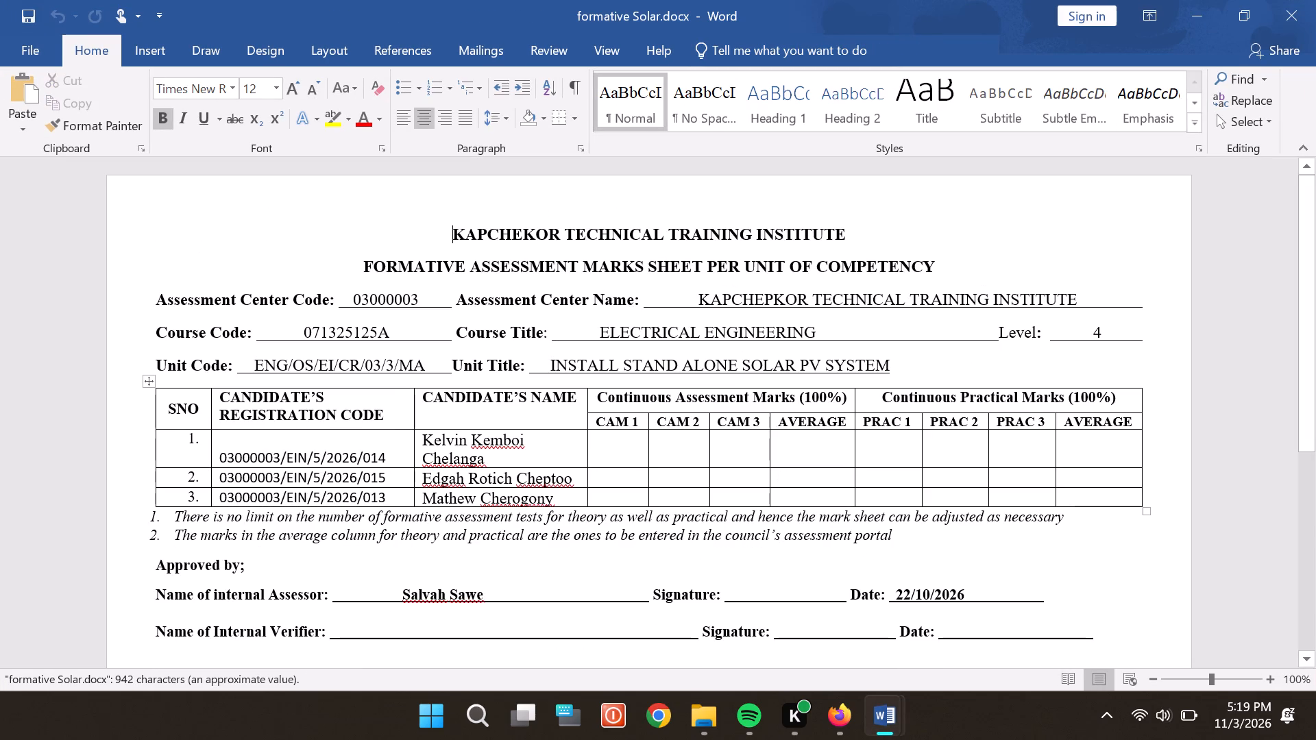
Copy the trunking sheet's Continuous Assessment Marks average formula onto a new line below the matching AVERAGE heading in the solar sheet.
{"action": "left_click", "coordinate": [848, 421]}
{"action": "key", "text": "Return"}
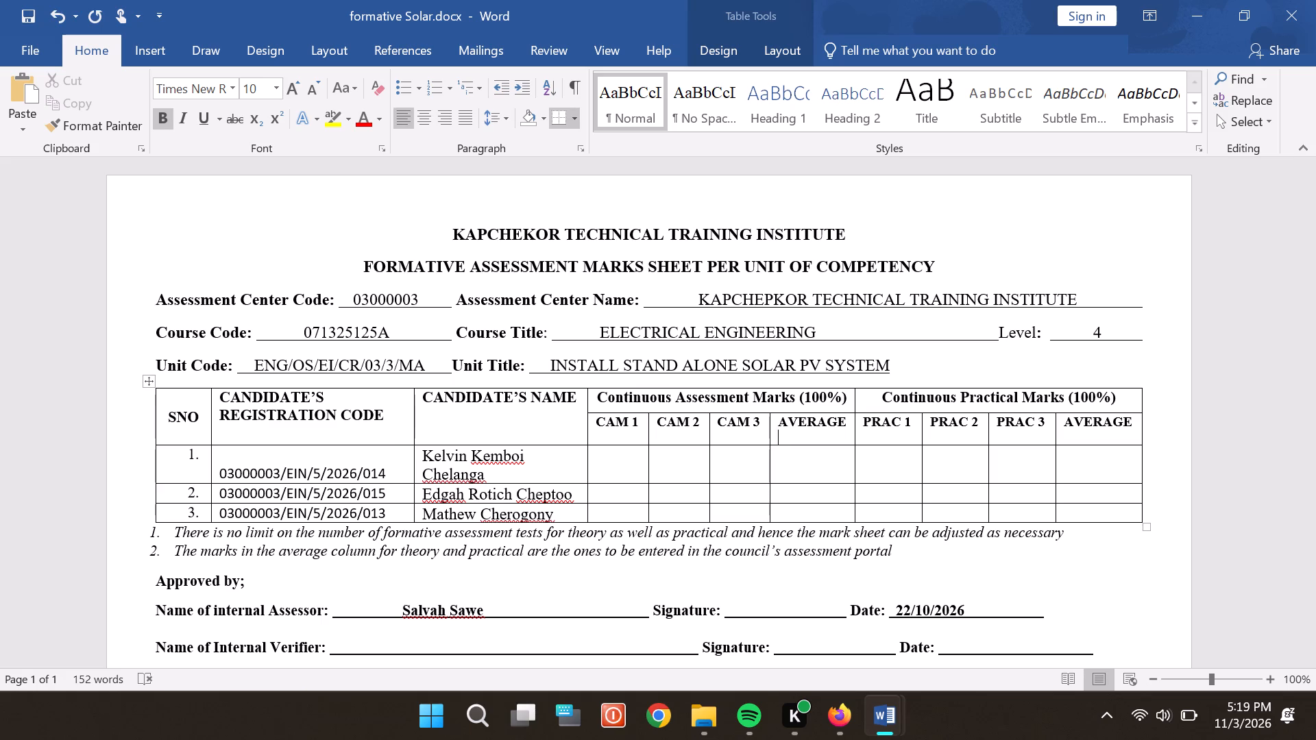
{"action": "key", "text": "shift+v"}
{"action": "key", "text": "BackSpace"}
{"action": "key", "text": "shift+v"}
{"action": "key", "text": "BackSpace"}
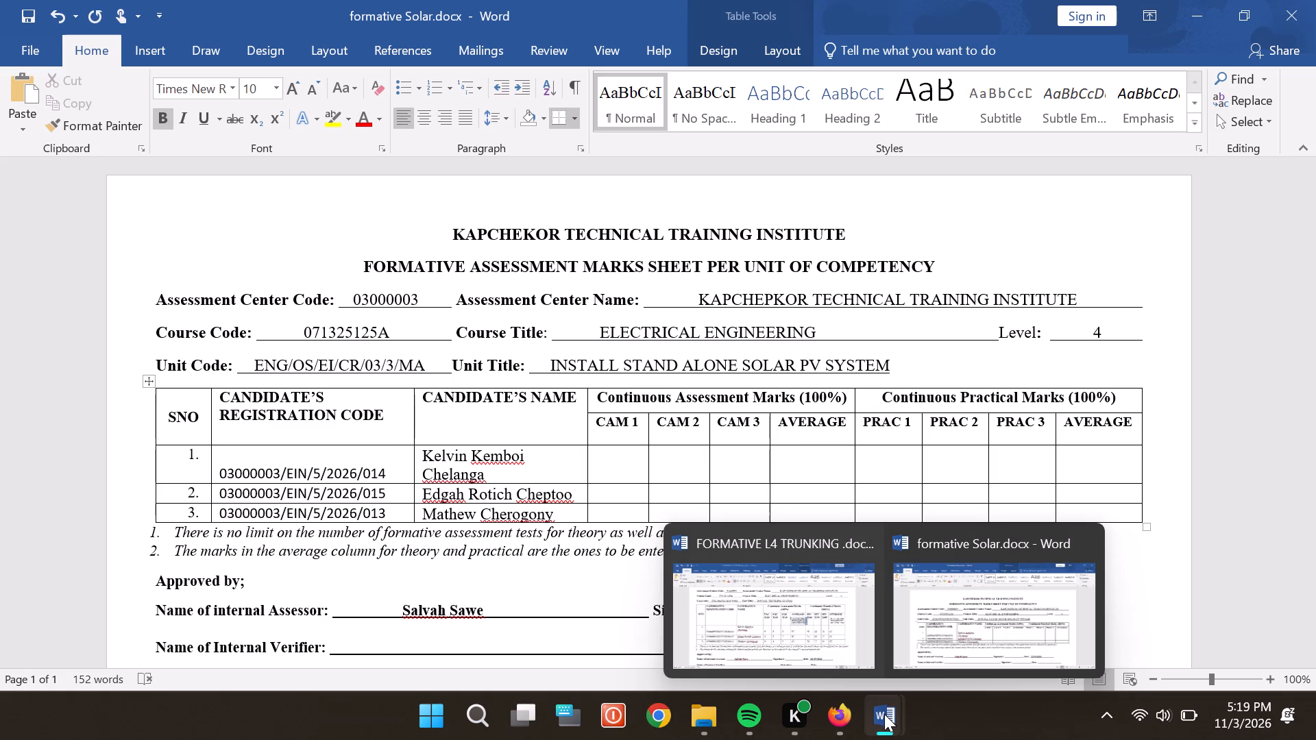
{"action": "left_click", "coordinate": [844, 635]}
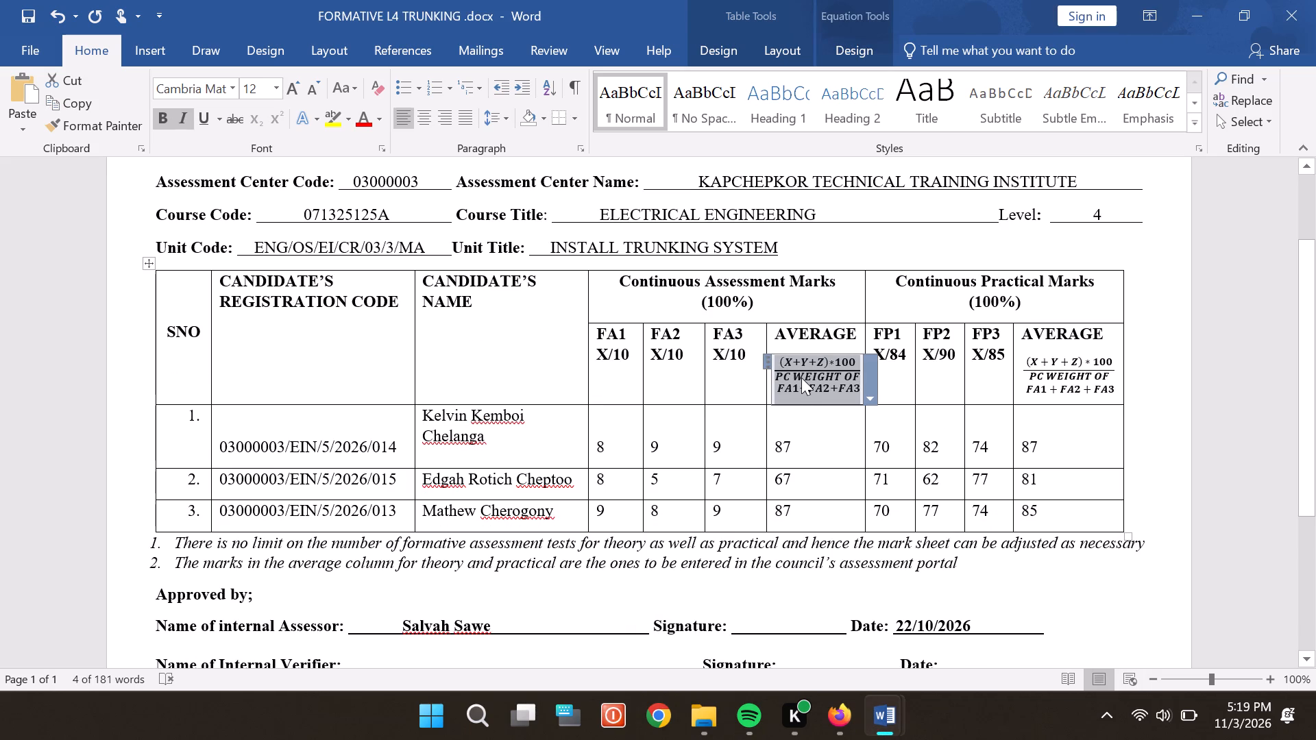
{"action": "key", "text": "ctrl+c"}
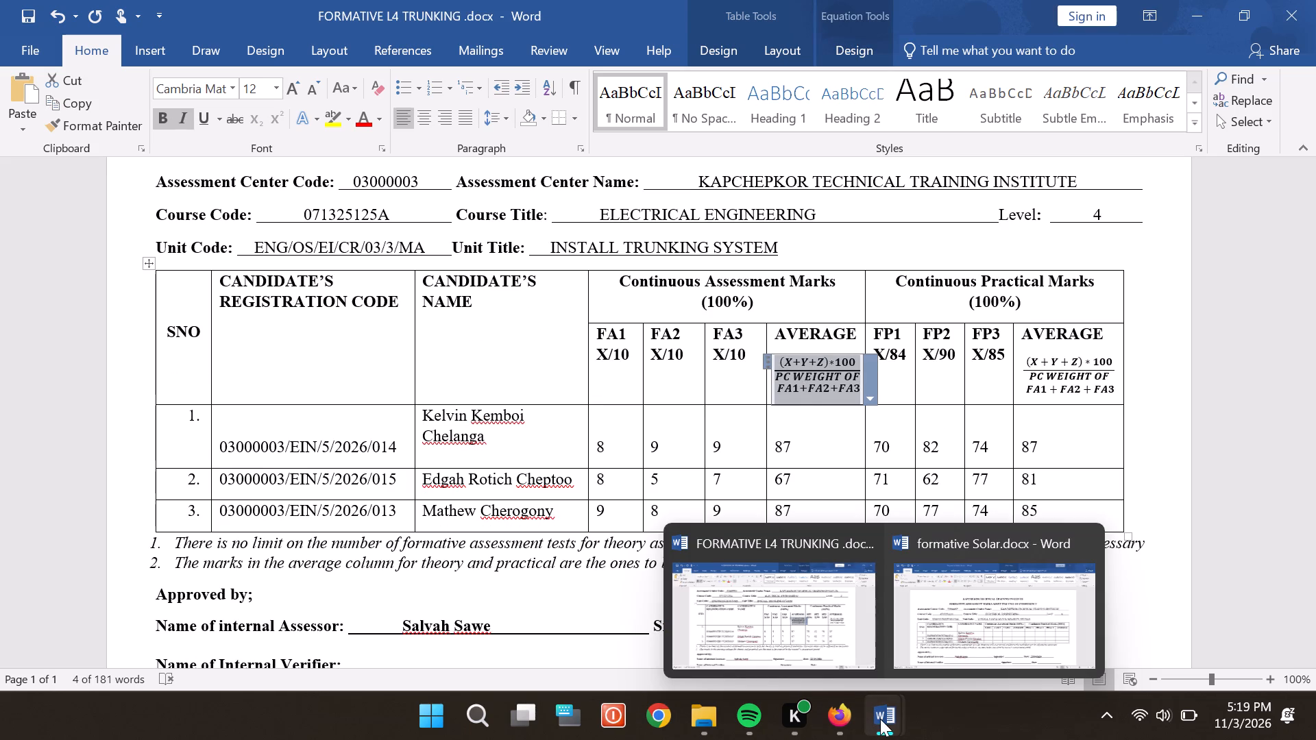
{"action": "left_click", "coordinate": [934, 641]}
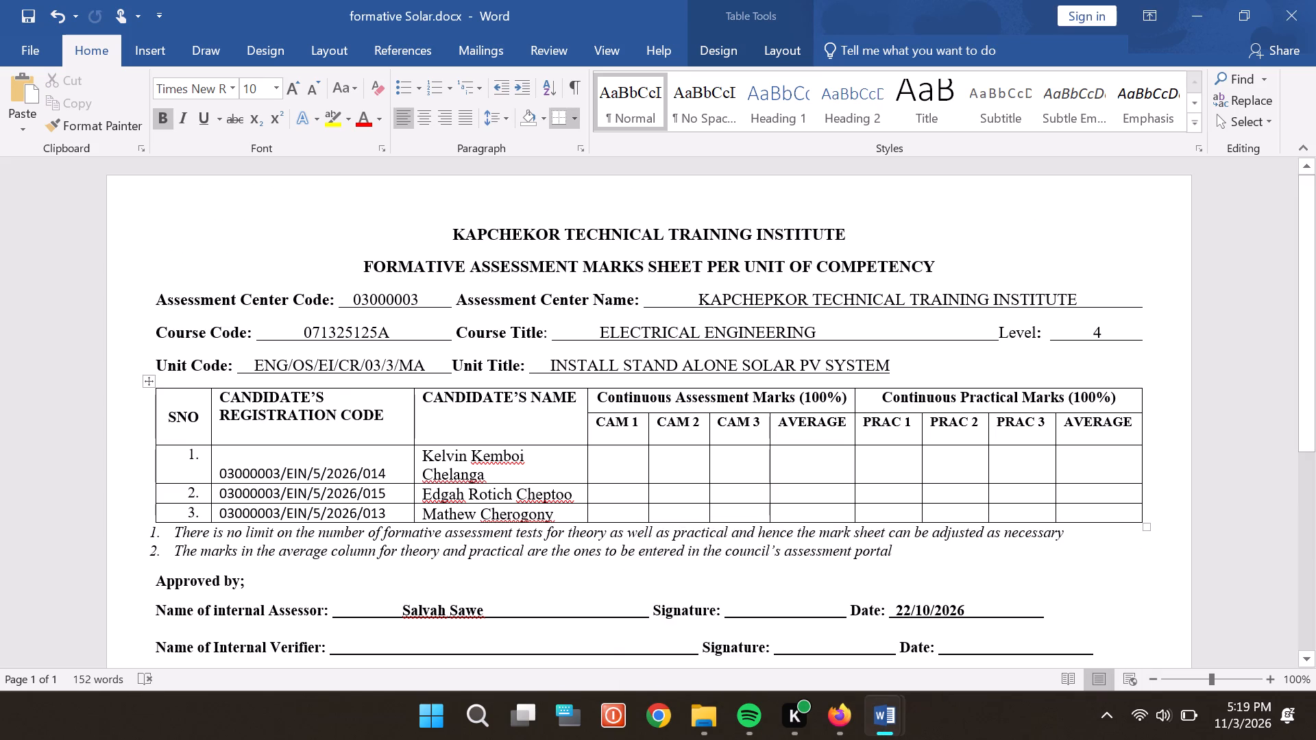
{"action": "key", "text": "ctrl+v"}
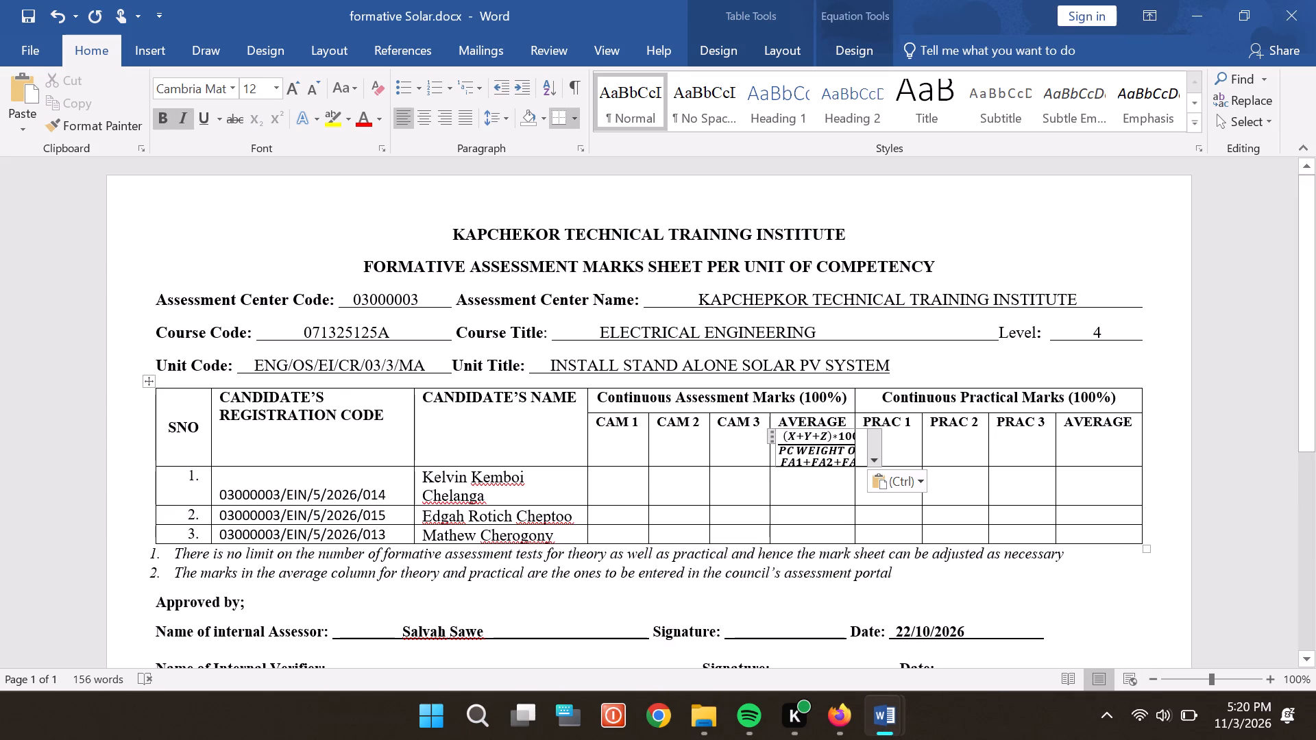
Copy the trunking sheet's Continuous Practical Marks average formula onto a new line below the matching AVERAGE heading in the solar sheet.
{"action": "left_click", "coordinate": [885, 716]}
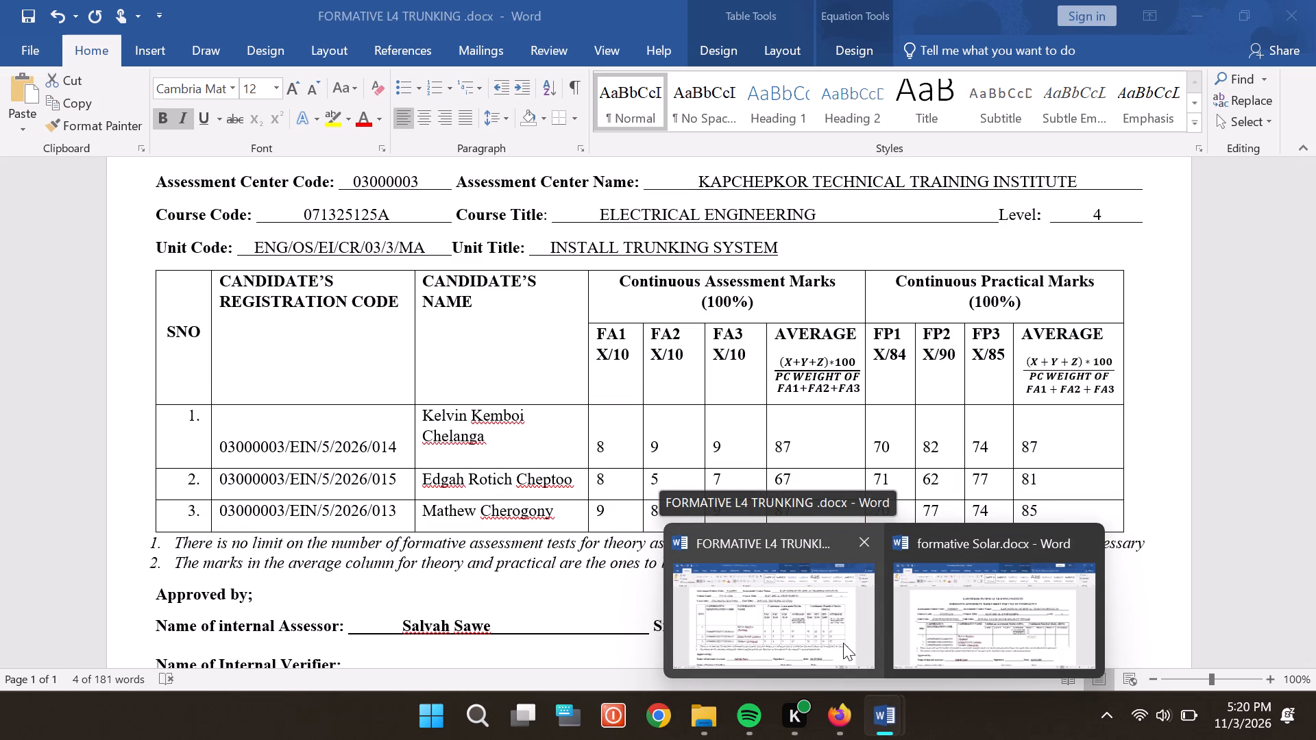
{"action": "left_click", "coordinate": [838, 639]}
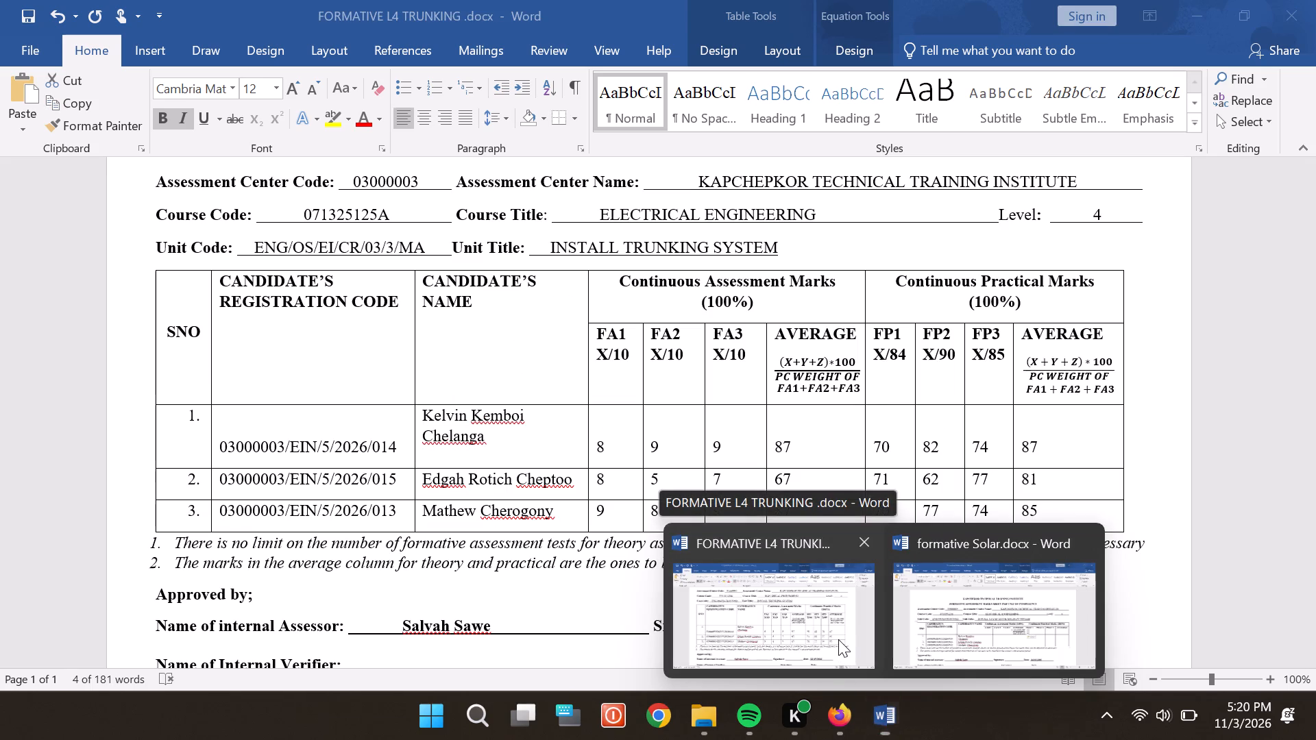
{"action": "left_click", "coordinate": [1027, 360]}
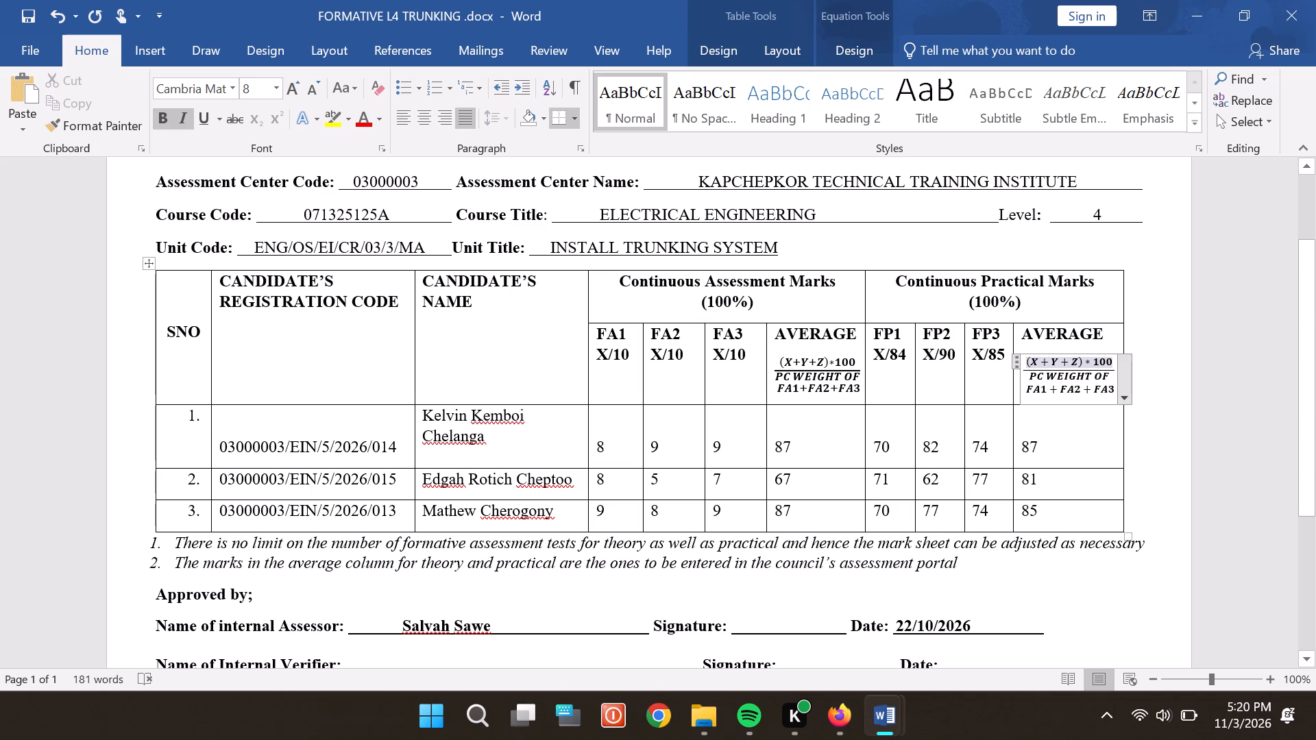
{"action": "left_click_drag", "start_coordinate": [1027, 360], "coordinate": [1067, 380]}
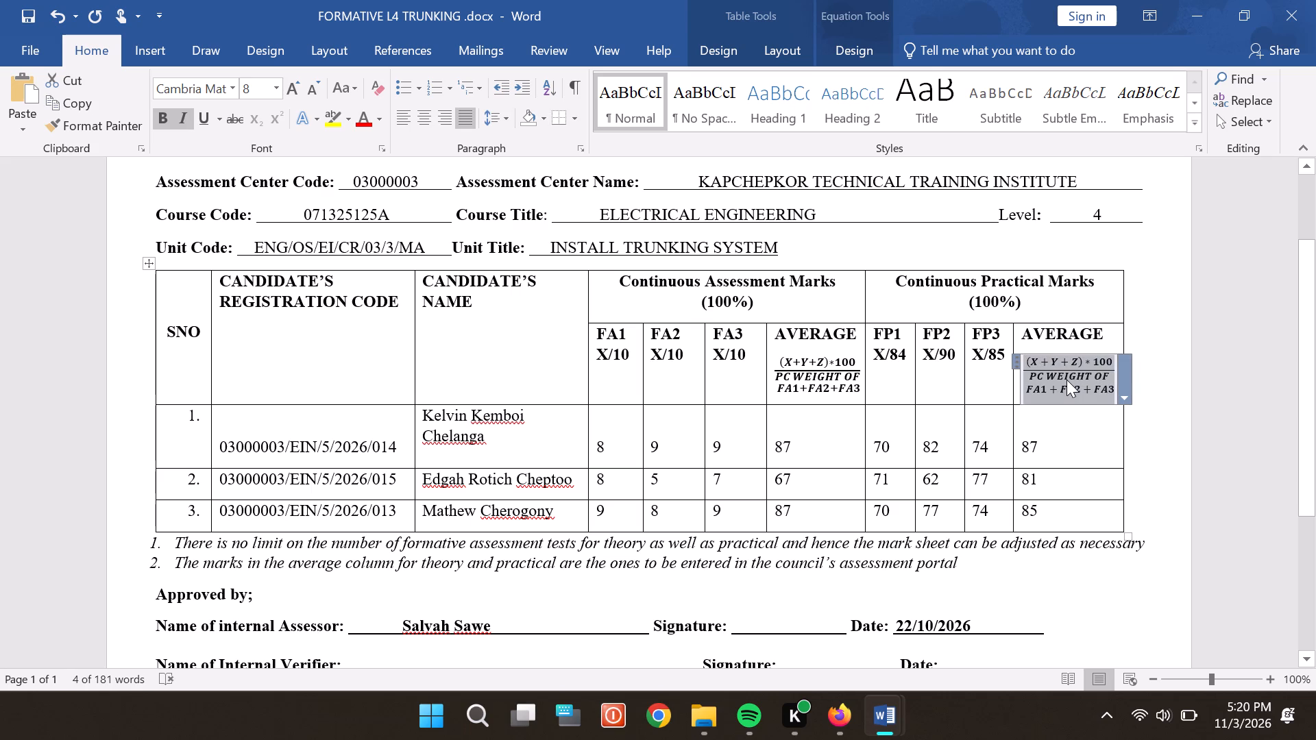
{"action": "key", "text": "ctrl+c"}
{"action": "left_click", "coordinate": [930, 646]}
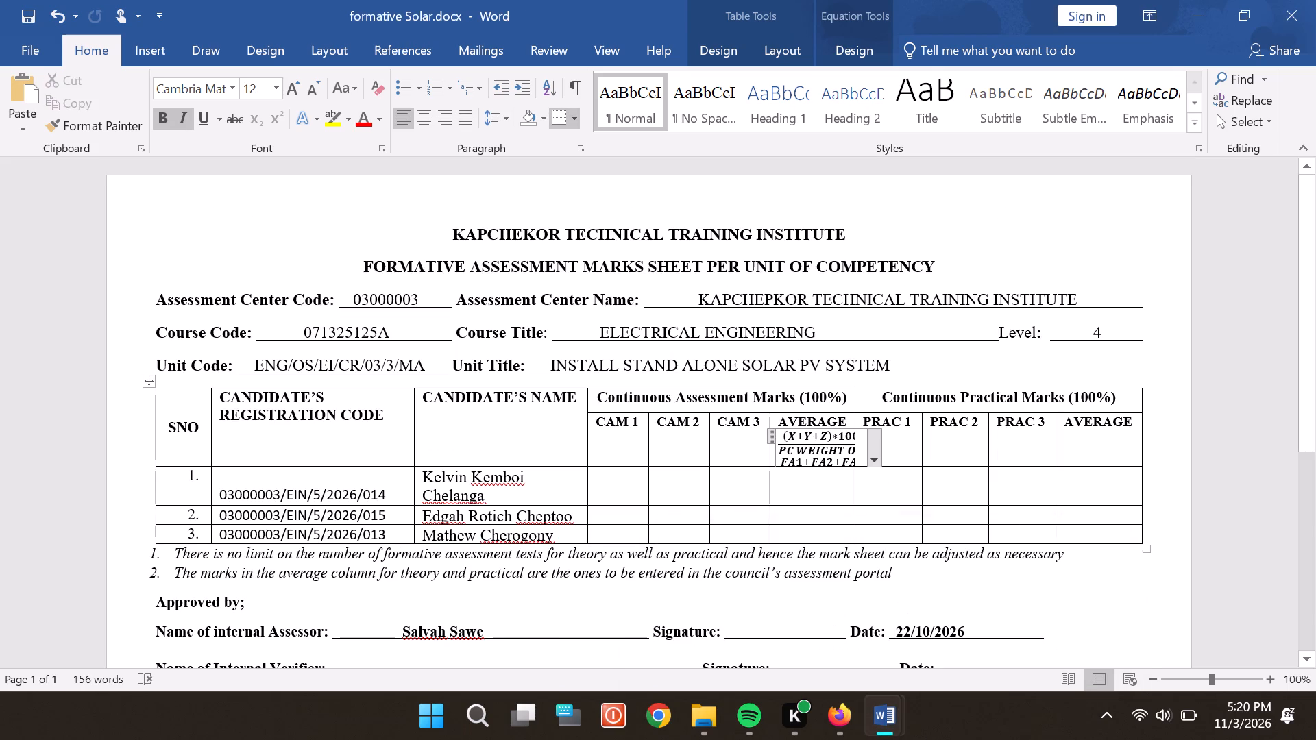
{"action": "left_click", "coordinate": [1069, 451]}
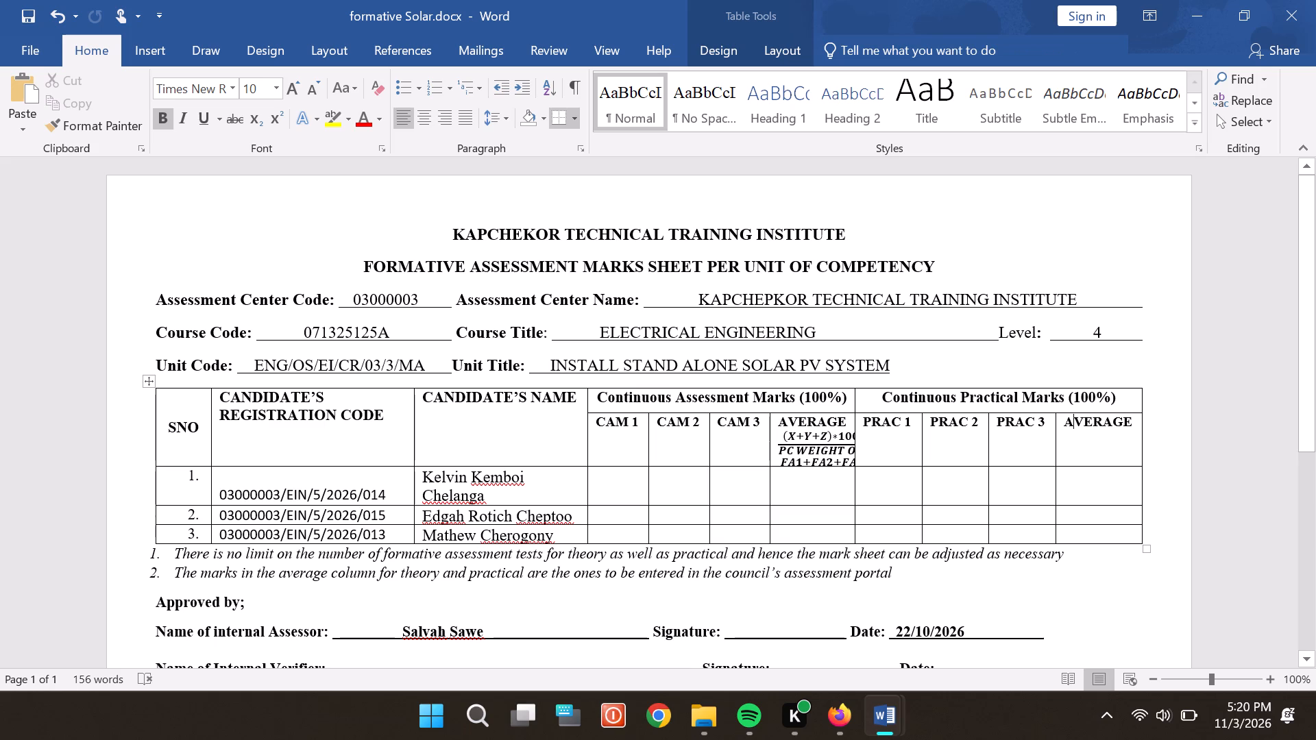
{"action": "left_click", "coordinate": [1133, 423]}
{"action": "key", "text": "Return"}
{"action": "key", "text": "ctrl+v"}
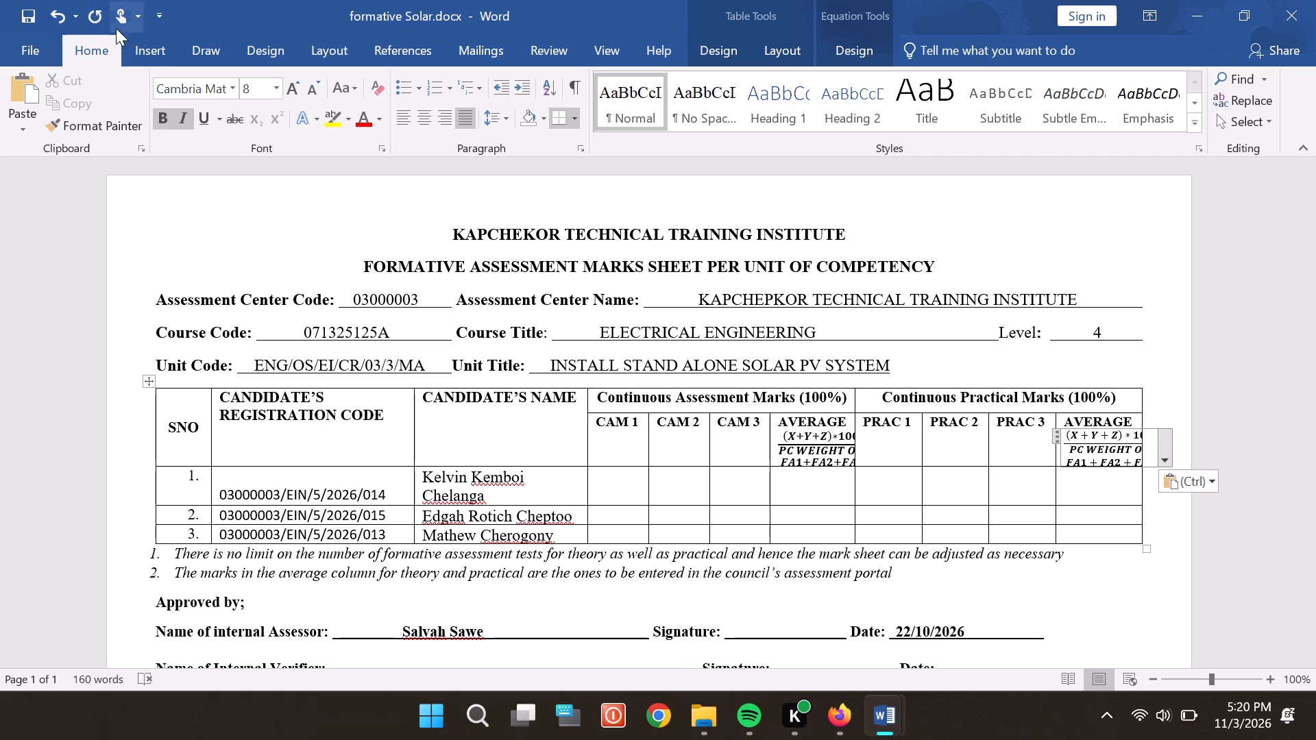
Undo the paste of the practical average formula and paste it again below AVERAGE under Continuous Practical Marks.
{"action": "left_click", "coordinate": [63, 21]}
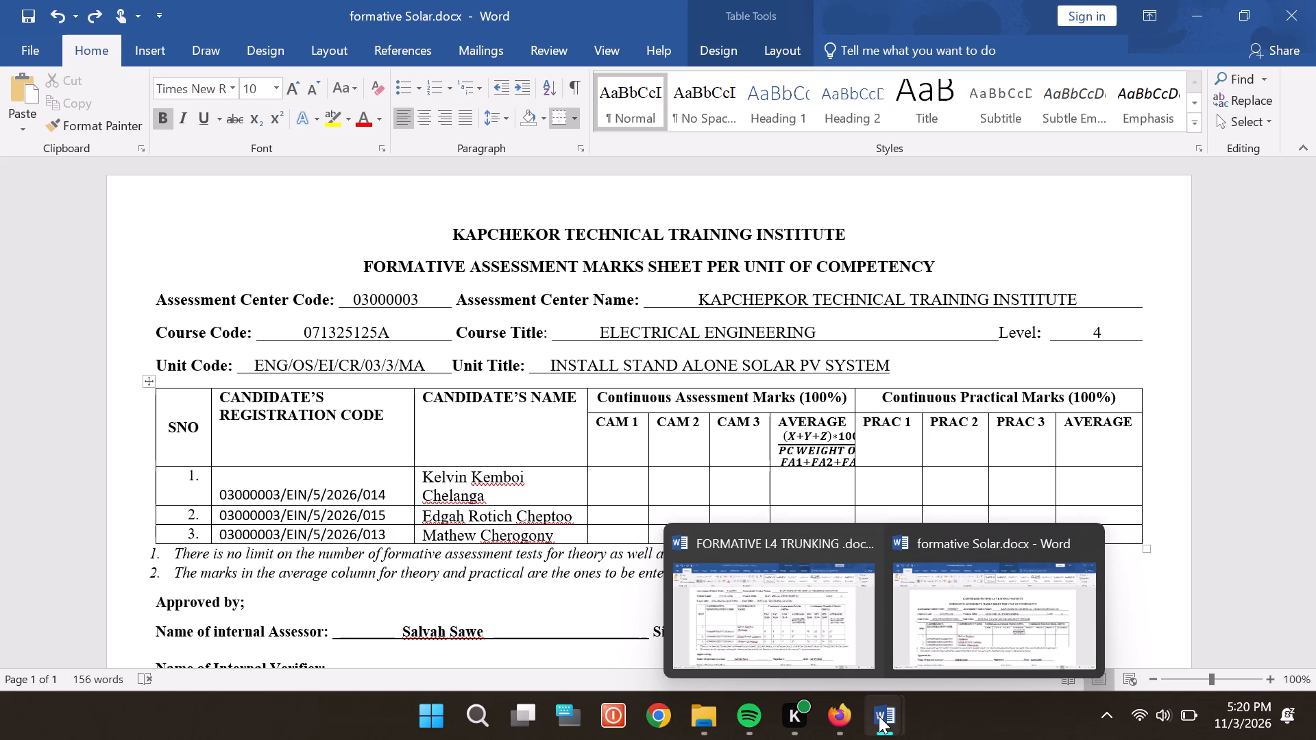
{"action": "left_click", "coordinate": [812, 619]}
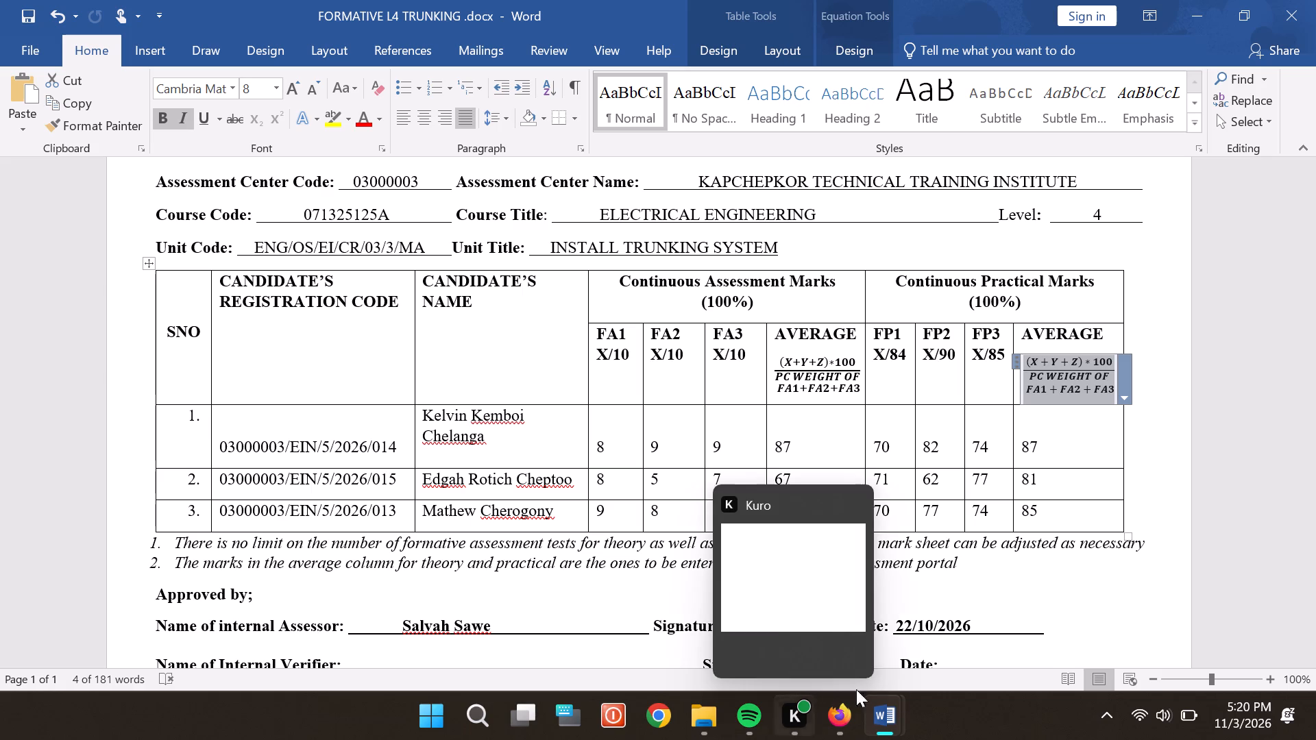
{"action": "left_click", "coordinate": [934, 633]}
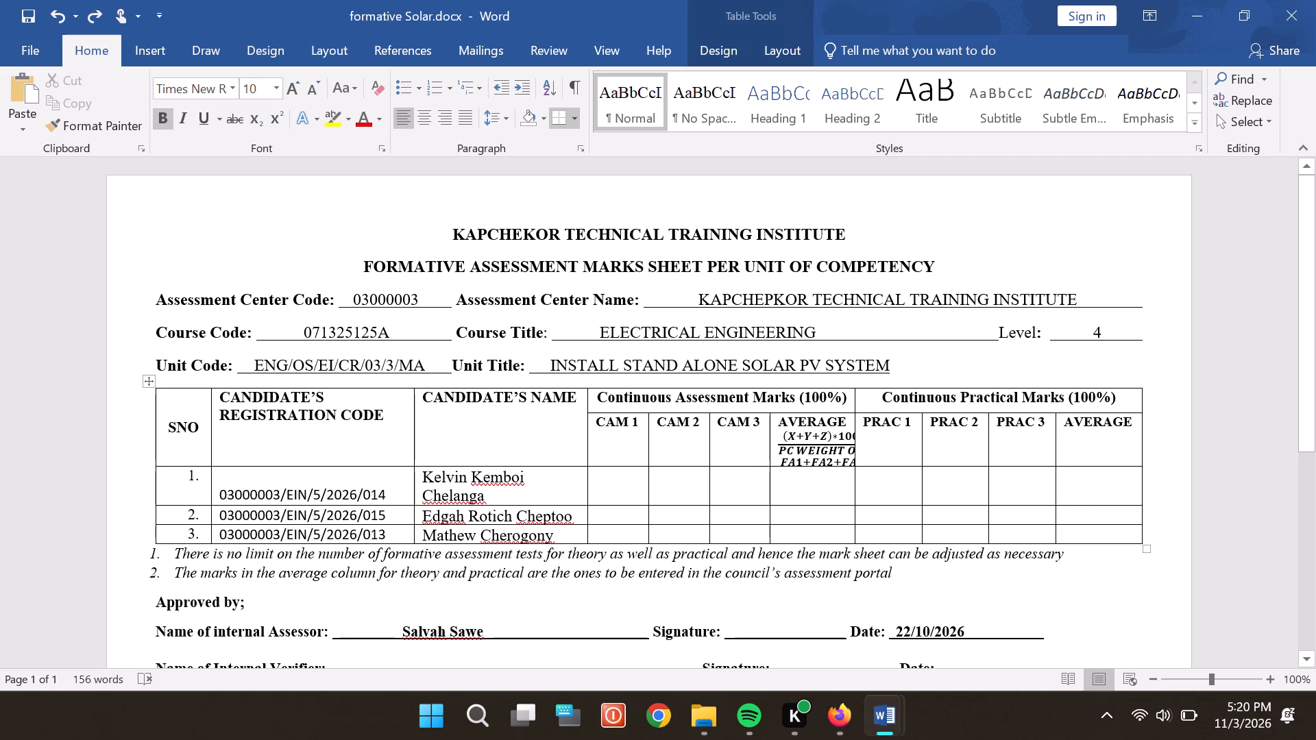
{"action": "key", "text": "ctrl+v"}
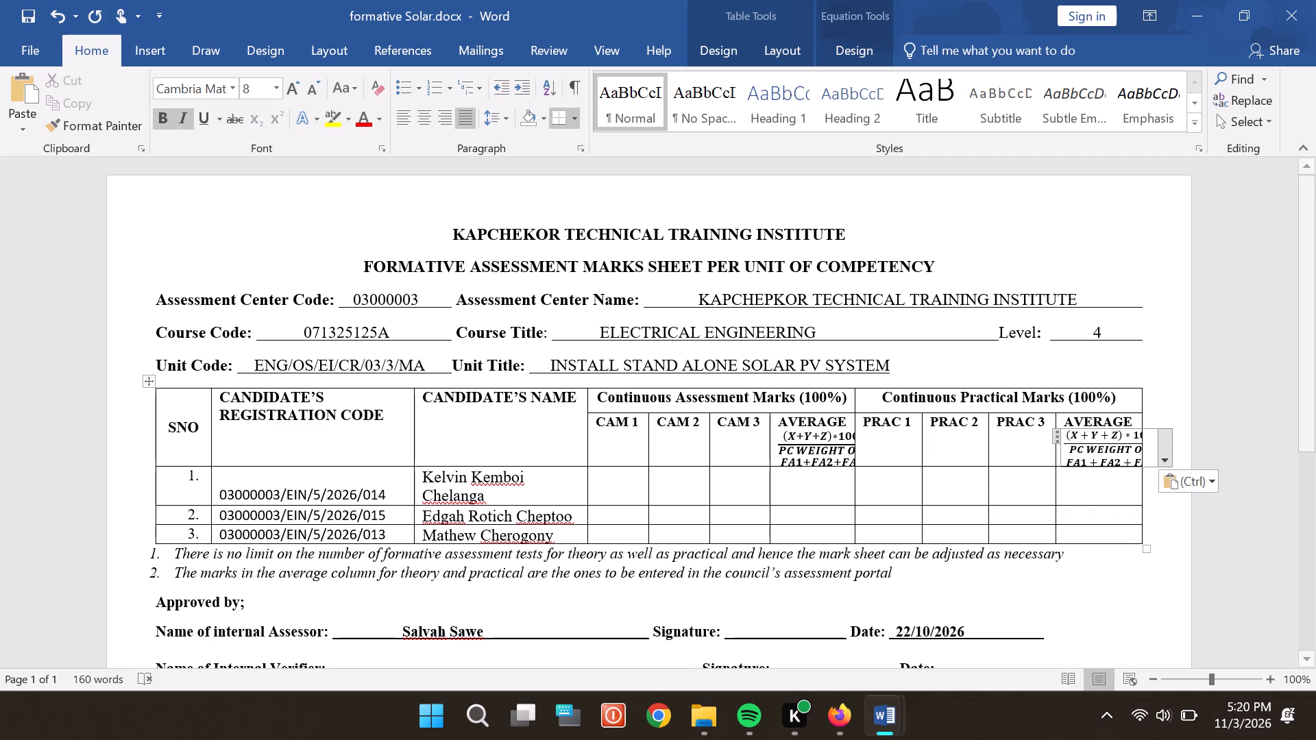
Change the practical average formula's denominator terms to FP1 + FP2 + FP3 in the solar sheet, widening its AVERAGE column to fit.
{"action": "scroll", "coordinate": [1108, 461], "scroll_direction": "down", "scroll_amount": 1}
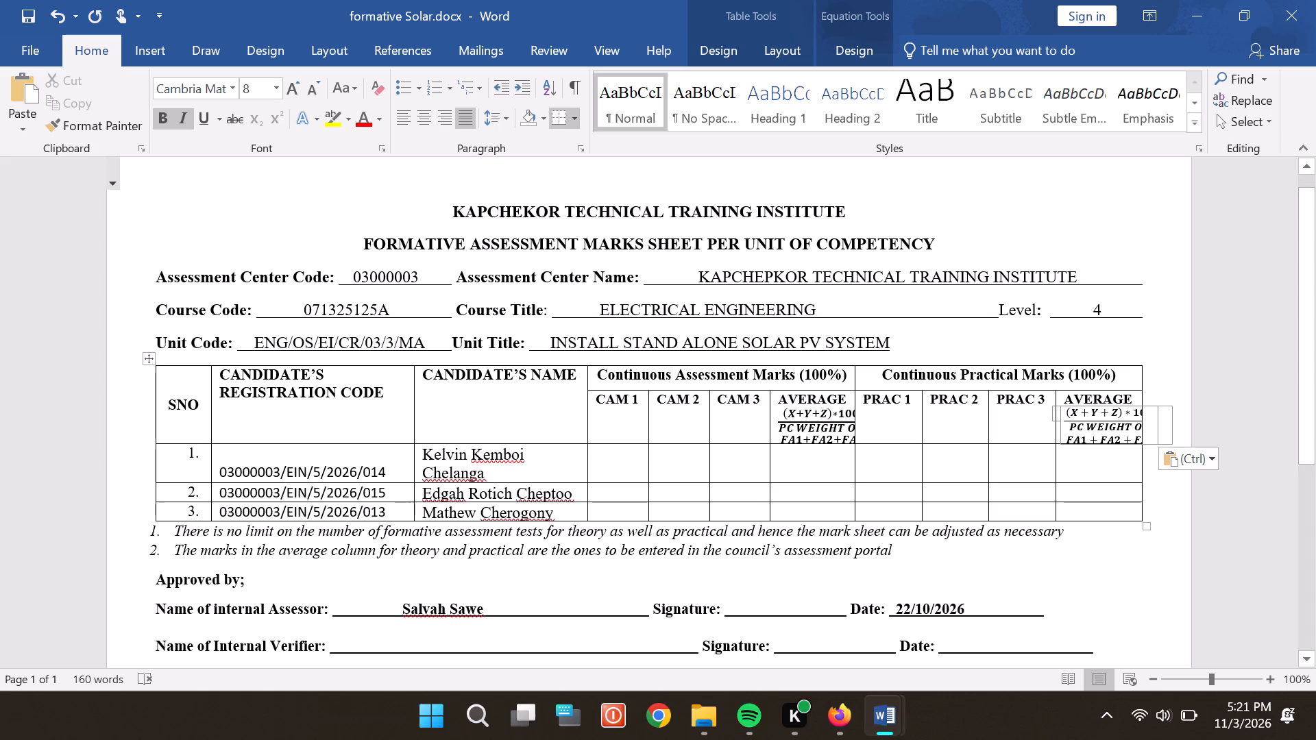
{"action": "left_click", "coordinate": [1086, 437]}
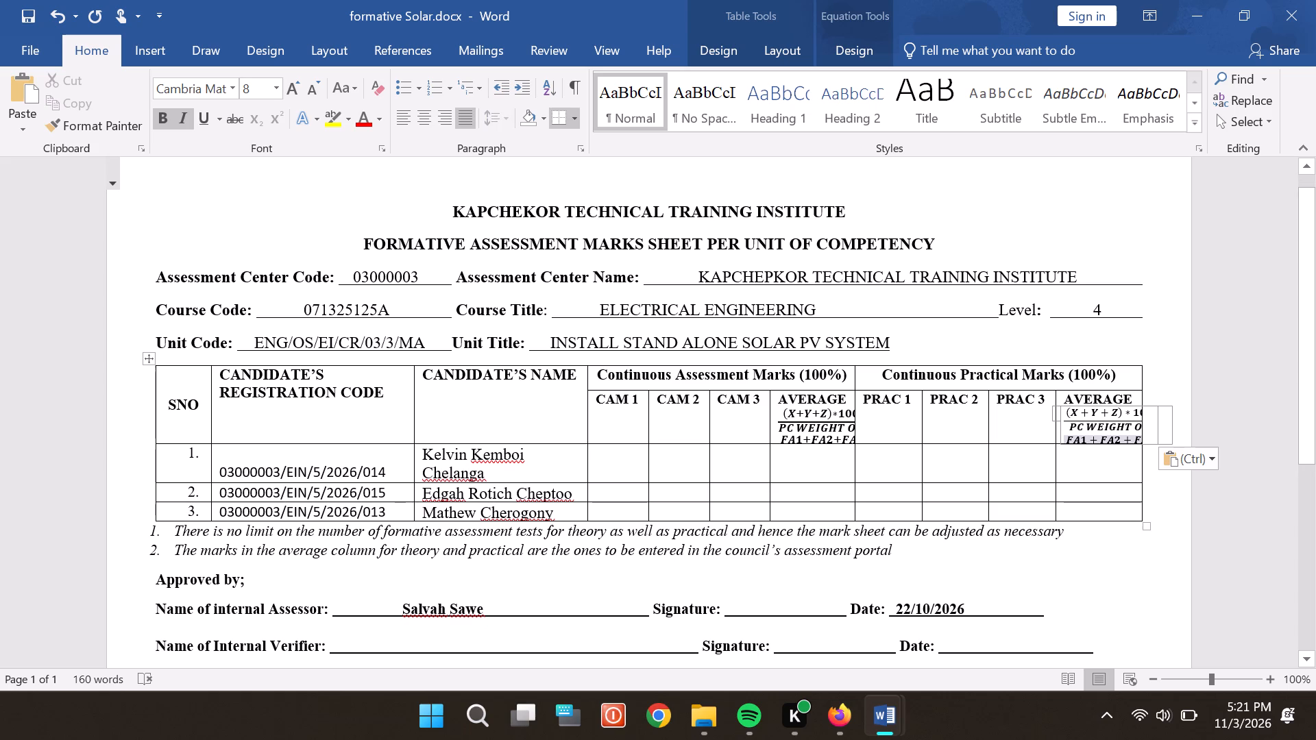
{"action": "left_click", "coordinate": [1086, 437]}
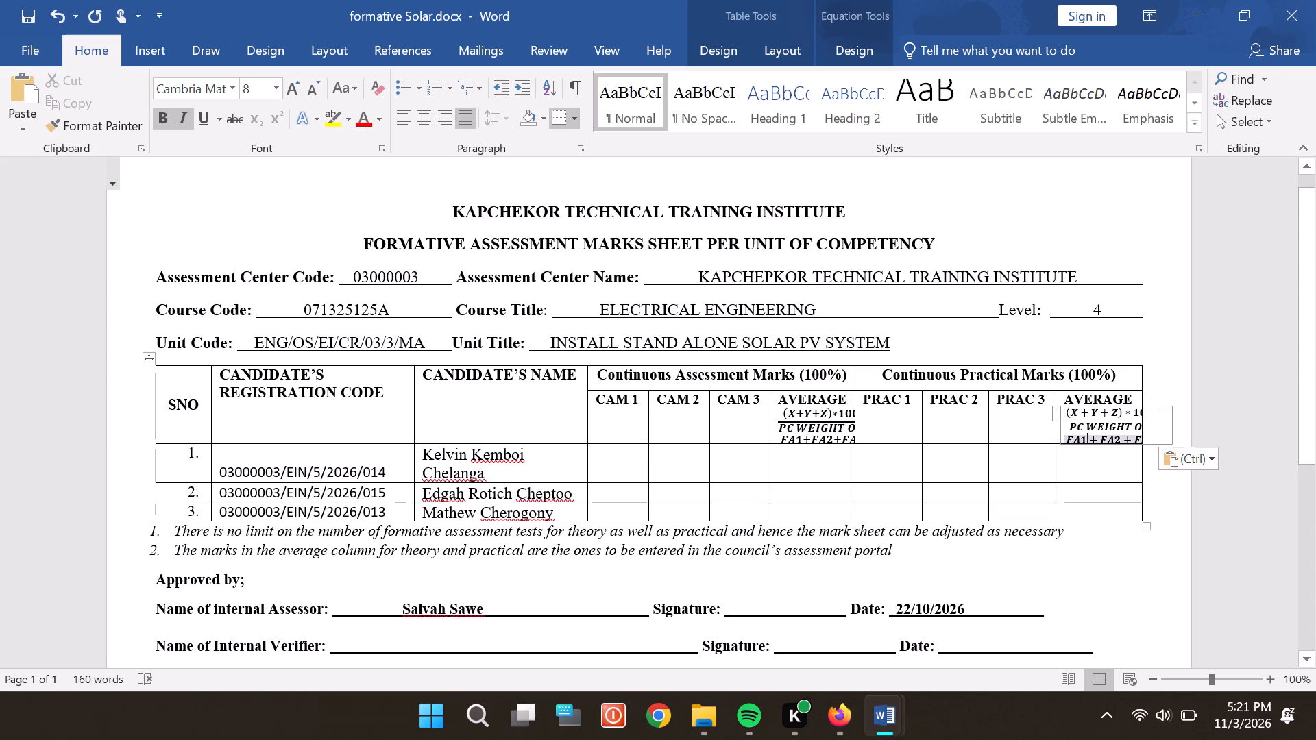
{"action": "left_click", "coordinate": [1079, 437]}
{"action": "key", "text": "BackSpace"}
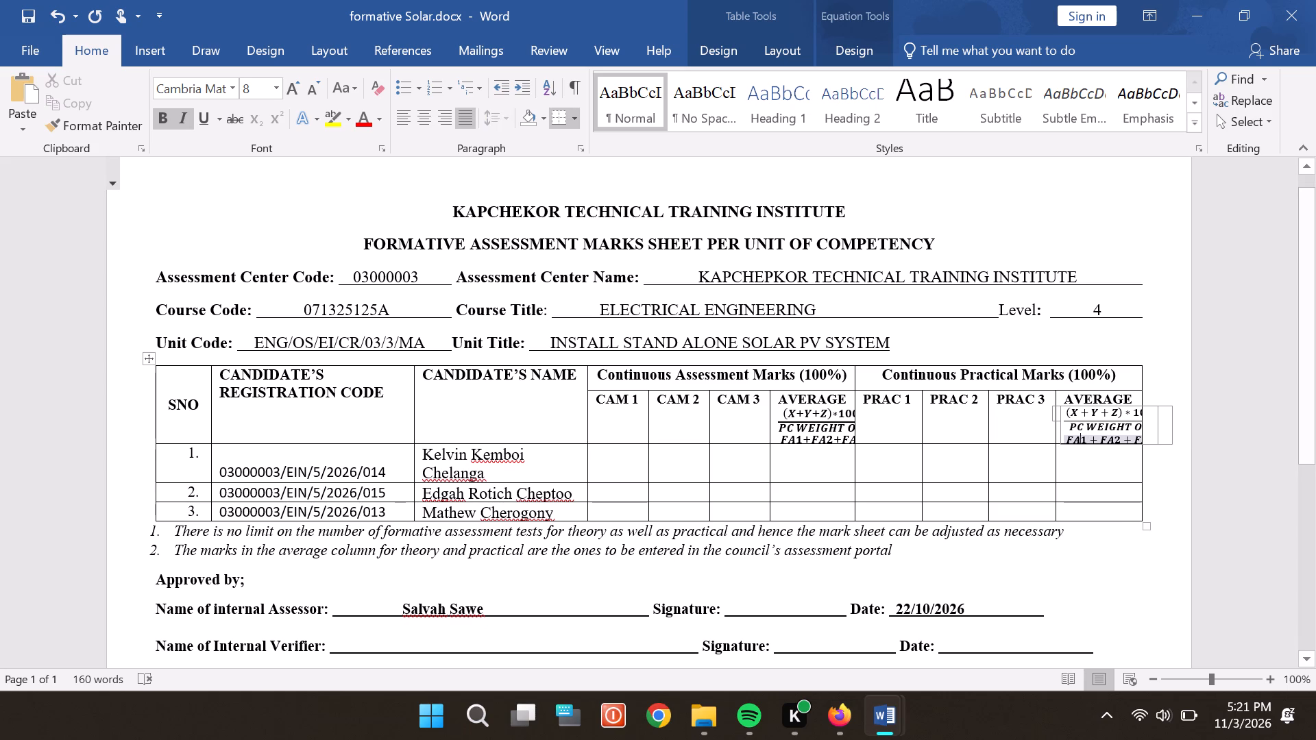
{"action": "key", "text": "p"}
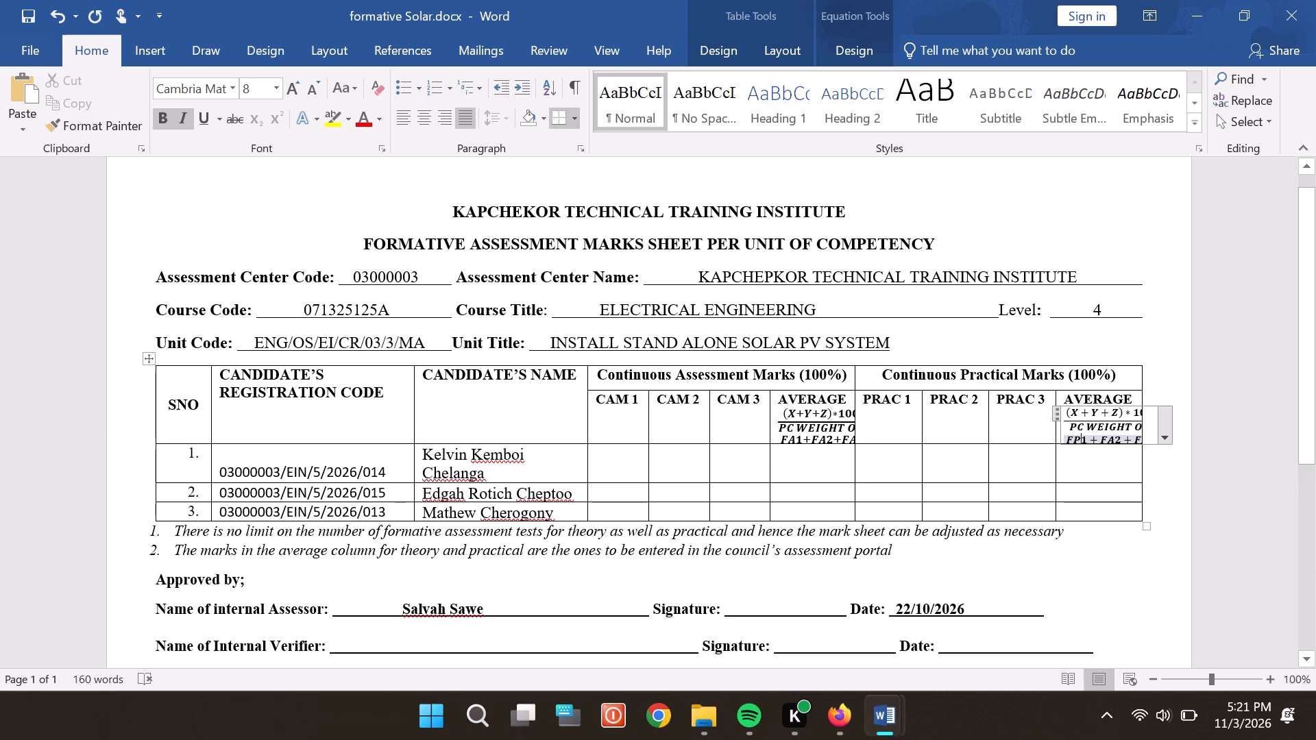
{"action": "left_click", "coordinate": [1114, 437]}
{"action": "key", "text": "BackSpace"}
{"action": "key", "text": "p"}
{"action": "left_click_drag", "start_coordinate": [1141, 458], "coordinate": [1154, 458]}
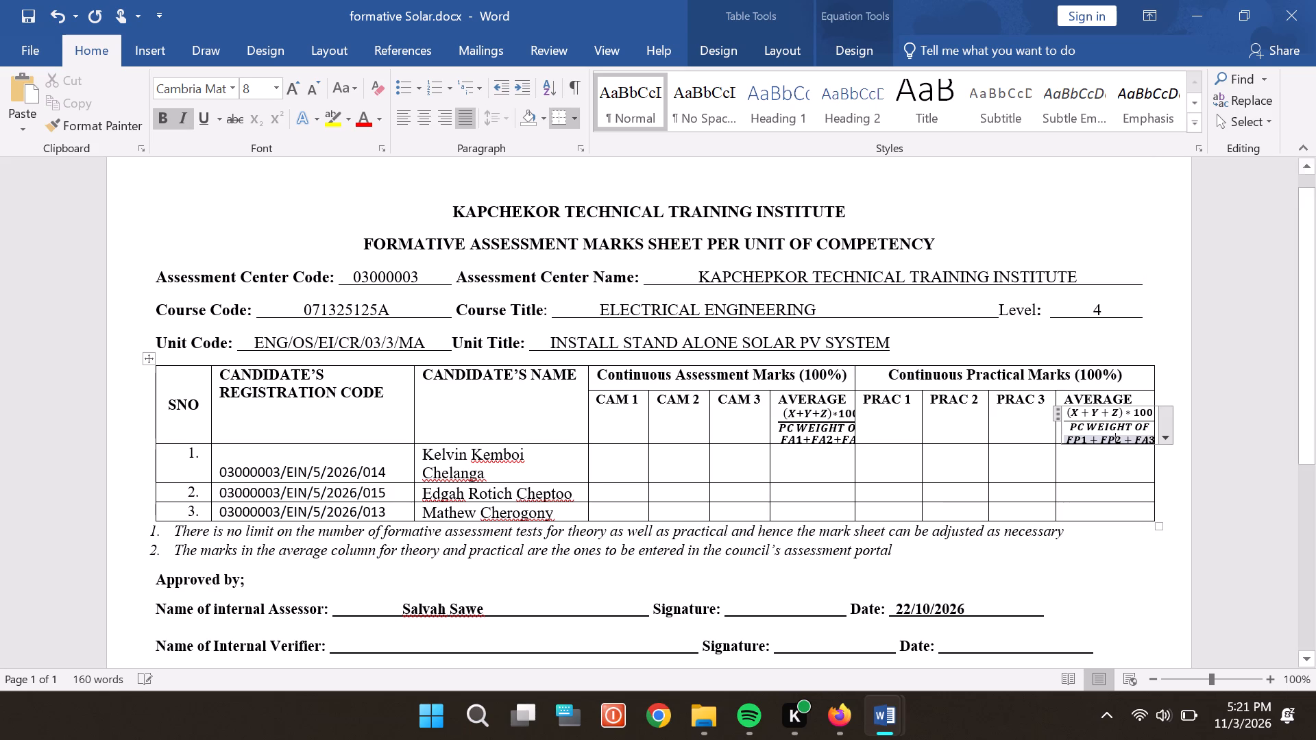
{"action": "left_click", "coordinate": [1148, 436]}
{"action": "key", "text": "BackSpace"}
{"action": "key", "text": "p"}
Widen the Continuous Assessment AVERAGE column to fit its formula, shift the CAM 2/CAM 3 border to rebalance those columns, and save the solar sheet.
{"action": "left_click", "coordinate": [769, 434]}
{"action": "left_click_drag", "start_coordinate": [769, 434], "coordinate": [768, 434]}
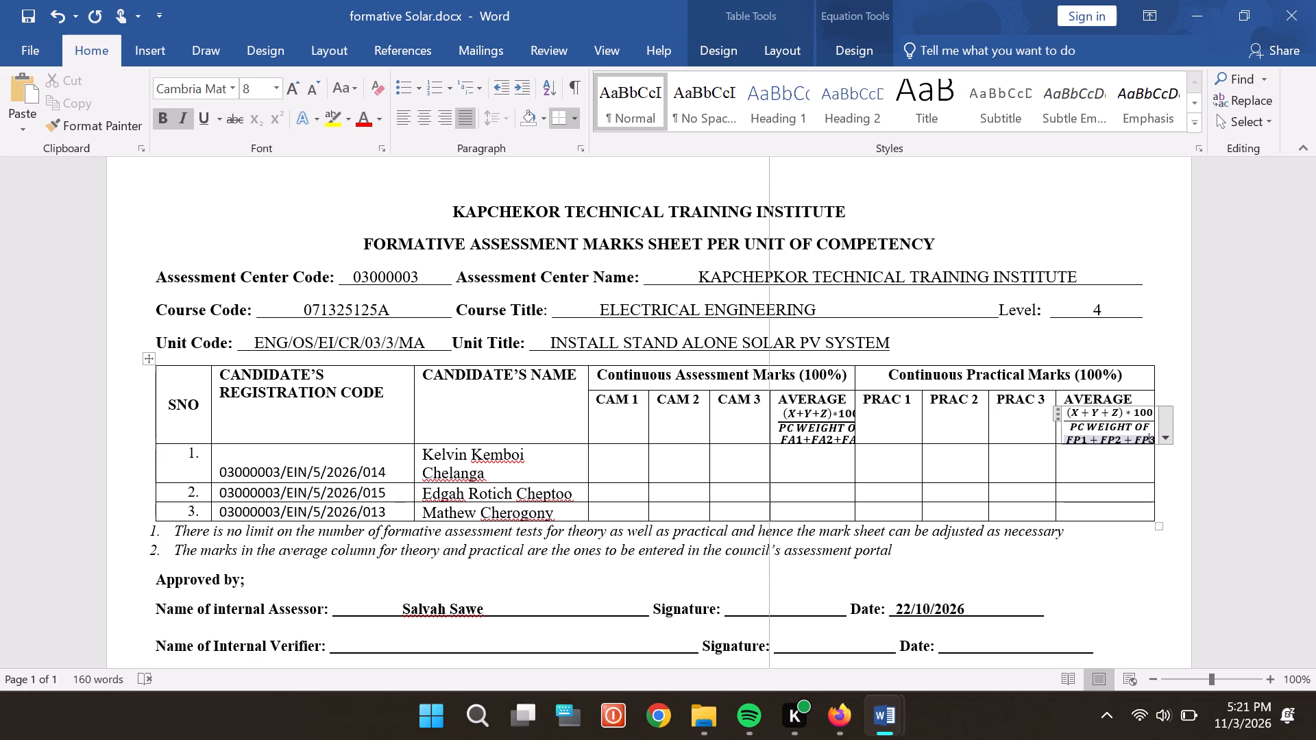
{"action": "left_click_drag", "start_coordinate": [768, 434], "coordinate": [761, 434]}
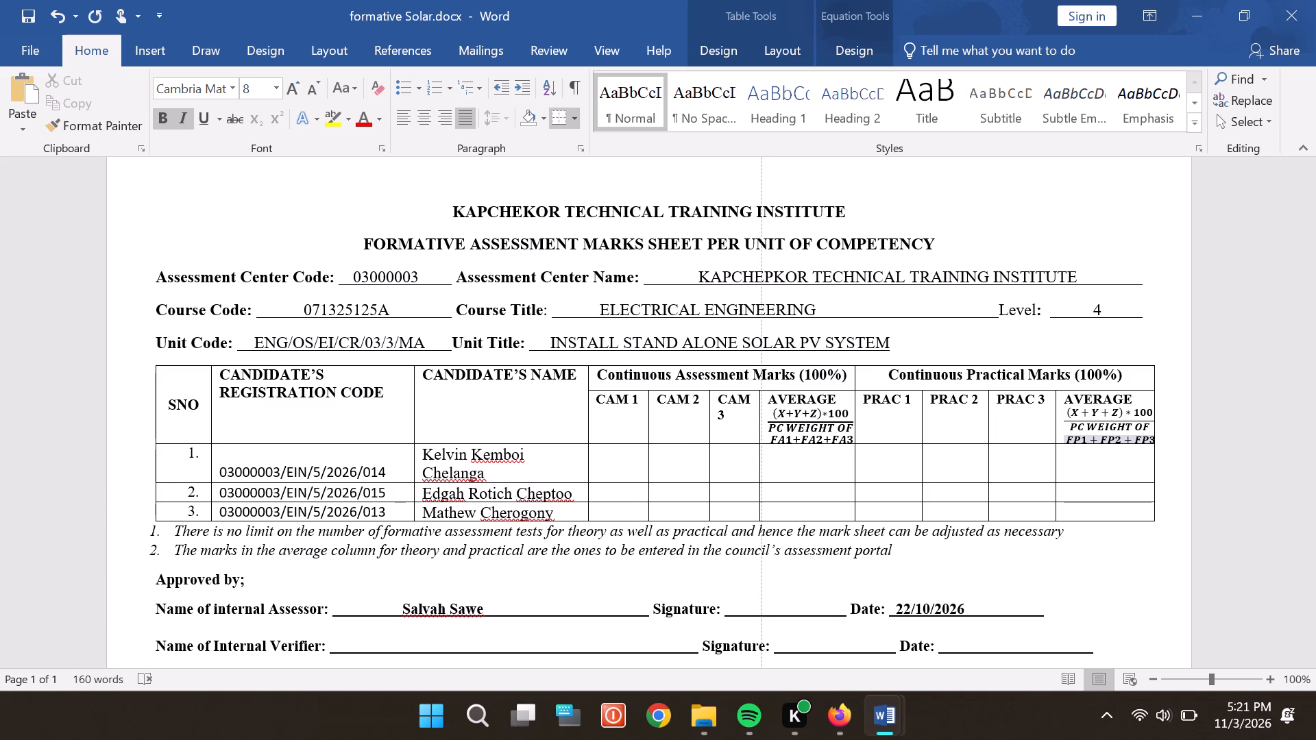
{"action": "left_click_drag", "start_coordinate": [761, 434], "coordinate": [761, 433]}
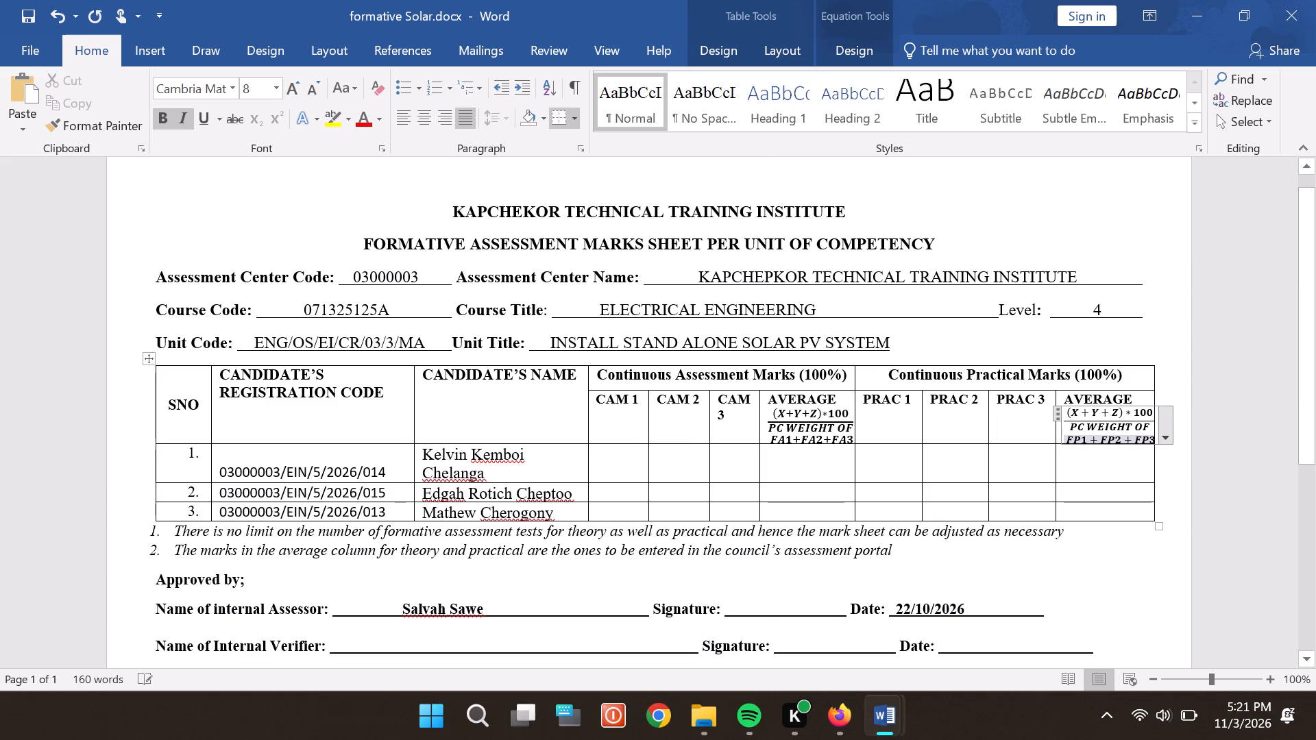
{"action": "left_click_drag", "start_coordinate": [709, 427], "coordinate": [702, 427]}
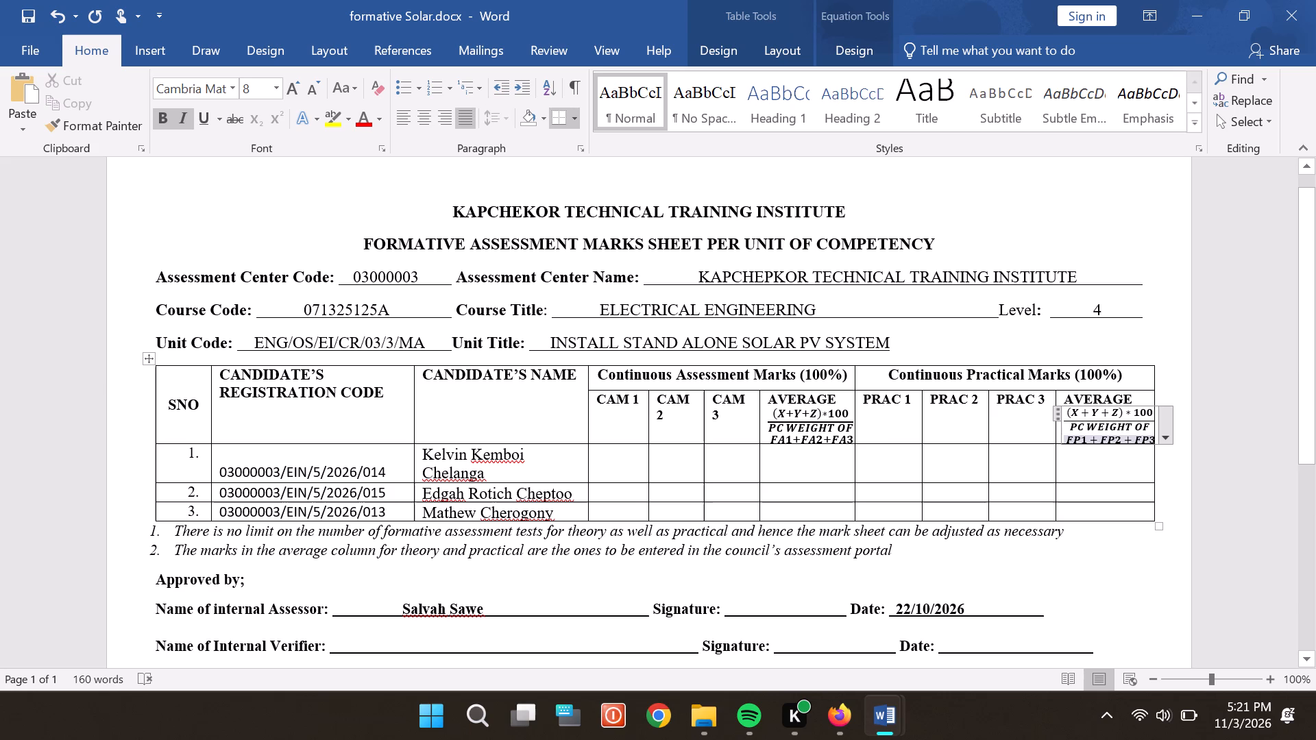
{"action": "key", "text": "ctrl+s"}
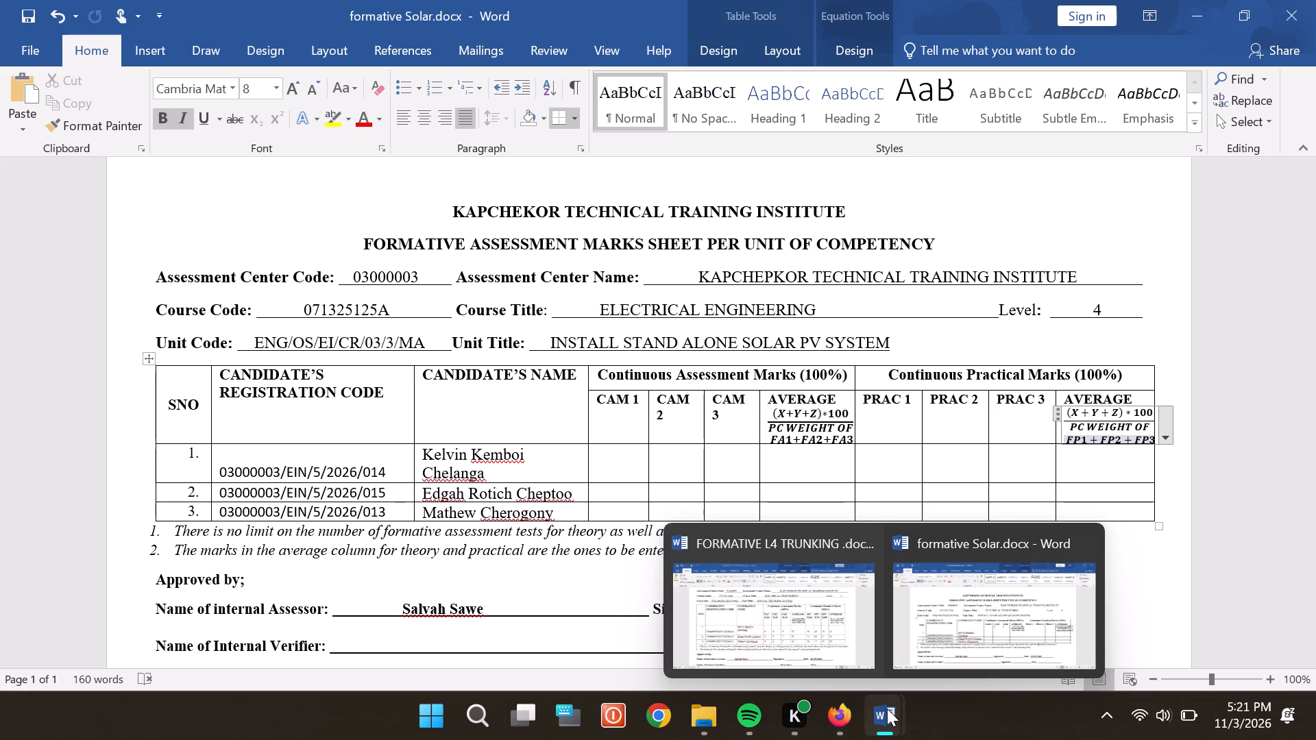
Switch to FORMATIVE L4 TRUNKING .docx and change the practical average formula's denominator terms to FP1 + FP2 + FP3.
{"action": "left_click", "coordinate": [835, 610]}
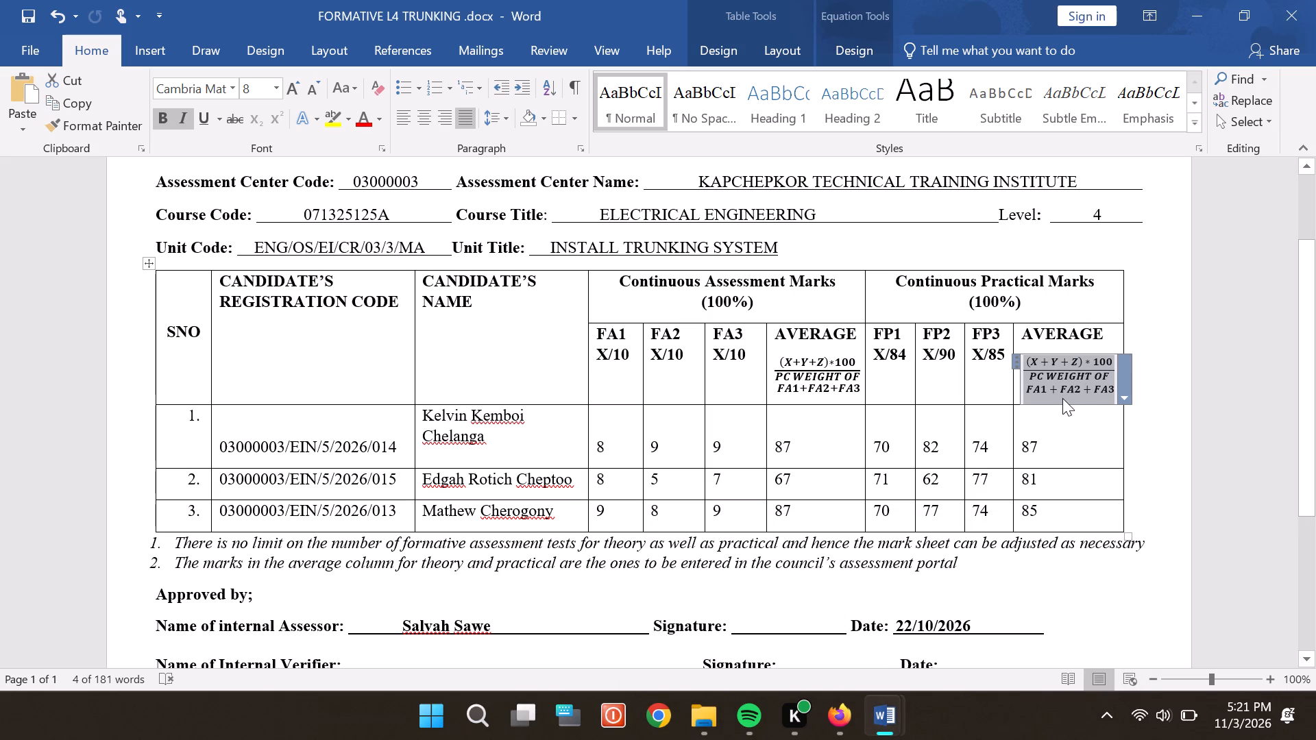
{"action": "left_click", "coordinate": [1075, 387]}
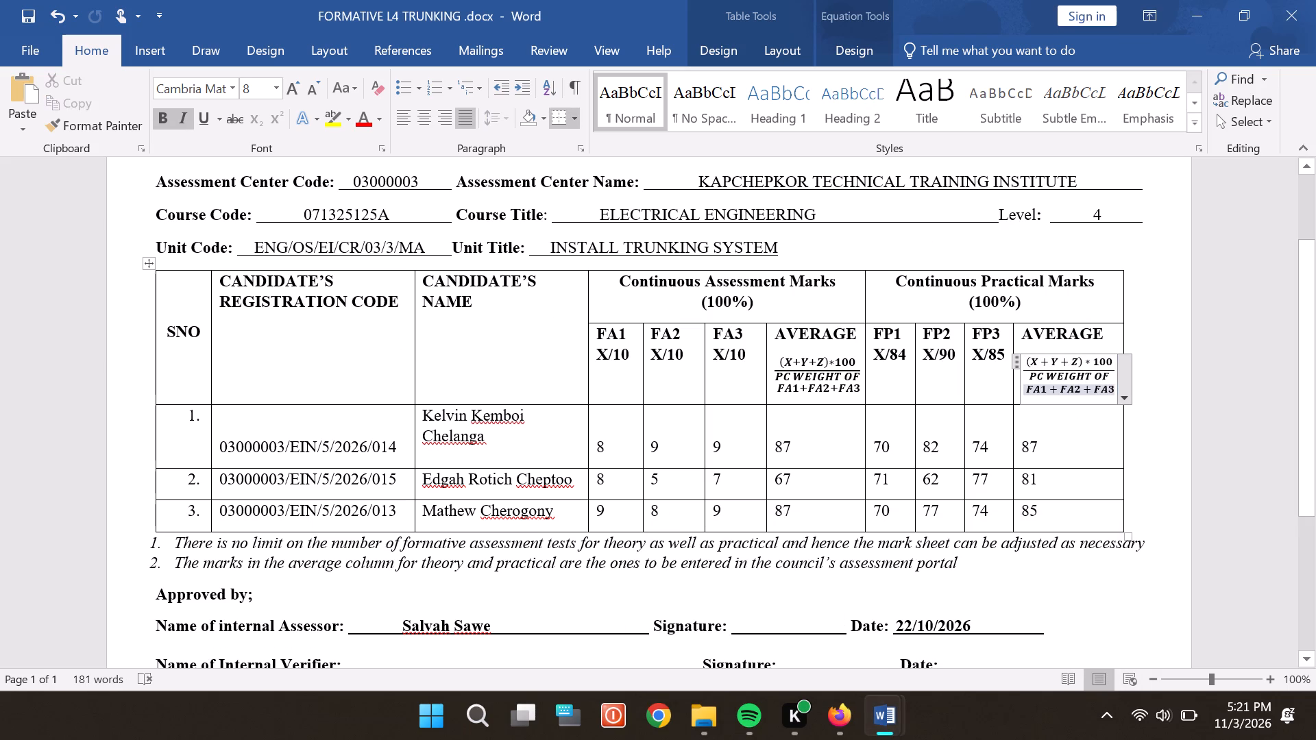
{"action": "key", "text": "BackSpace"}
{"action": "key", "text": "p"}
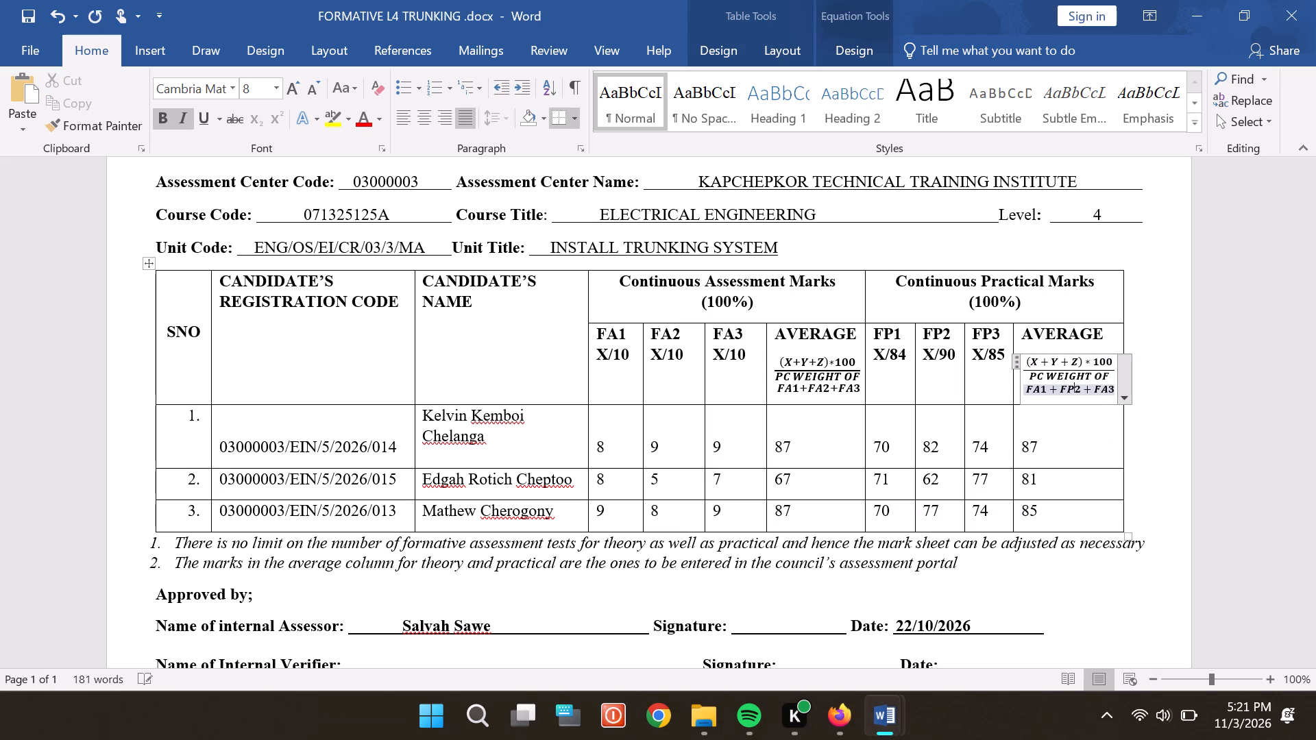
{"action": "left_click", "coordinate": [1040, 389]}
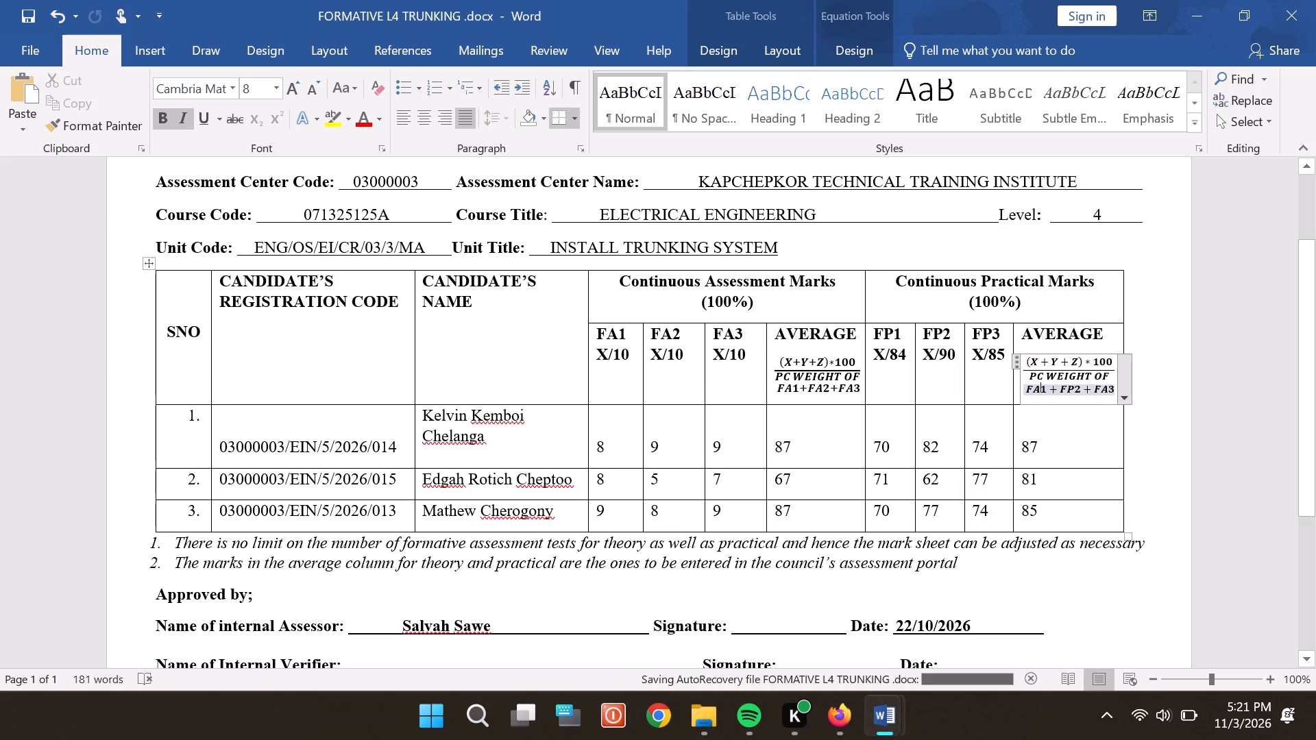
{"action": "key", "text": "BackSpace"}
{"action": "key", "text": "p"}
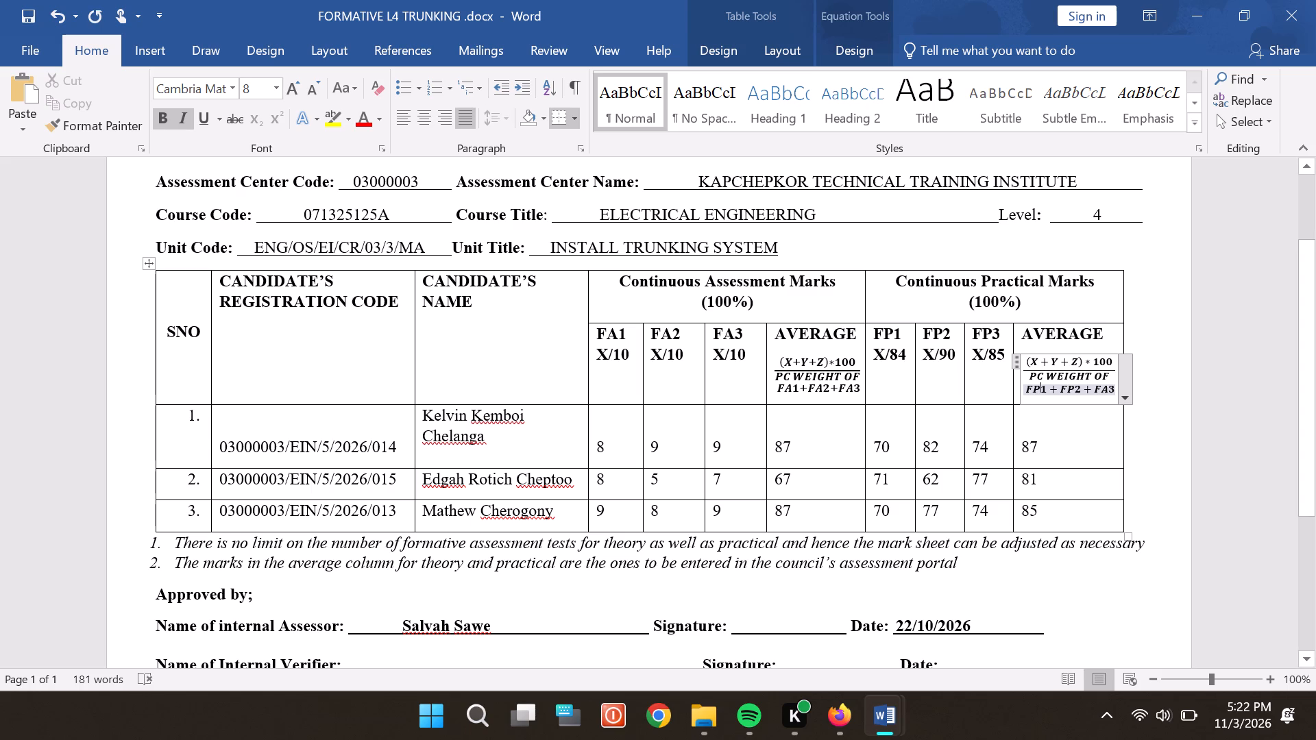
{"action": "left_click", "coordinate": [1108, 385]}
{"action": "key", "text": "BackSpace"}
{"action": "key", "text": "p"}
Save and close the trunking marks sheet.
{"action": "key", "text": "ctrl+s"}
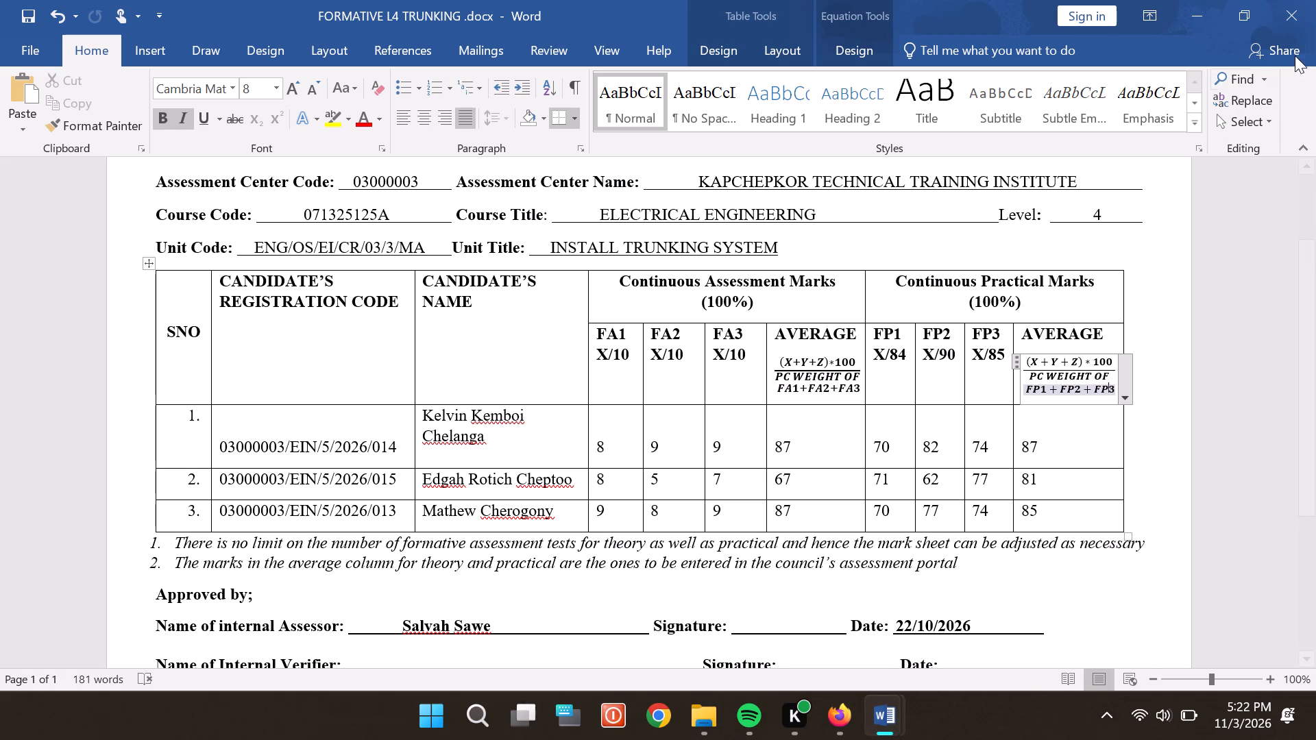
{"action": "left_click", "coordinate": [1298, 14]}
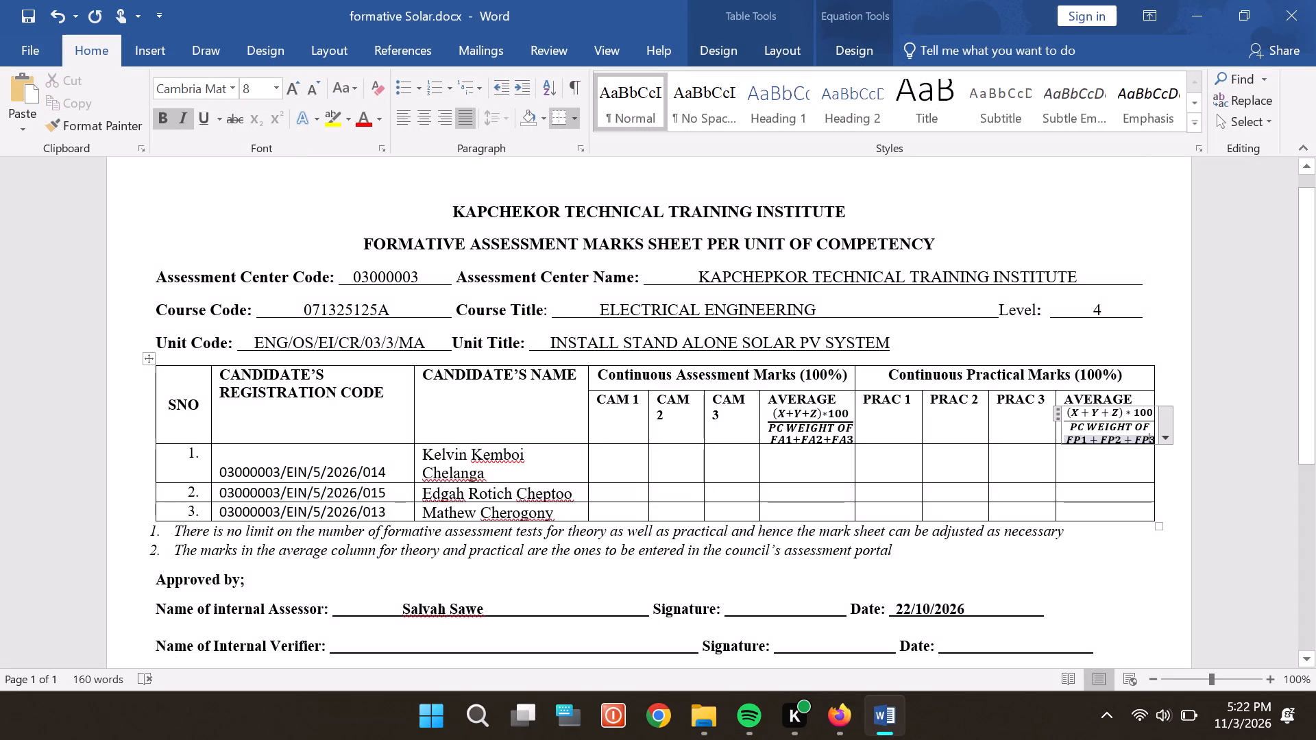
Replace the PRAC 3 column heading in the solar sheet with FP3 X/85.
{"action": "left_click", "coordinate": [1045, 399]}
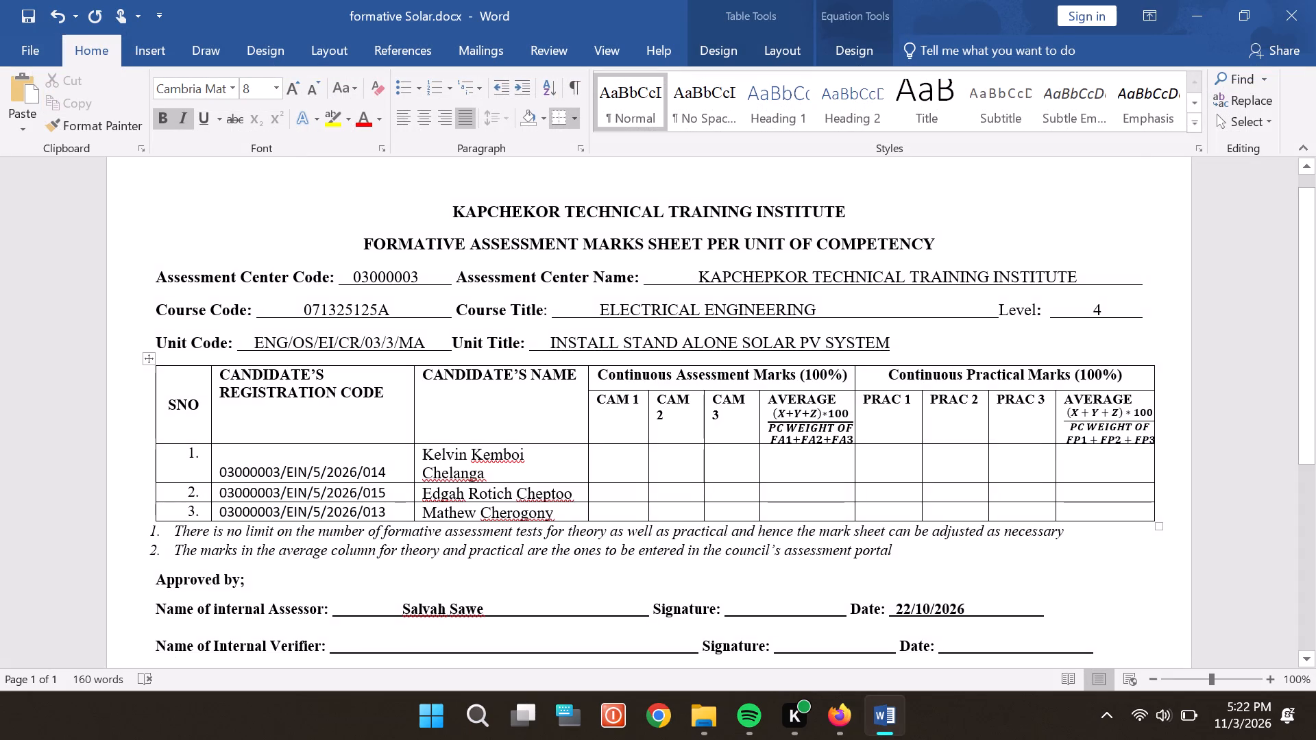
{"action": "key", "text": "BackSpace"}
{"action": "key", "text": "BackSpace"}
{"action": "key", "text": "BackSpace"}
{"action": "key", "text": "BackSpace"}
{"action": "key", "text": "BackSpace"}
{"action": "key", "text": "BackSpace"}
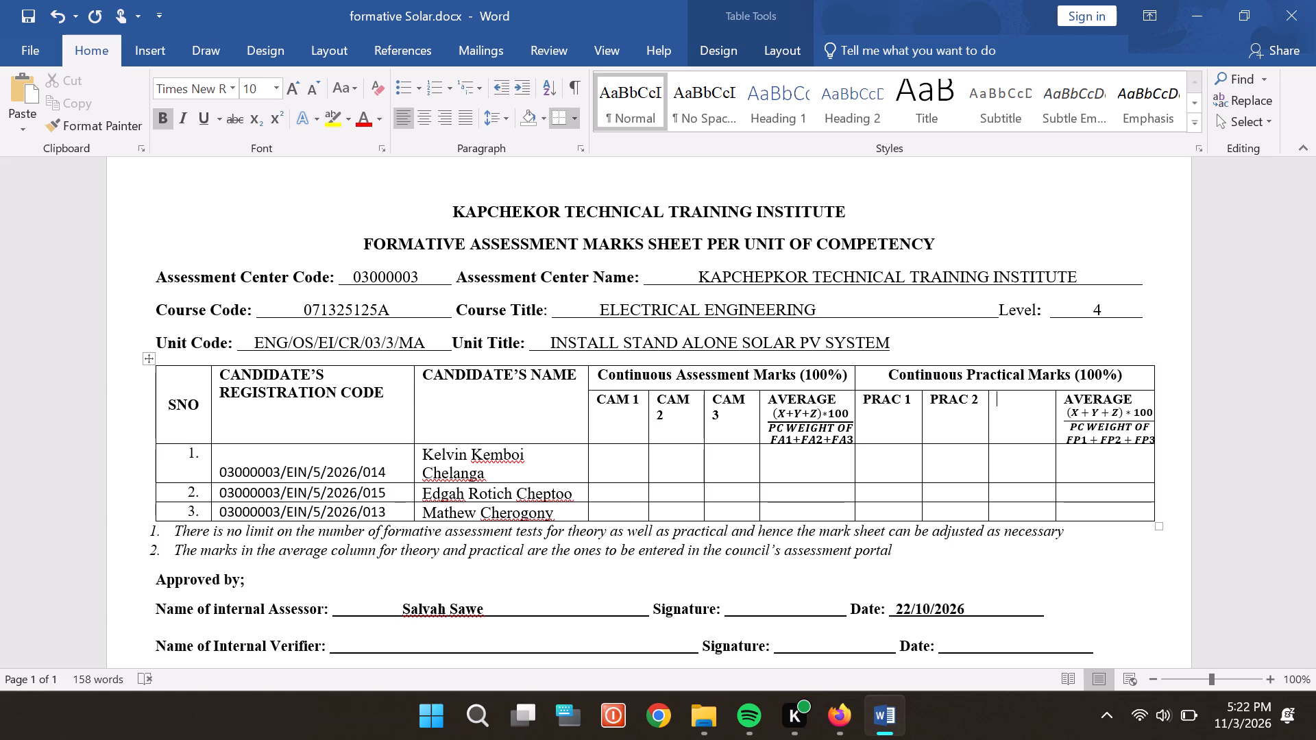
{"action": "key", "text": "f"}
{"action": "key", "text": "p"}
{"action": "key", "text": "3"}
{"action": "key", "text": "space"}
{"action": "key", "text": "x"}
{"action": "key", "text": "slash"}
{"action": "type", "text": "85"}
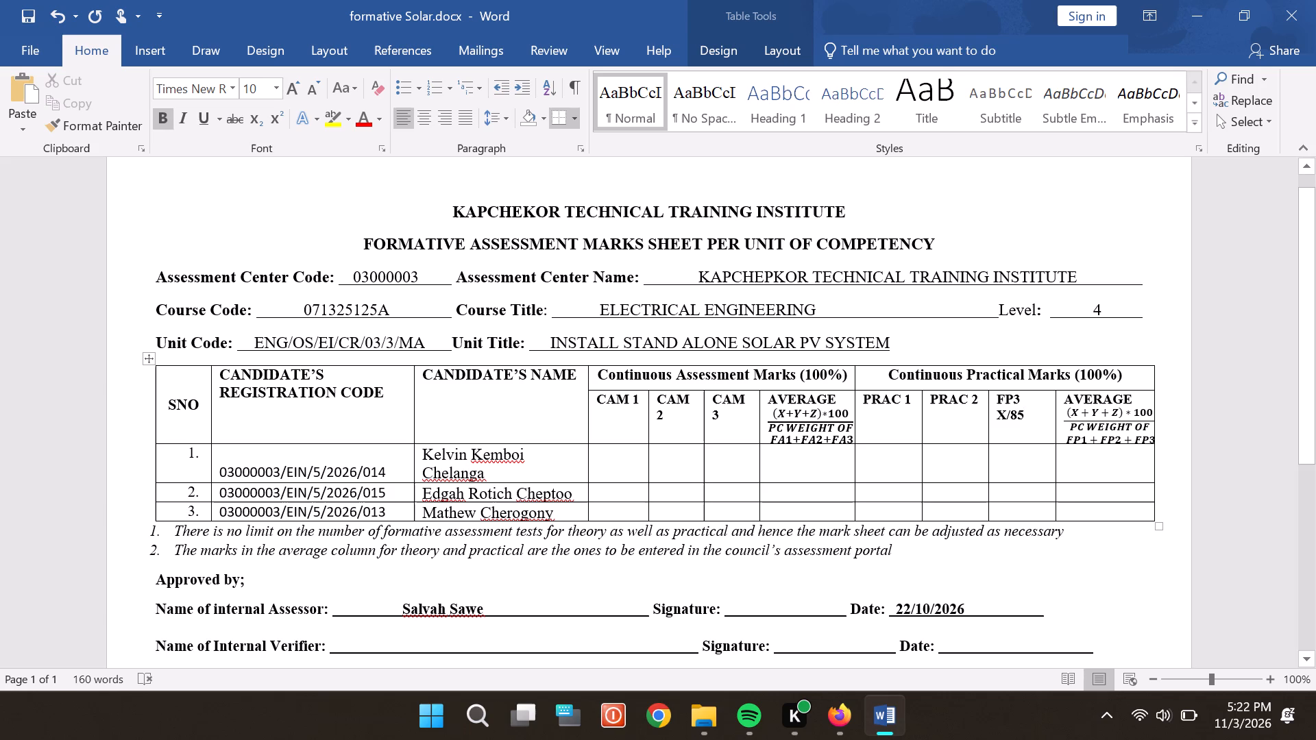
Replace the PRAC 2 column heading in the practical marks section with FP2 X/90.
{"action": "left_click", "coordinate": [978, 402]}
{"action": "key", "text": "BackSpace"}
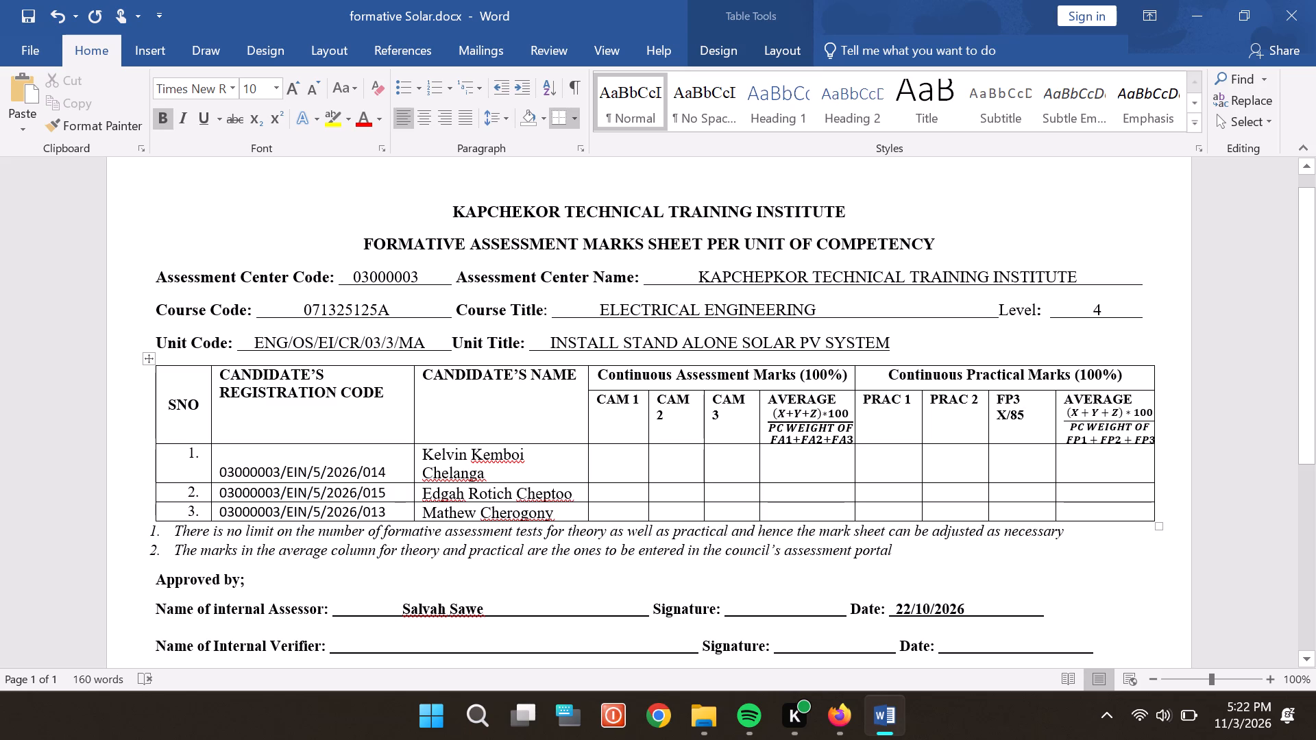
{"action": "key", "text": "BackSpace"}
{"action": "key", "text": "BackSpace"}
{"action": "key", "text": "BackSpace"}
{"action": "key", "text": "BackSpace"}
{"action": "key", "text": "BackSpace"}
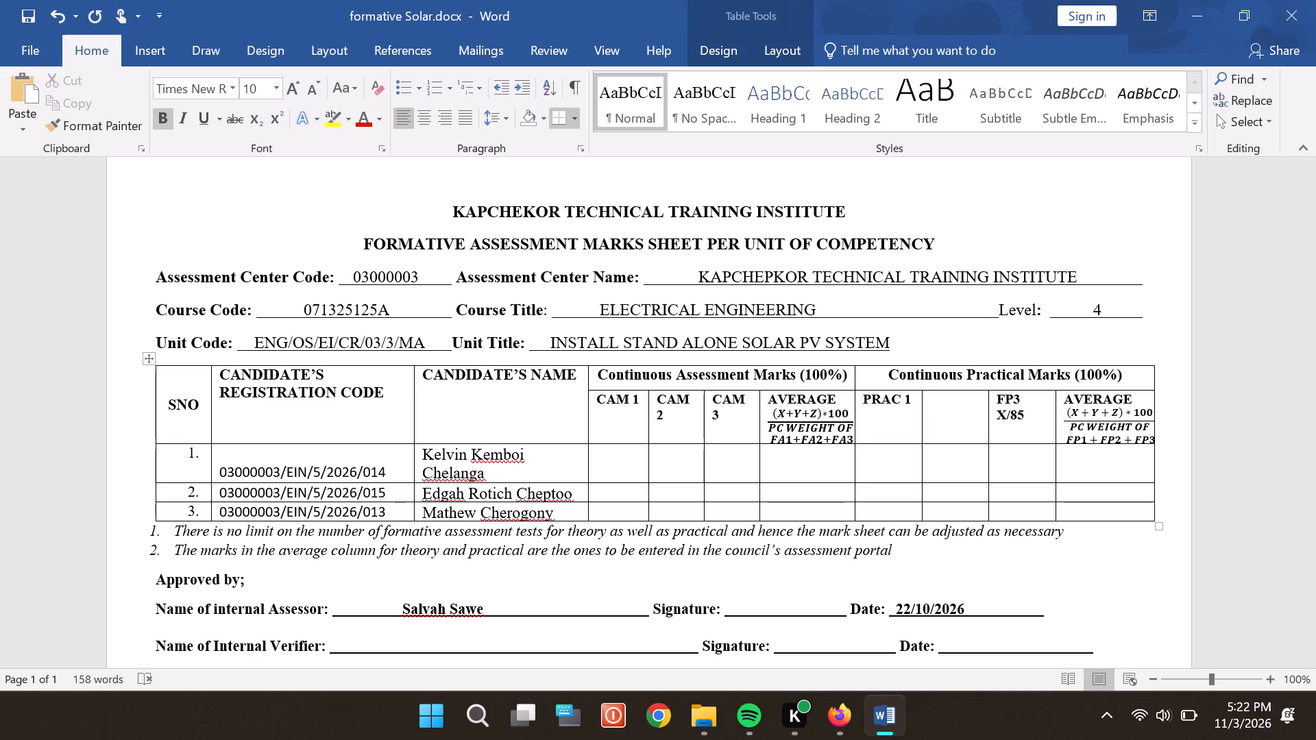
{"action": "type", "text": "FP"}
{"action": "key", "text": "2"}
{"action": "key", "text": "space"}
{"action": "key", "text": "x"}
{"action": "key", "text": "slash"}
{"action": "type", "text": "90"}
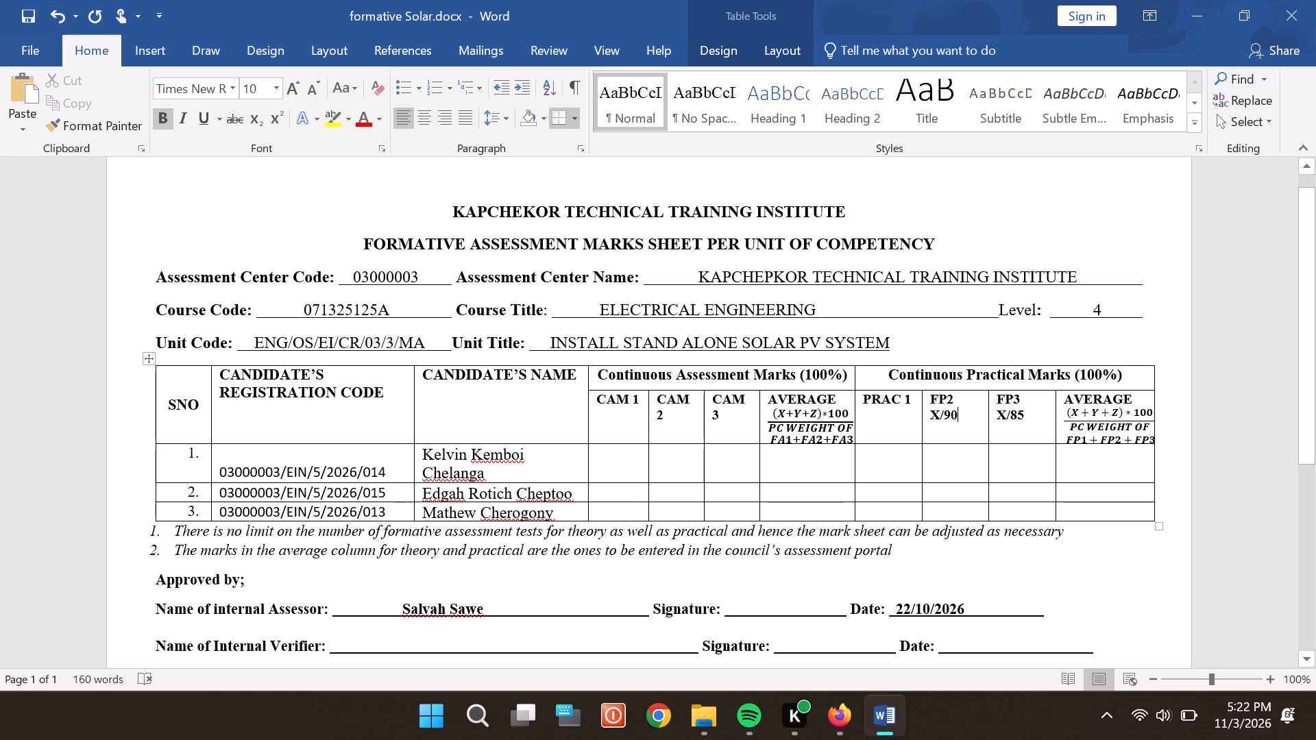
Replace the PRAC 1 column heading in the practical marks section with FP1 X/84.
{"action": "left_click", "coordinate": [912, 402]}
{"action": "key", "text": "BackSpace"}
{"action": "key", "text": "BackSpace"}
{"action": "key", "text": "BackSpace"}
{"action": "key", "text": "BackSpace"}
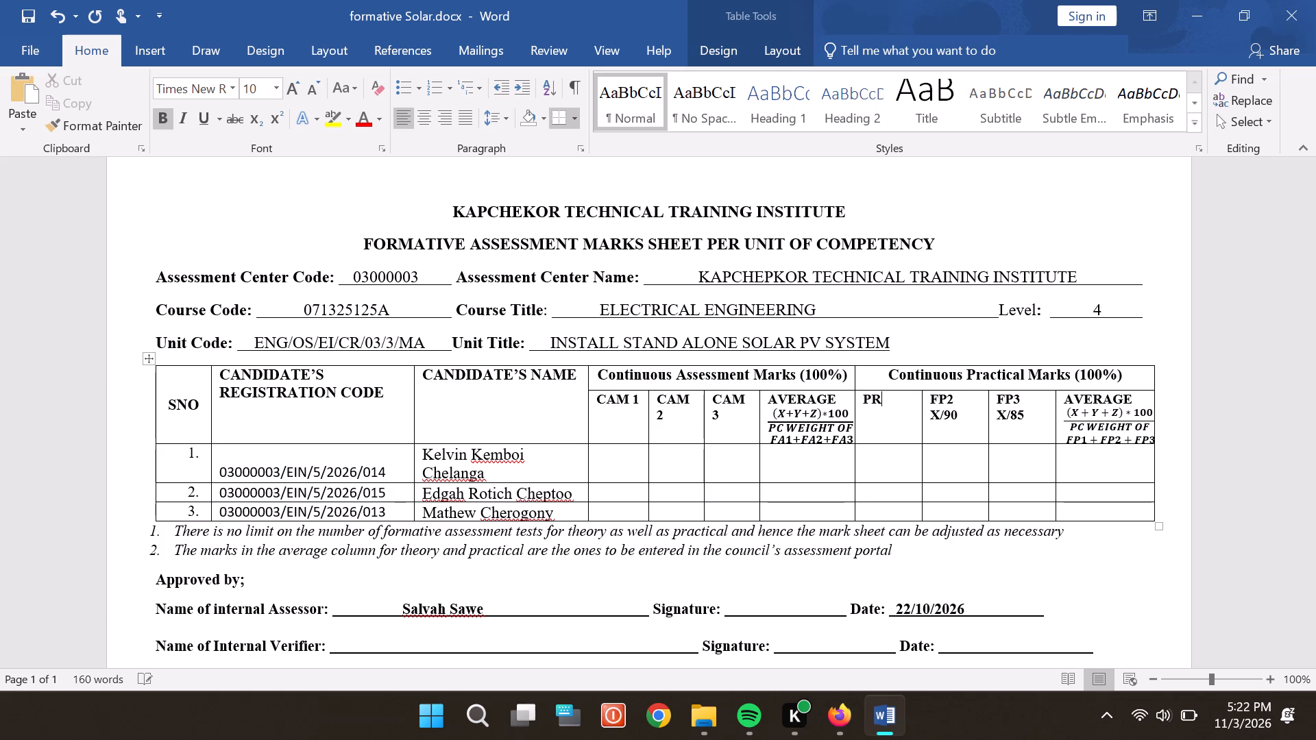
{"action": "key", "text": "BackSpace"}
{"action": "key", "text": "BackSpace"}
{"action": "type", "text": "FP"}
{"action": "type", "text": "1"}
{"action": "key", "text": "space"}
{"action": "type", "text": "X/"}
{"action": "type", "text": "84"}
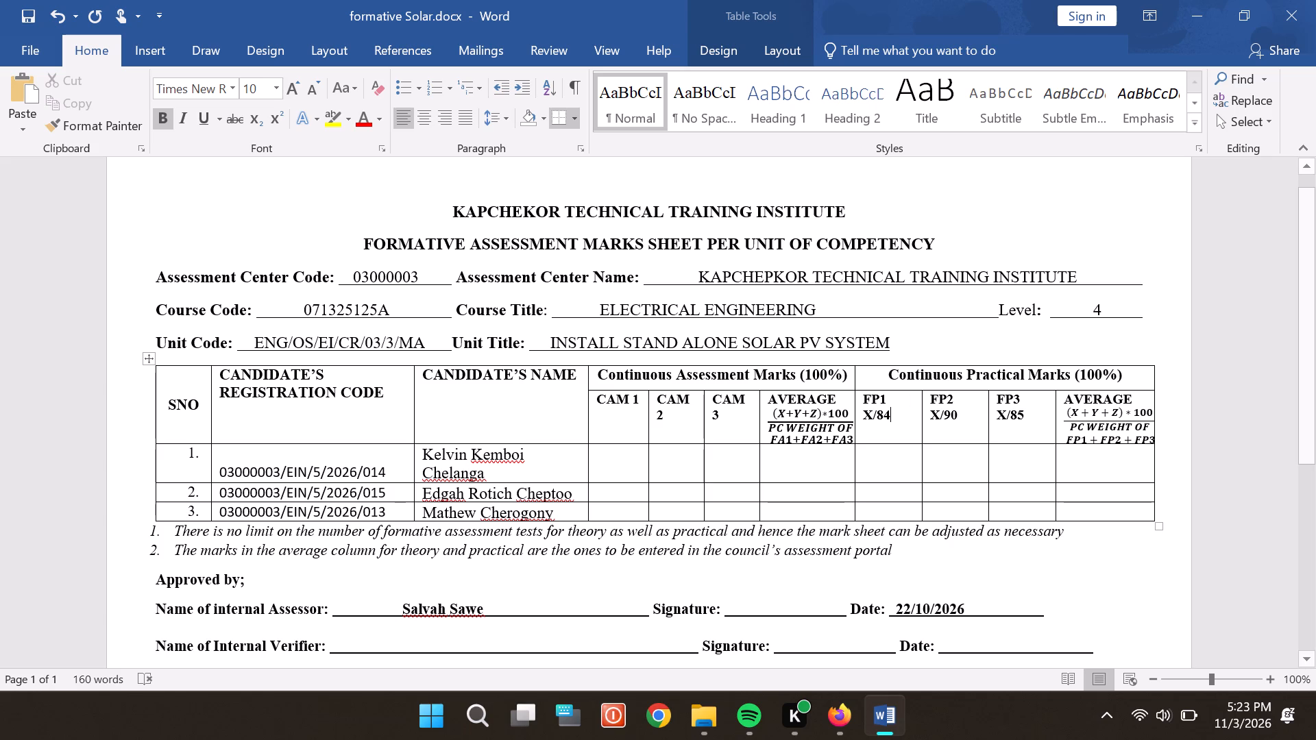
Widen the practical AVERAGE column slightly by shifting its border with the FP3 column so the formula fits.
{"action": "left_click", "coordinate": [1056, 425]}
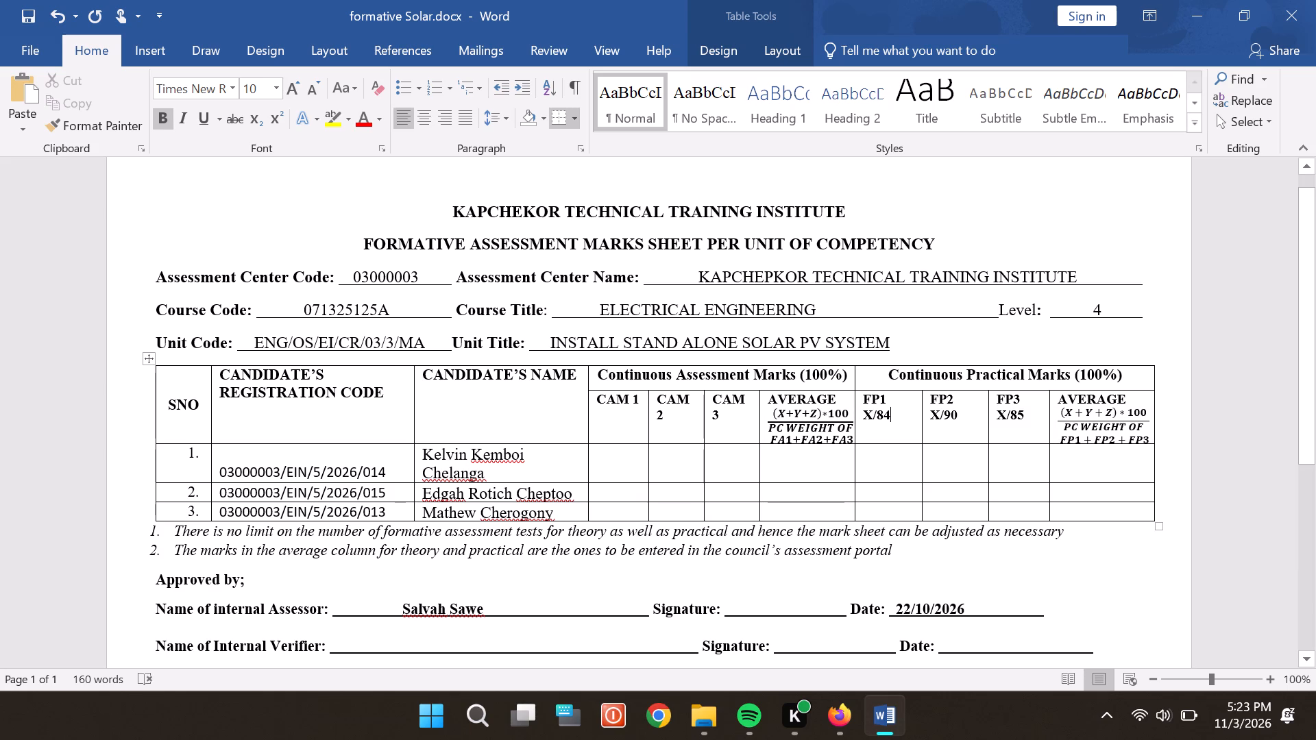
Replace the CAM 3 column heading in the Continuous Assessment section with FA3 X/10.
{"action": "left_click", "coordinate": [720, 412]}
{"action": "key", "text": "BackSpace"}
{"action": "key", "text": "BackSpace"}
{"action": "key", "text": "BackSpace"}
{"action": "key", "text": "BackSpace"}
{"action": "key", "text": "BackSpace"}
{"action": "key", "text": "BackSpace"}
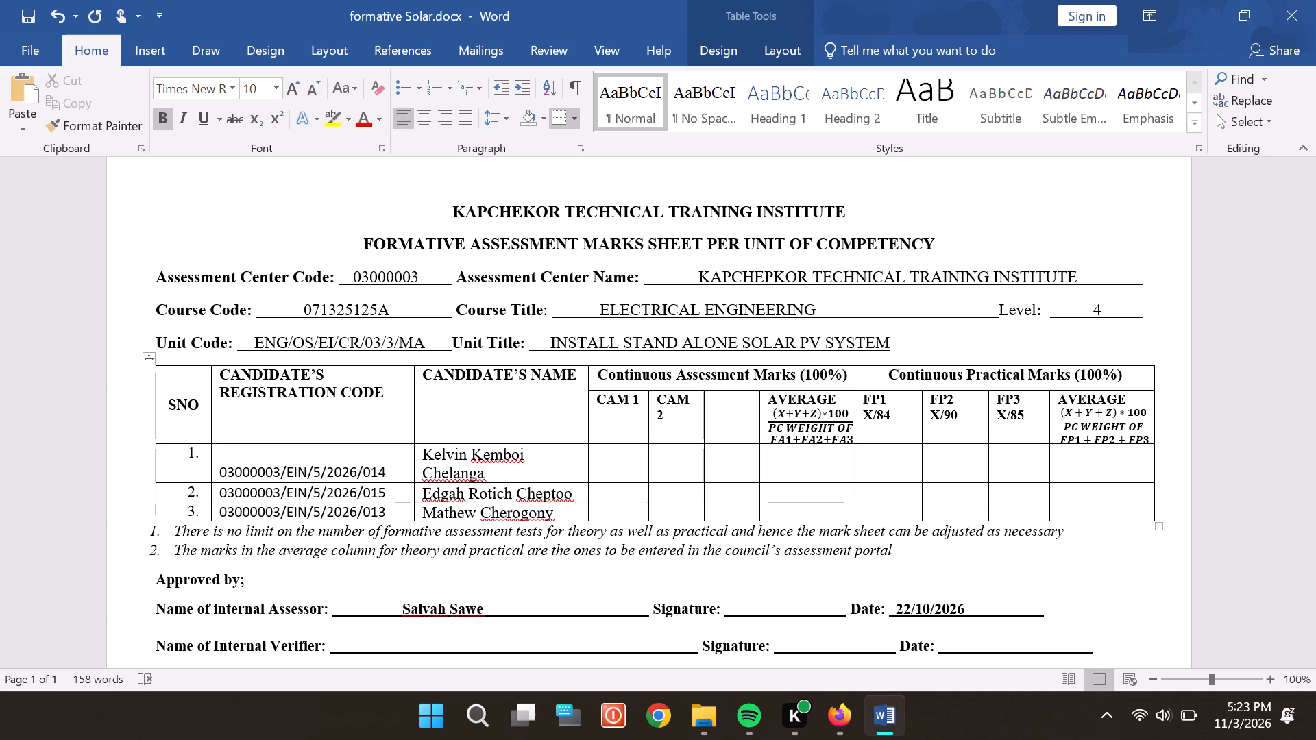
{"action": "type", "text": "FA3"}
{"action": "key", "text": "space"}
{"action": "type", "text": "X/"}
{"action": "type", "text": "10"}
{"action": "key", "text": "Left"}
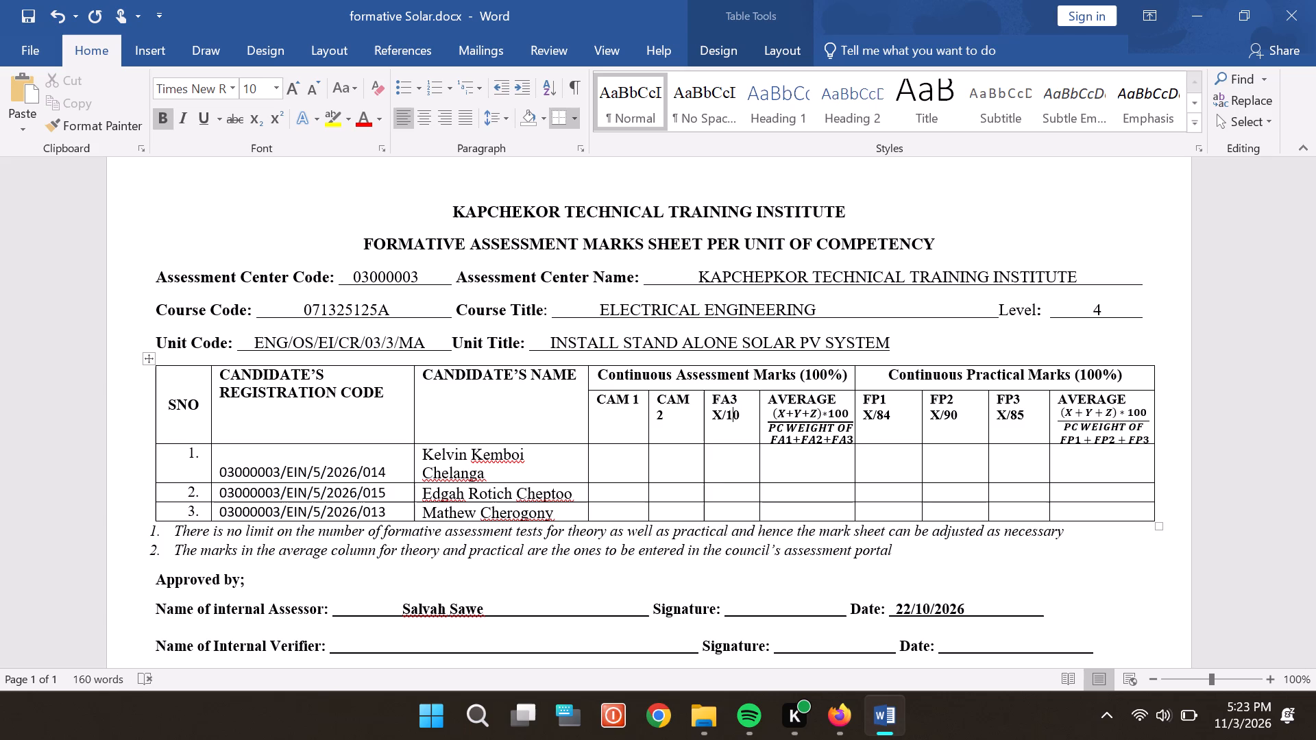
{"action": "key", "text": "Left"}
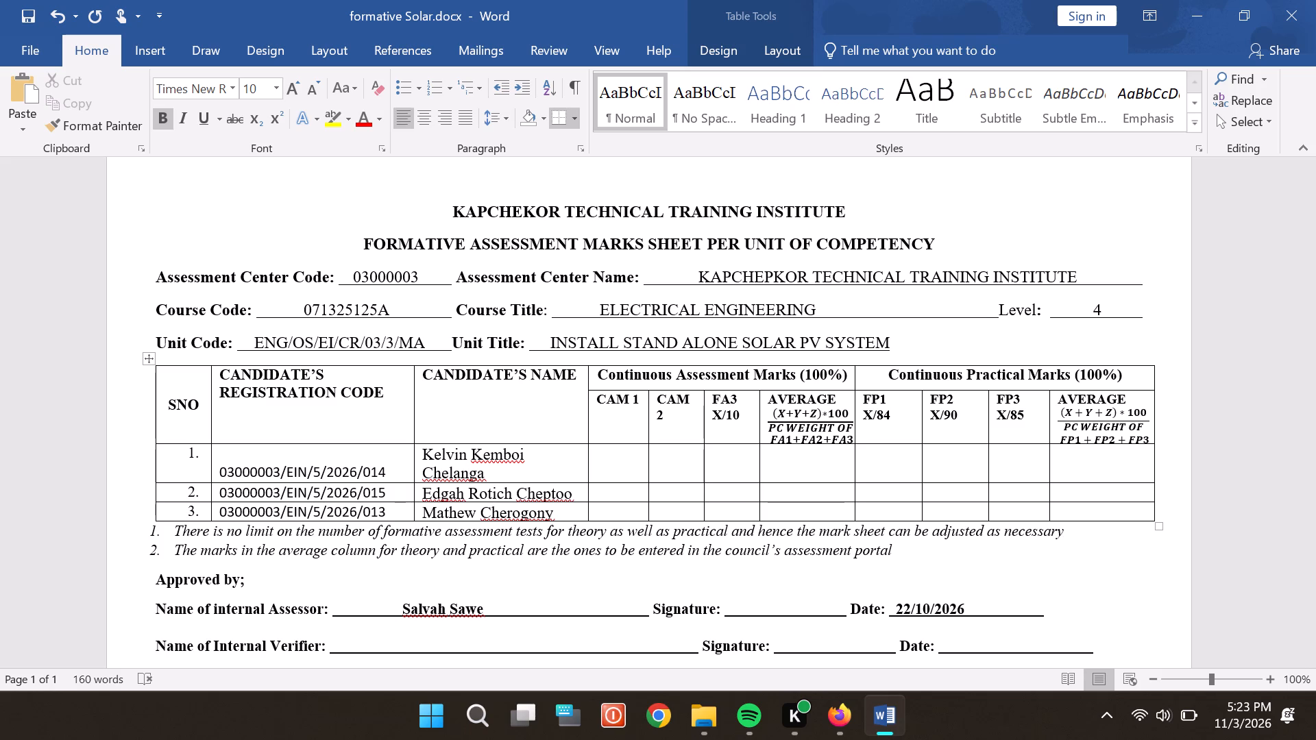
Replace the CAM 2 column heading in the Continuous Assessment section with FA2 X/10.
{"action": "left_click", "coordinate": [674, 413]}
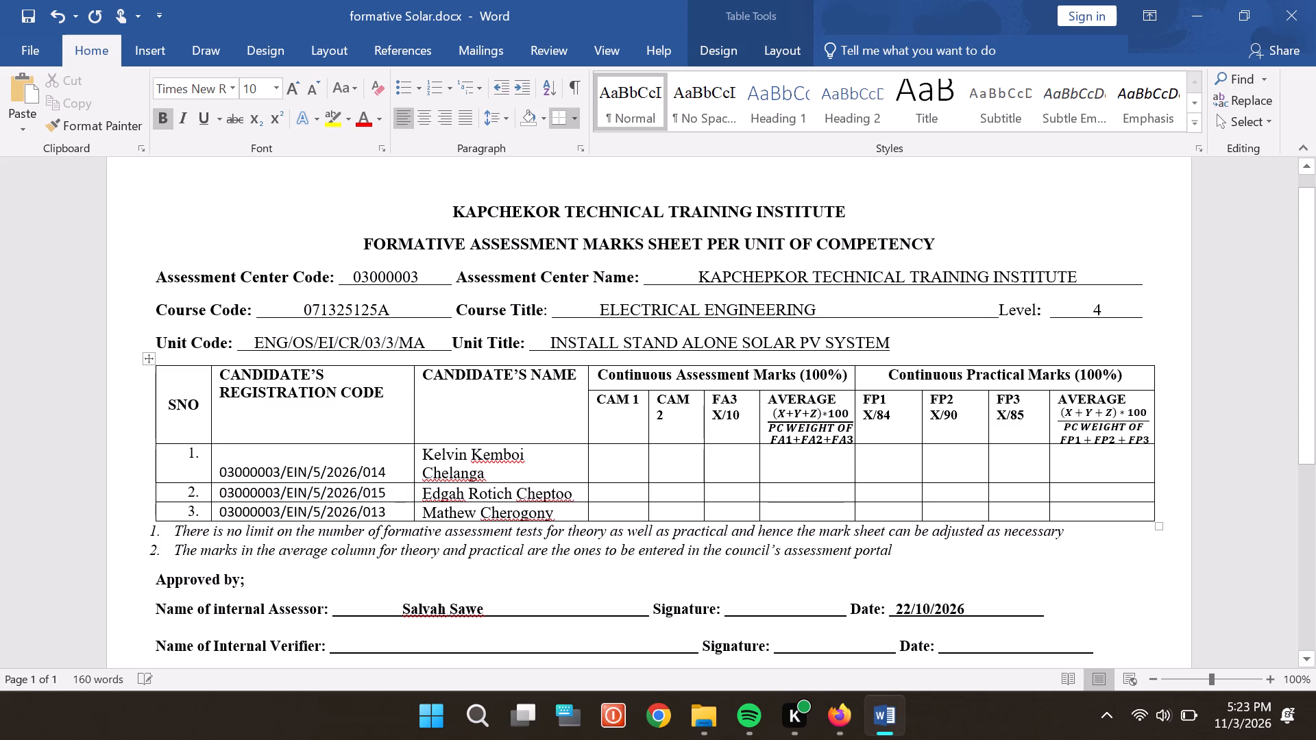
{"action": "key", "text": "BackSpace"}
{"action": "key", "text": "BackSpace"}
{"action": "key", "text": "BackSpace"}
{"action": "key", "text": "BackSpace"}
{"action": "key", "text": "BackSpace"}
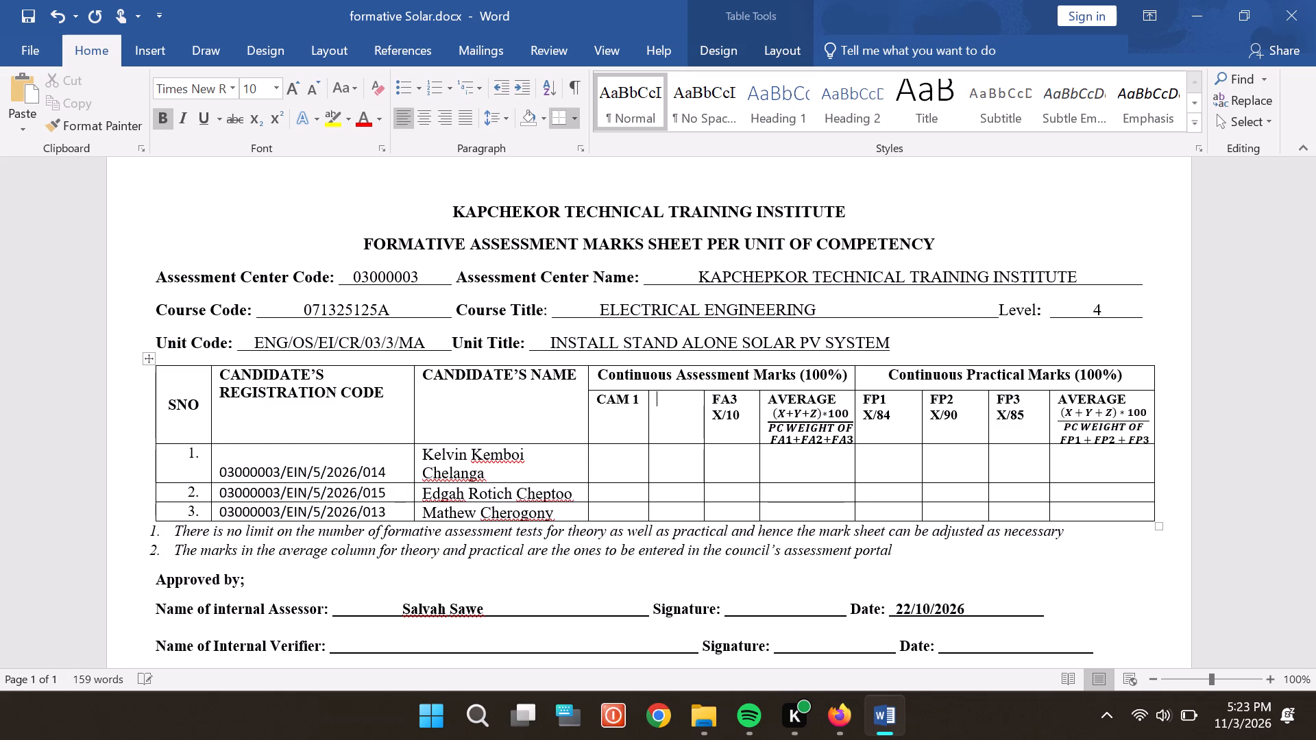
{"action": "type", "text": "FA2 X/"}
{"action": "type", "text": "10"}
Replace the CAM 1 column heading in the Continuous Assessment section with FA1 X/10.
{"action": "left_click", "coordinate": [642, 403]}
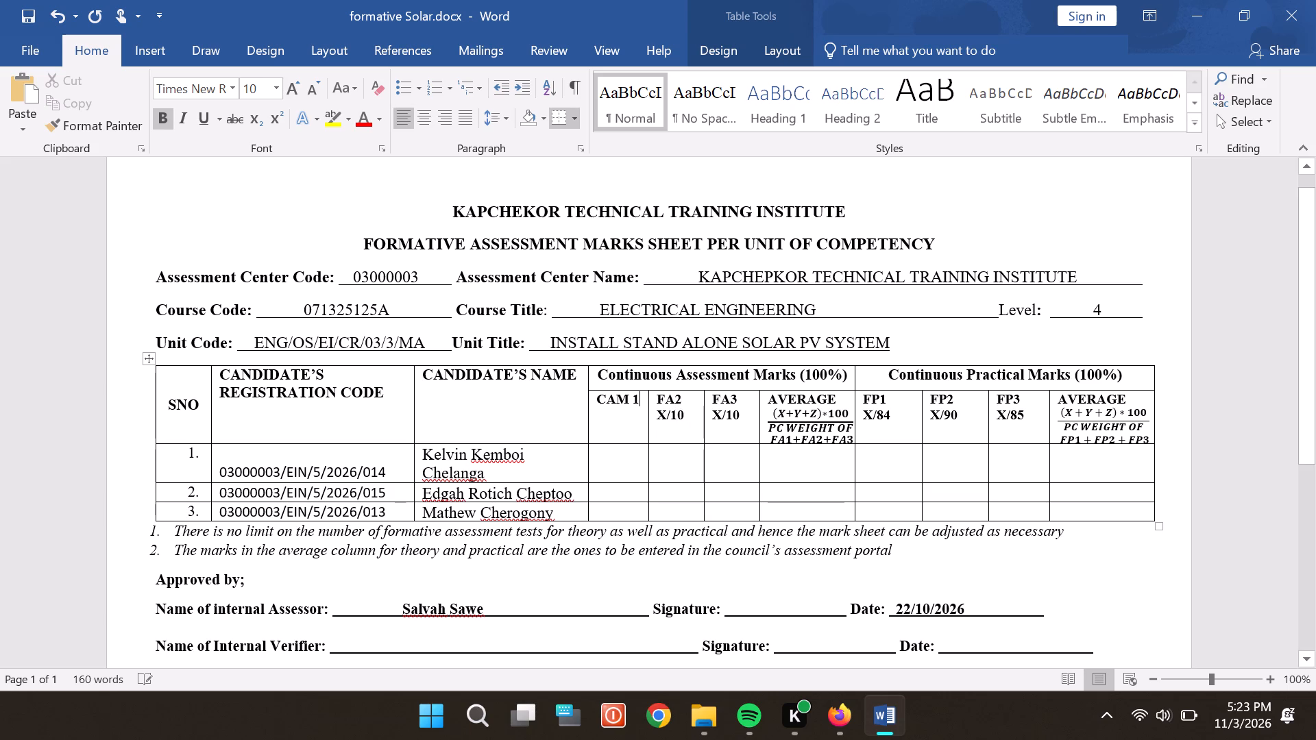
{"action": "key", "text": "BackSpace"}
{"action": "key", "text": "BackSpace"}
{"action": "key", "text": "BackSpace"}
{"action": "key", "text": "BackSpace"}
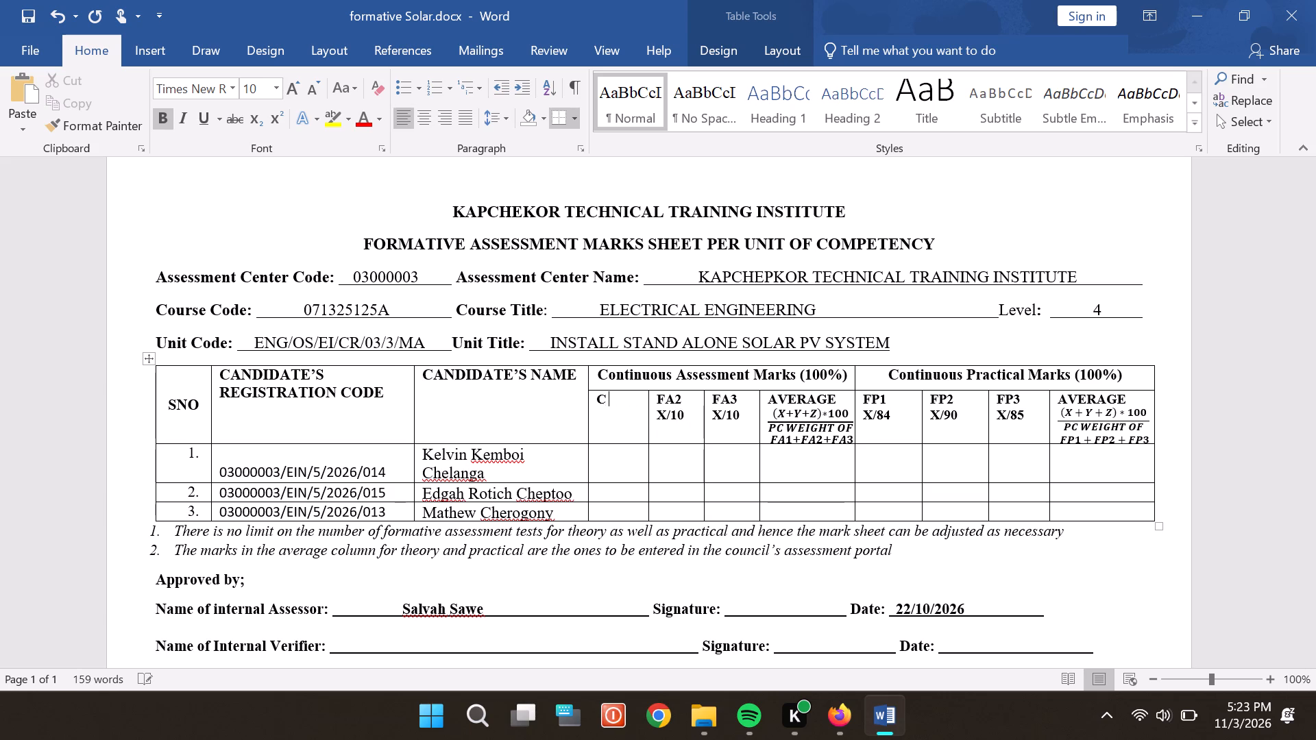
{"action": "key", "text": "BackSpace"}
{"action": "type", "text": "FA"}
{"action": "type", "text": "1 X/10"}
Enter the second candidate's continuous assessment marks: 10 for FA1, 21 for FA2 and 17.5 for FA3.
{"action": "left_click", "coordinate": [599, 458]}
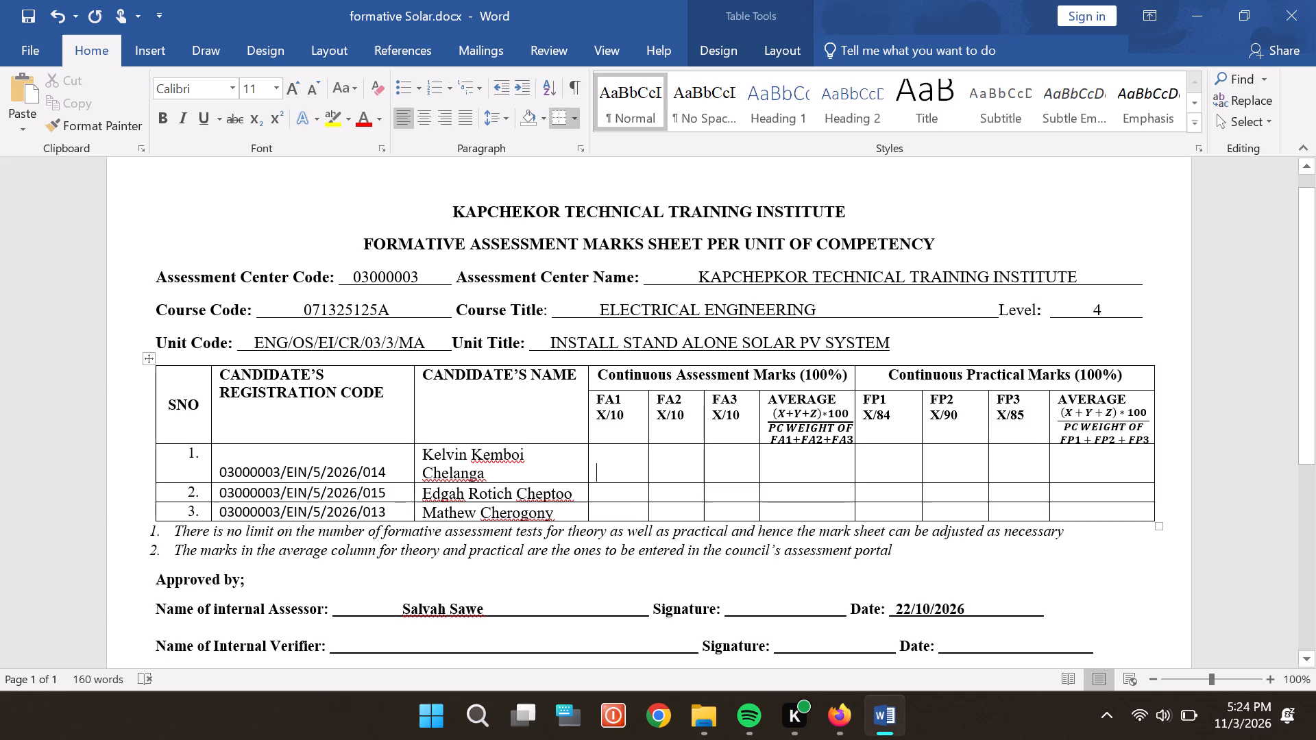
{"action": "left_click", "coordinate": [608, 489]}
{"action": "type", "text": "10"}
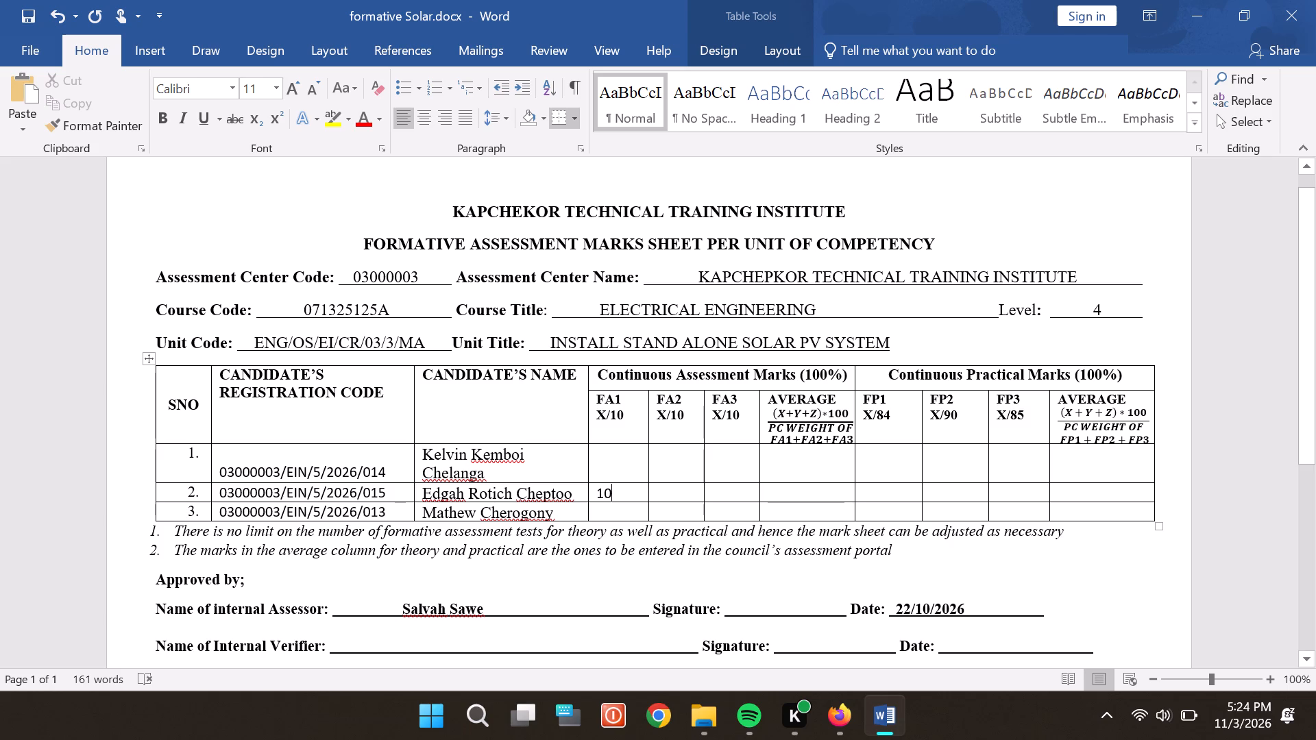
{"action": "left_click", "coordinate": [661, 493]}
{"action": "type", "text": "21"}
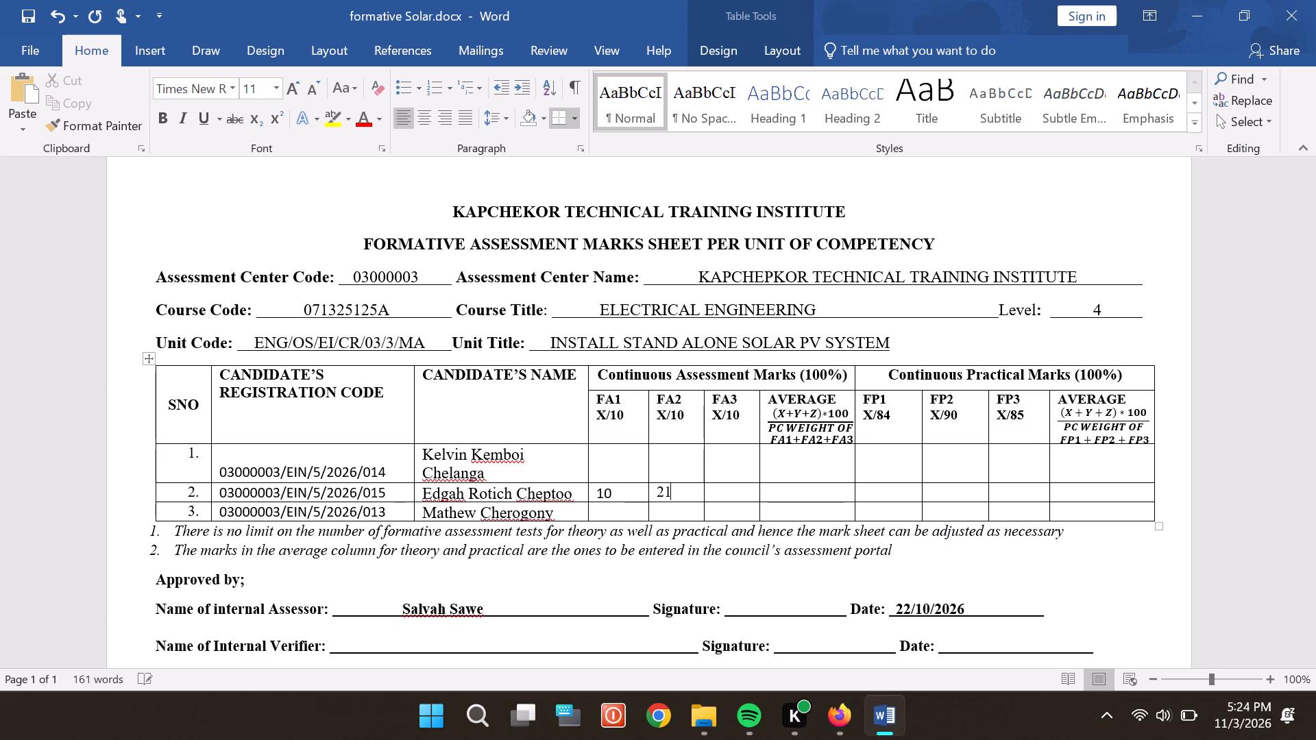
{"action": "key", "text": "Right"}
{"action": "type", "text": "17"}
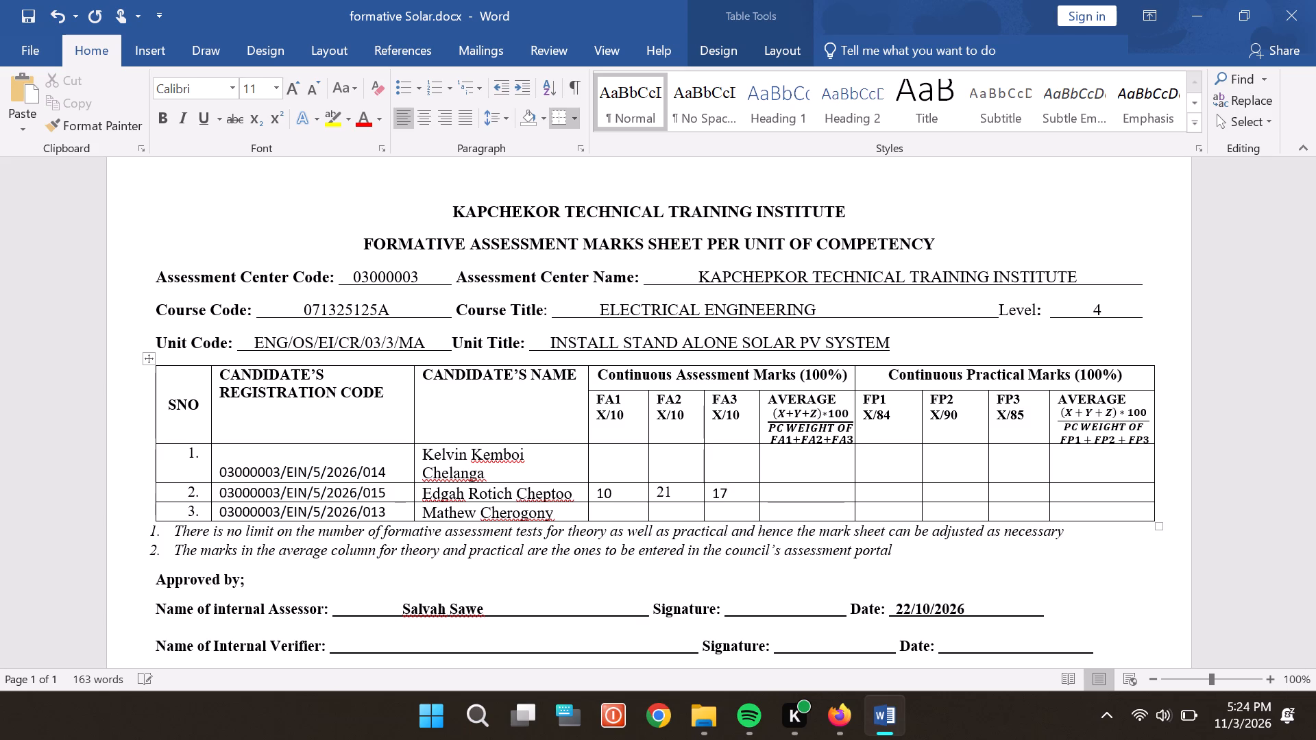
{"action": "type", "text": ".5"}
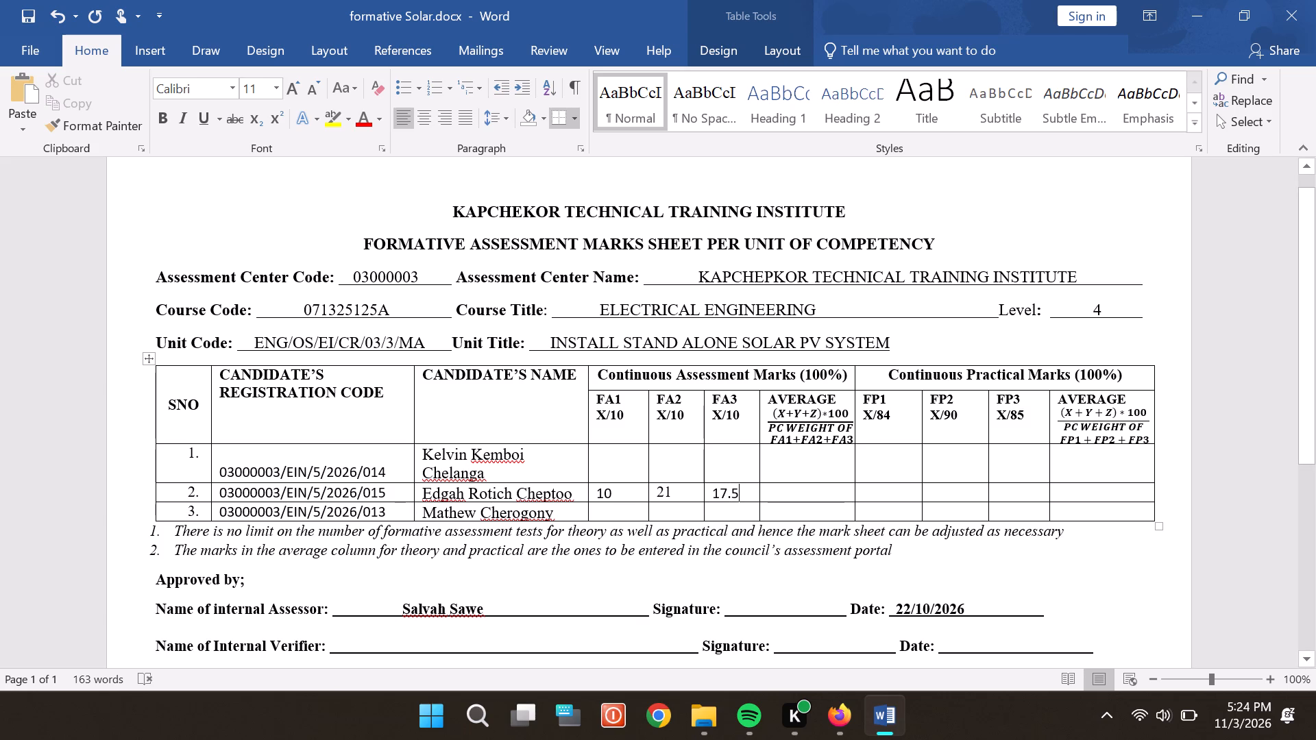
Enter the second candidate's continuous practical marks: 28 for FP1, 62 for FP2 and 28 for FP3.
{"action": "left_click", "coordinate": [867, 492]}
{"action": "type", "text": "28"}
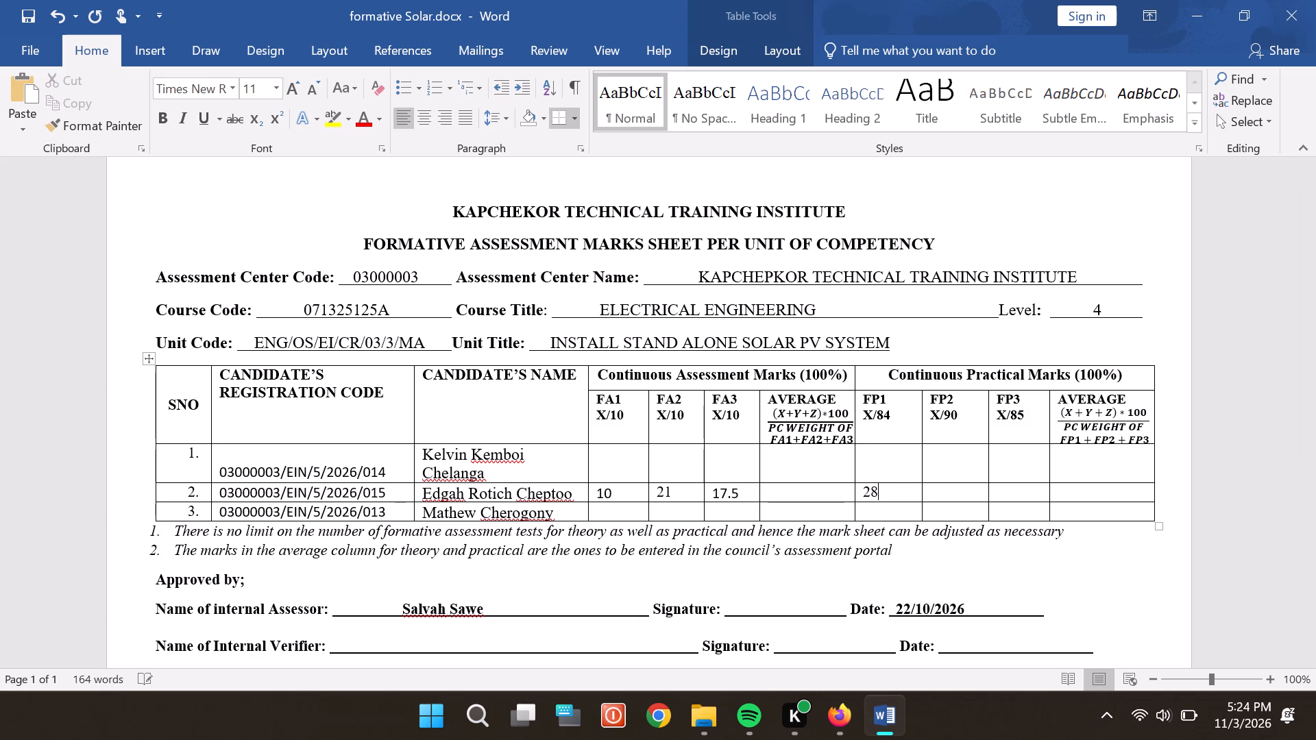
{"action": "key", "text": "Right"}
{"action": "type", "text": "62"}
{"action": "key", "text": "Right"}
{"action": "type", "text": "28"}
Enter the third candidate's continuous assessment marks: 13 for FA1, 19 for FA2 and 16 for FA3.
{"action": "left_click", "coordinate": [605, 515]}
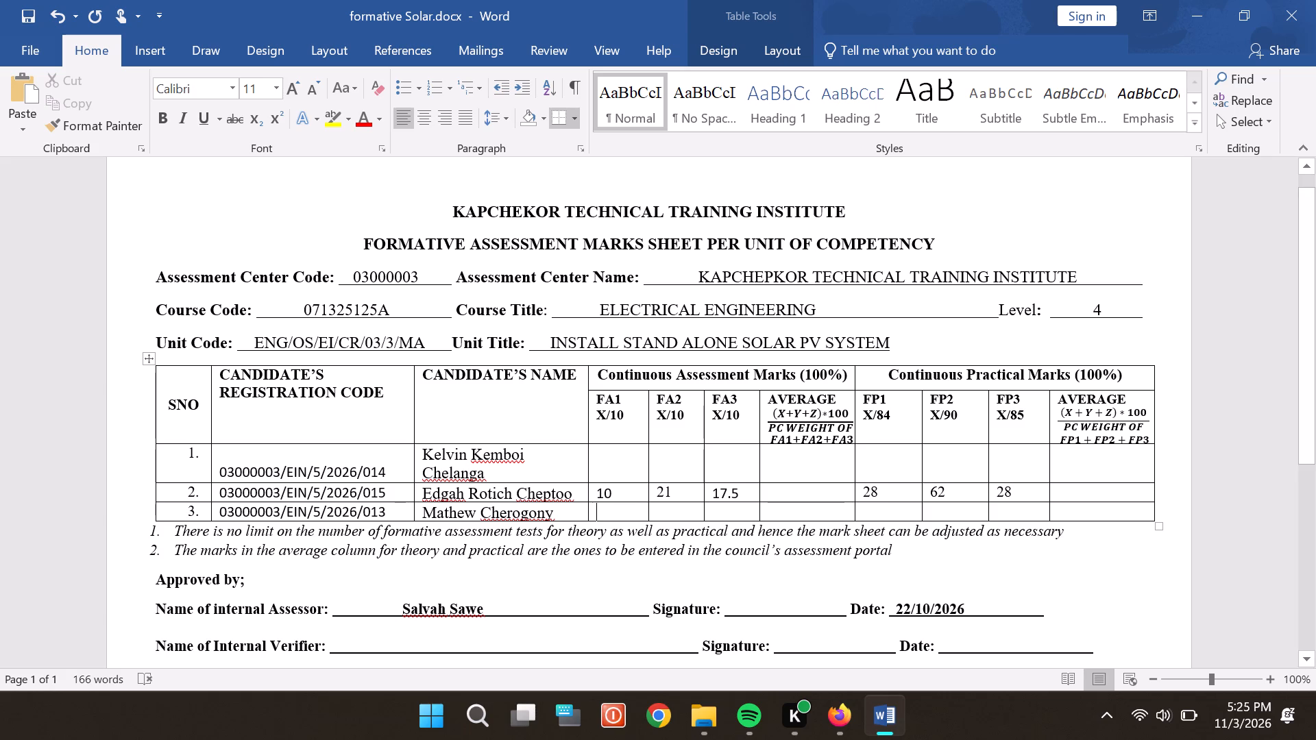
{"action": "type", "text": "13"}
{"action": "key", "text": "Right"}
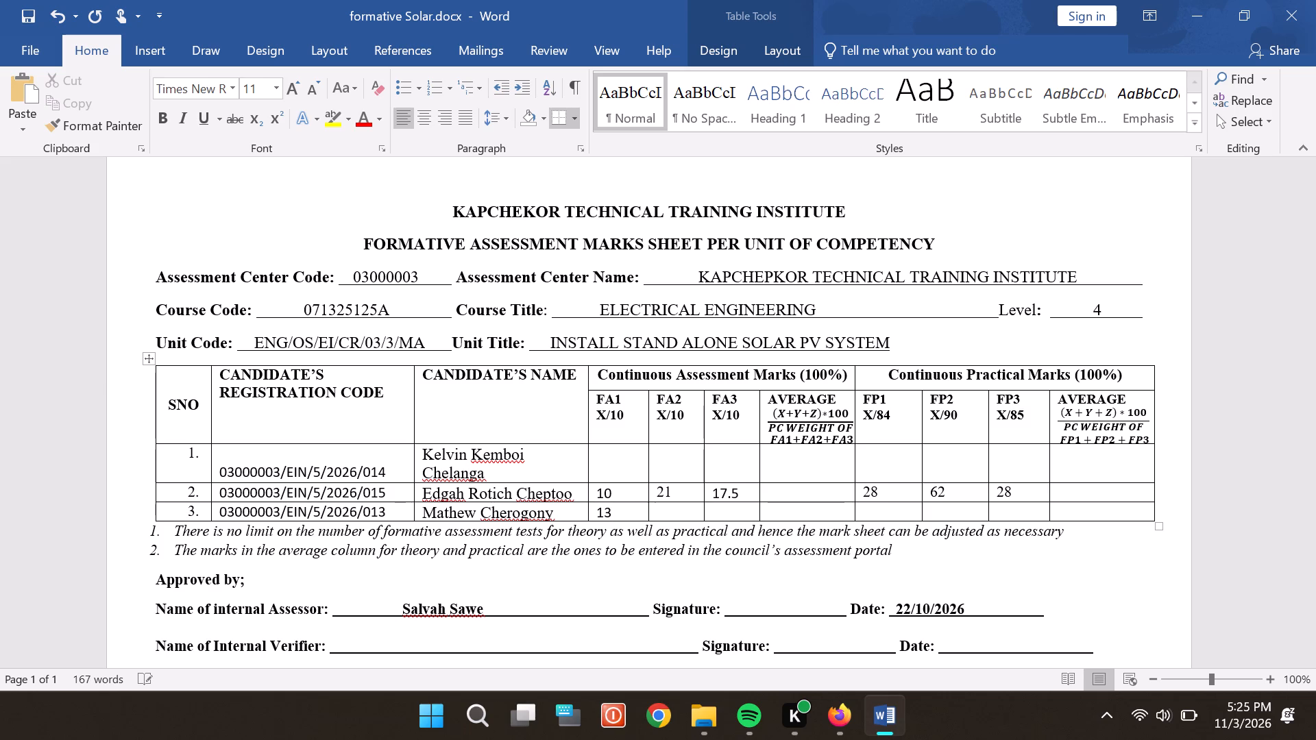
{"action": "type", "text": "19"}
{"action": "key", "text": "Right"}
{"action": "type", "text": "16"}
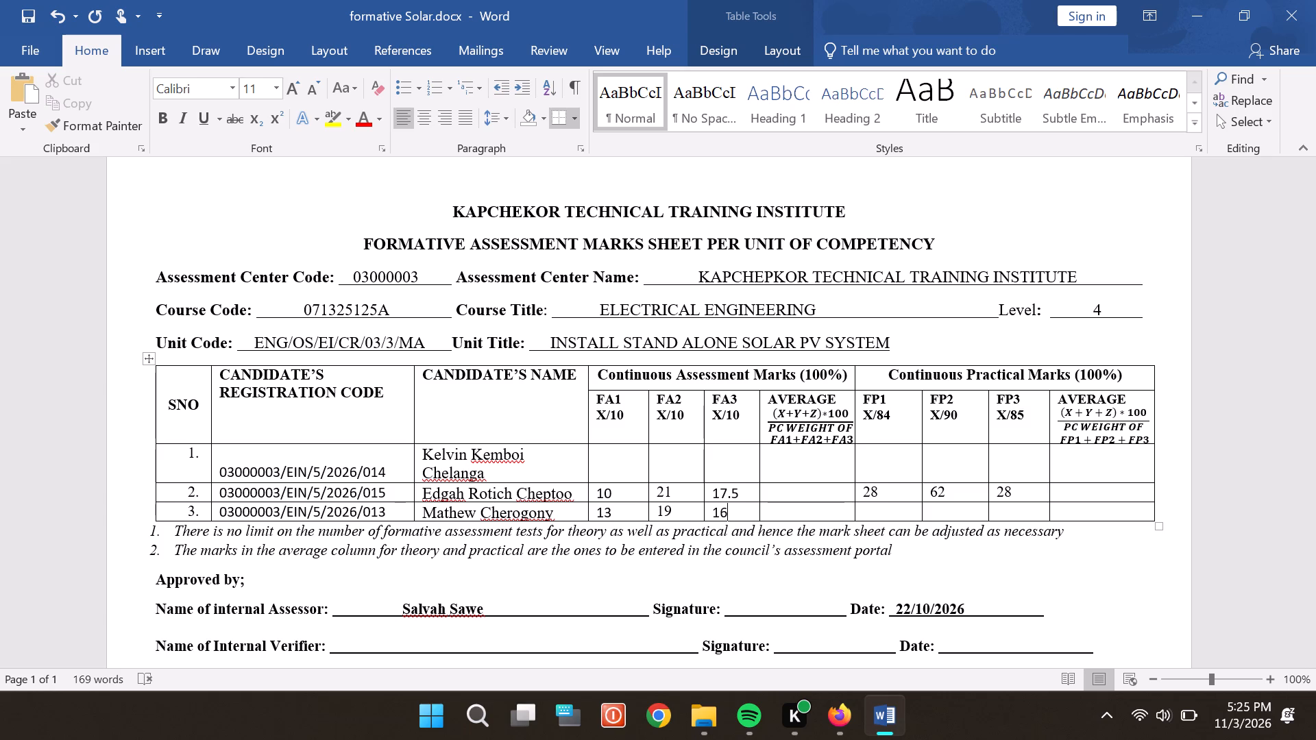
Enter the third candidate's continuous practical marks: 30 for FP1, 59 for FP2 and 28 for FP3.
{"action": "left_click", "coordinate": [872, 508]}
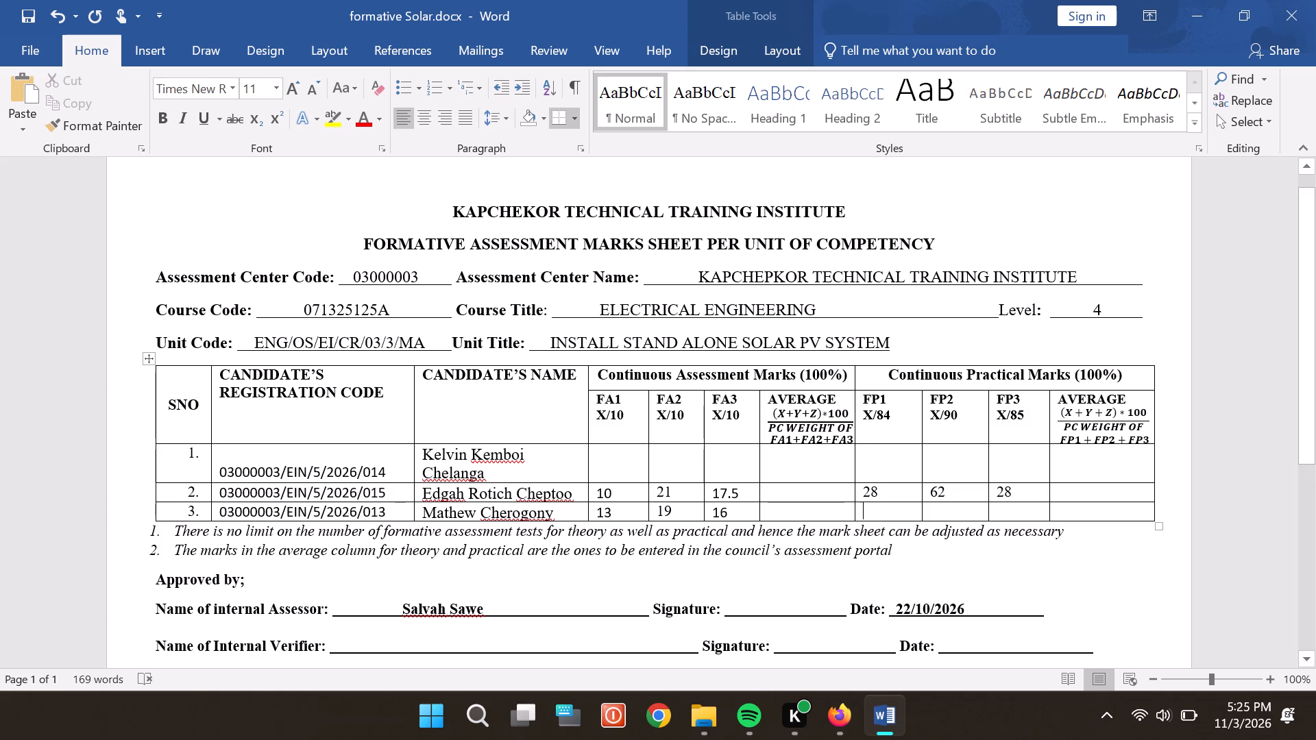
{"action": "type", "text": "30"}
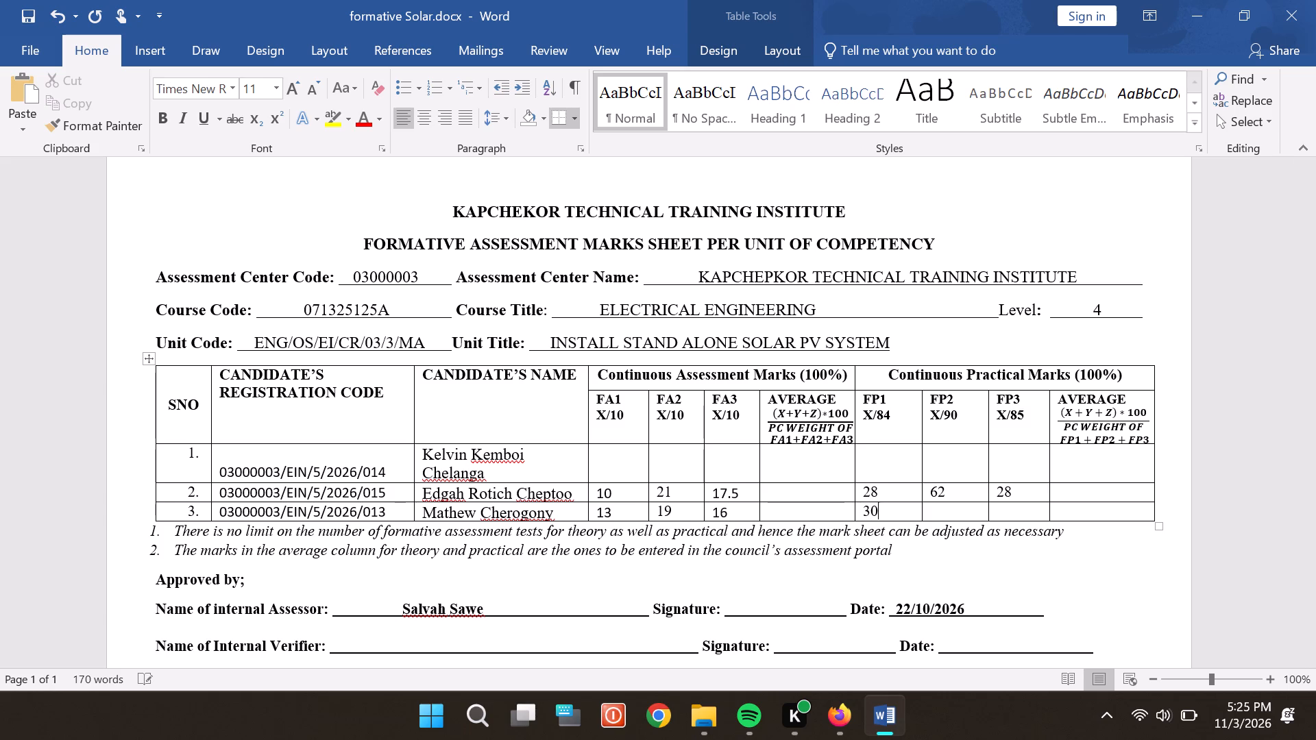
{"action": "key", "text": "Right"}
{"action": "type", "text": "59"}
{"action": "key", "text": "Right"}
{"action": "key", "text": "2"}
{"action": "key", "text": "8"}
Save the solar PV marks sheet and close the document.
{"action": "key", "text": "ctrl+s"}
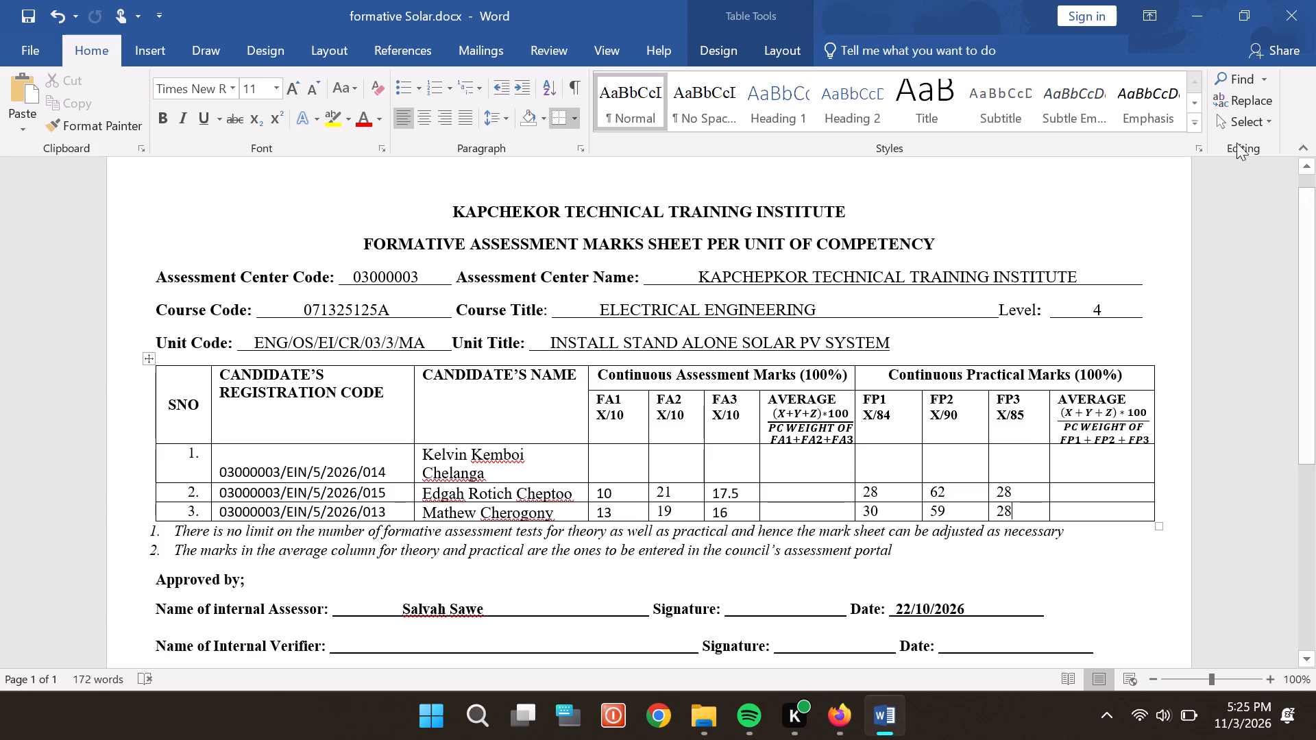
{"action": "left_click", "coordinate": [1297, 20]}
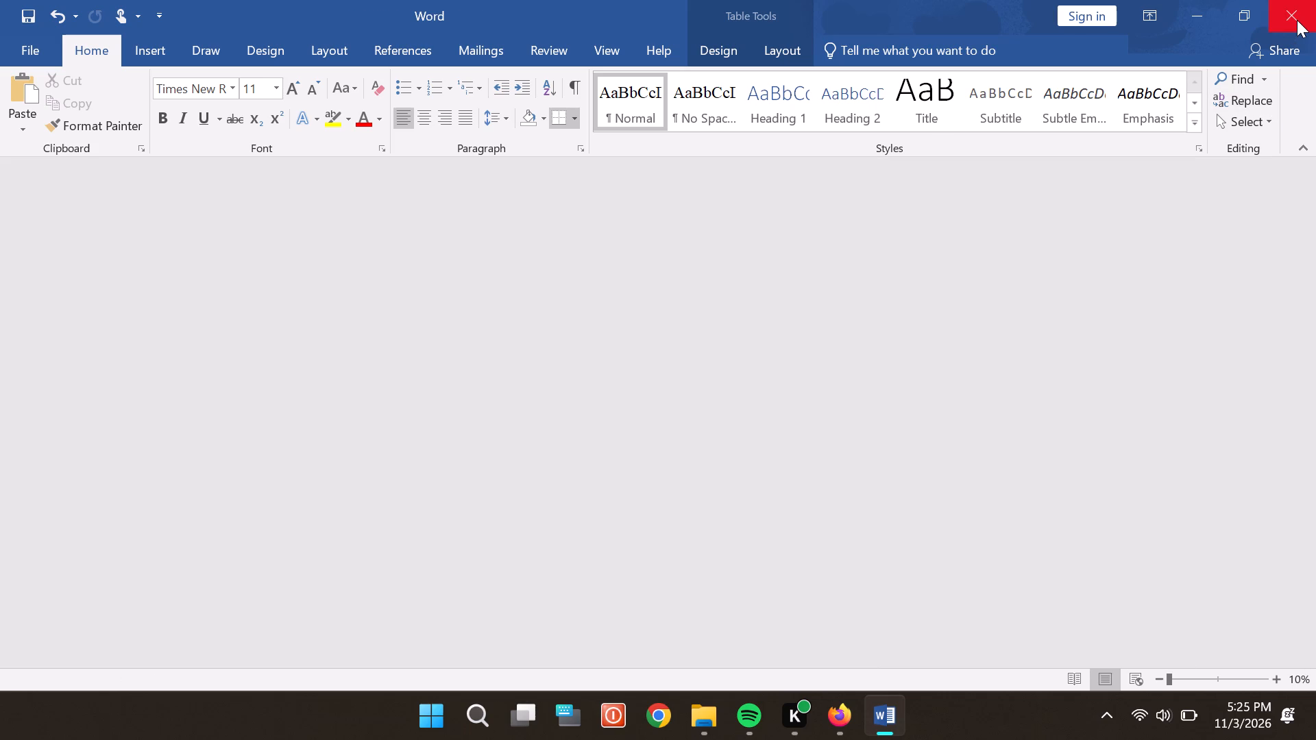